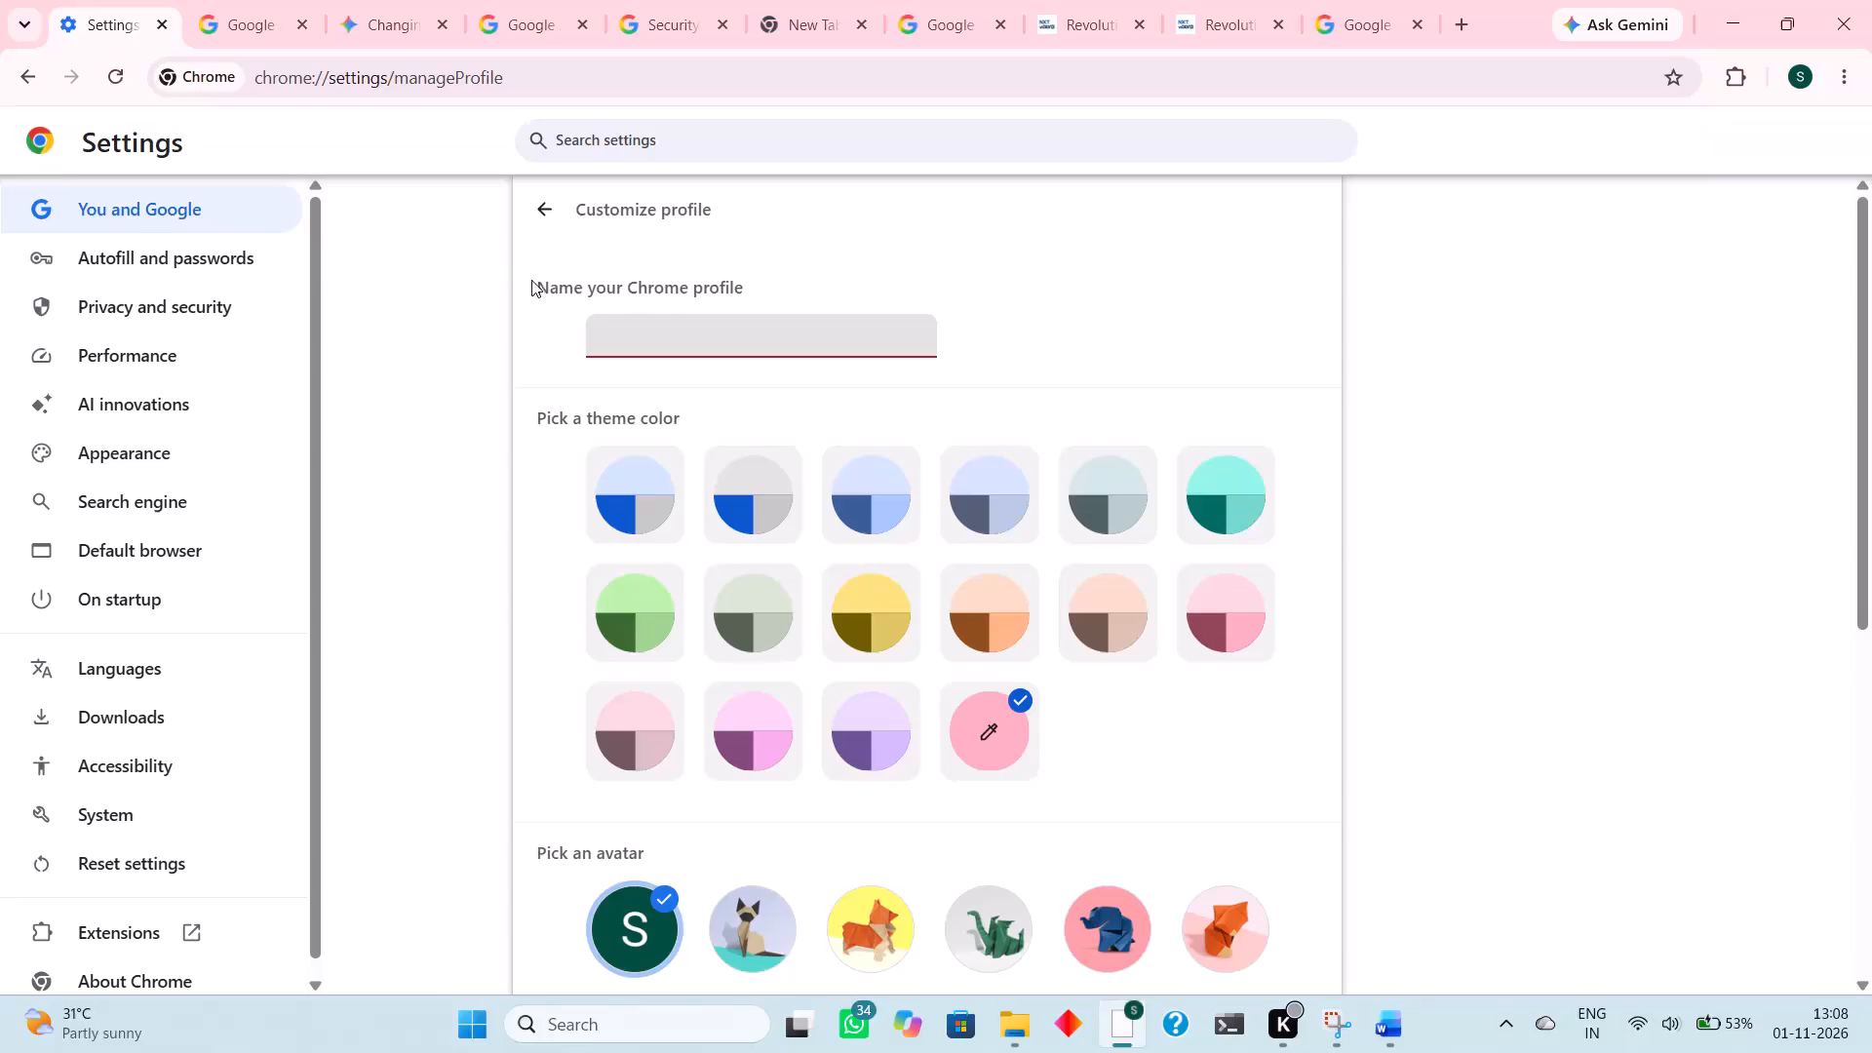
Look over the theme and avatar options on the Customize profile page and check the displayed profile name.
drag(593, 198, 656, 395)
scroll(656, 395, down, 5)
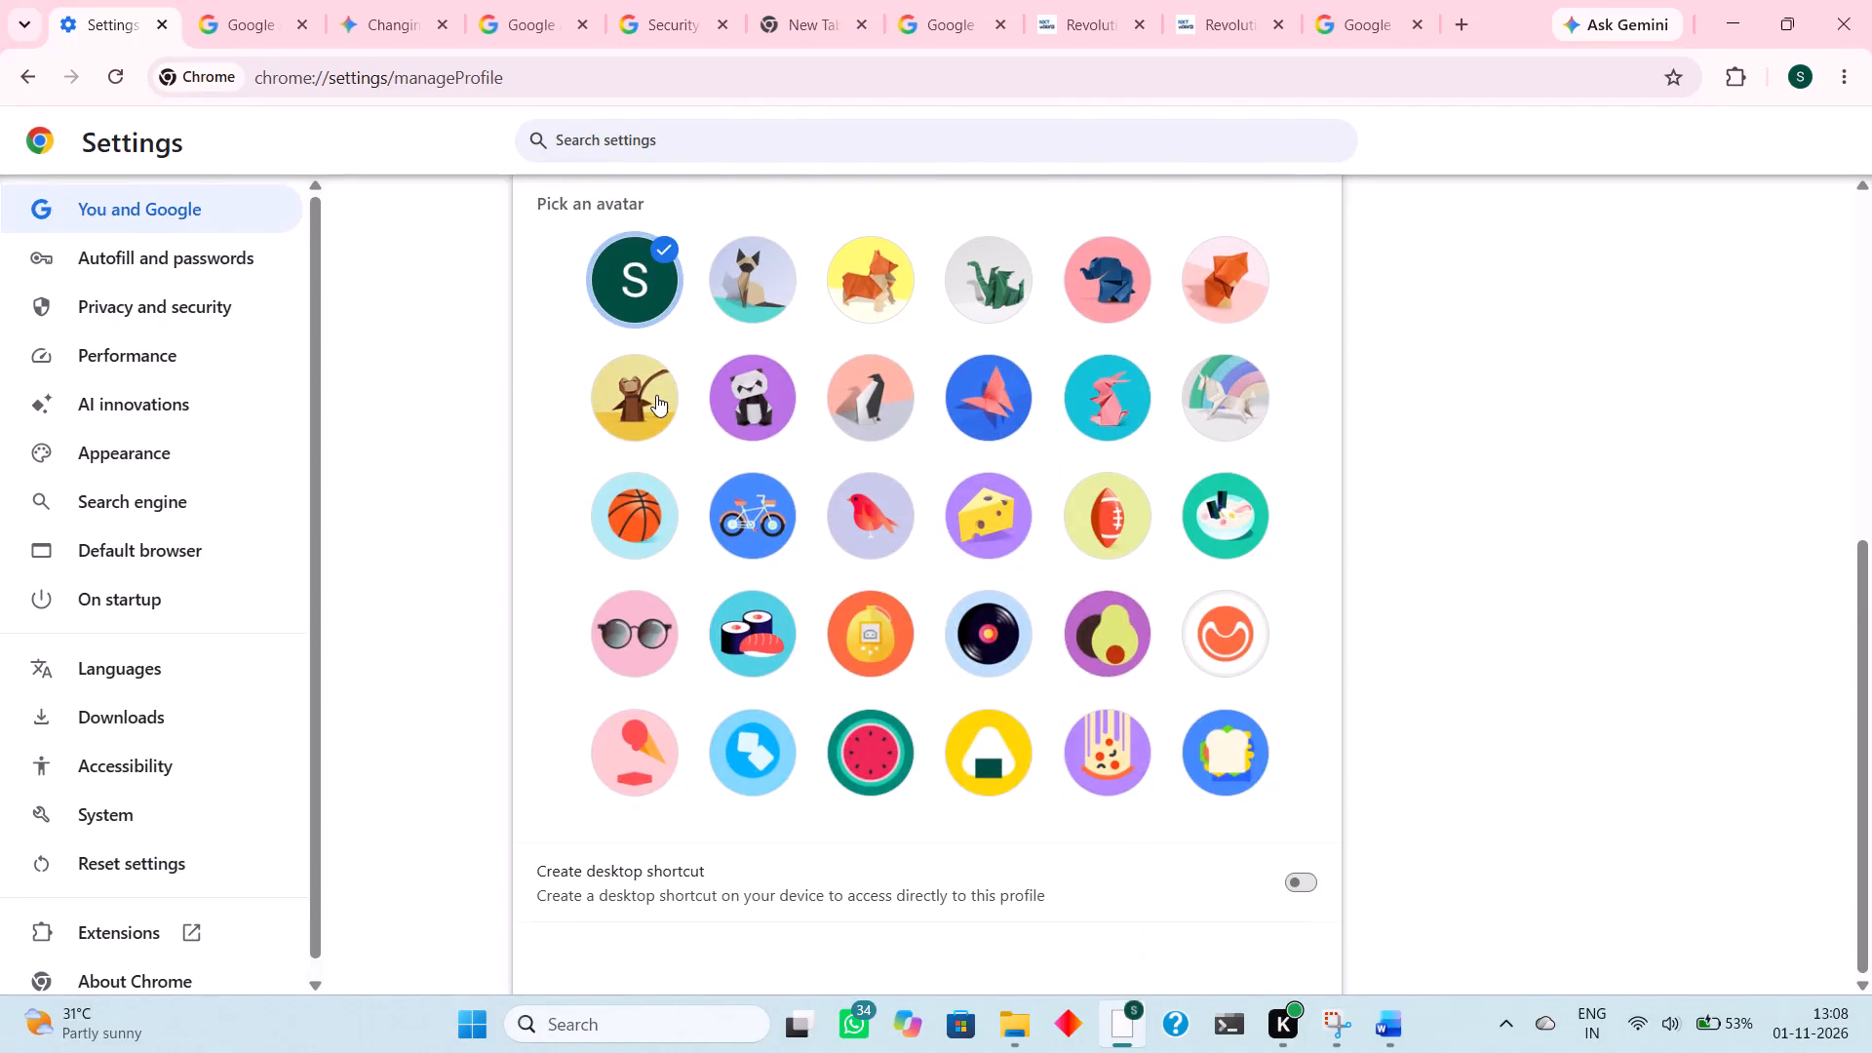
scroll(656, 395, down, 1)
scroll(749, 580, up, 4)
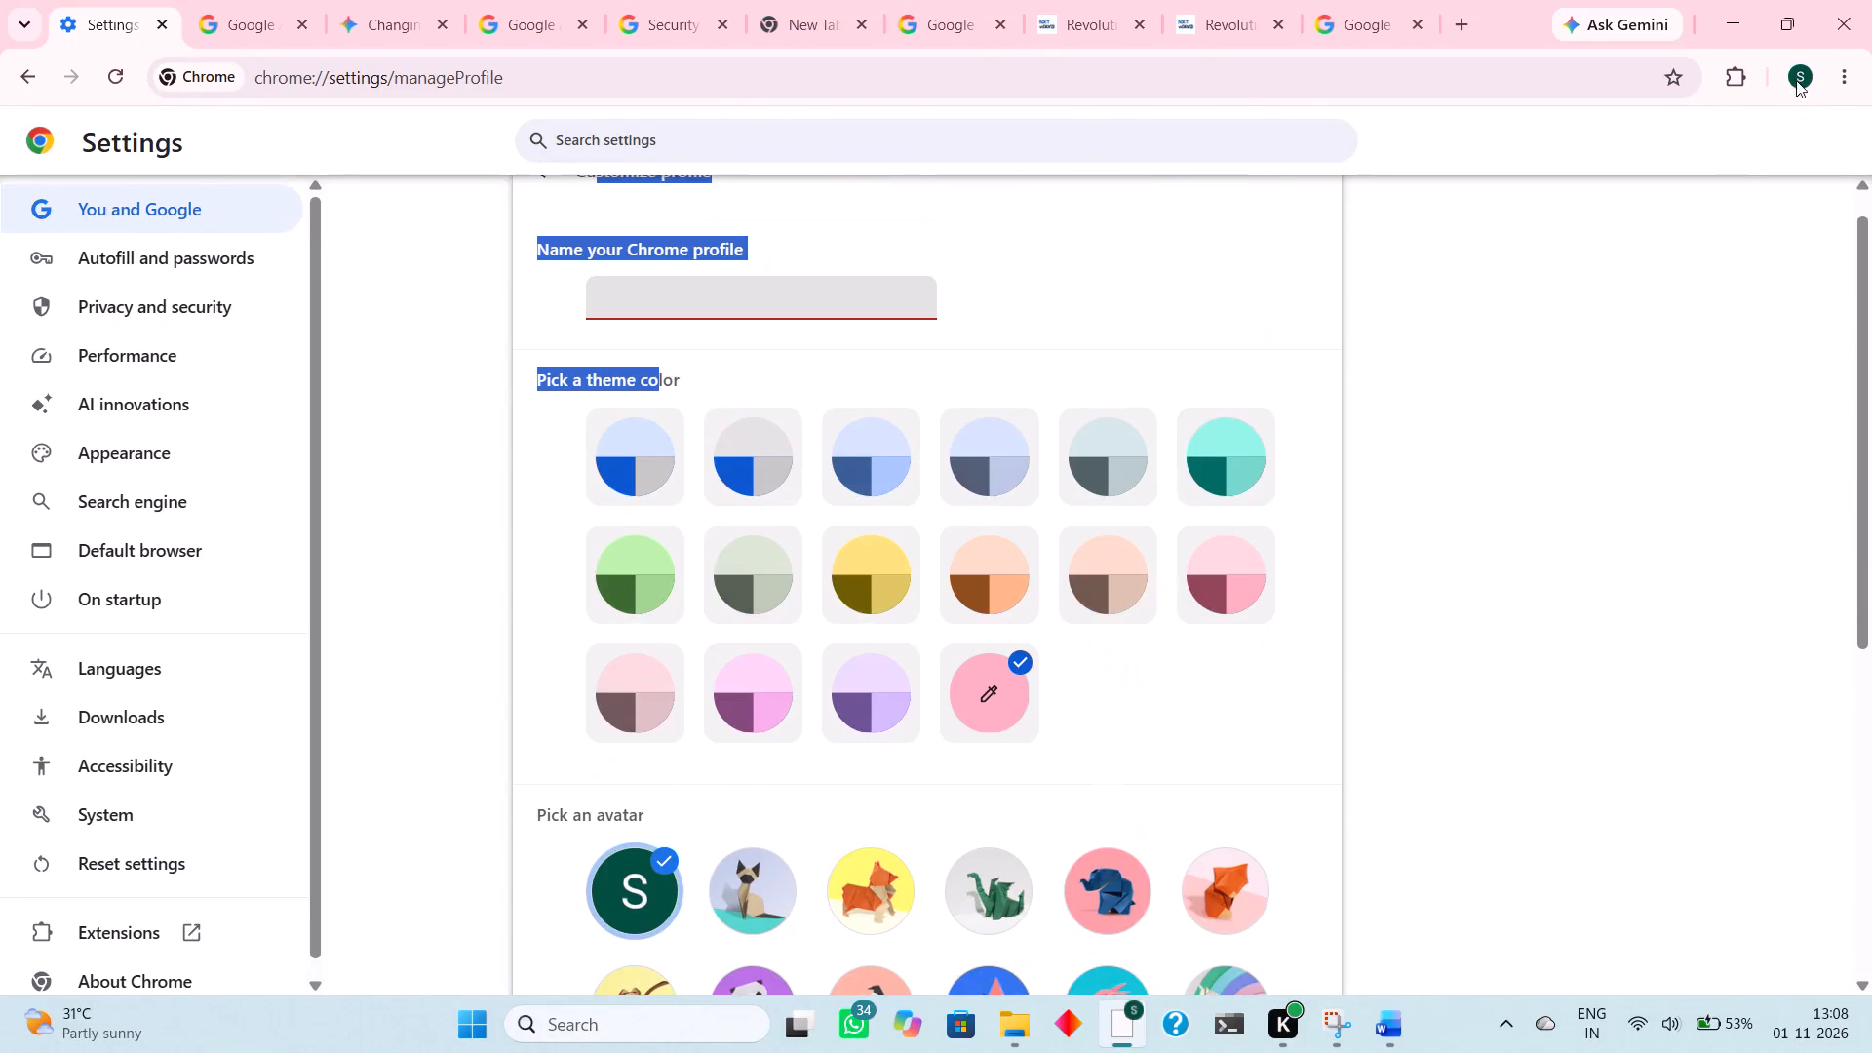
click(1790, 77)
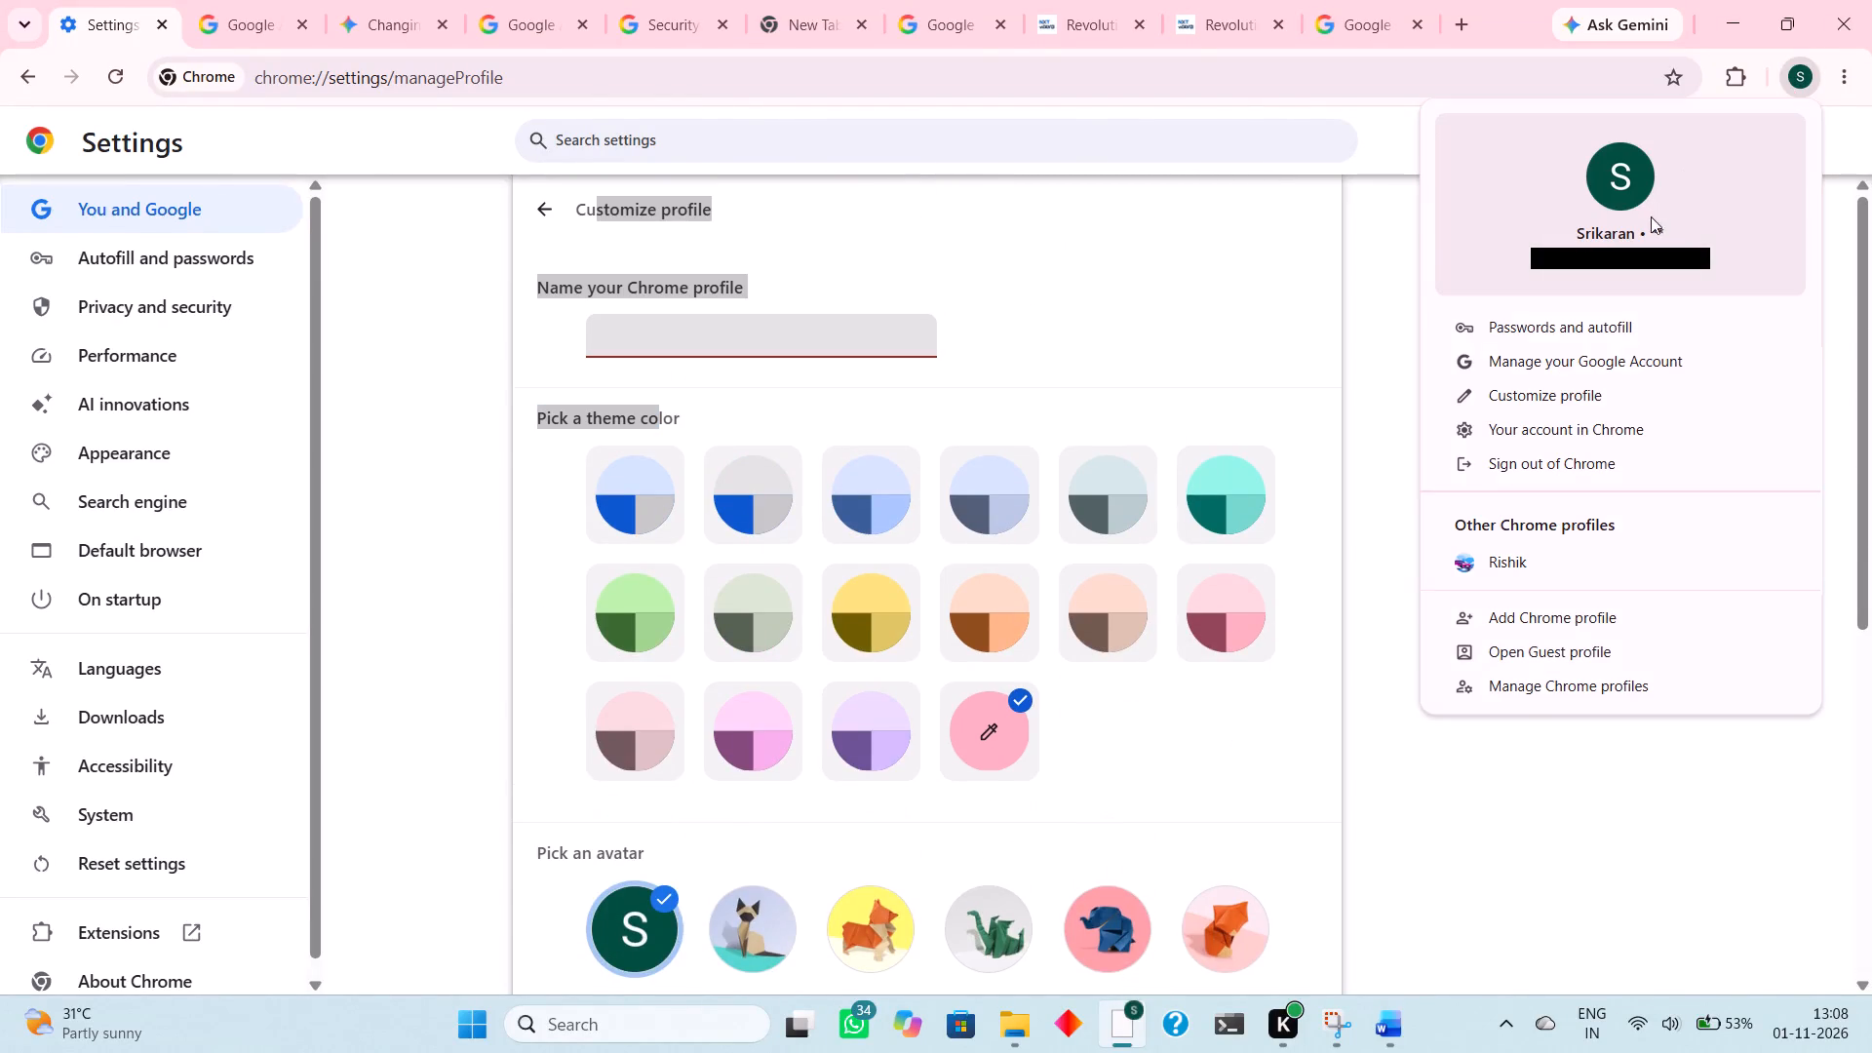
Enter "." as the Chrome profile name and check the name displayed for the current profile.
click(915, 328)
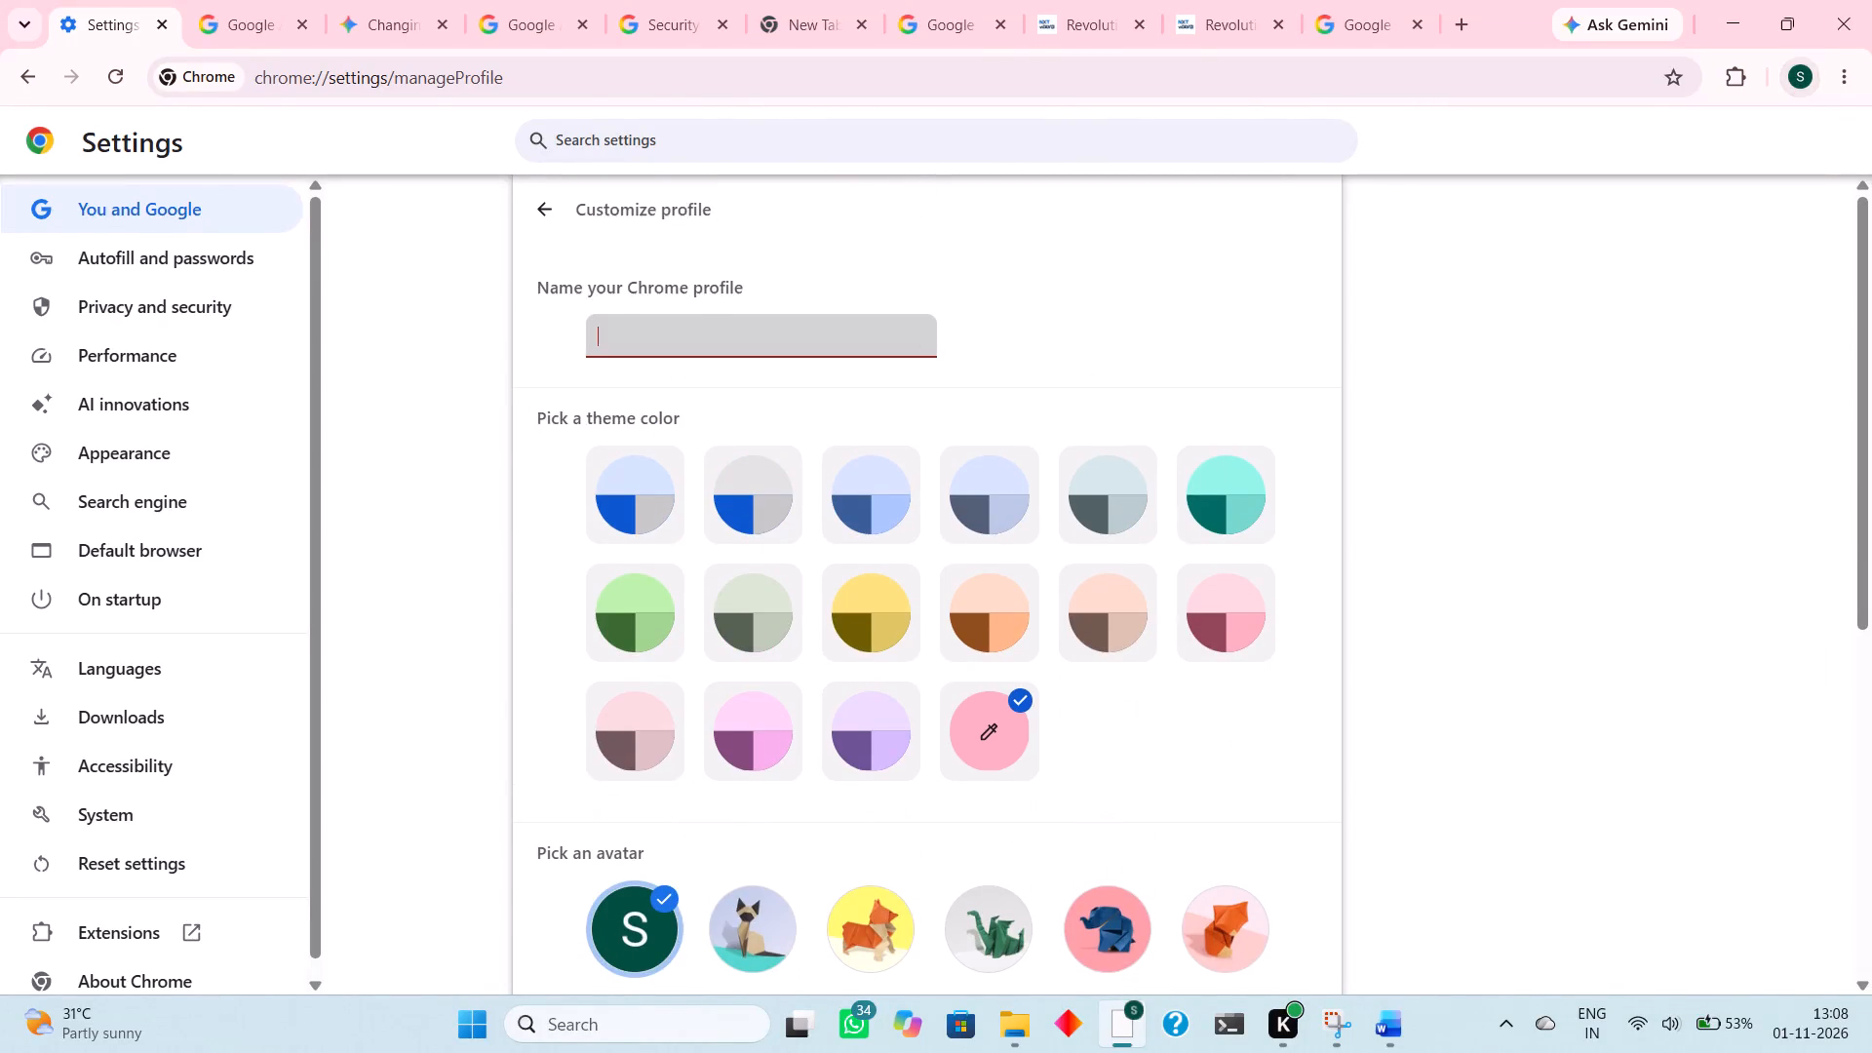
key(period)
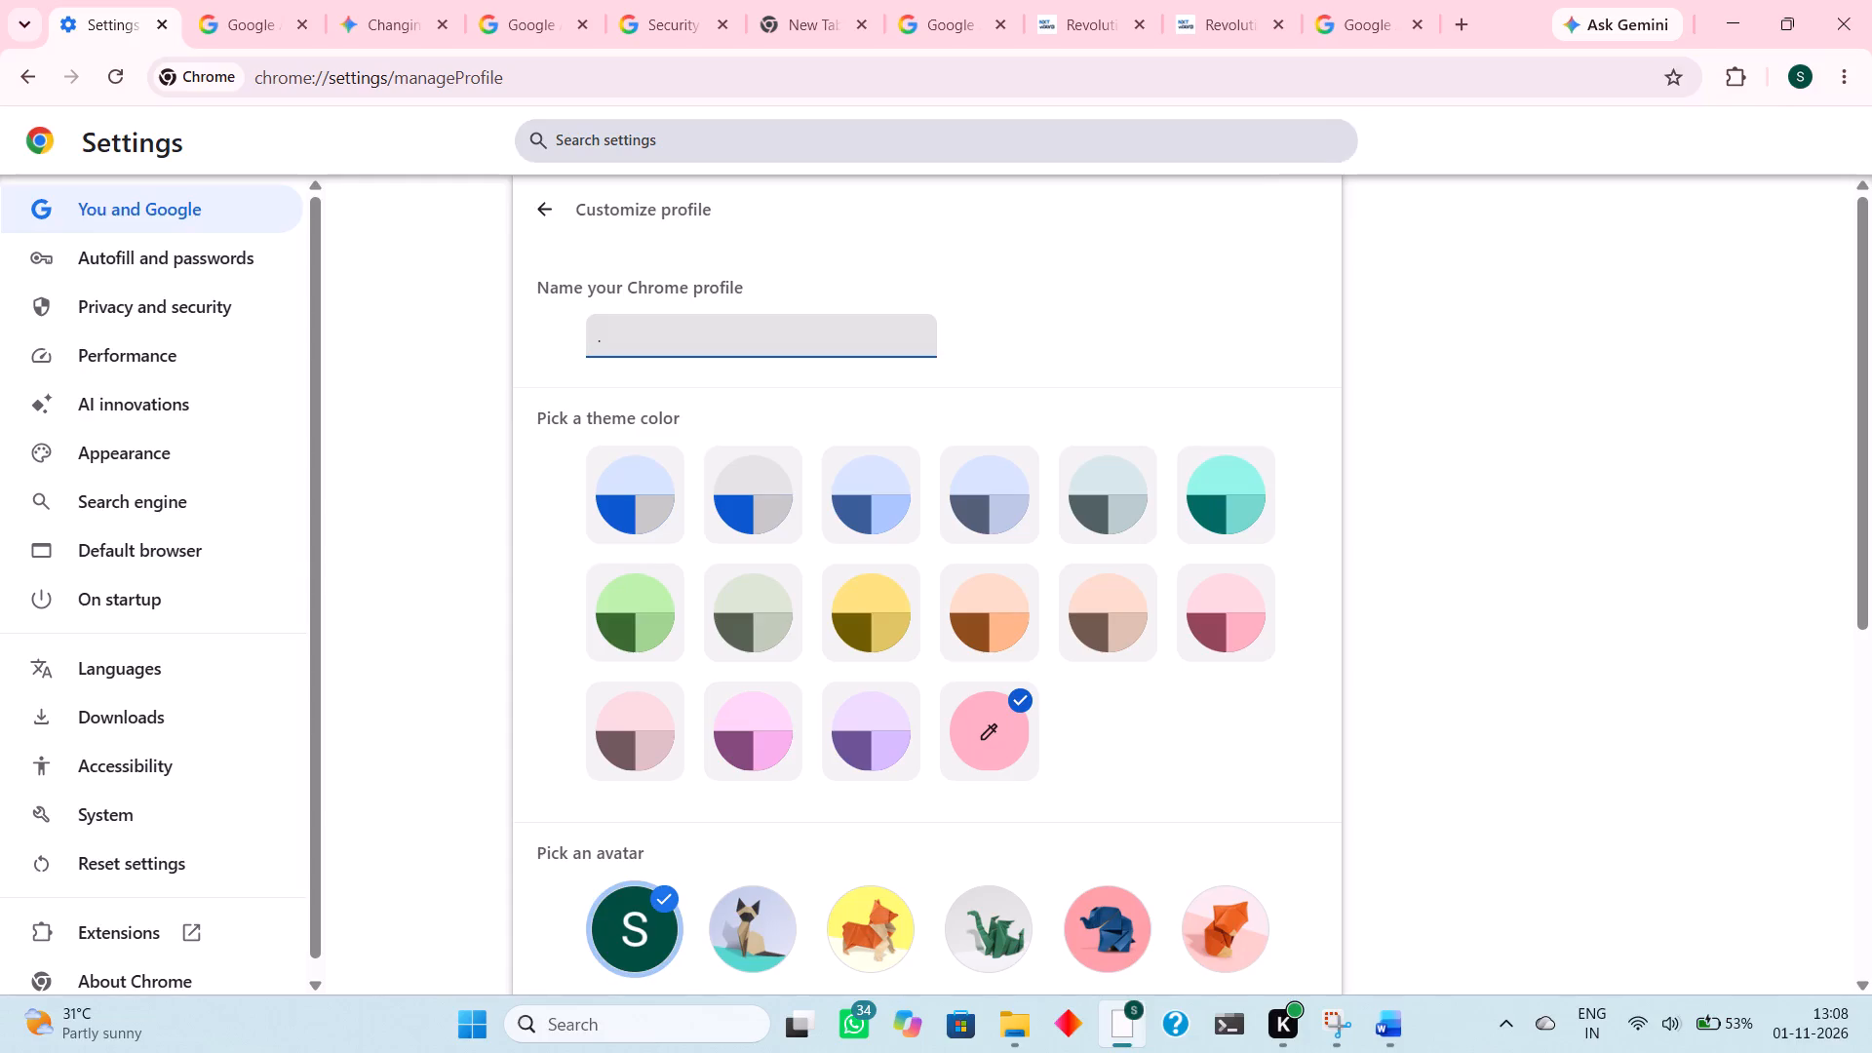
click(1780, 93)
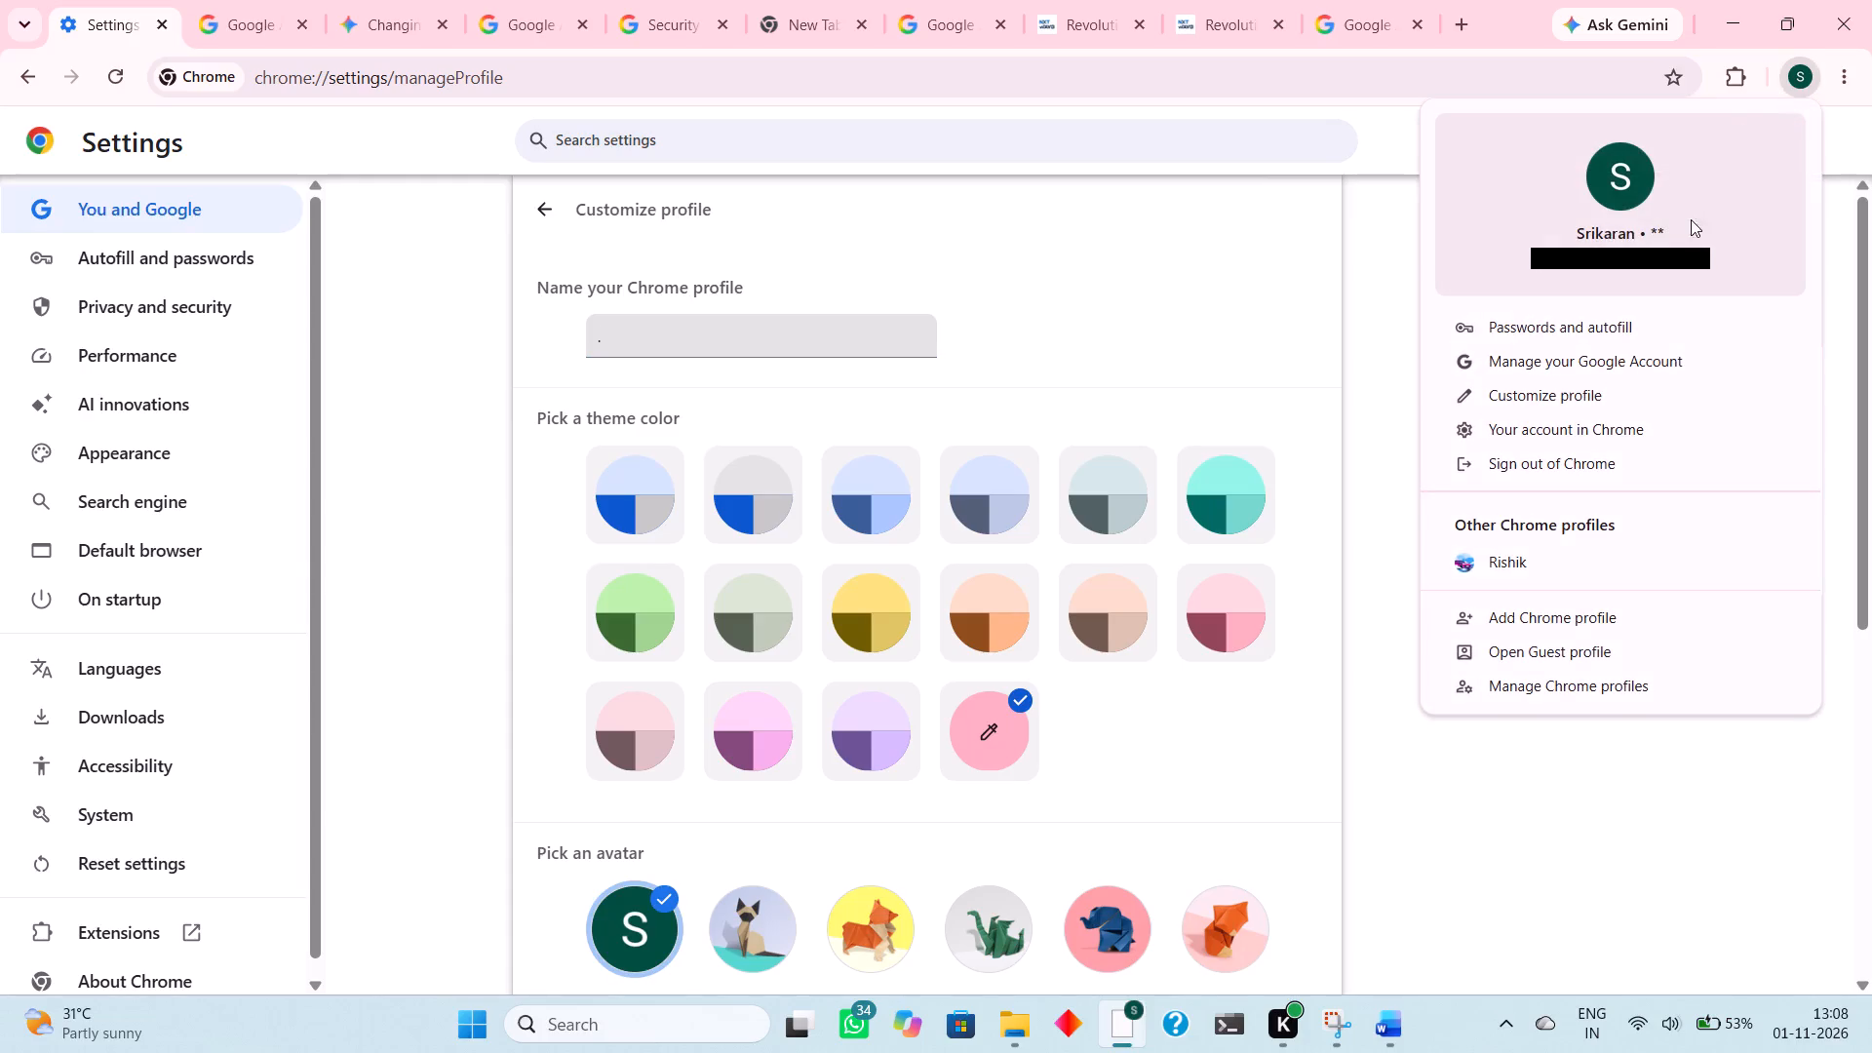
Clear the Chrome profile name field completely and recheck the name displayed for the current profile.
click(794, 347)
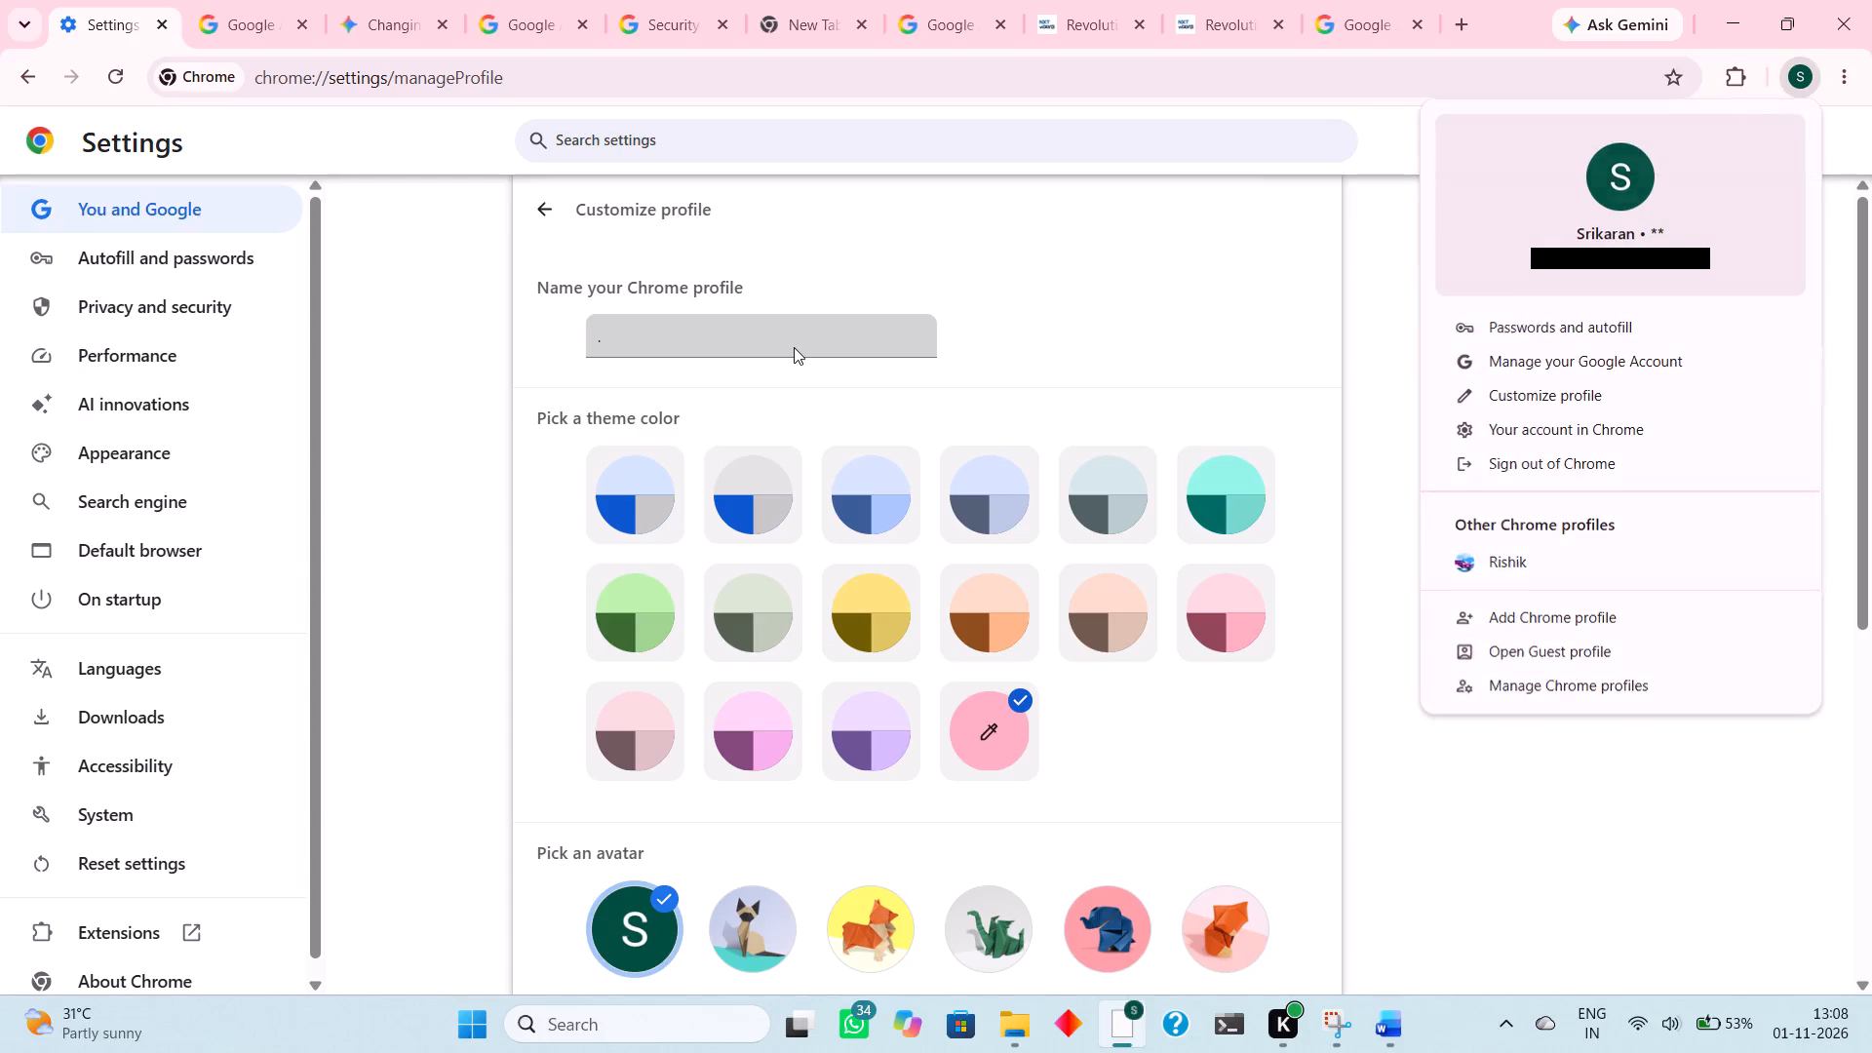
key(BackSpace)
key(BackSpace)
key(BackSpace)
key(BackSpace)
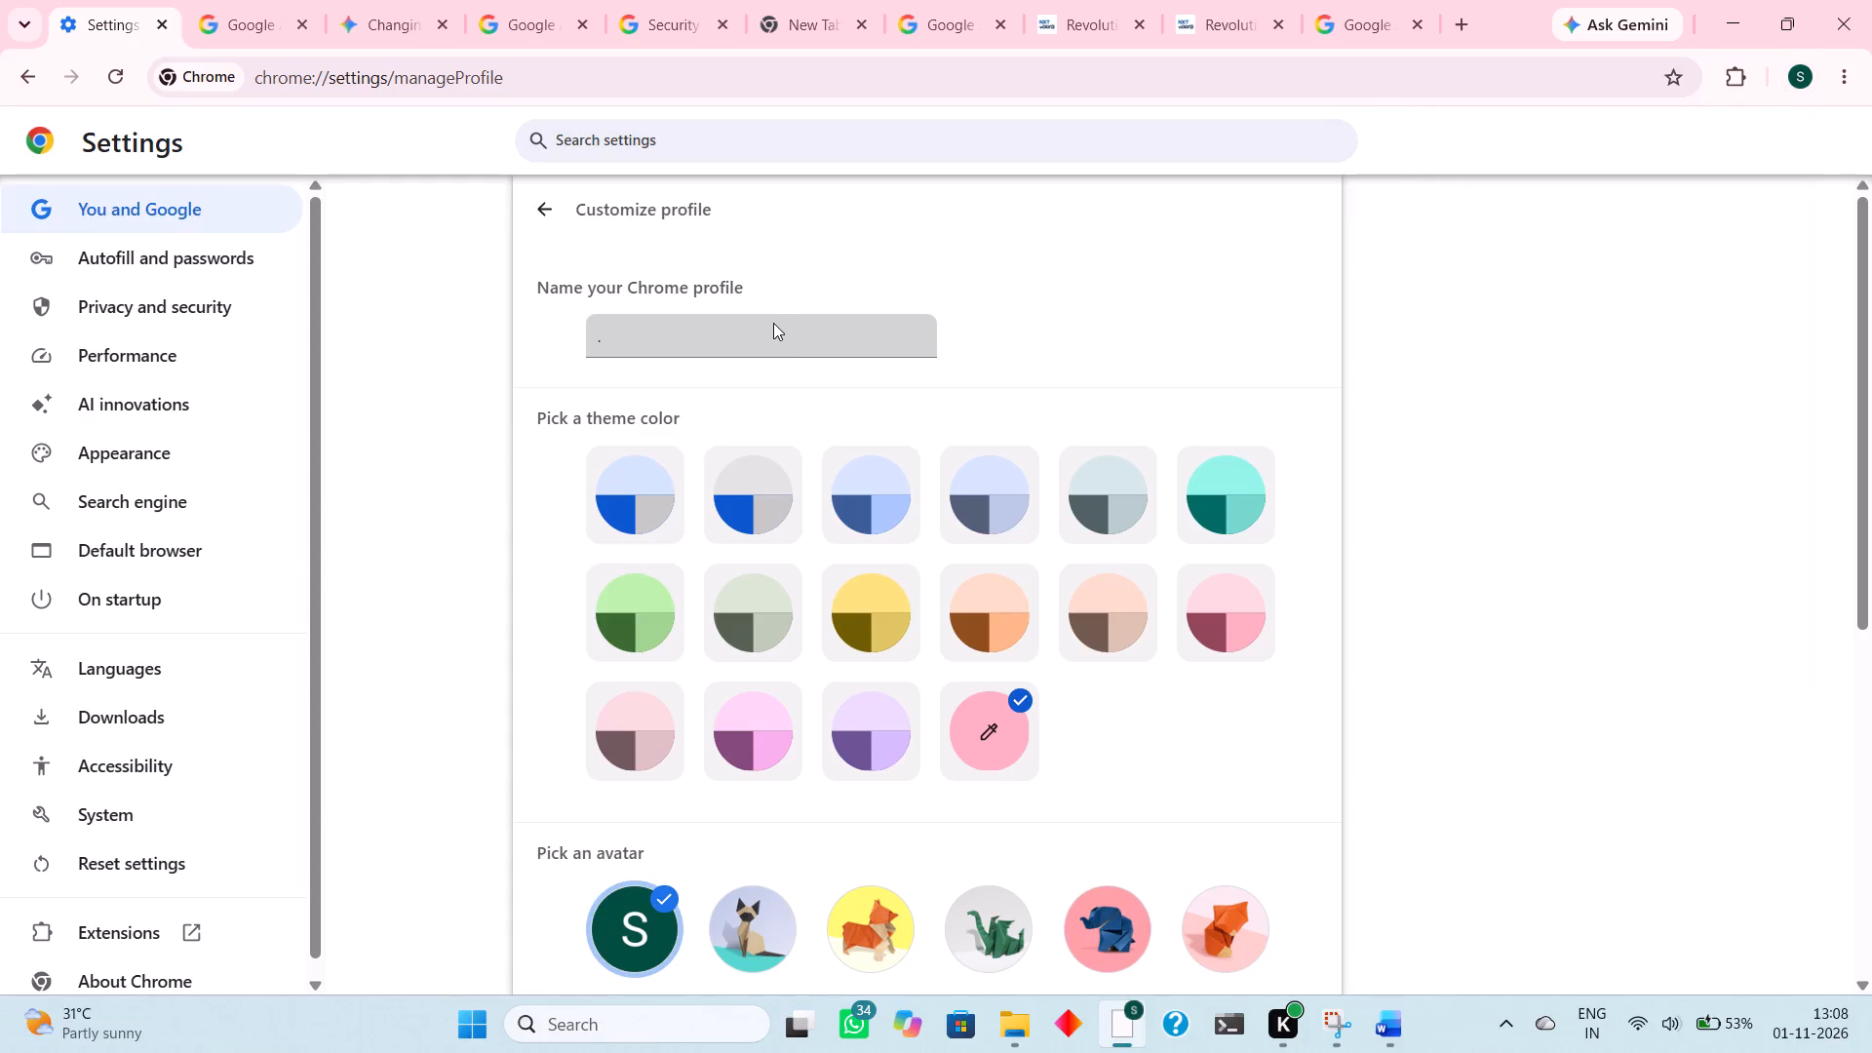
click(773, 321)
click(764, 330)
key(BackSpace)
key(BackSpace)
key(BackSpace)
click(1812, 84)
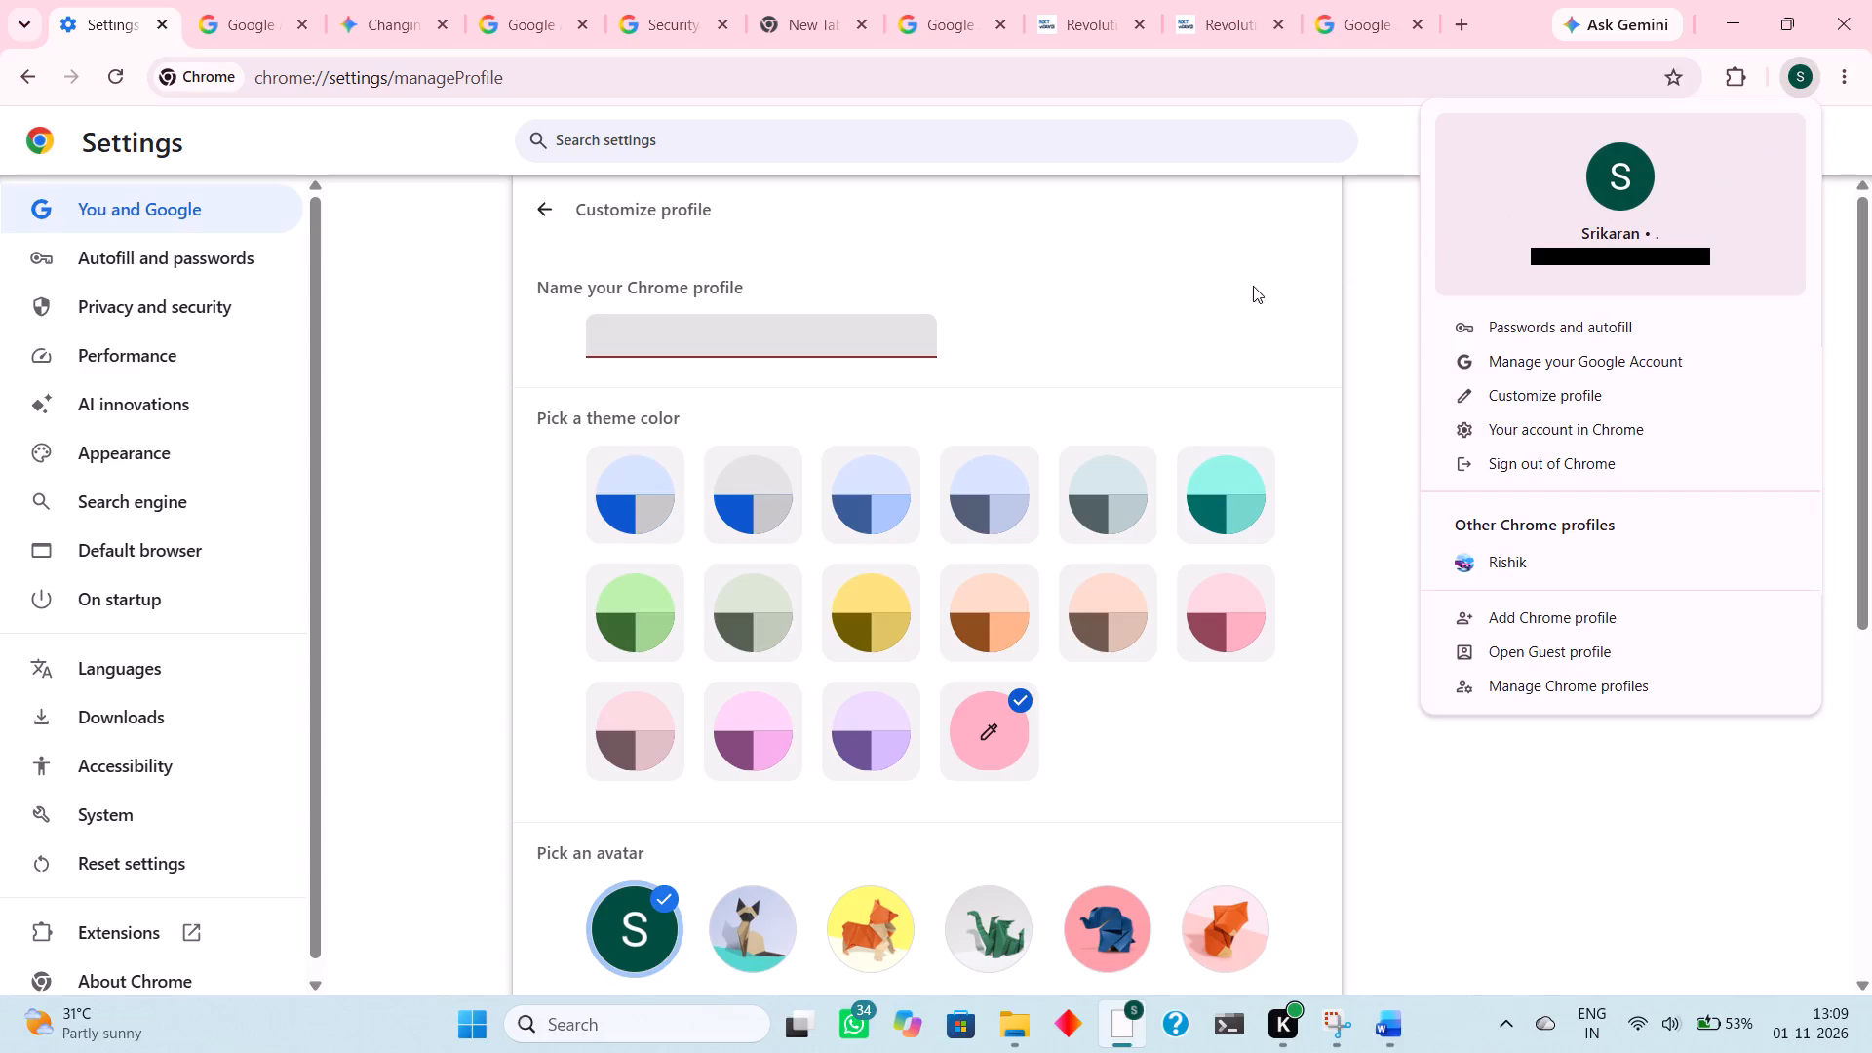
click(893, 344)
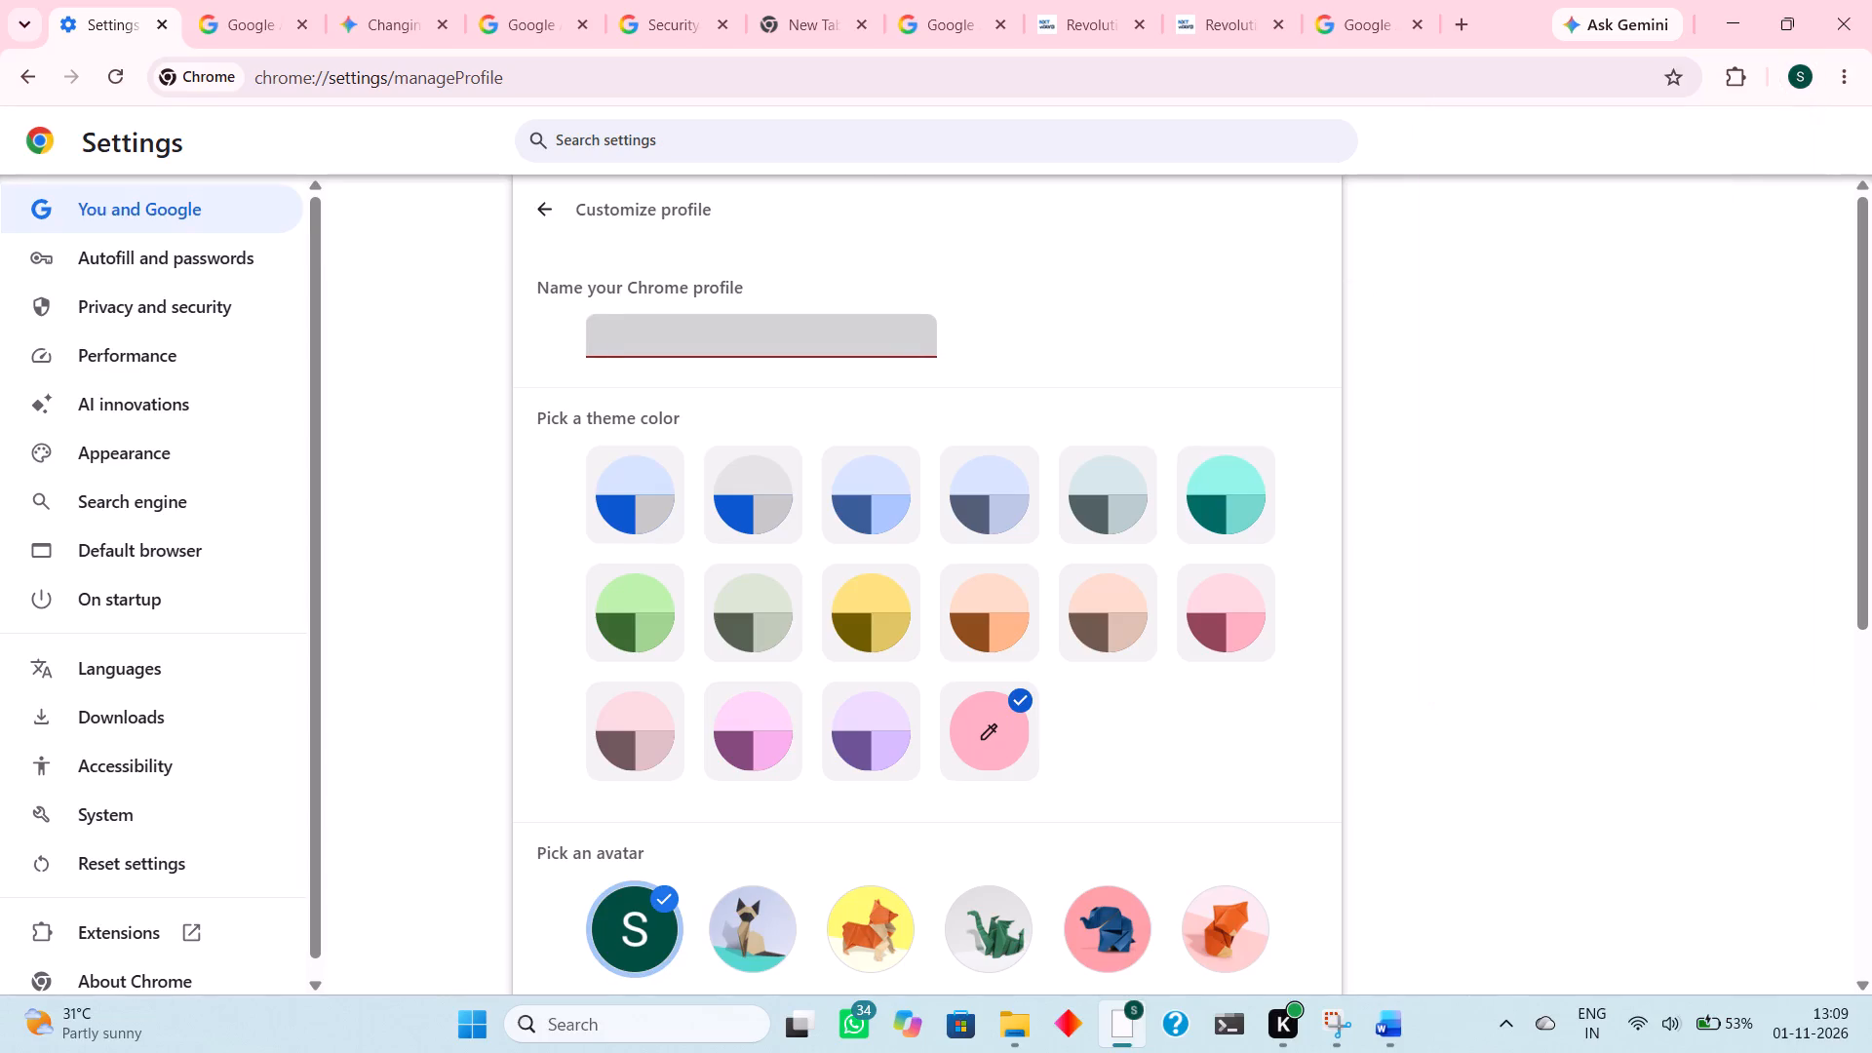
key(BackSpace)
key(BackSpace)
key(BackSpace)
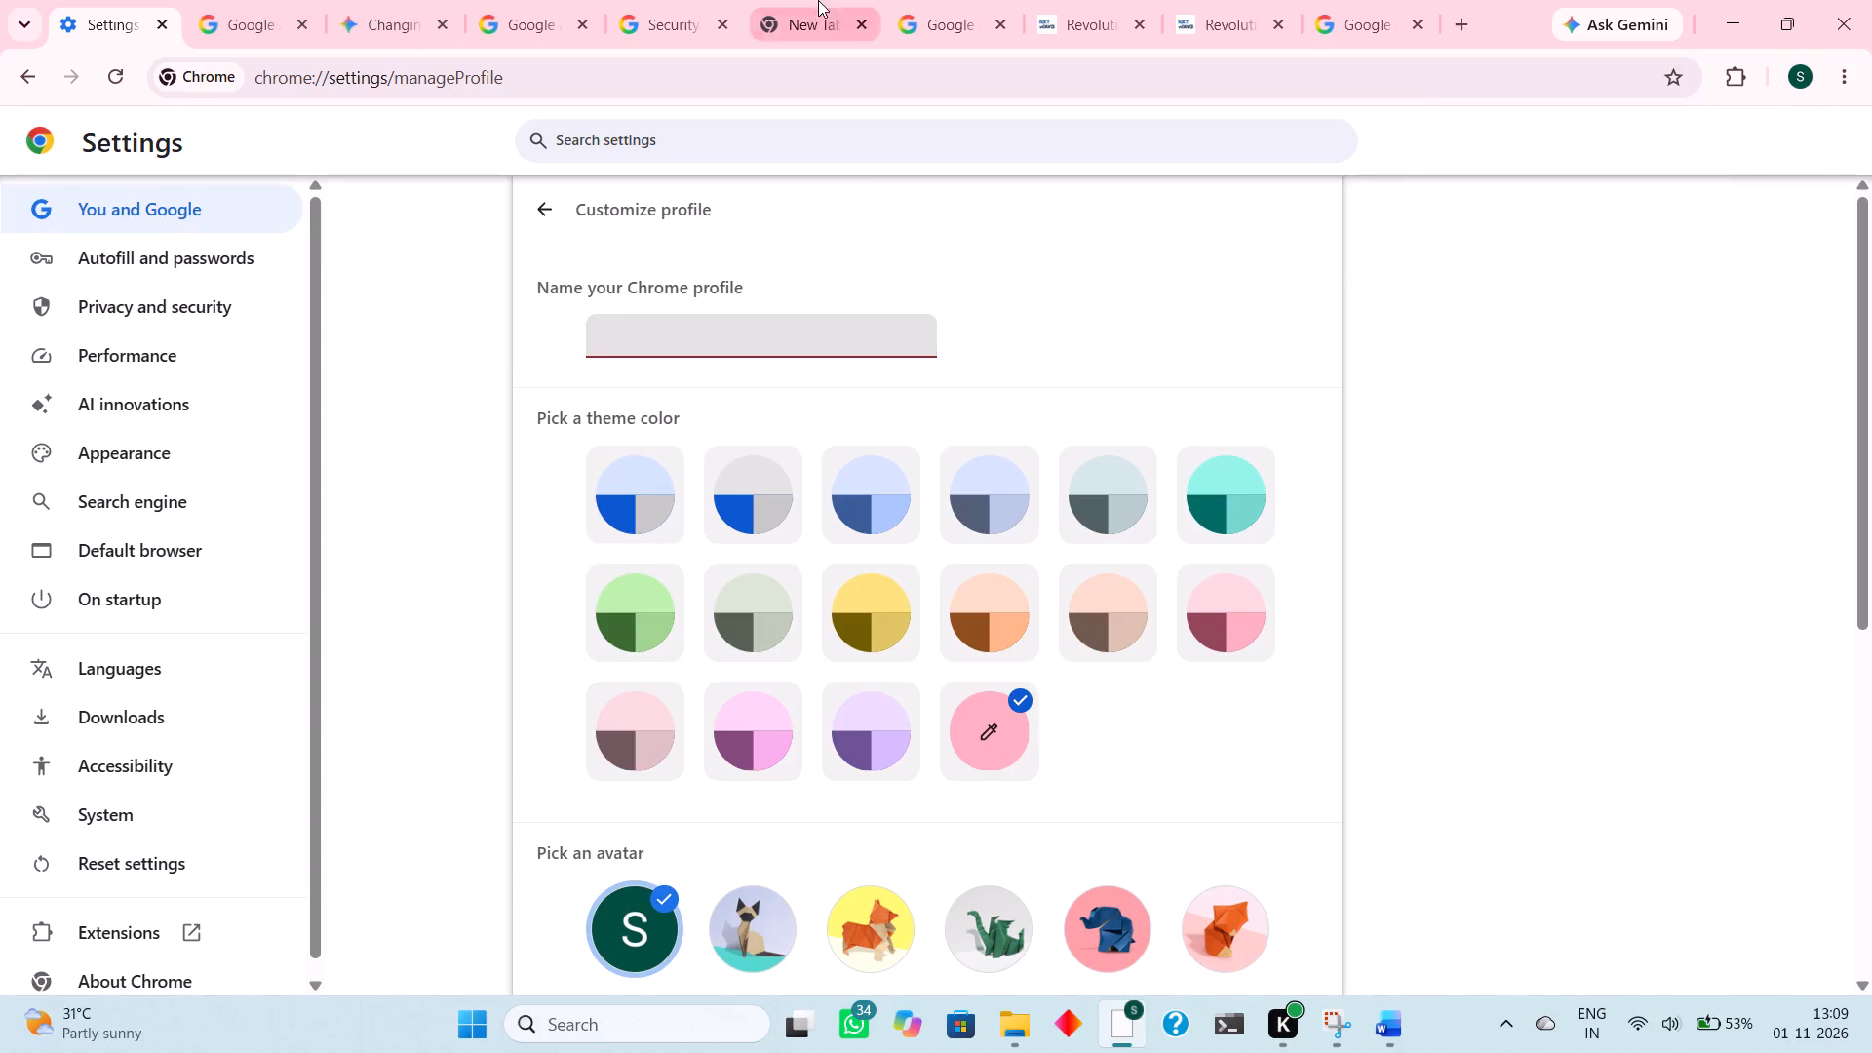
Open a new tab and close the Google tab beside it.
click(1468, 18)
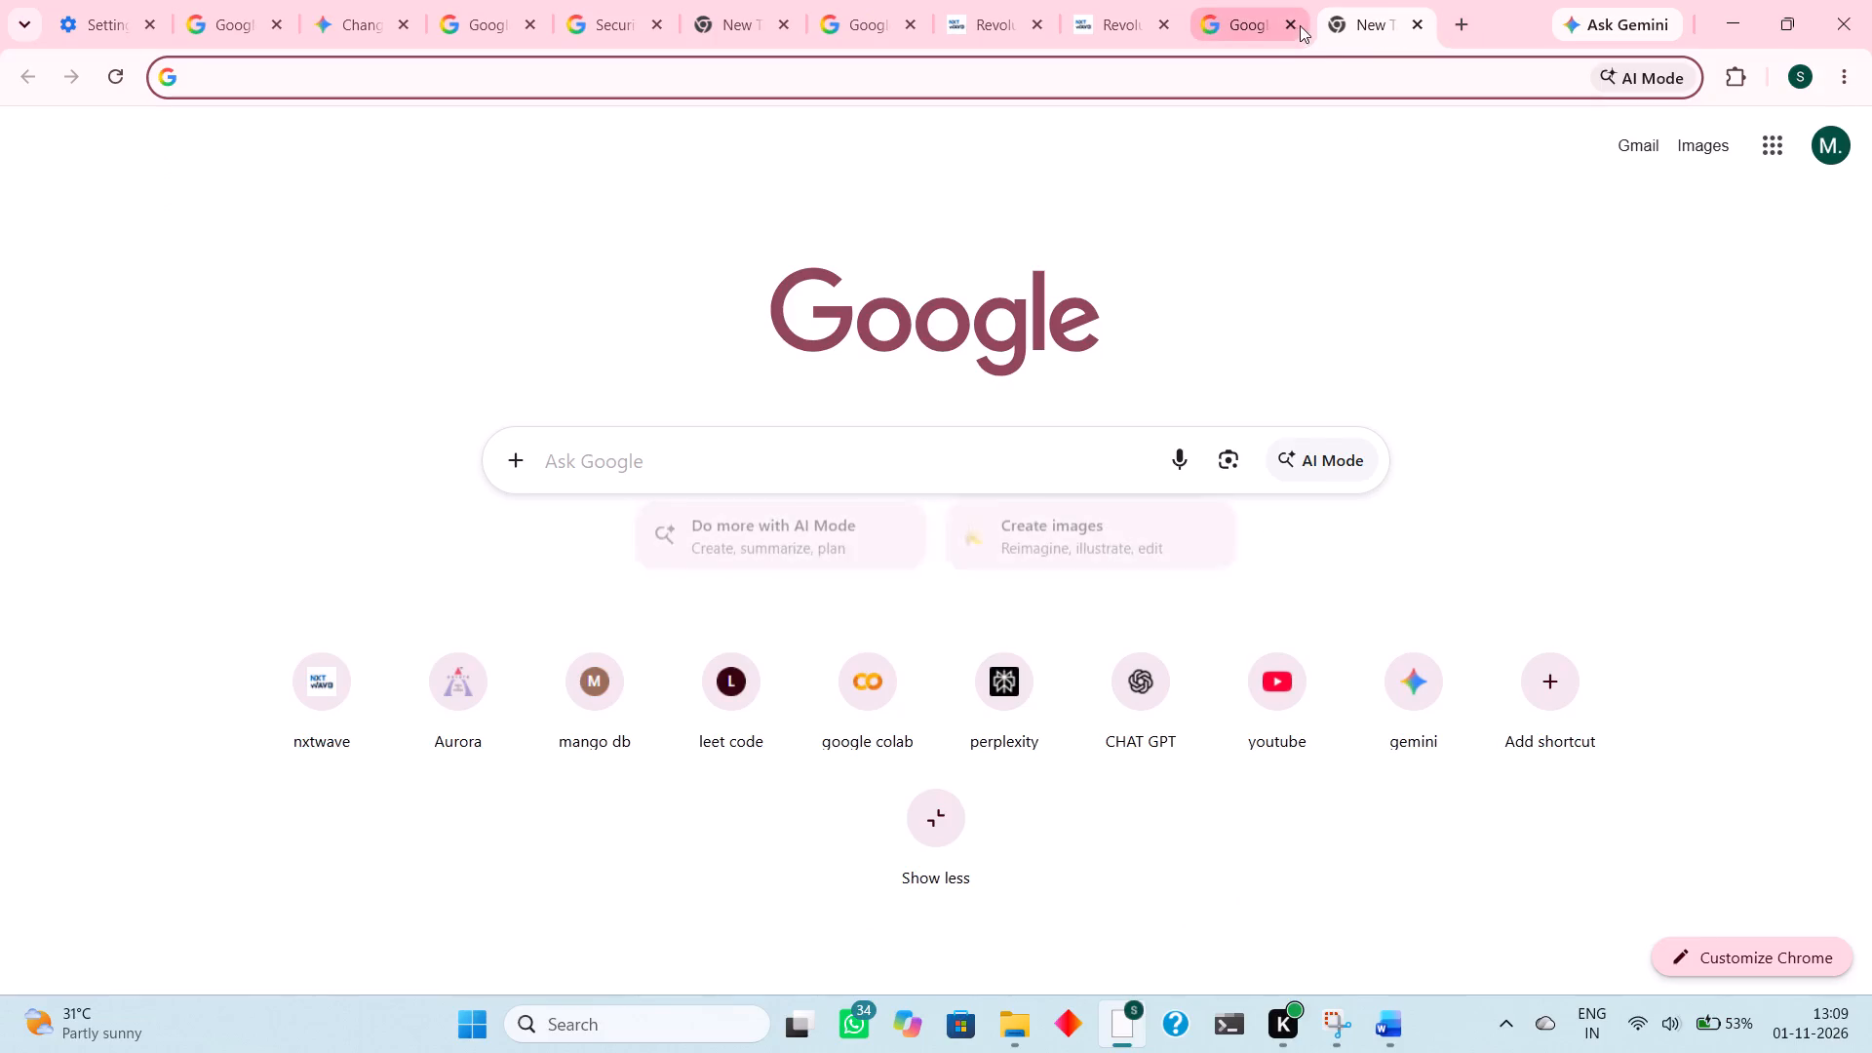
click(1290, 20)
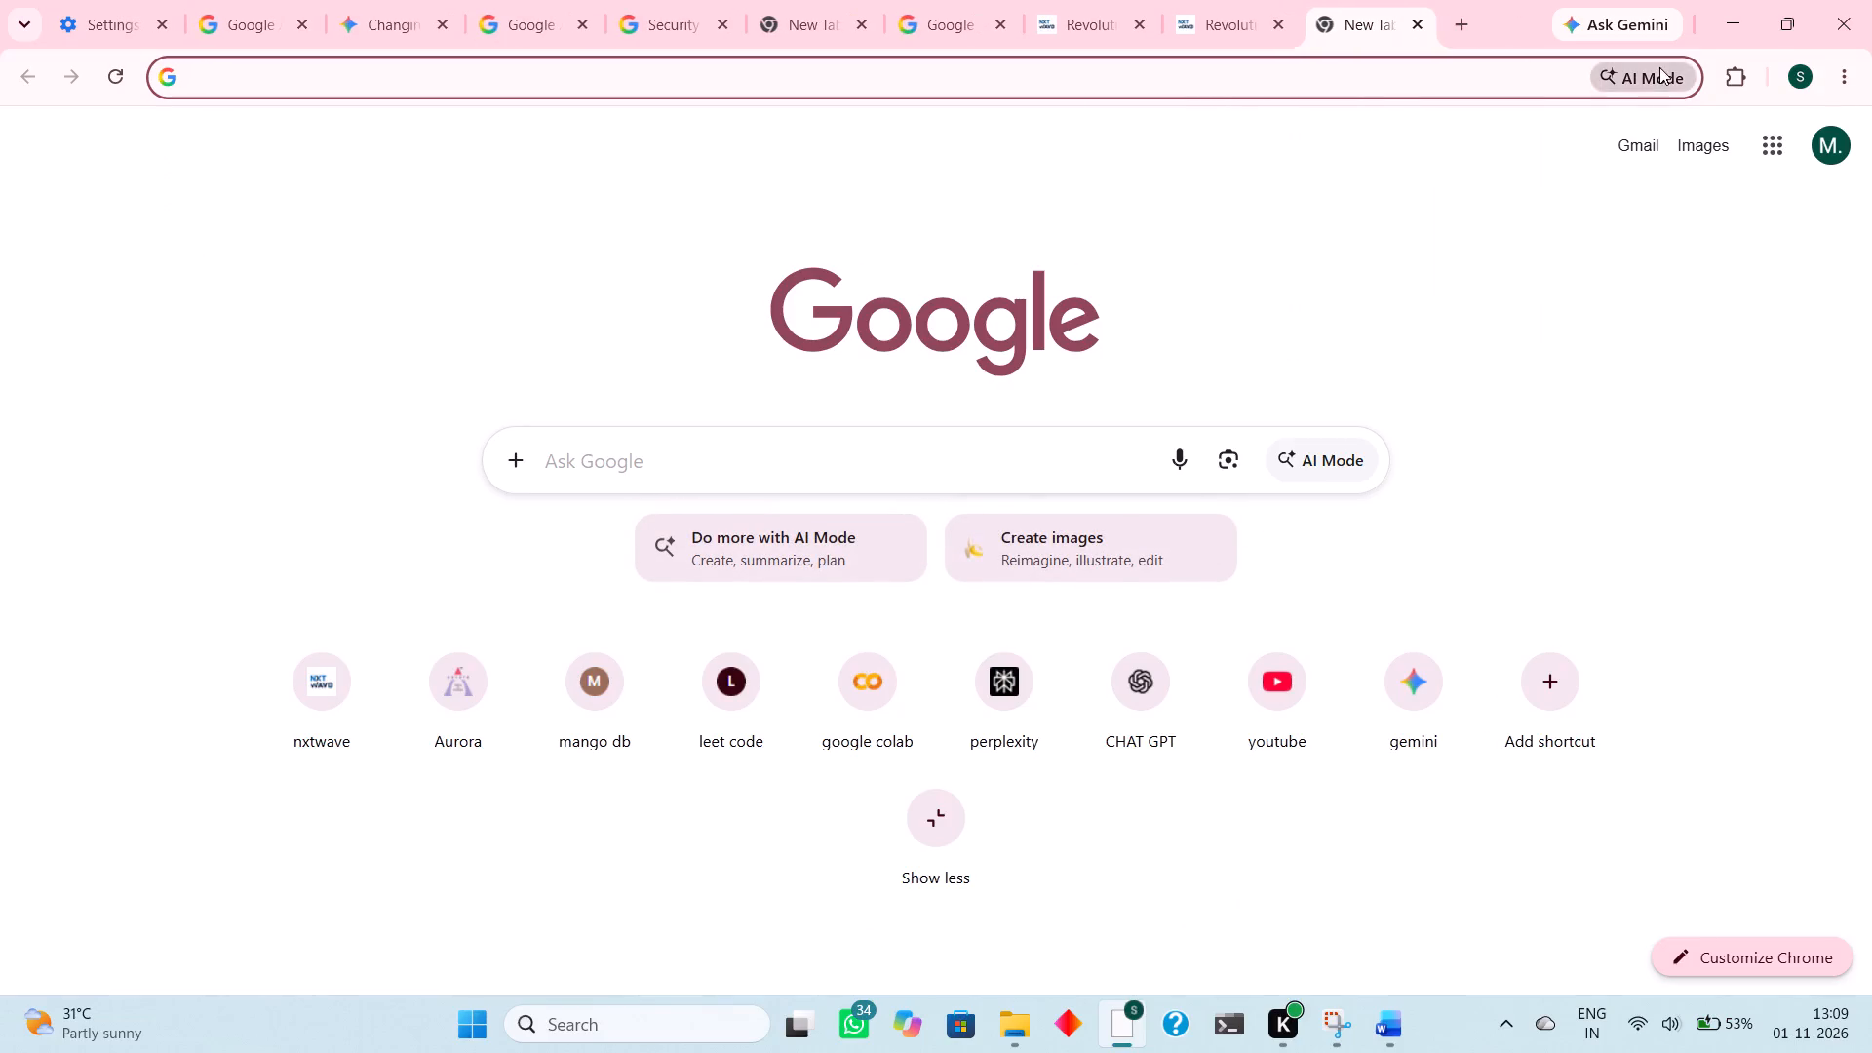
Check the current profile's displayed name from the new tab.
click(1816, 79)
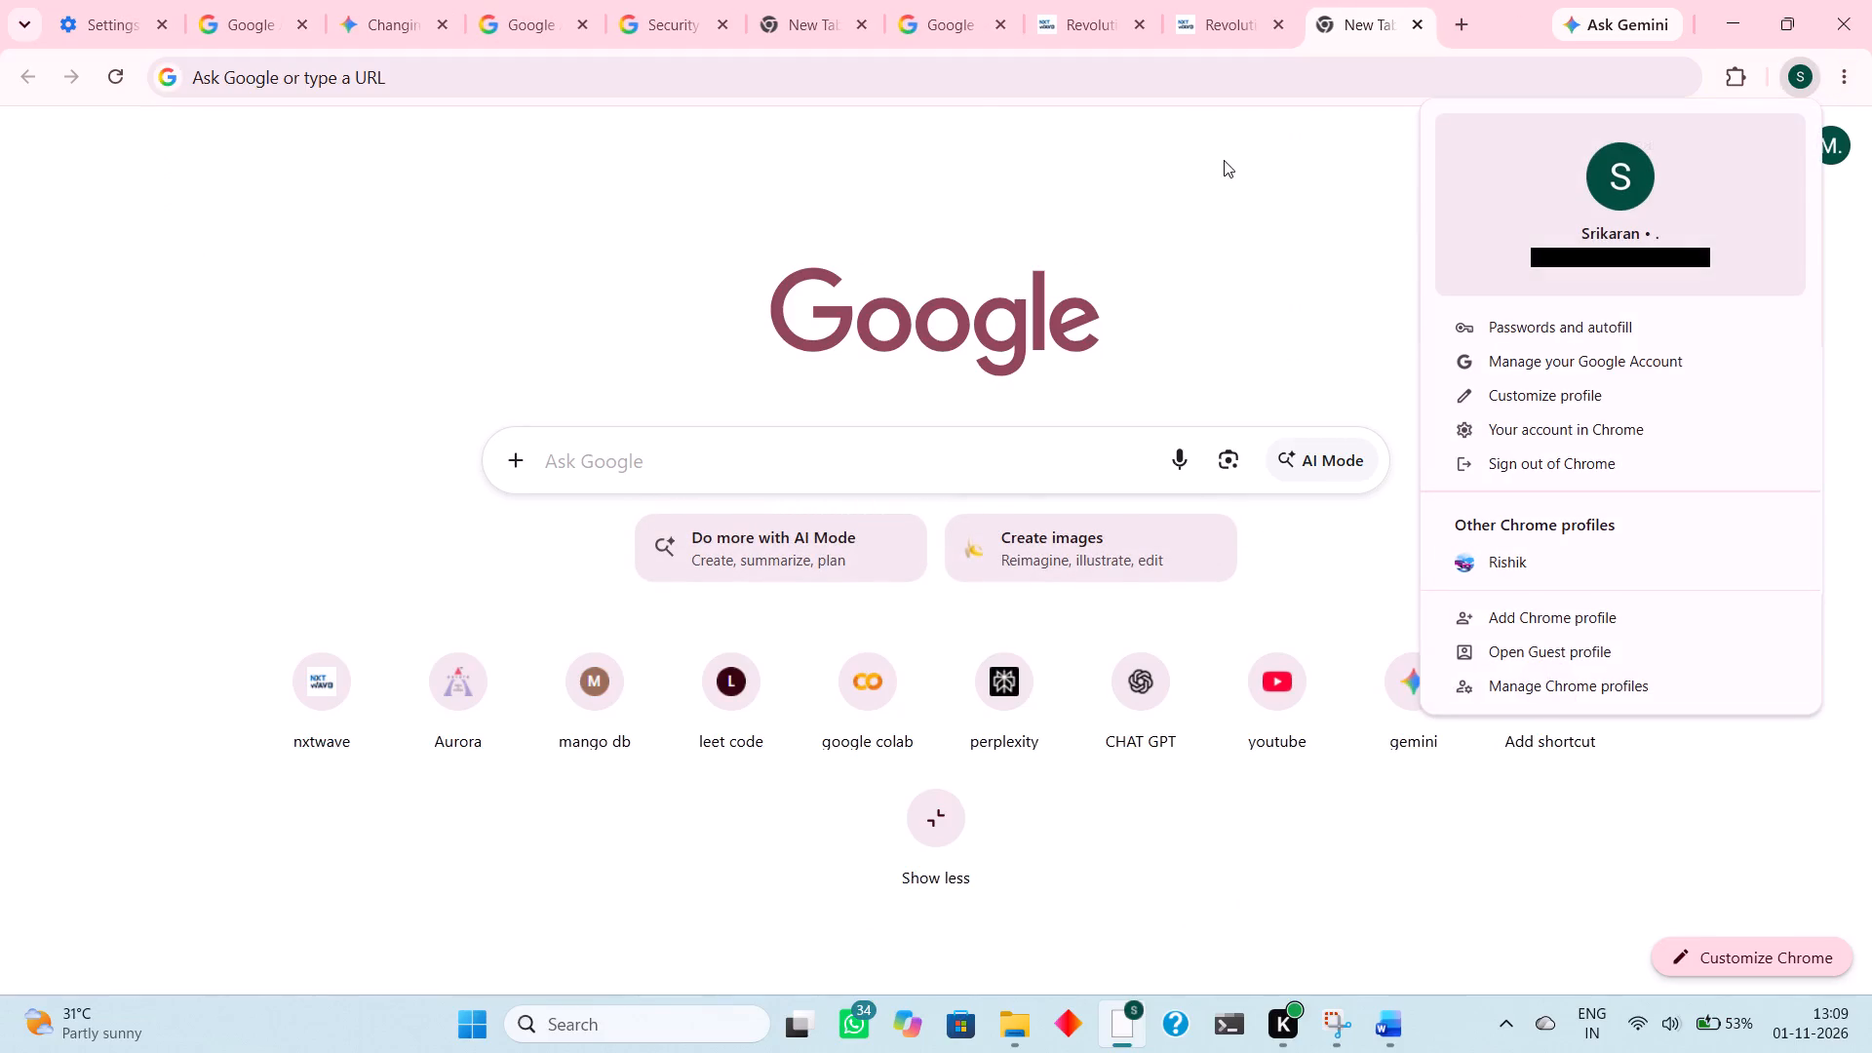
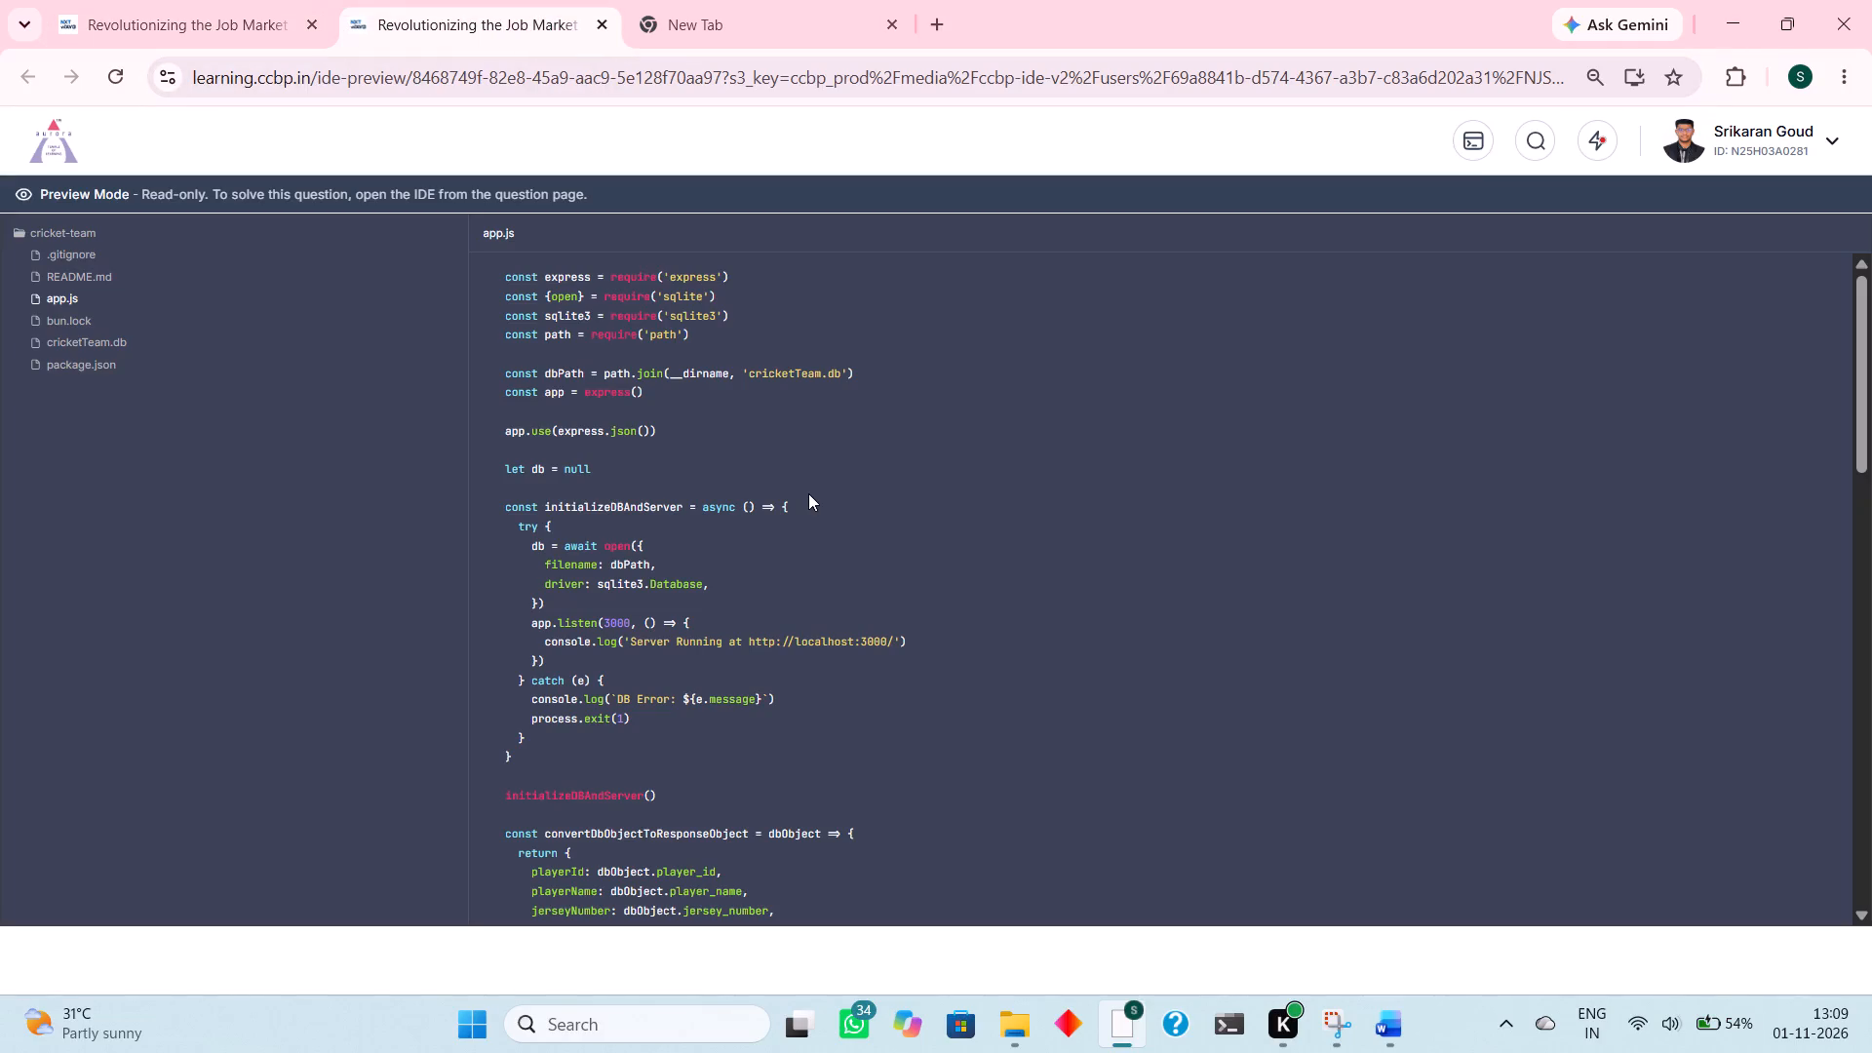
Capture a full-width screenshot of the beginning of app.js with the Chrome profile details open.
click(1801, 87)
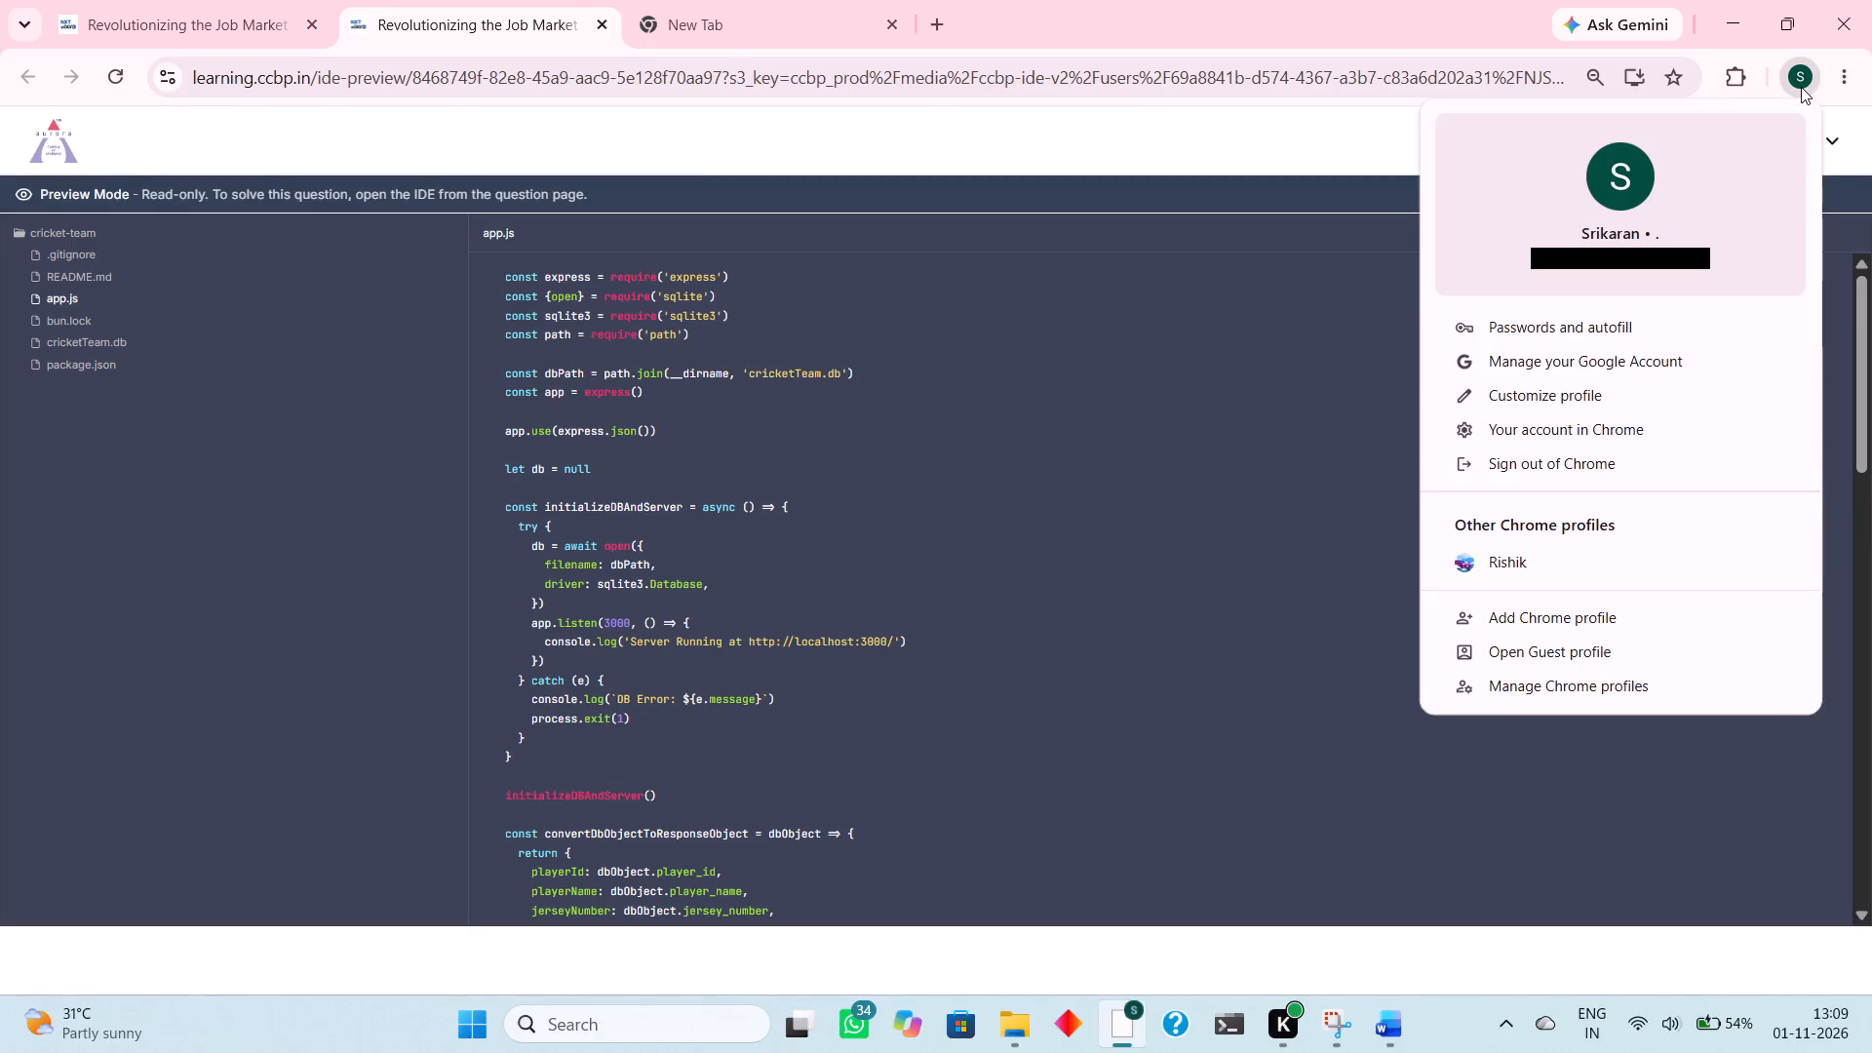
key(Print)
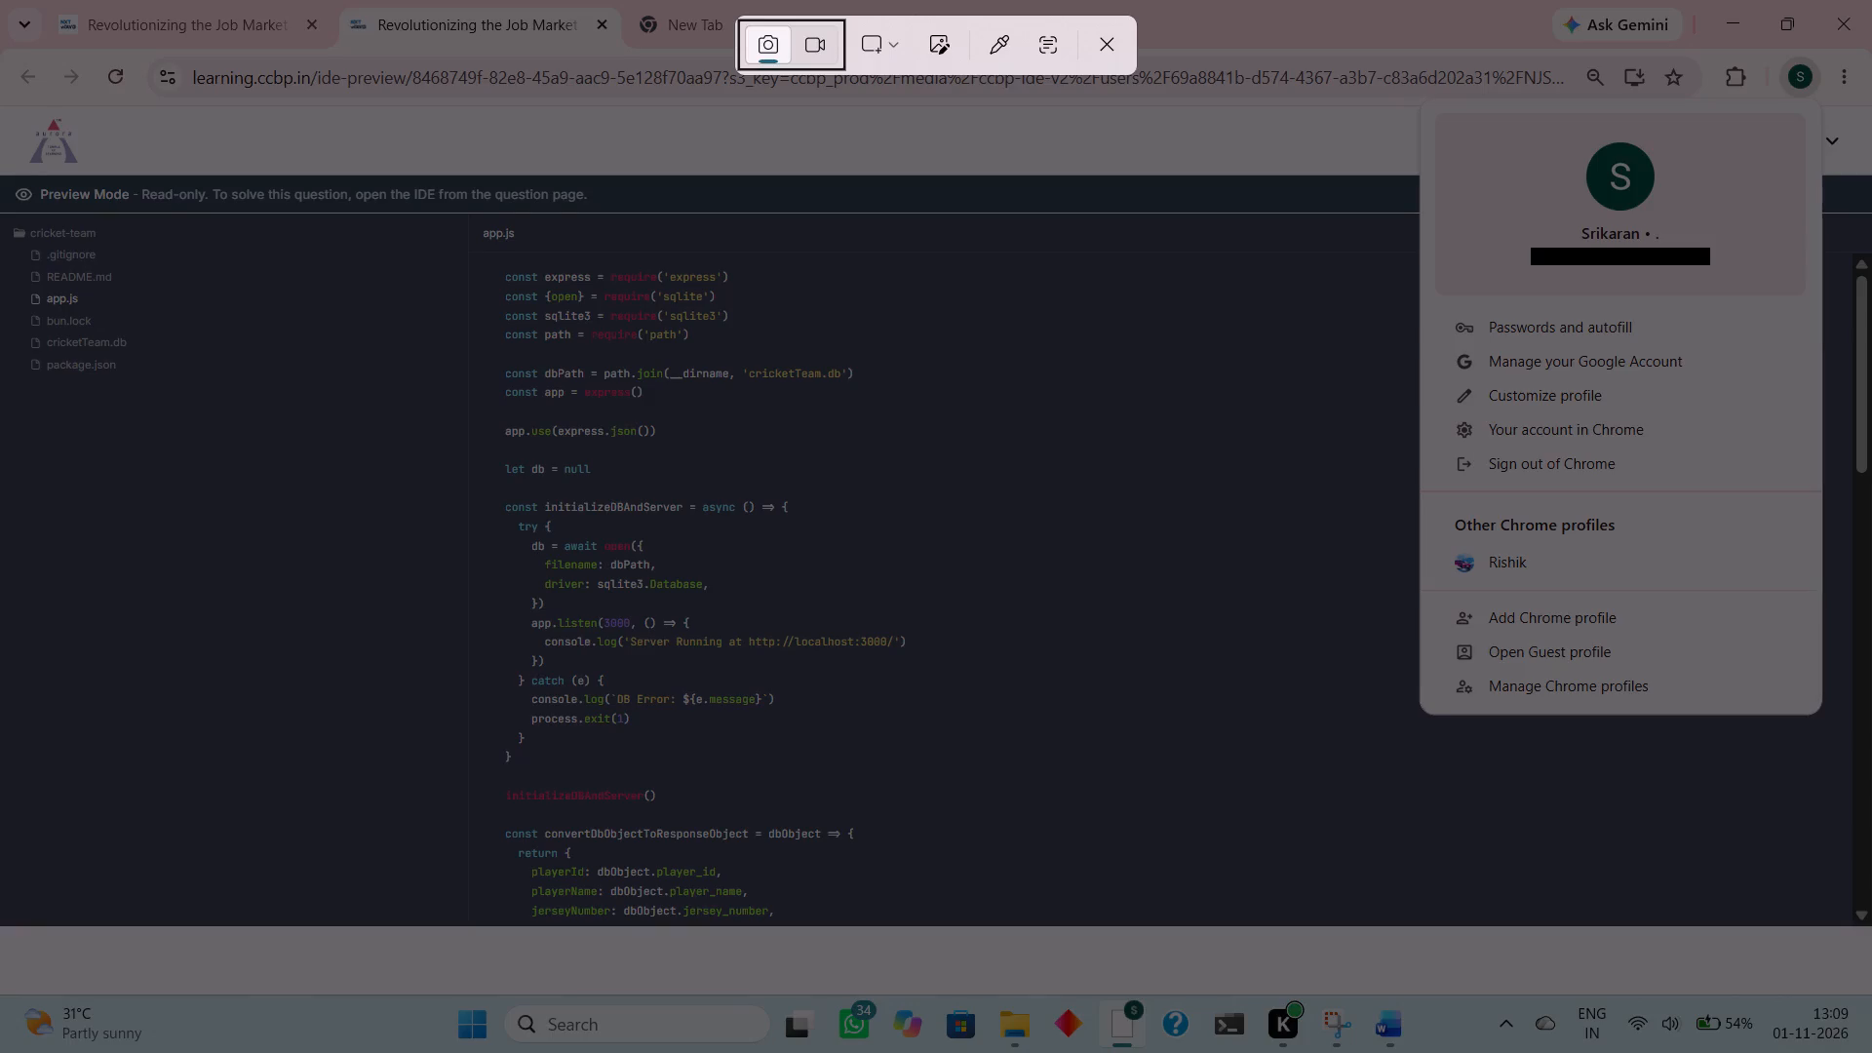
drag(0, 0, 96, 67)
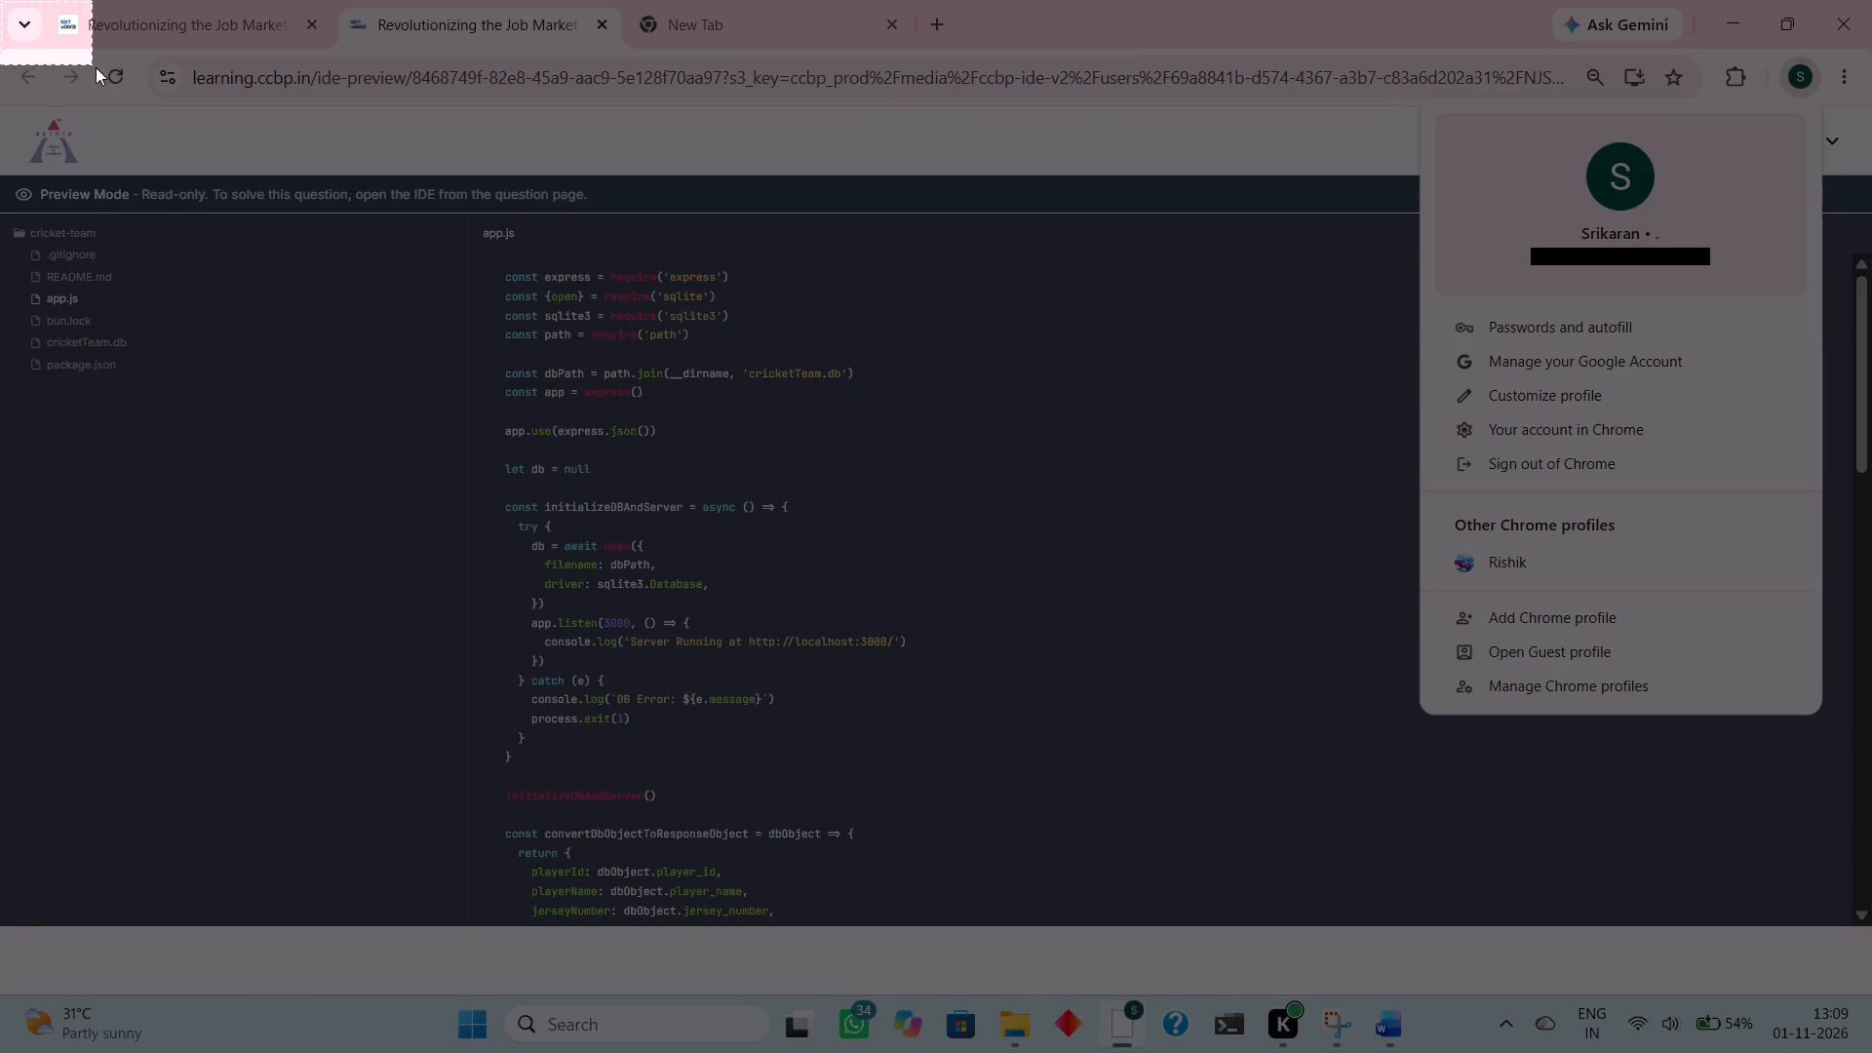
drag(96, 67, 804, 564)
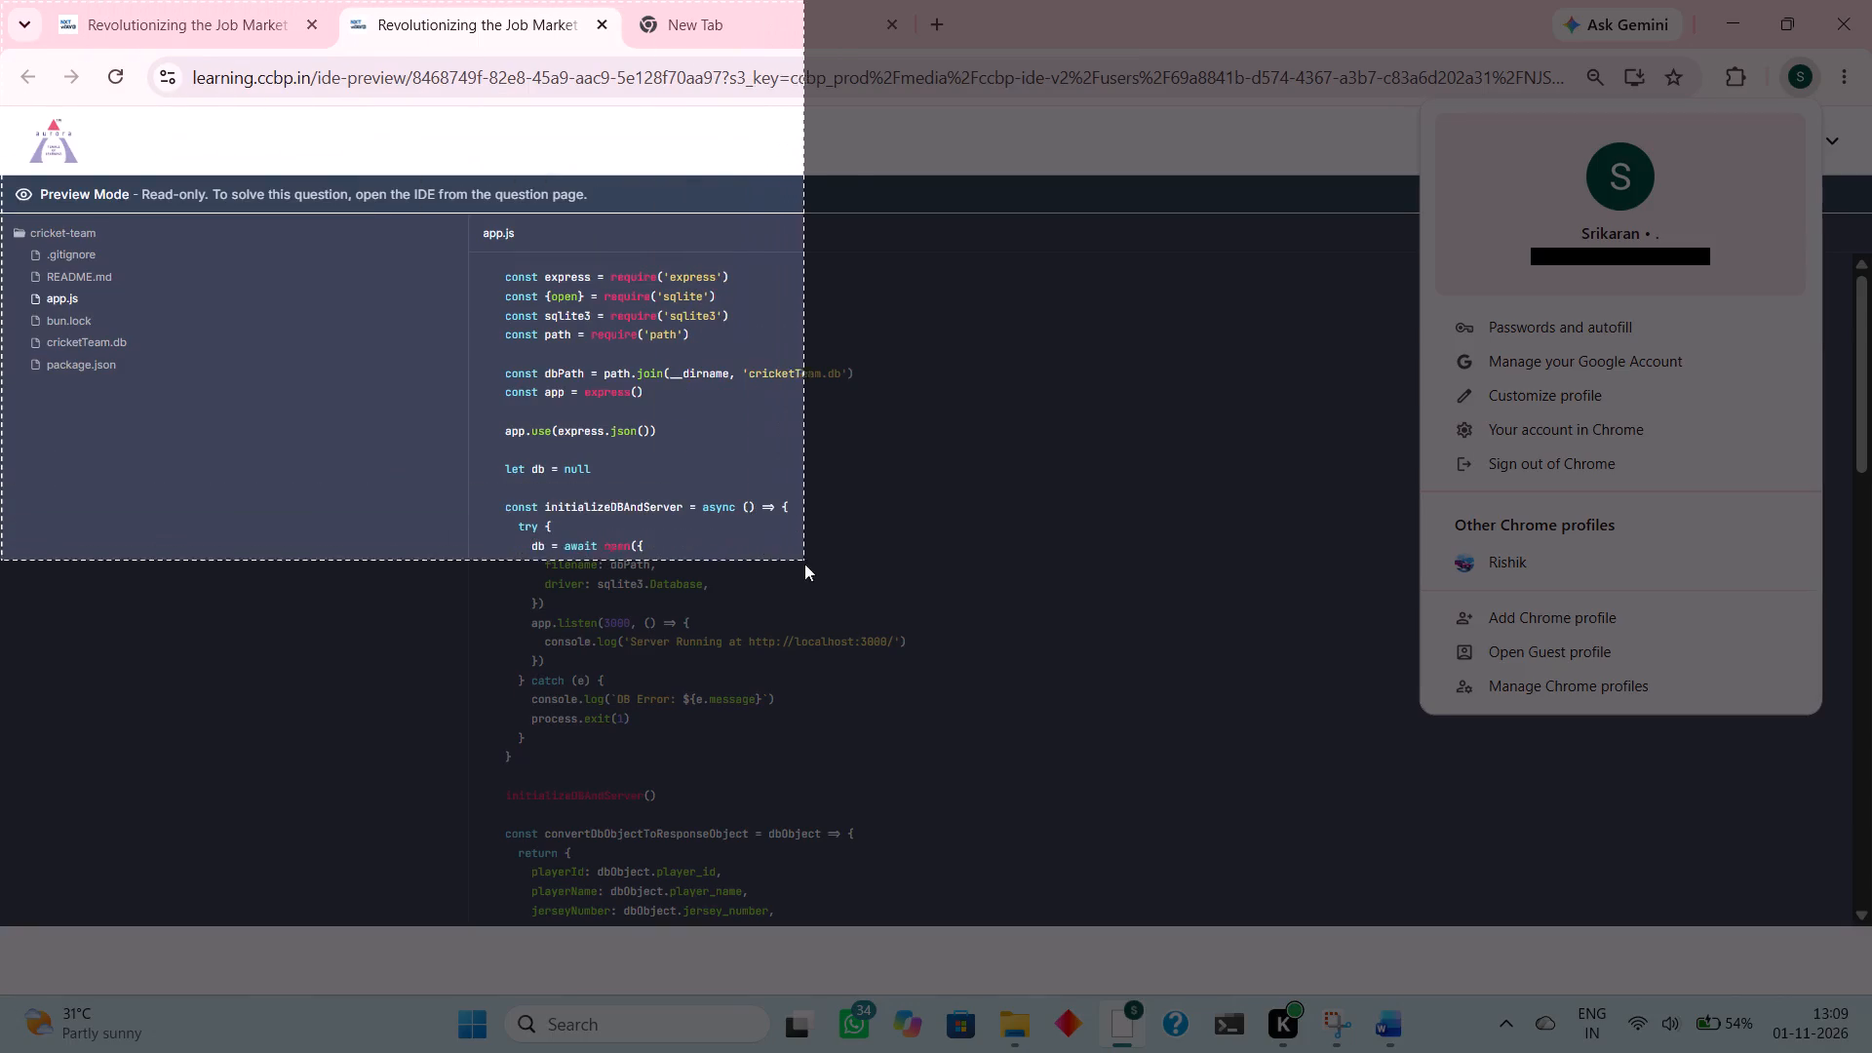
drag(804, 564, 1232, 941)
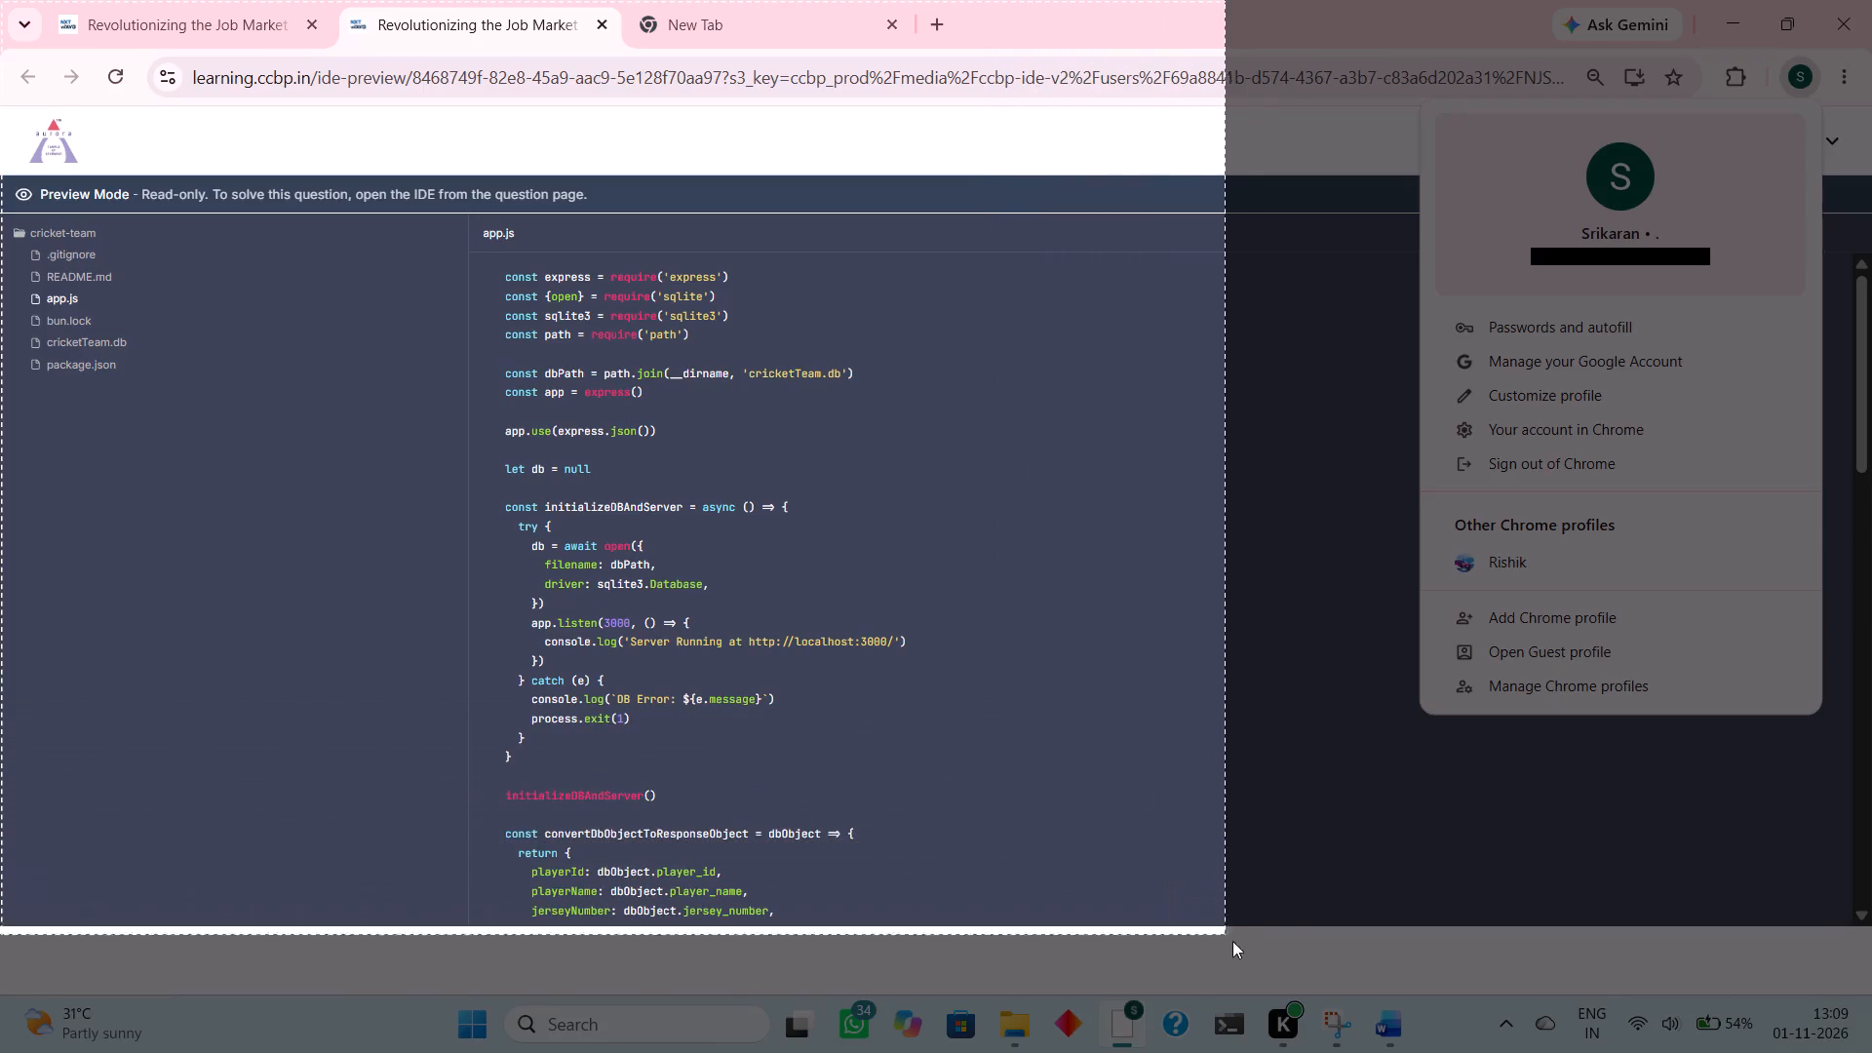
drag(1232, 941, 1549, 928)
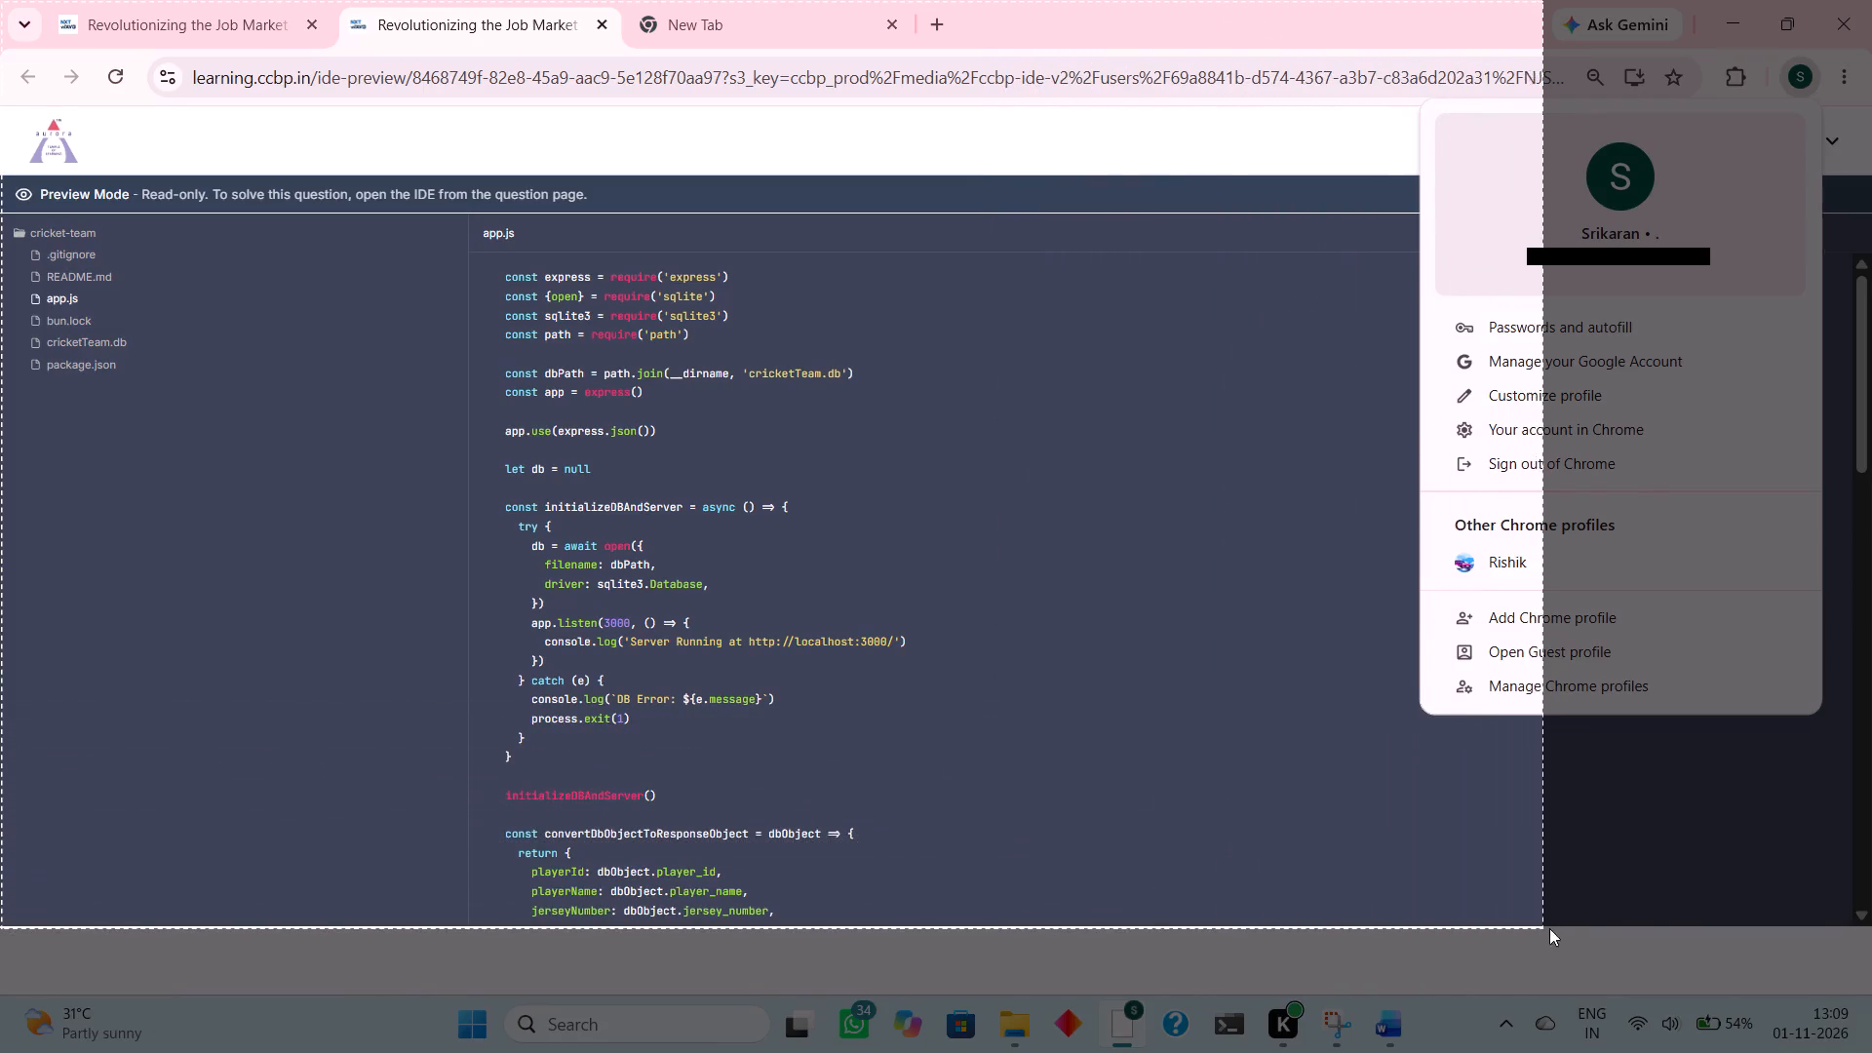
drag(1549, 928, 1871, 929)
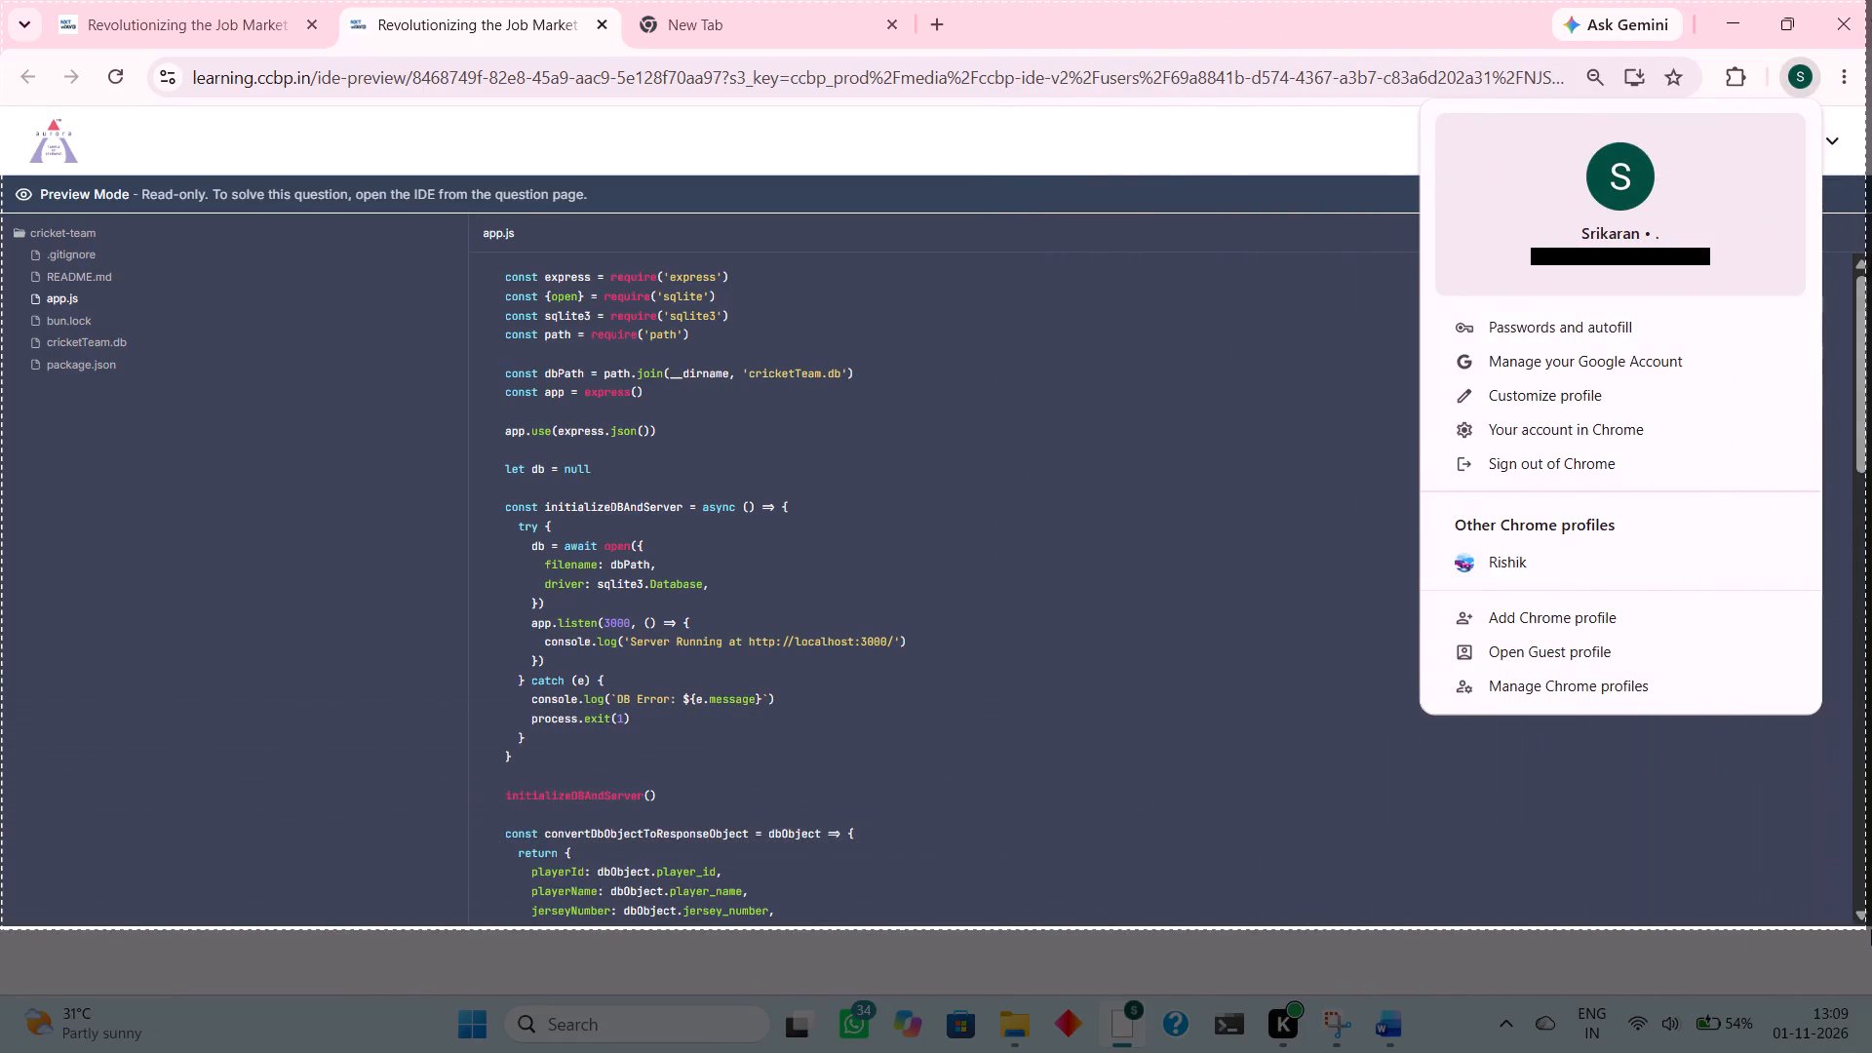
drag(1871, 929, 1871, 927)
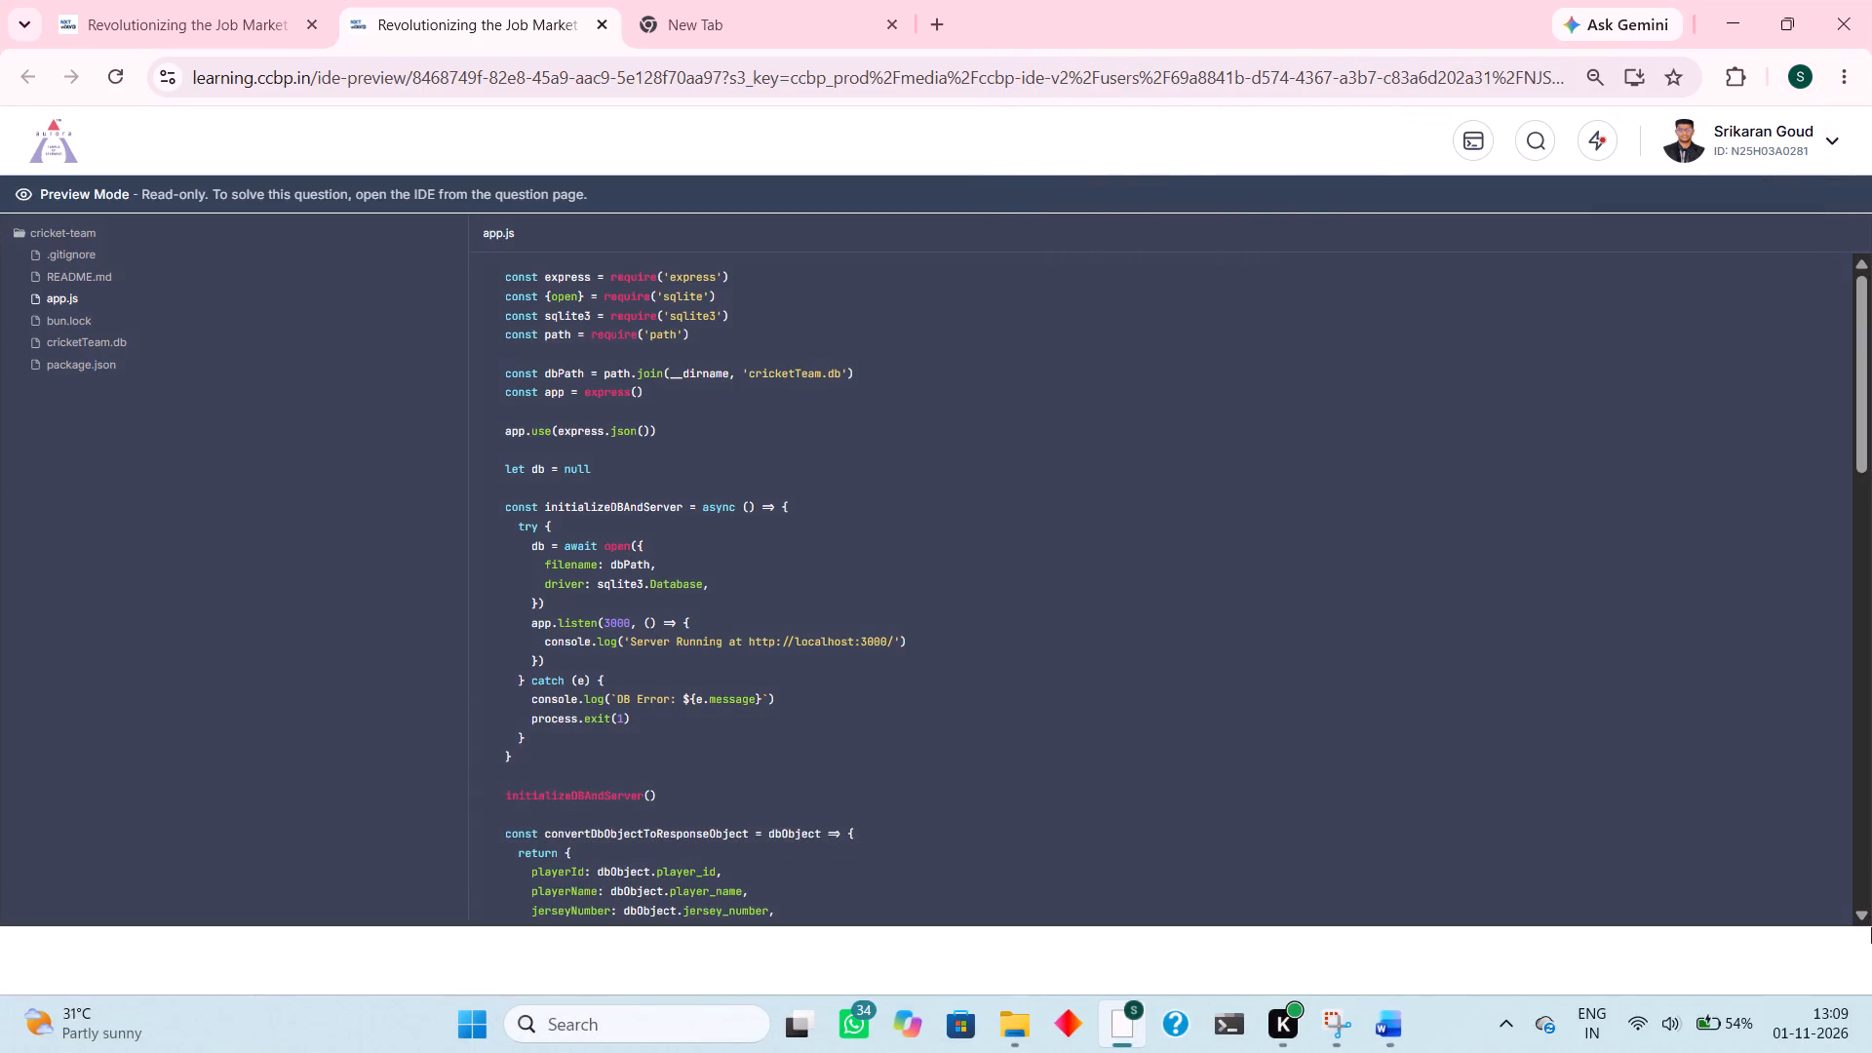
Switch to the Word document BACKEND LAB_REPORT 2 and add an unnumbered line below the Cricket Team heading.
click(1358, 911)
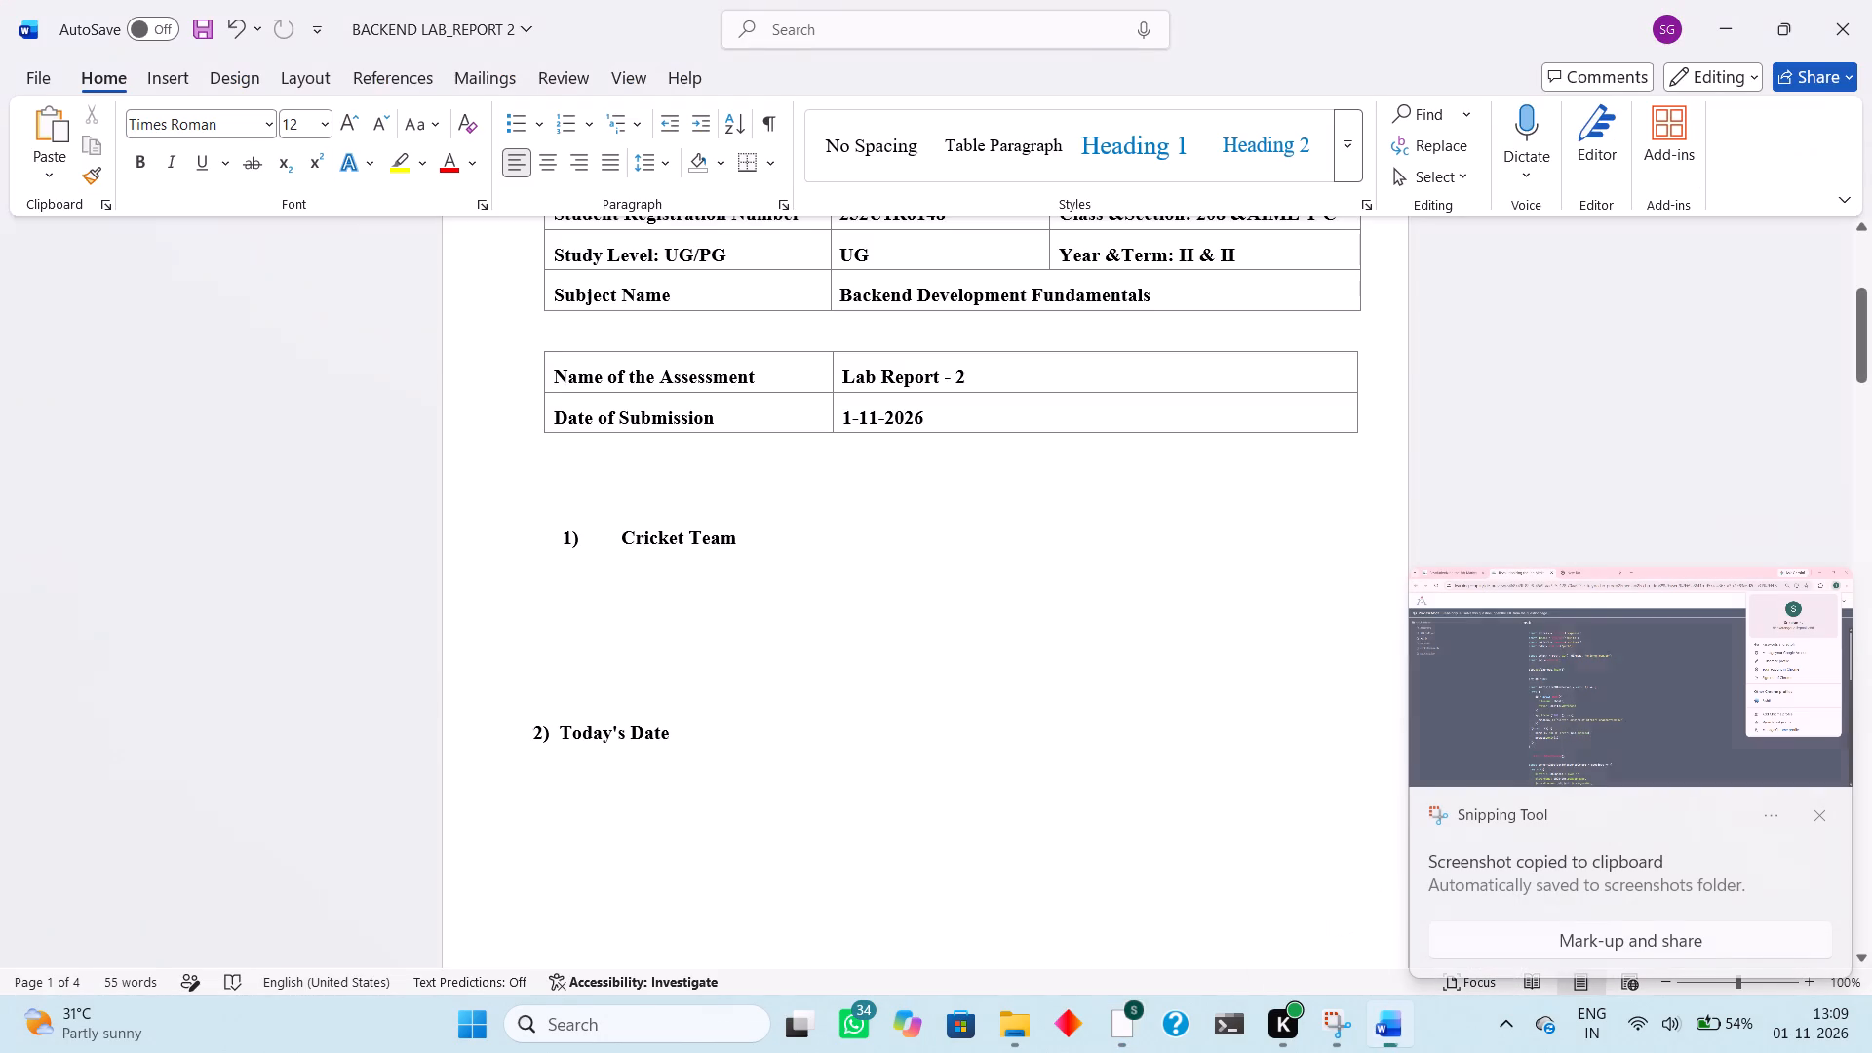
click(792, 547)
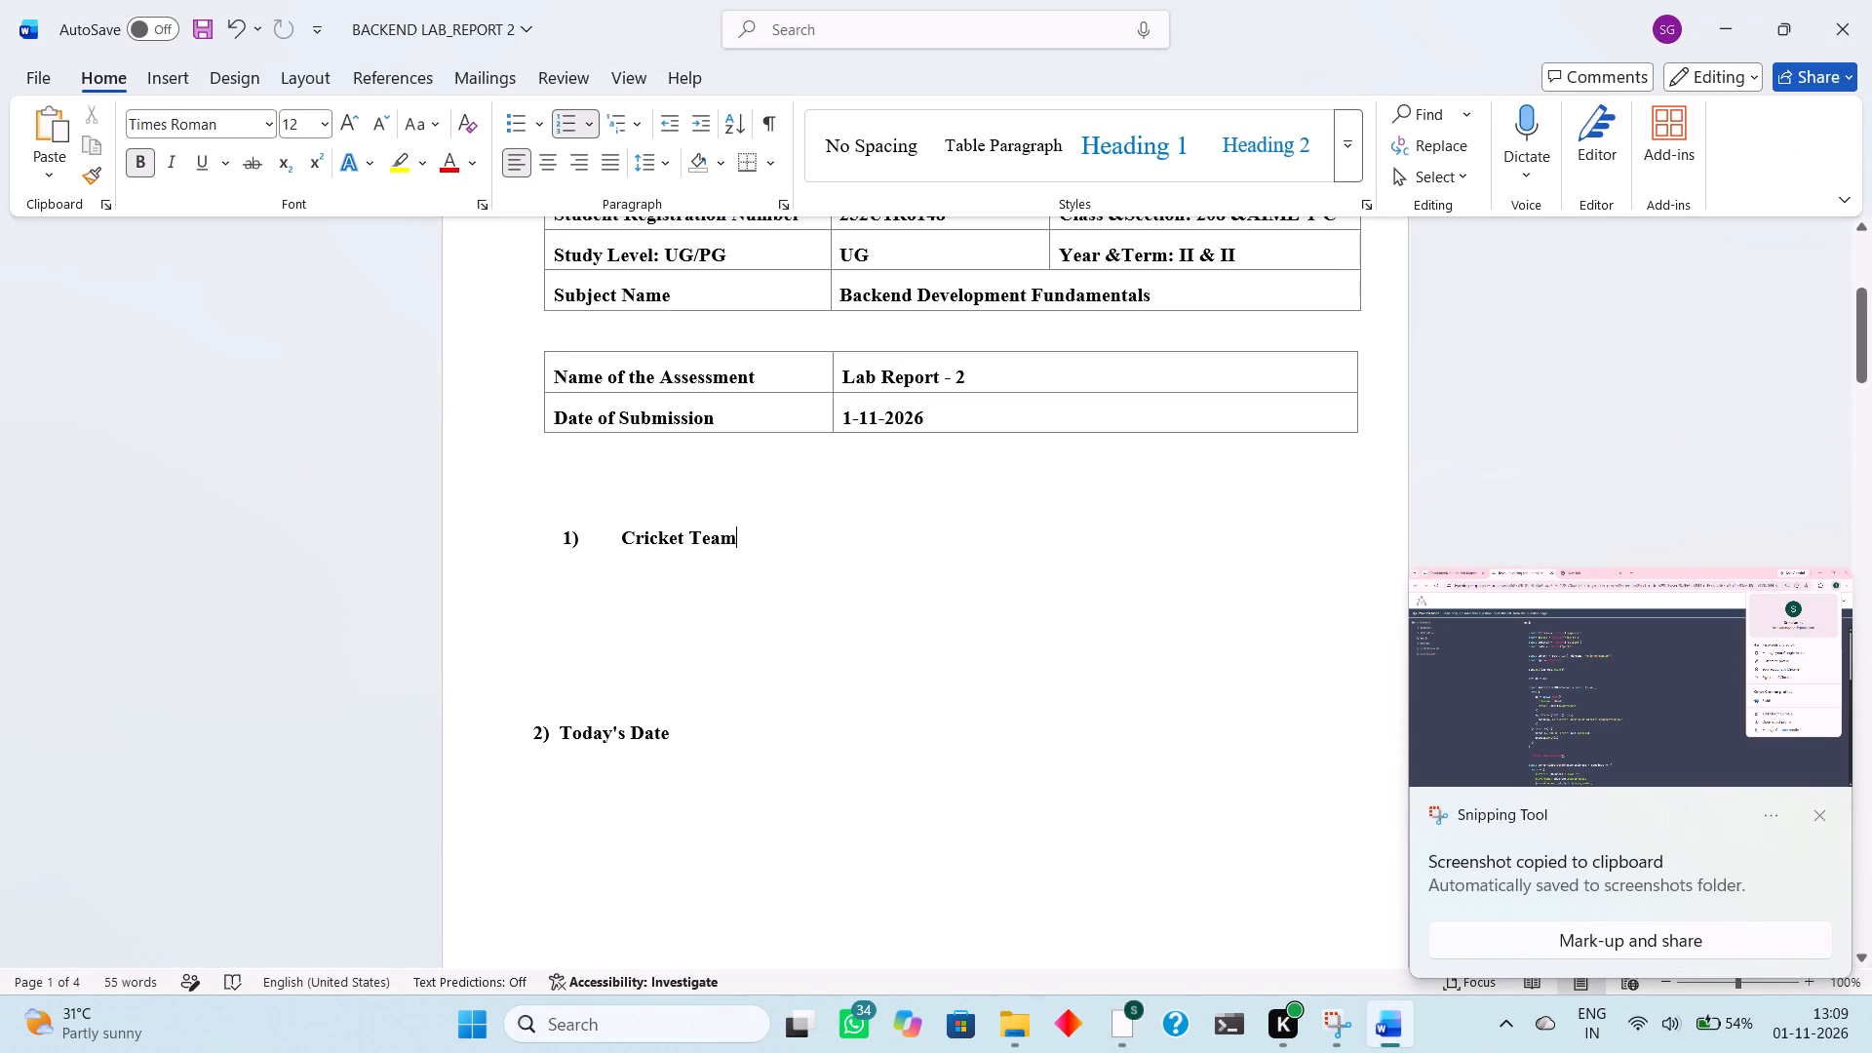
key(Return)
key(BackSpace)
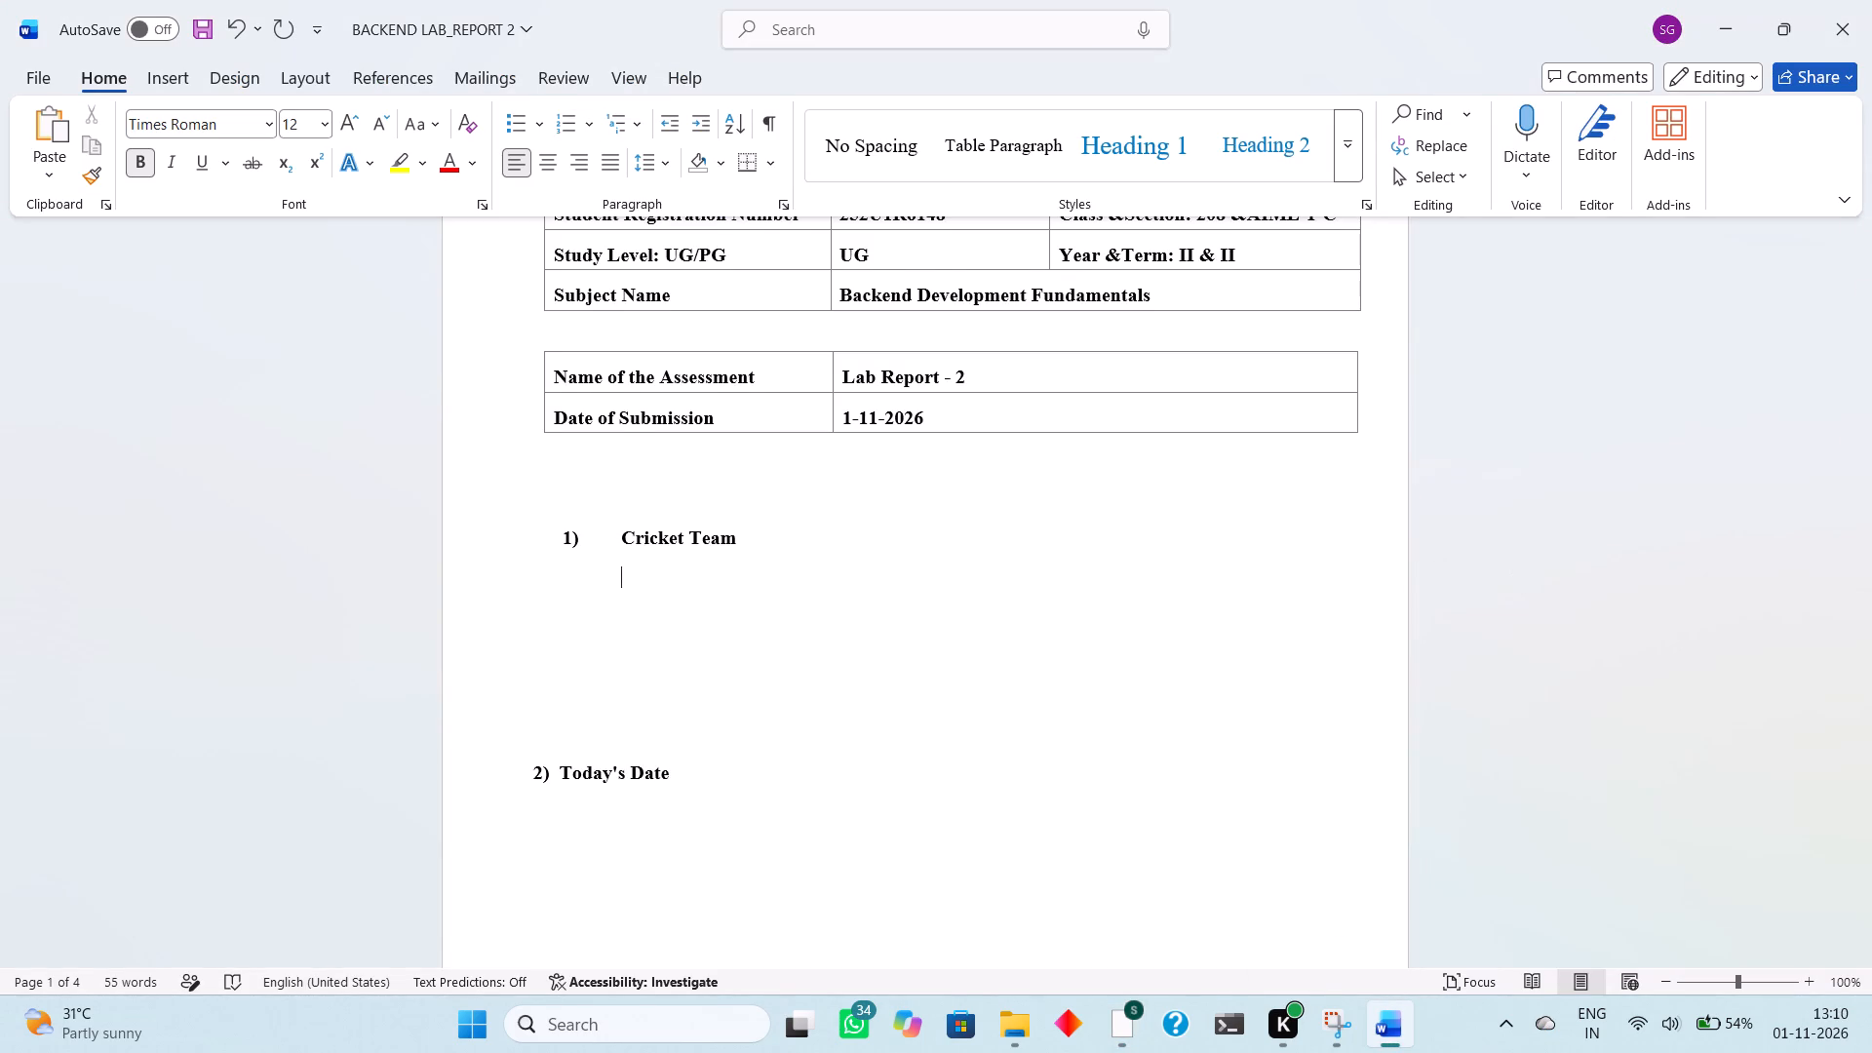
Review how the existing code screenshots are laid out under the Today's Date and API Routing headings.
scroll(792, 547, down, 4)
scroll(792, 547, up, 1)
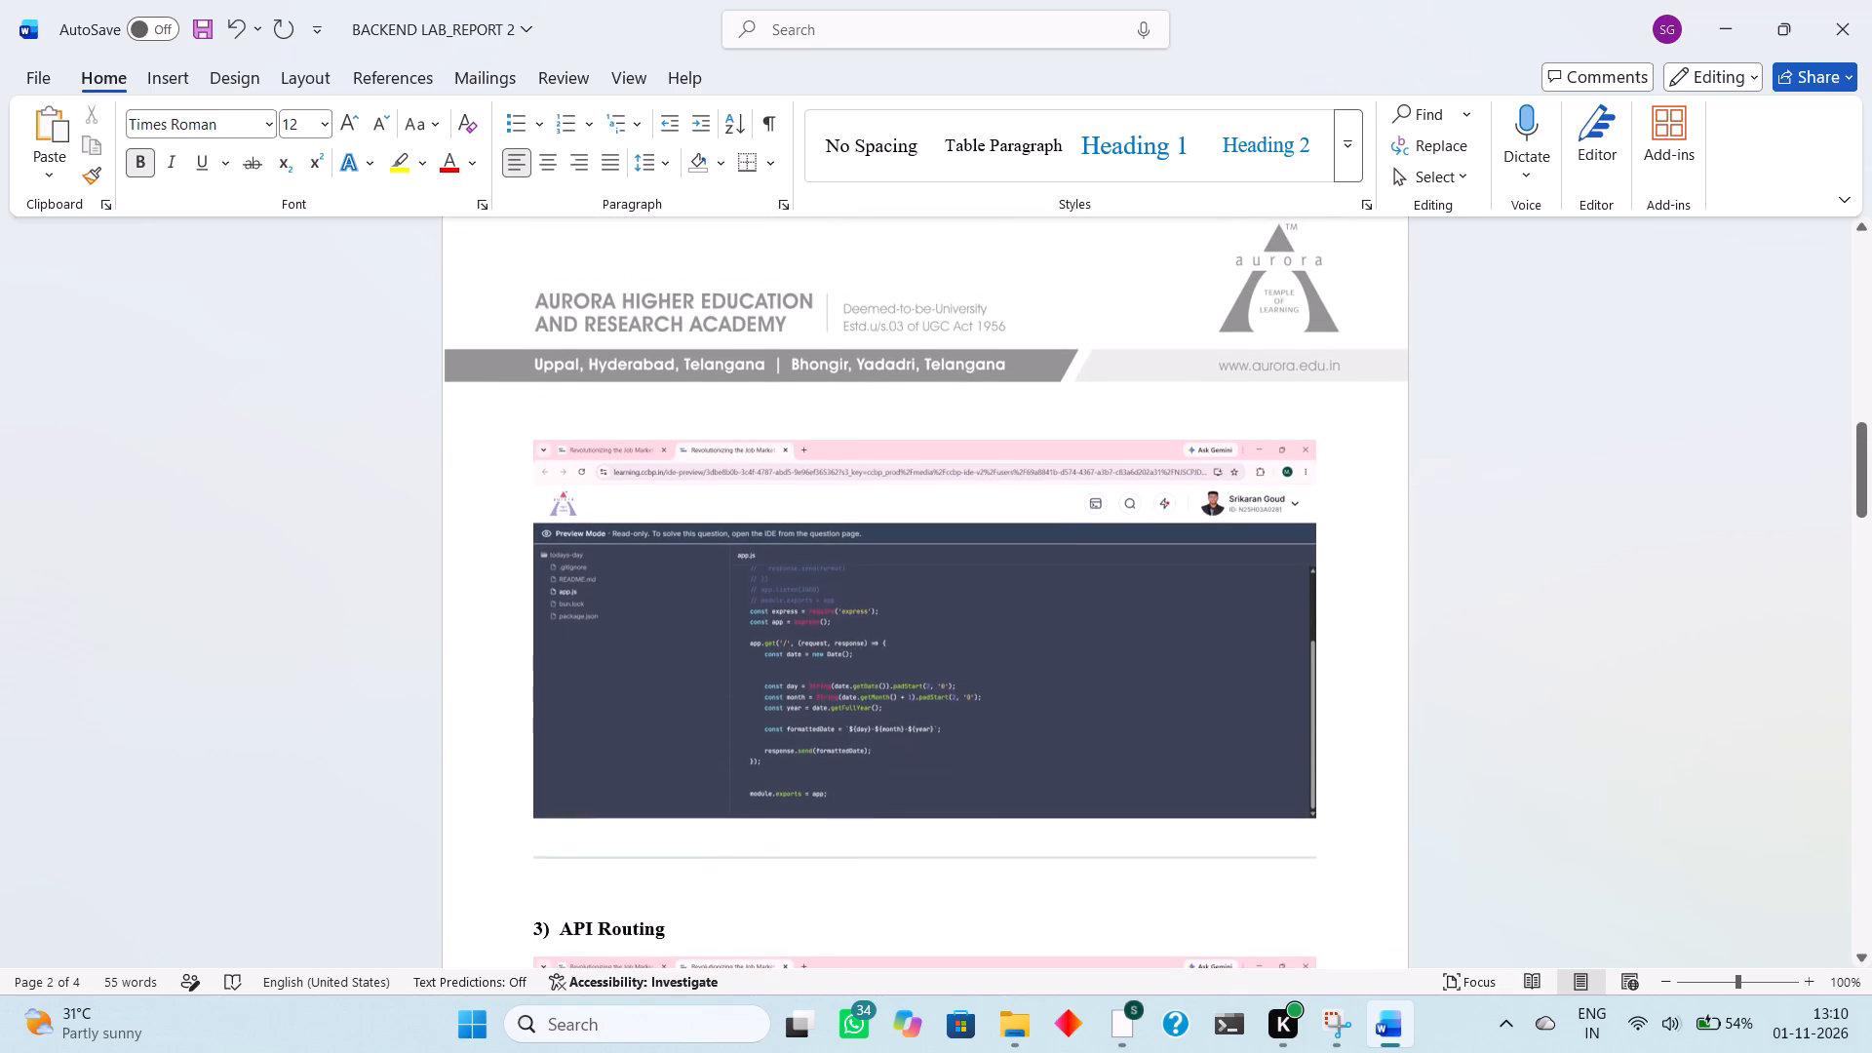
scroll(792, 547, down, 1)
scroll(792, 547, up, 1)
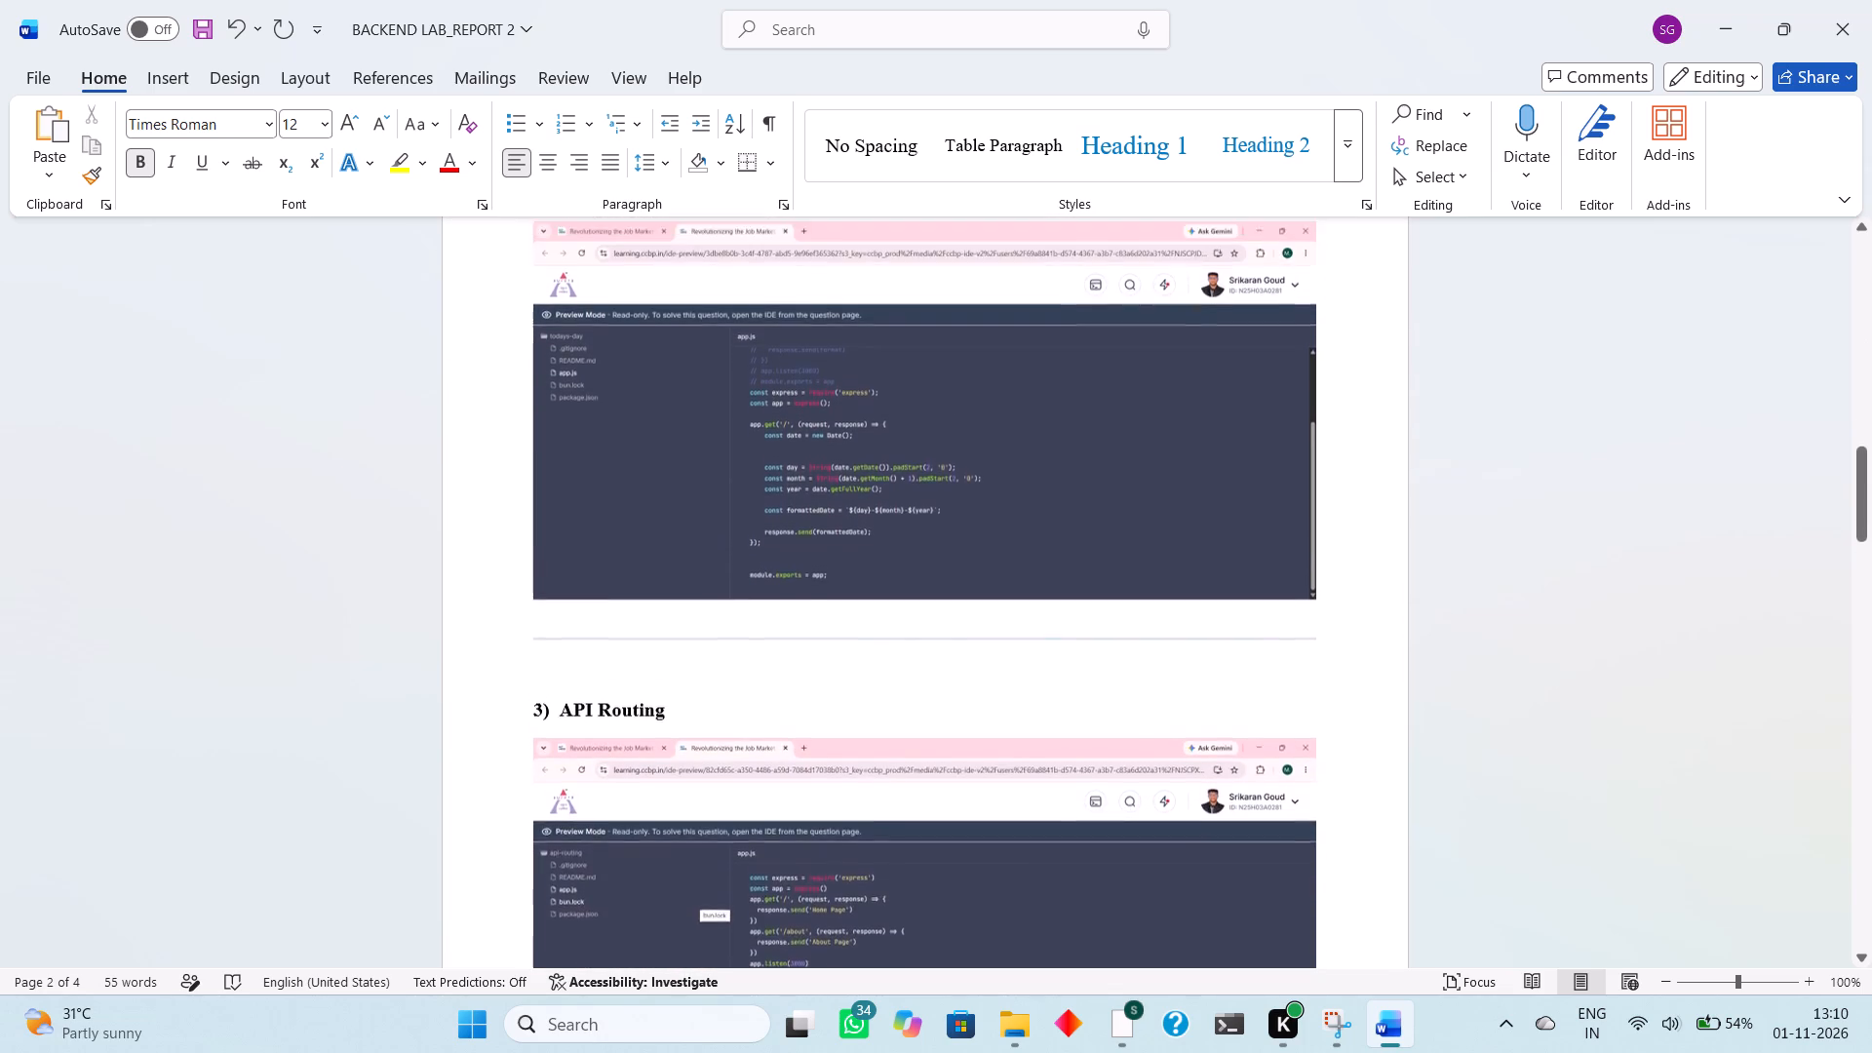
scroll(792, 547, up, 4)
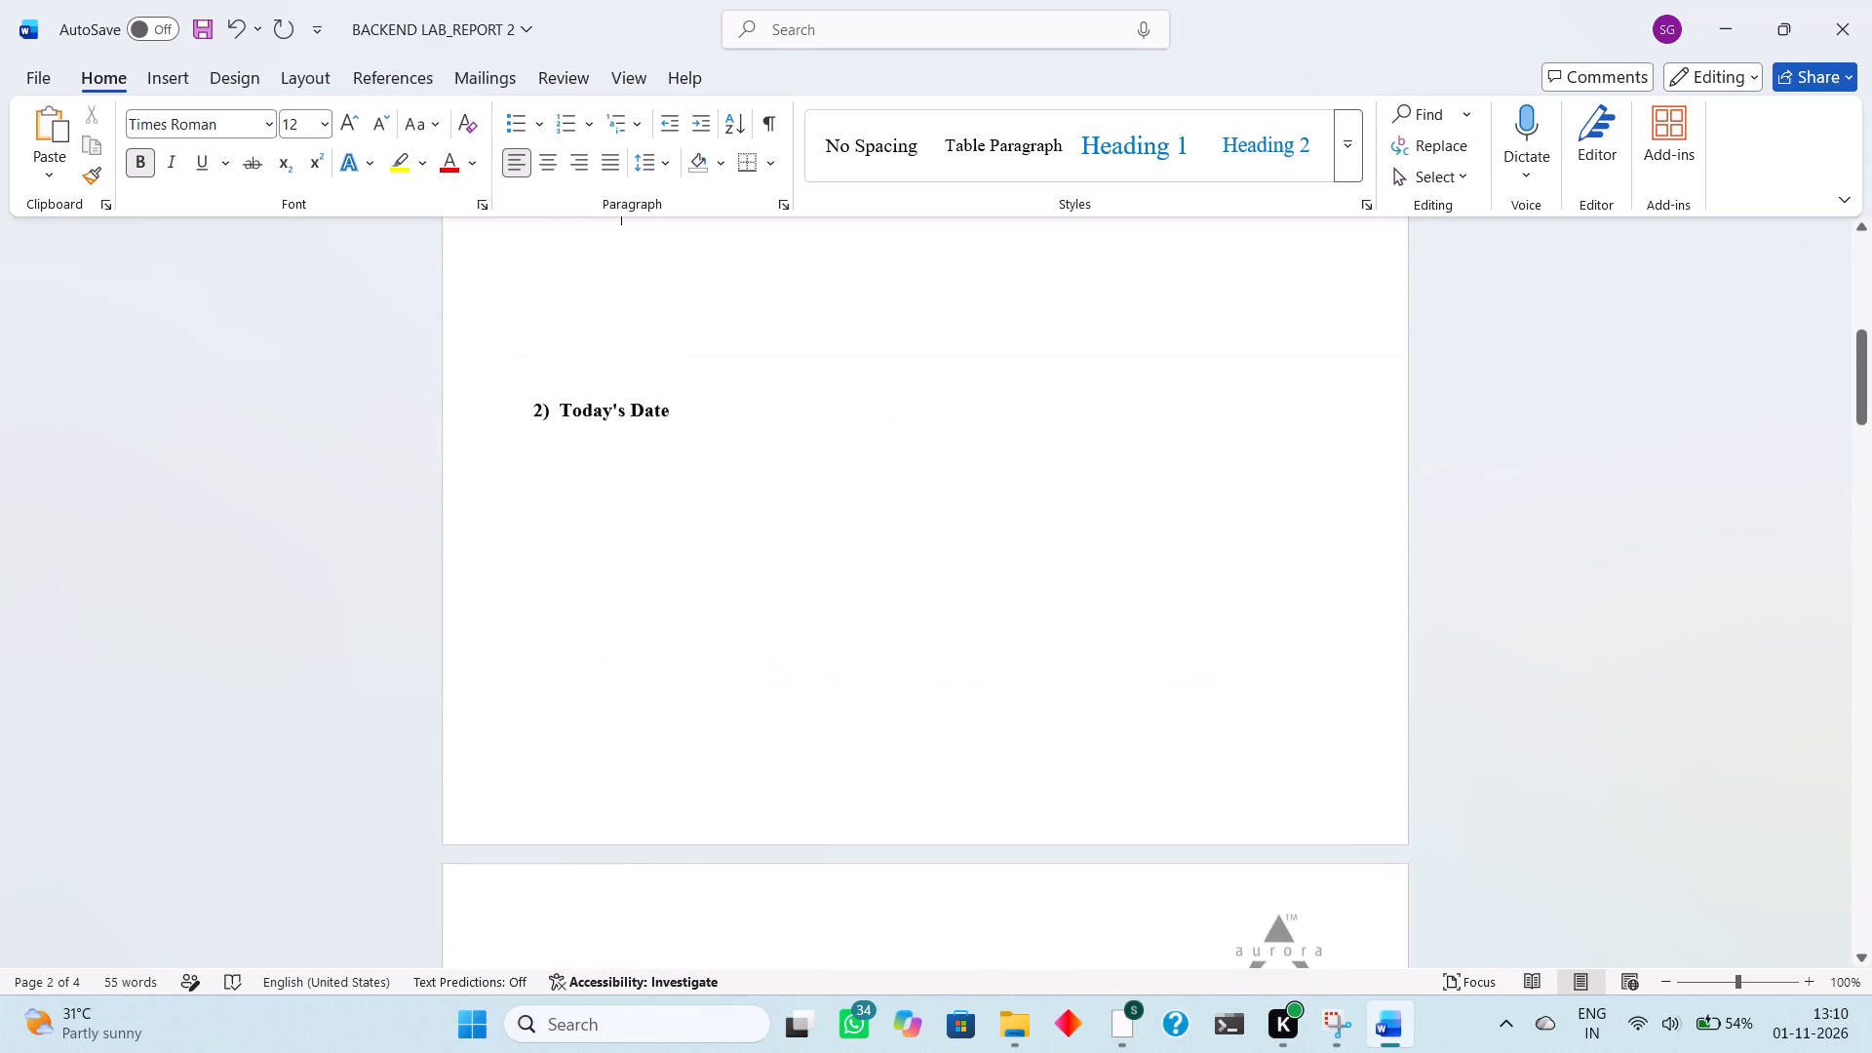
scroll(792, 547, up, 1)
scroll(792, 547, down, 2)
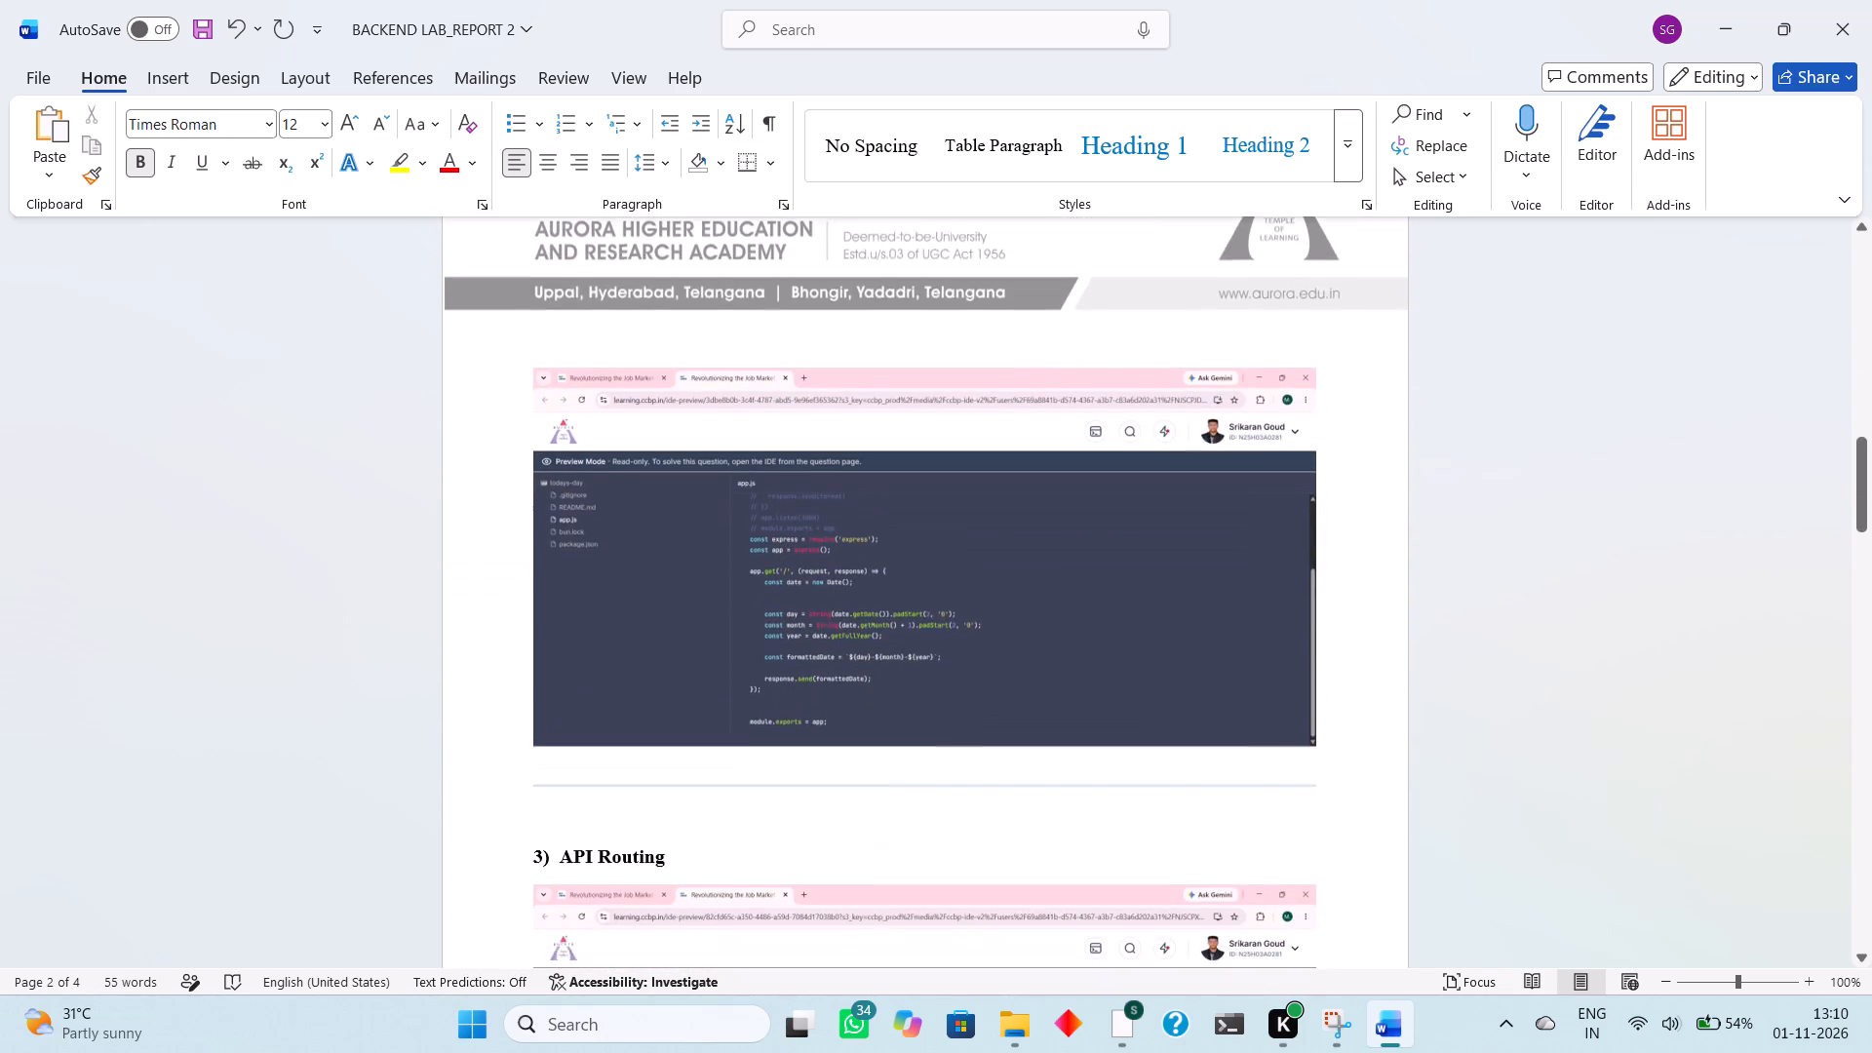
scroll(792, 547, down, 3)
scroll(792, 547, up, 6)
scroll(826, 493, down, 1)
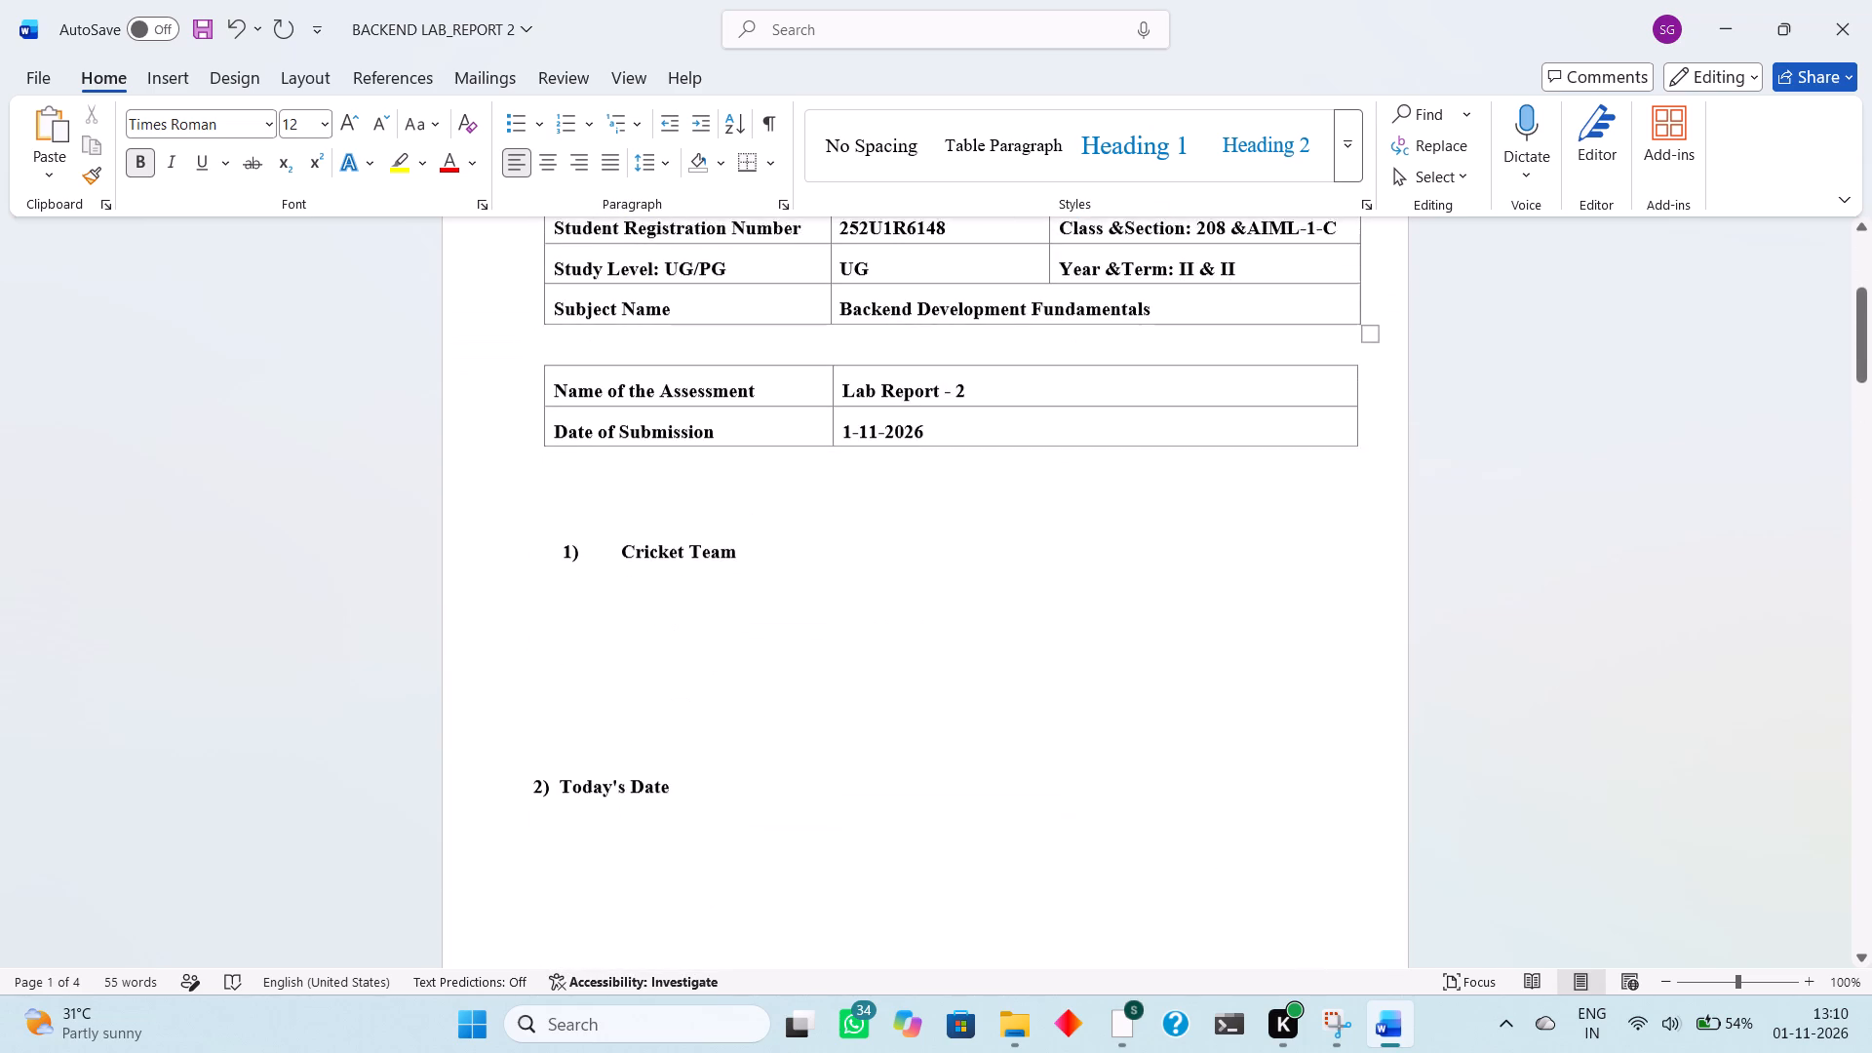
Paste the captured app.js screenshot under the Cricket Team heading.
key(ctrl+v)
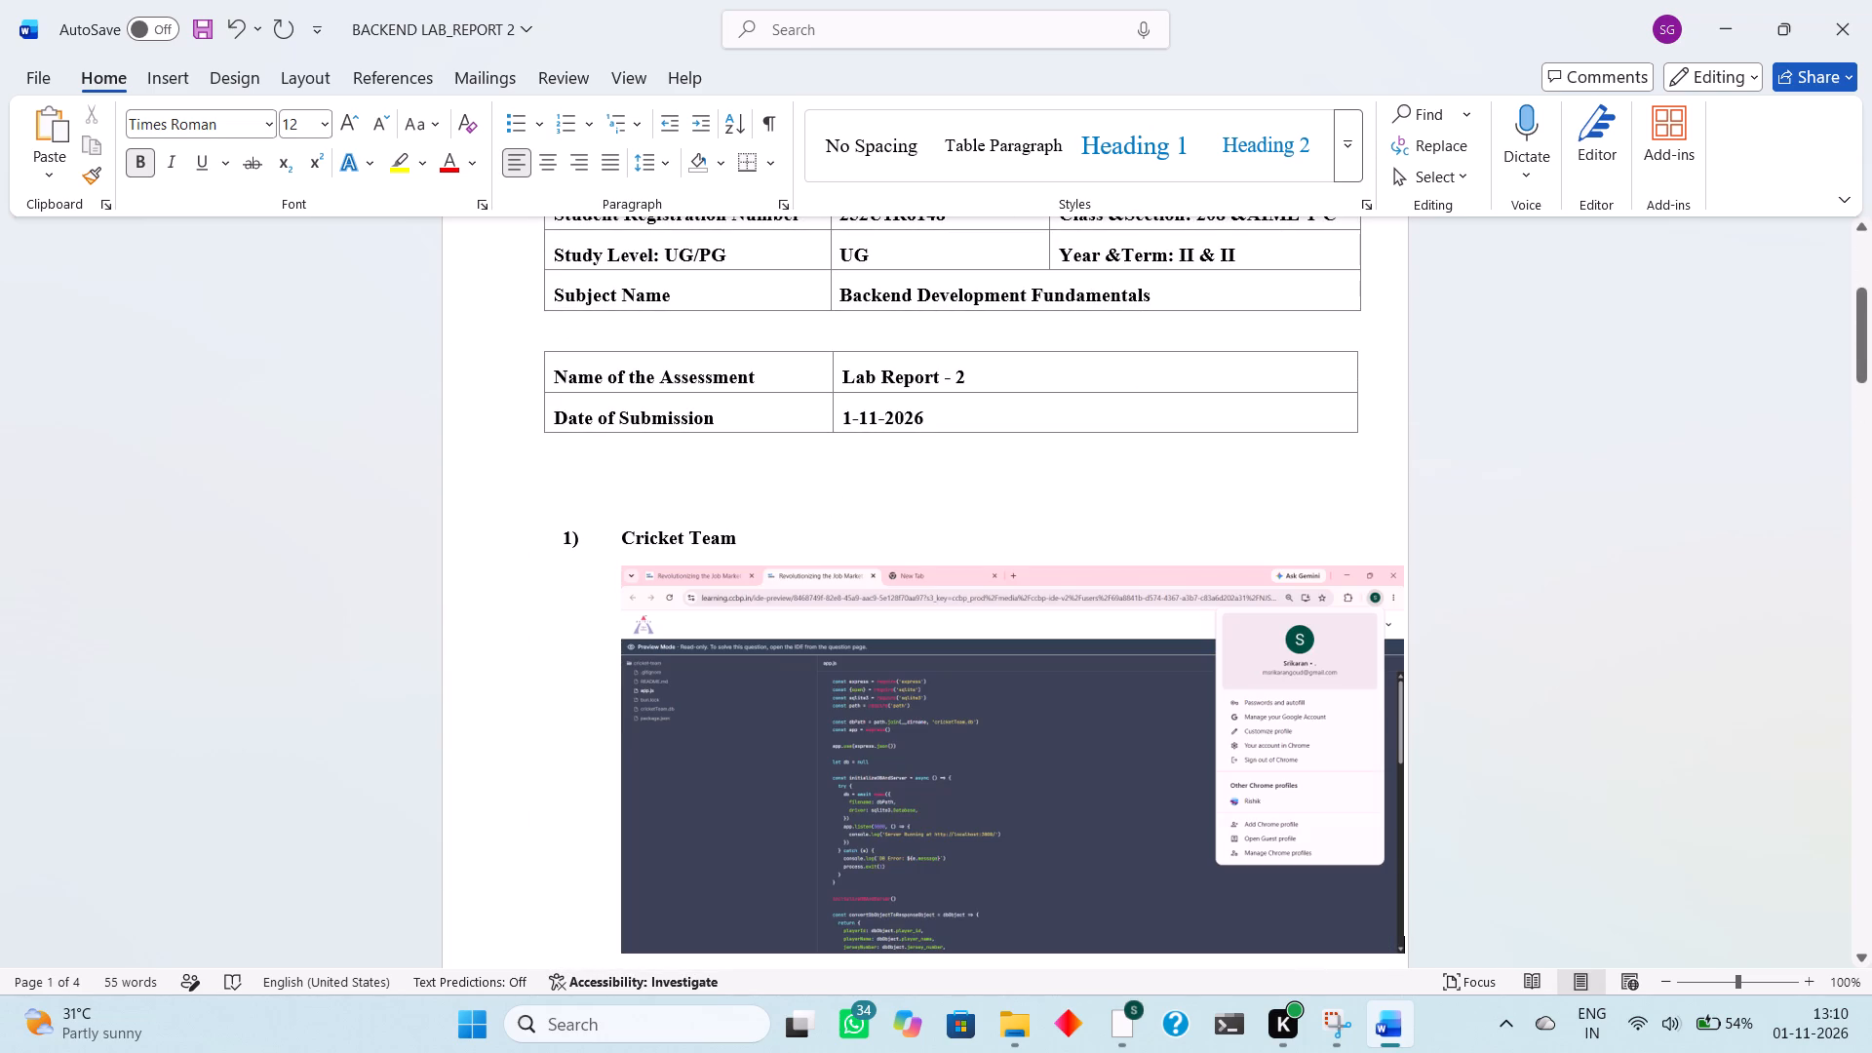
Switch to Chrome and capture the full browser window showing the GET and POST /players/ routes of app.js, without the profile details.
key(alt+Tab)
scroll(721, 588, down, 2)
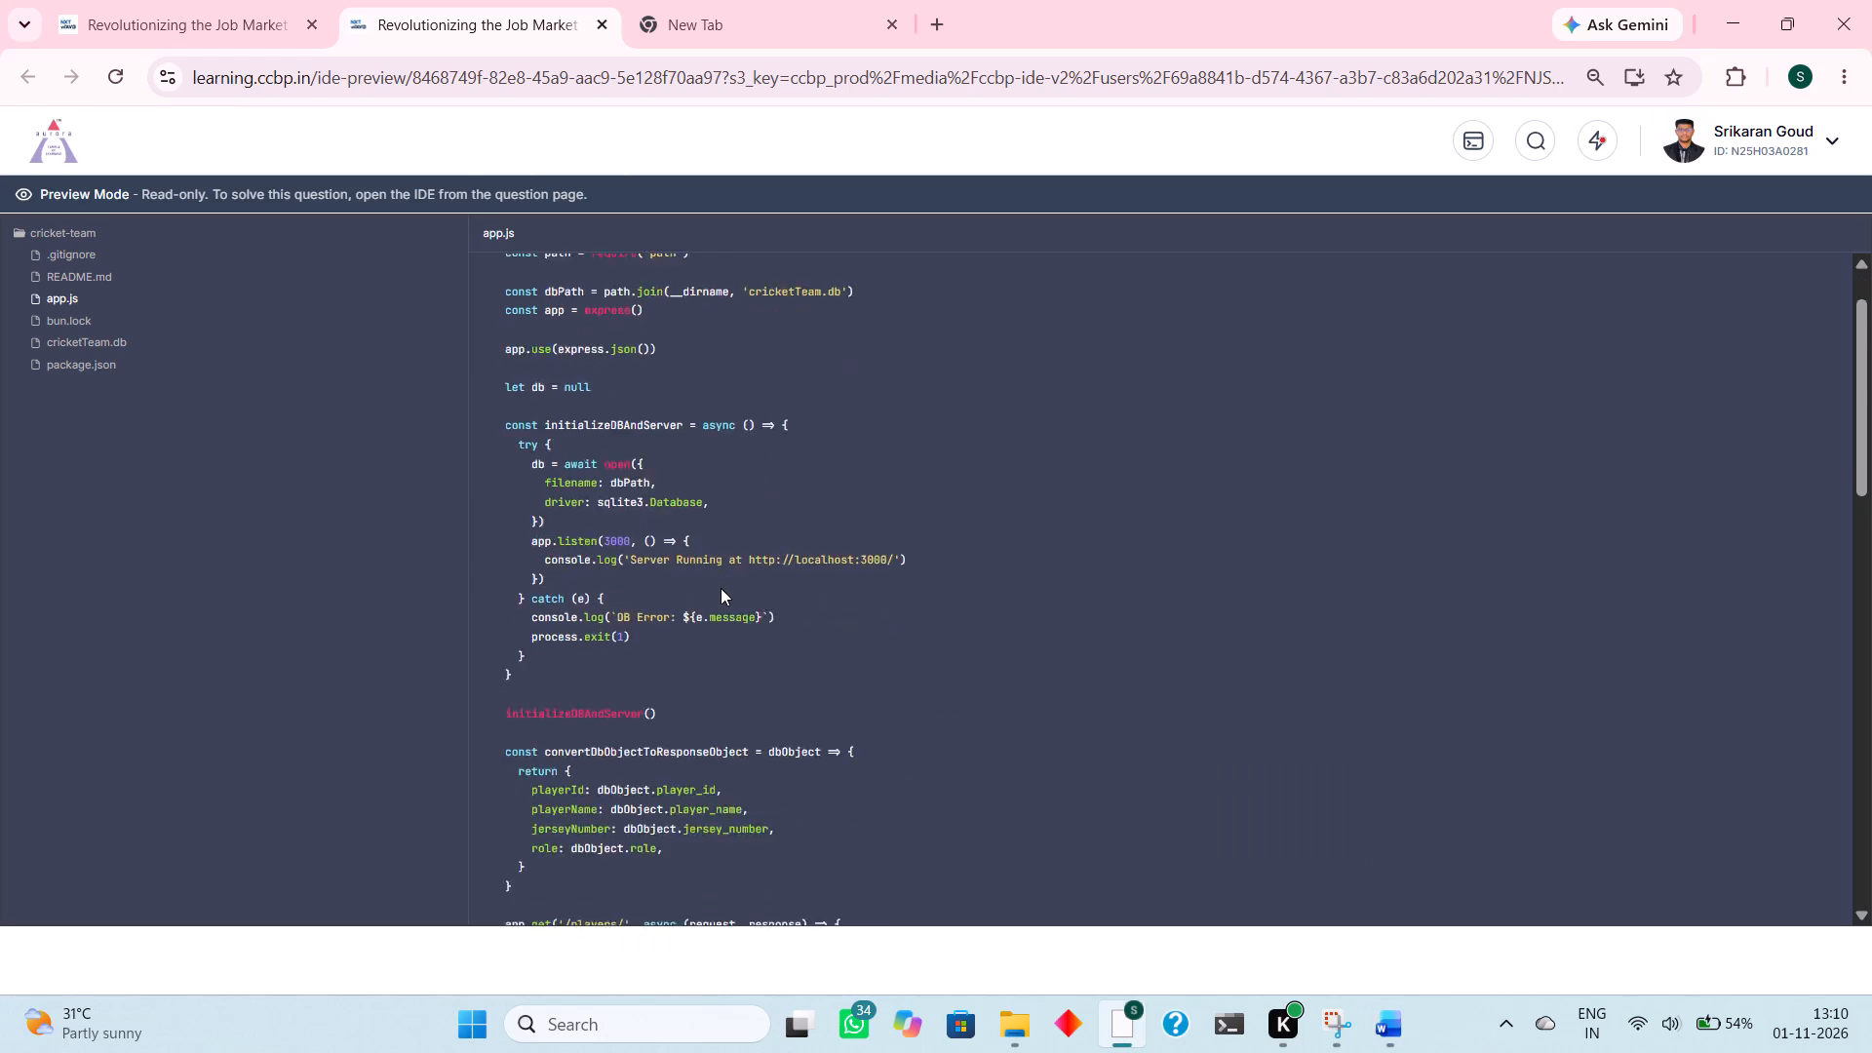
scroll(721, 588, down, 5)
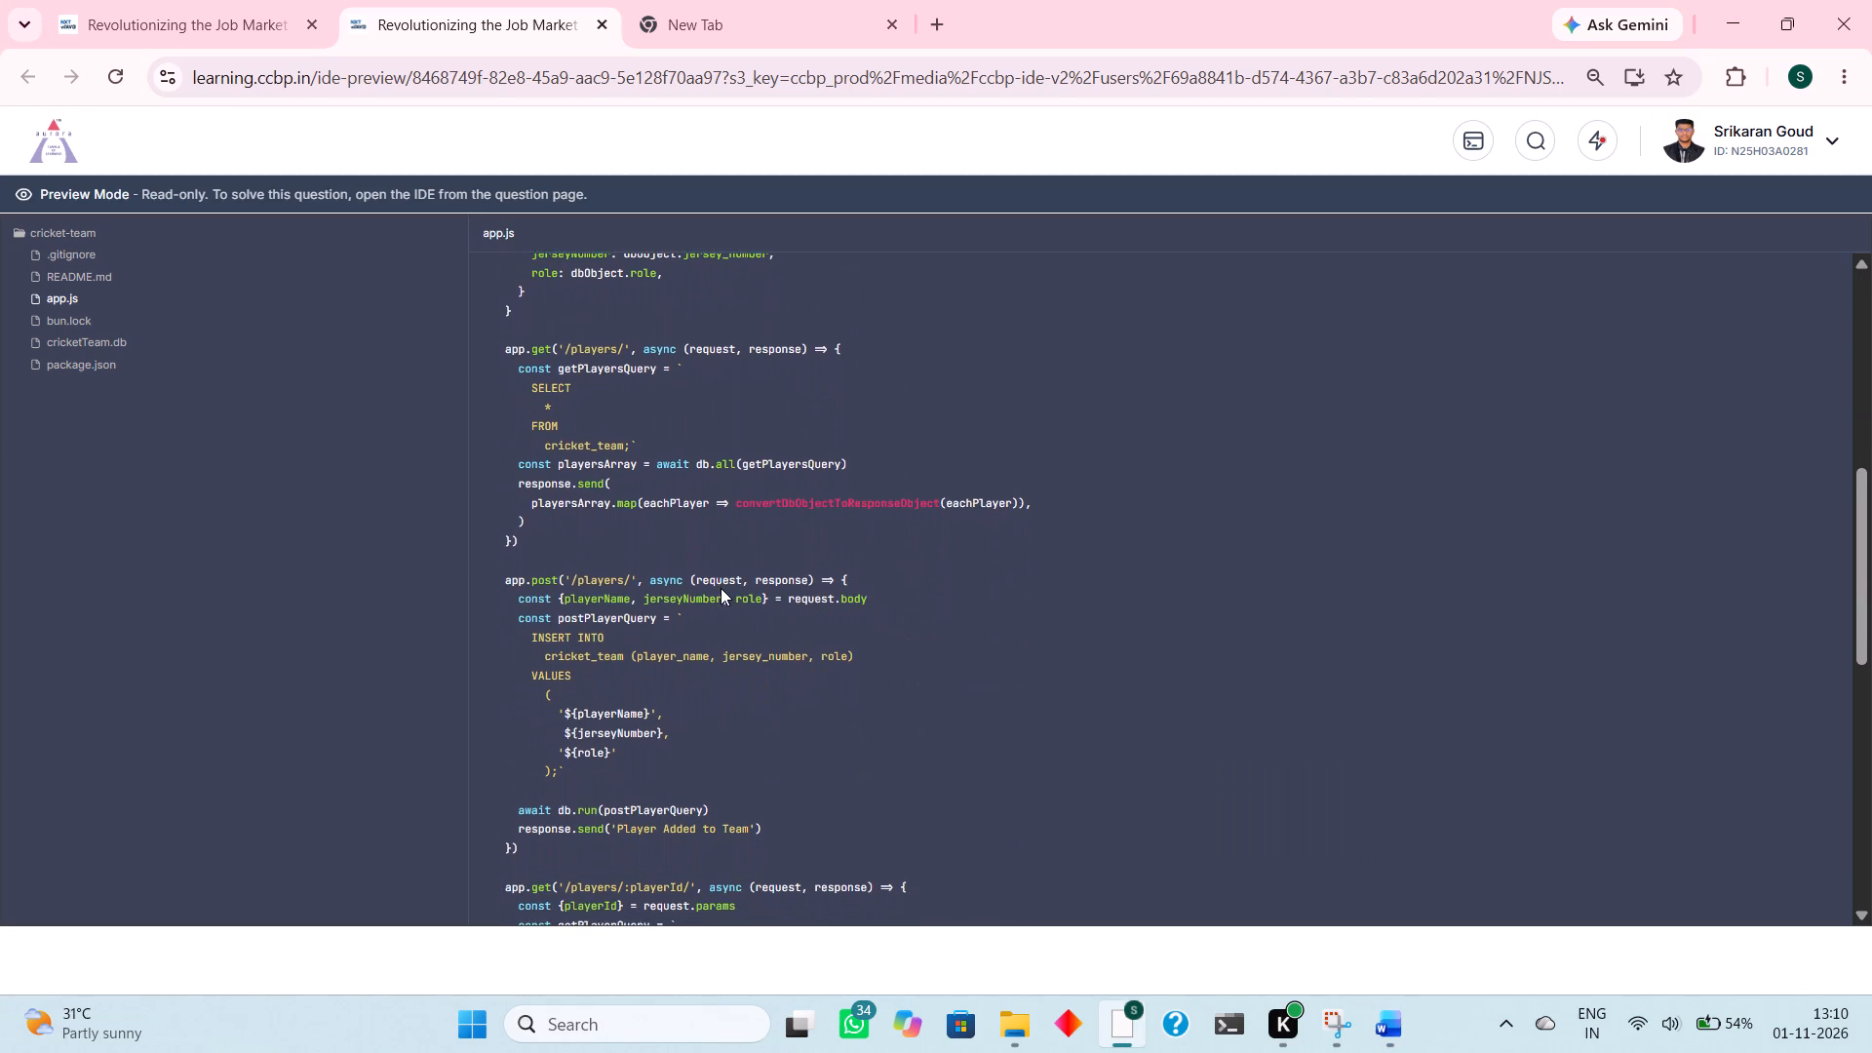
scroll(721, 588, down, 1)
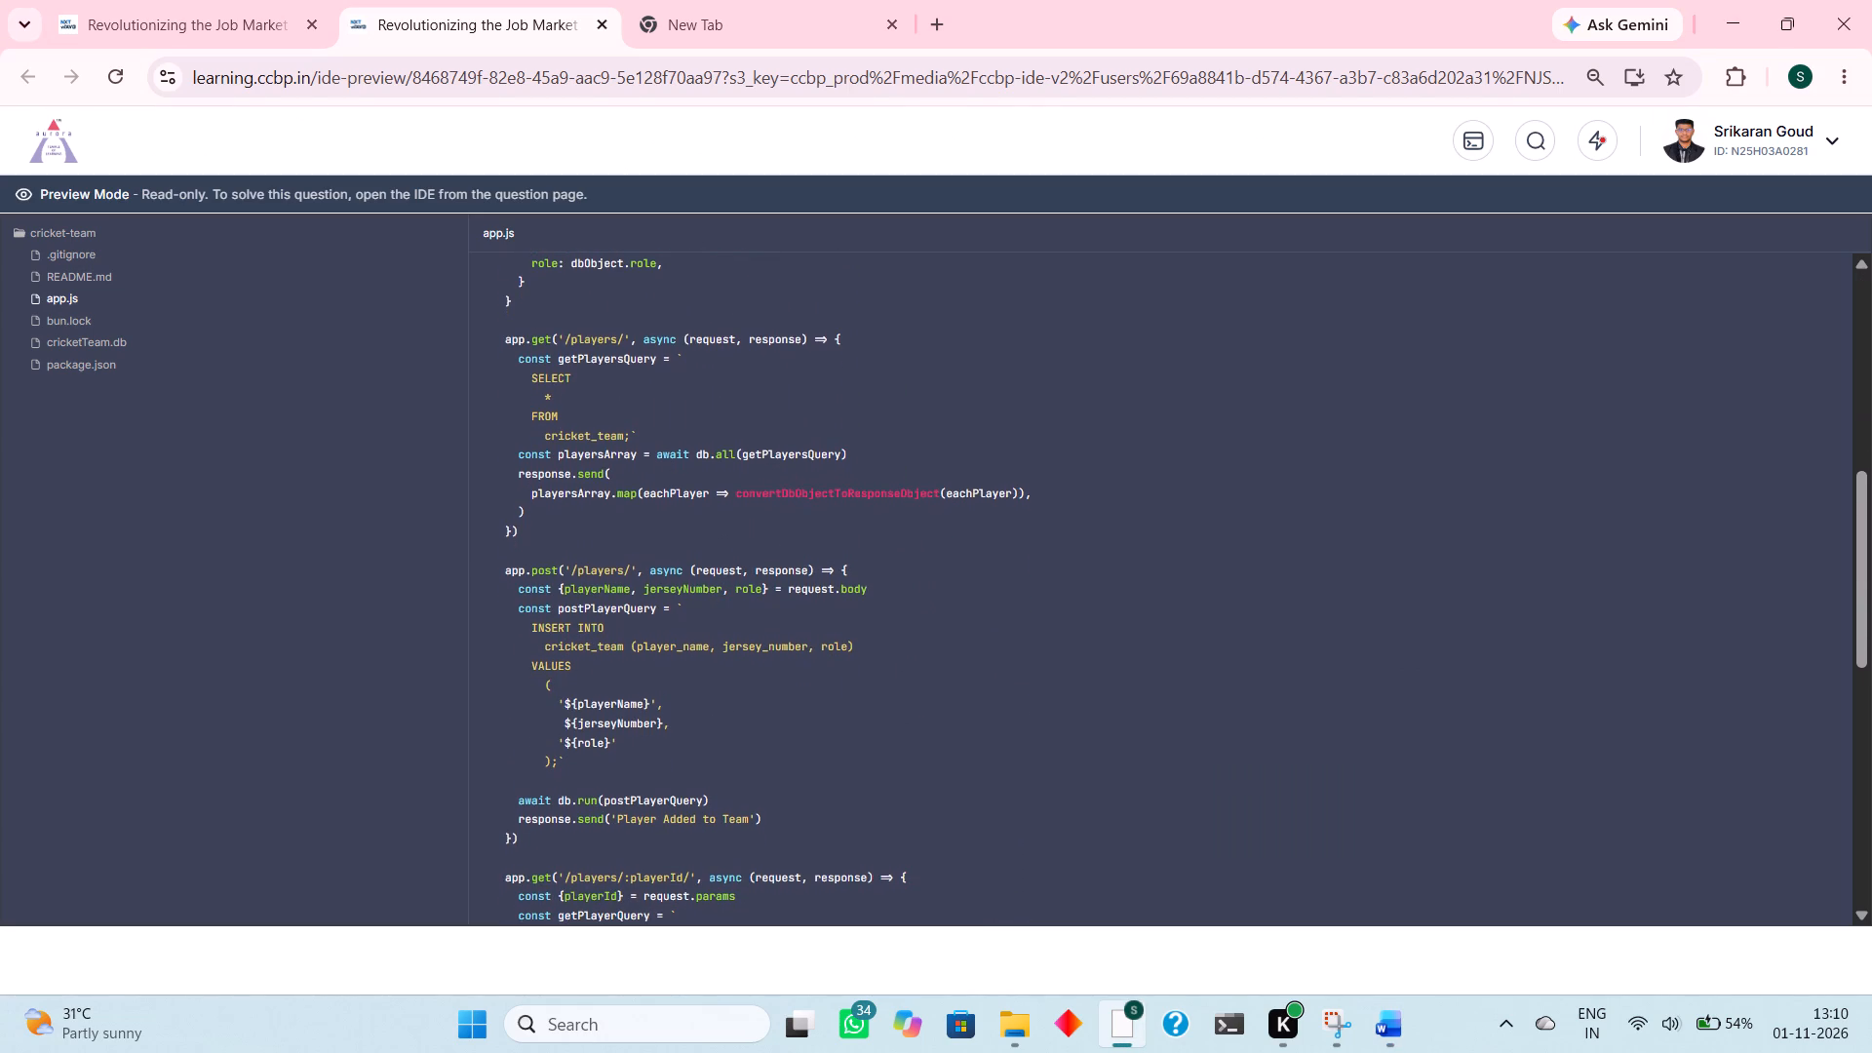
key(Print)
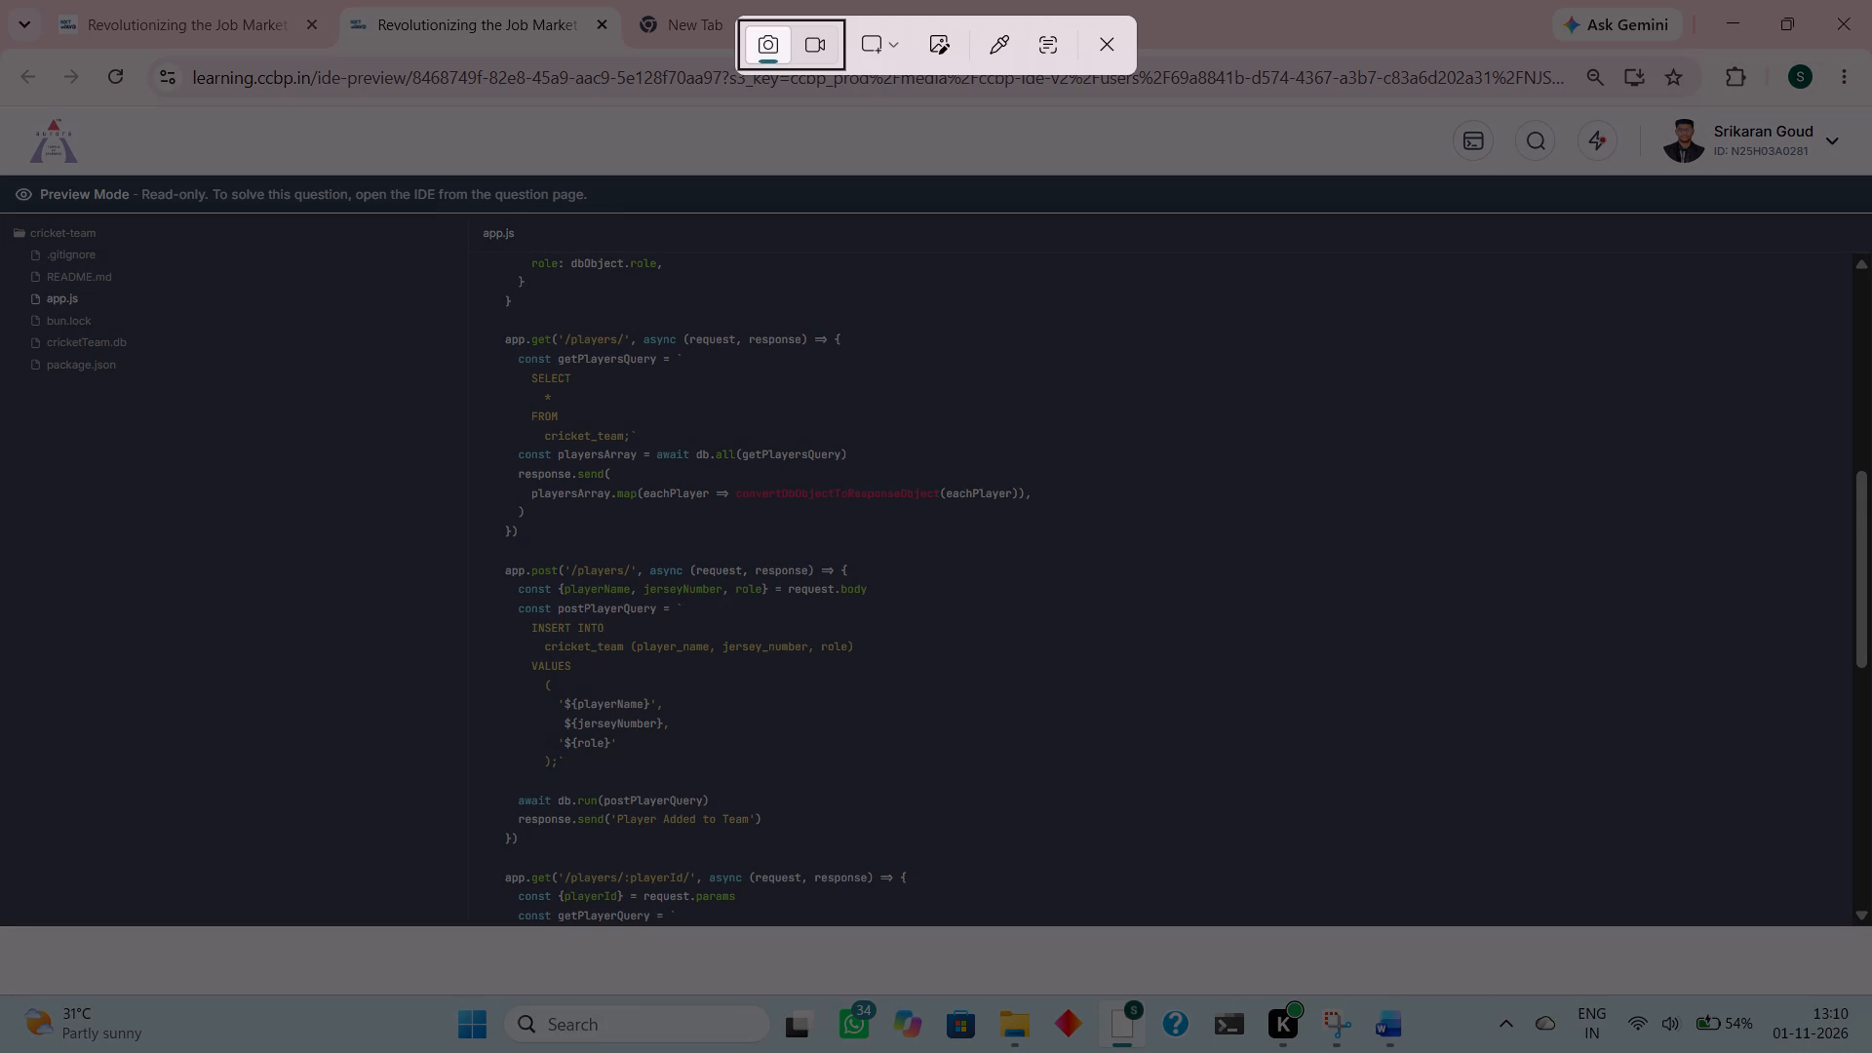
drag(0, 0, 1743, 990)
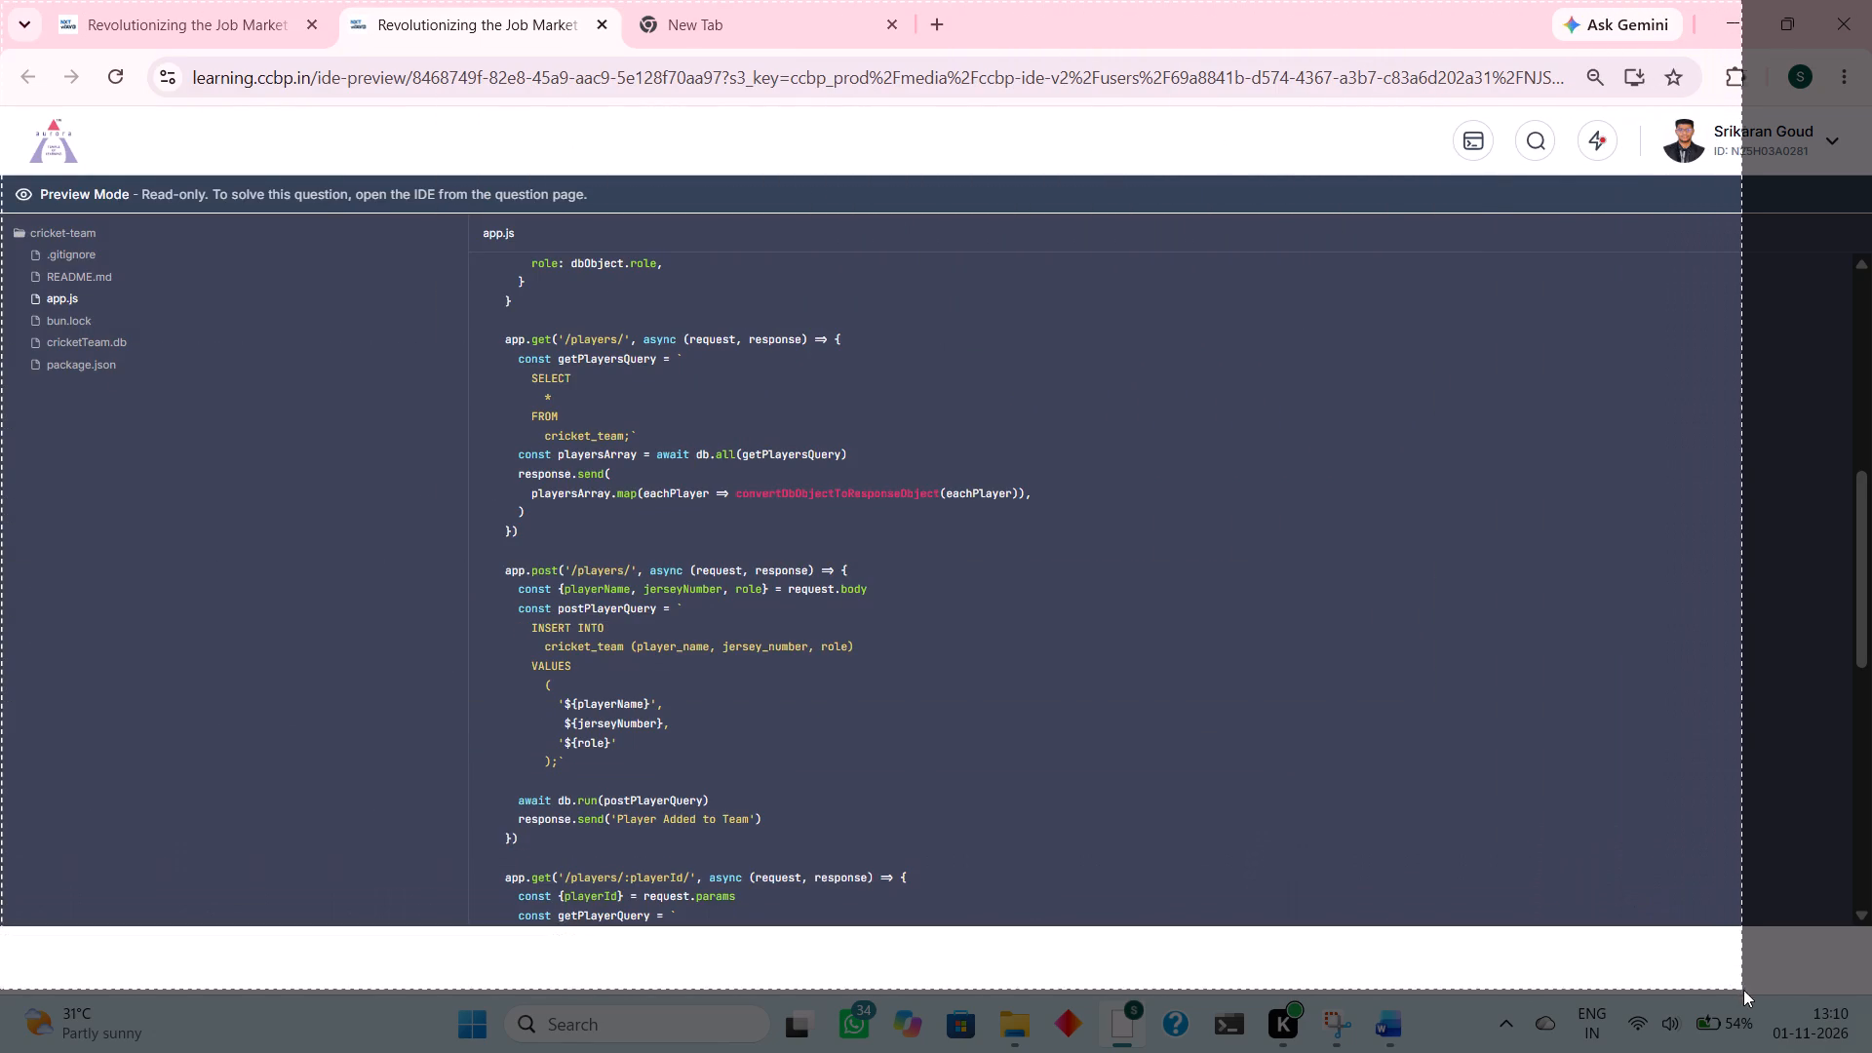
drag(1743, 990, 1871, 997)
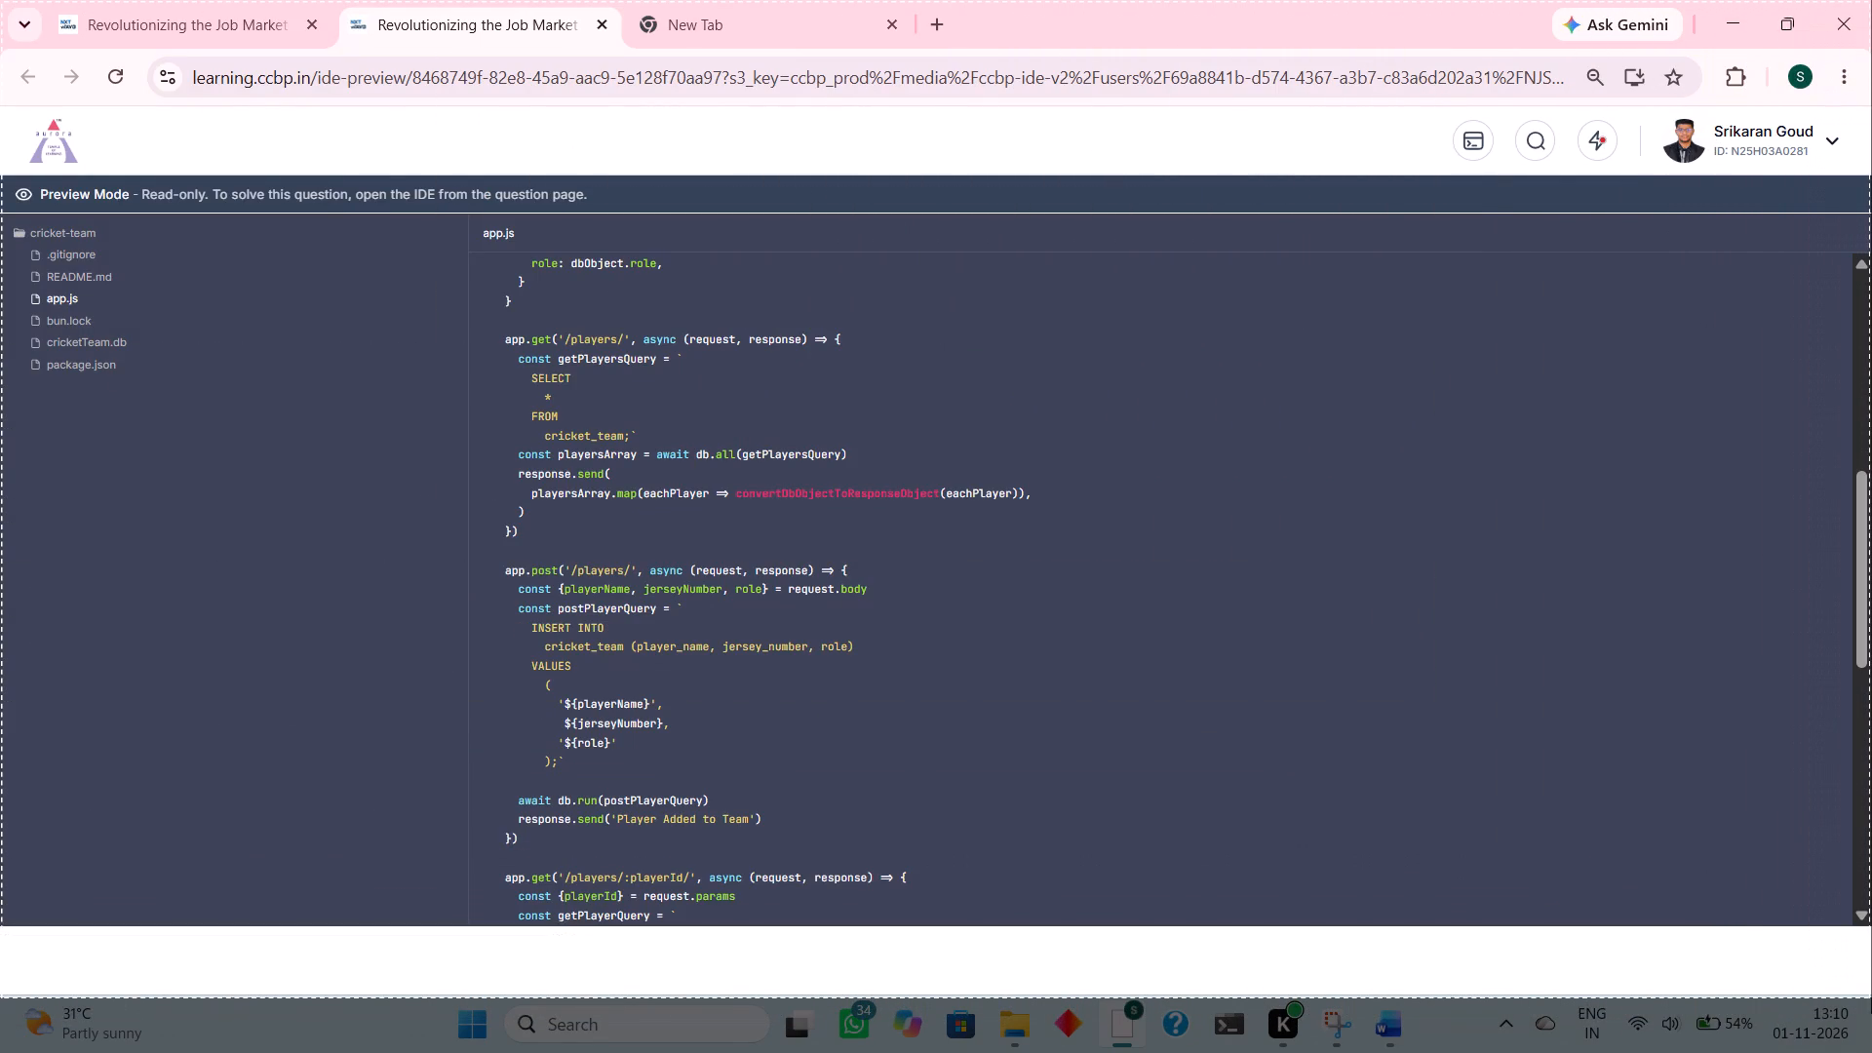
drag(1871, 997, 1871, 998)
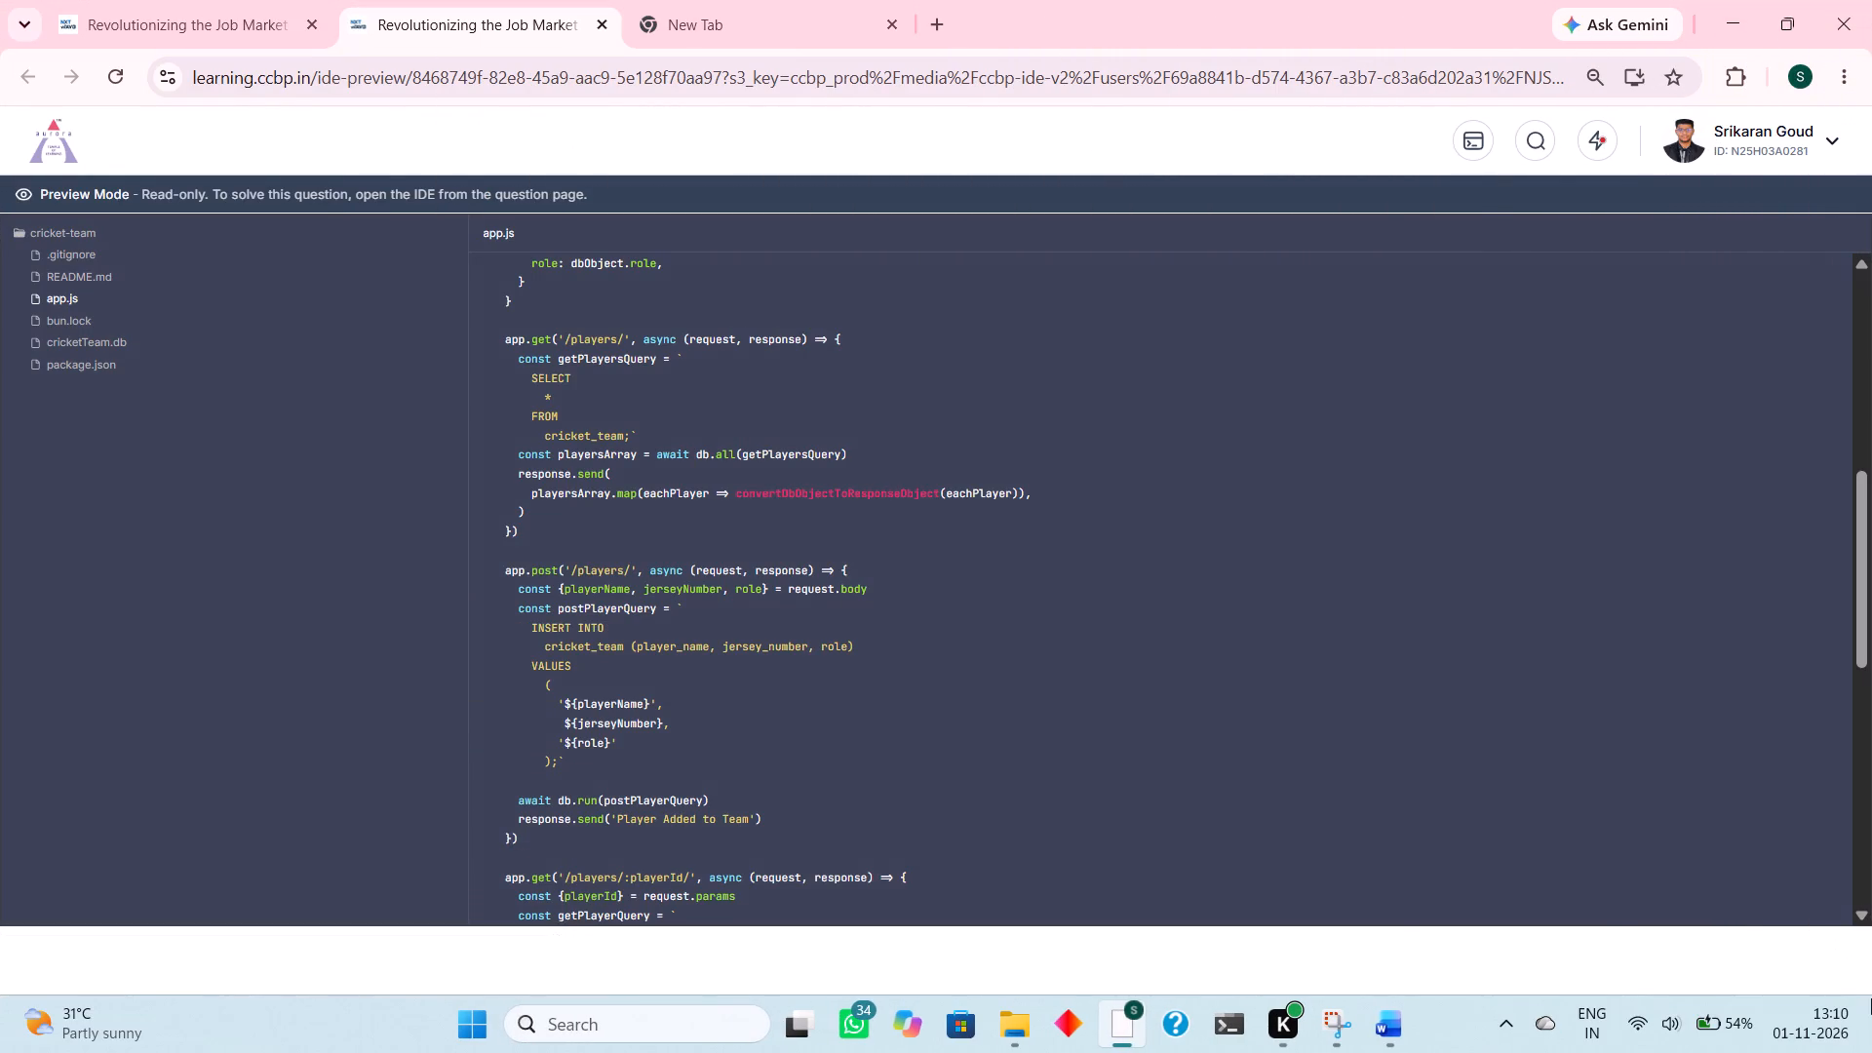
click(1827, 810)
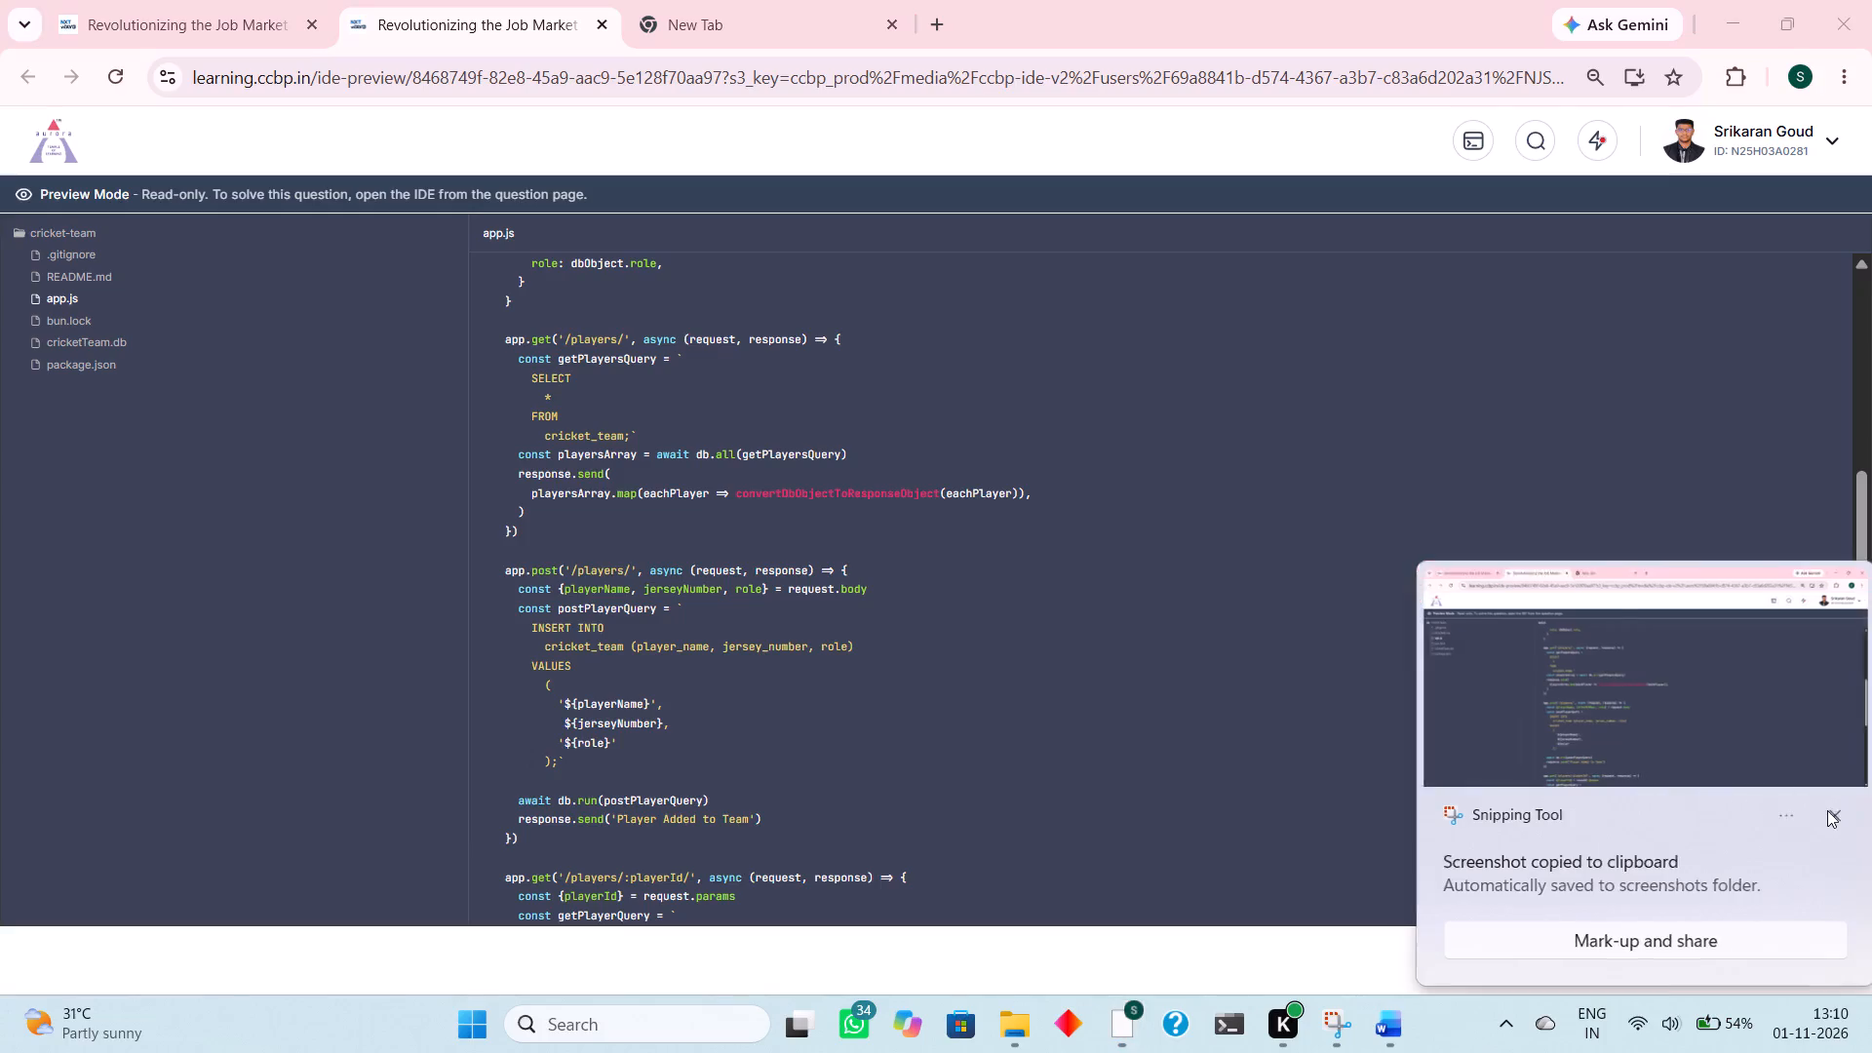
Recapture the full browser window at the GET and POST /players/ routes with the Chrome profile details open.
click(1812, 68)
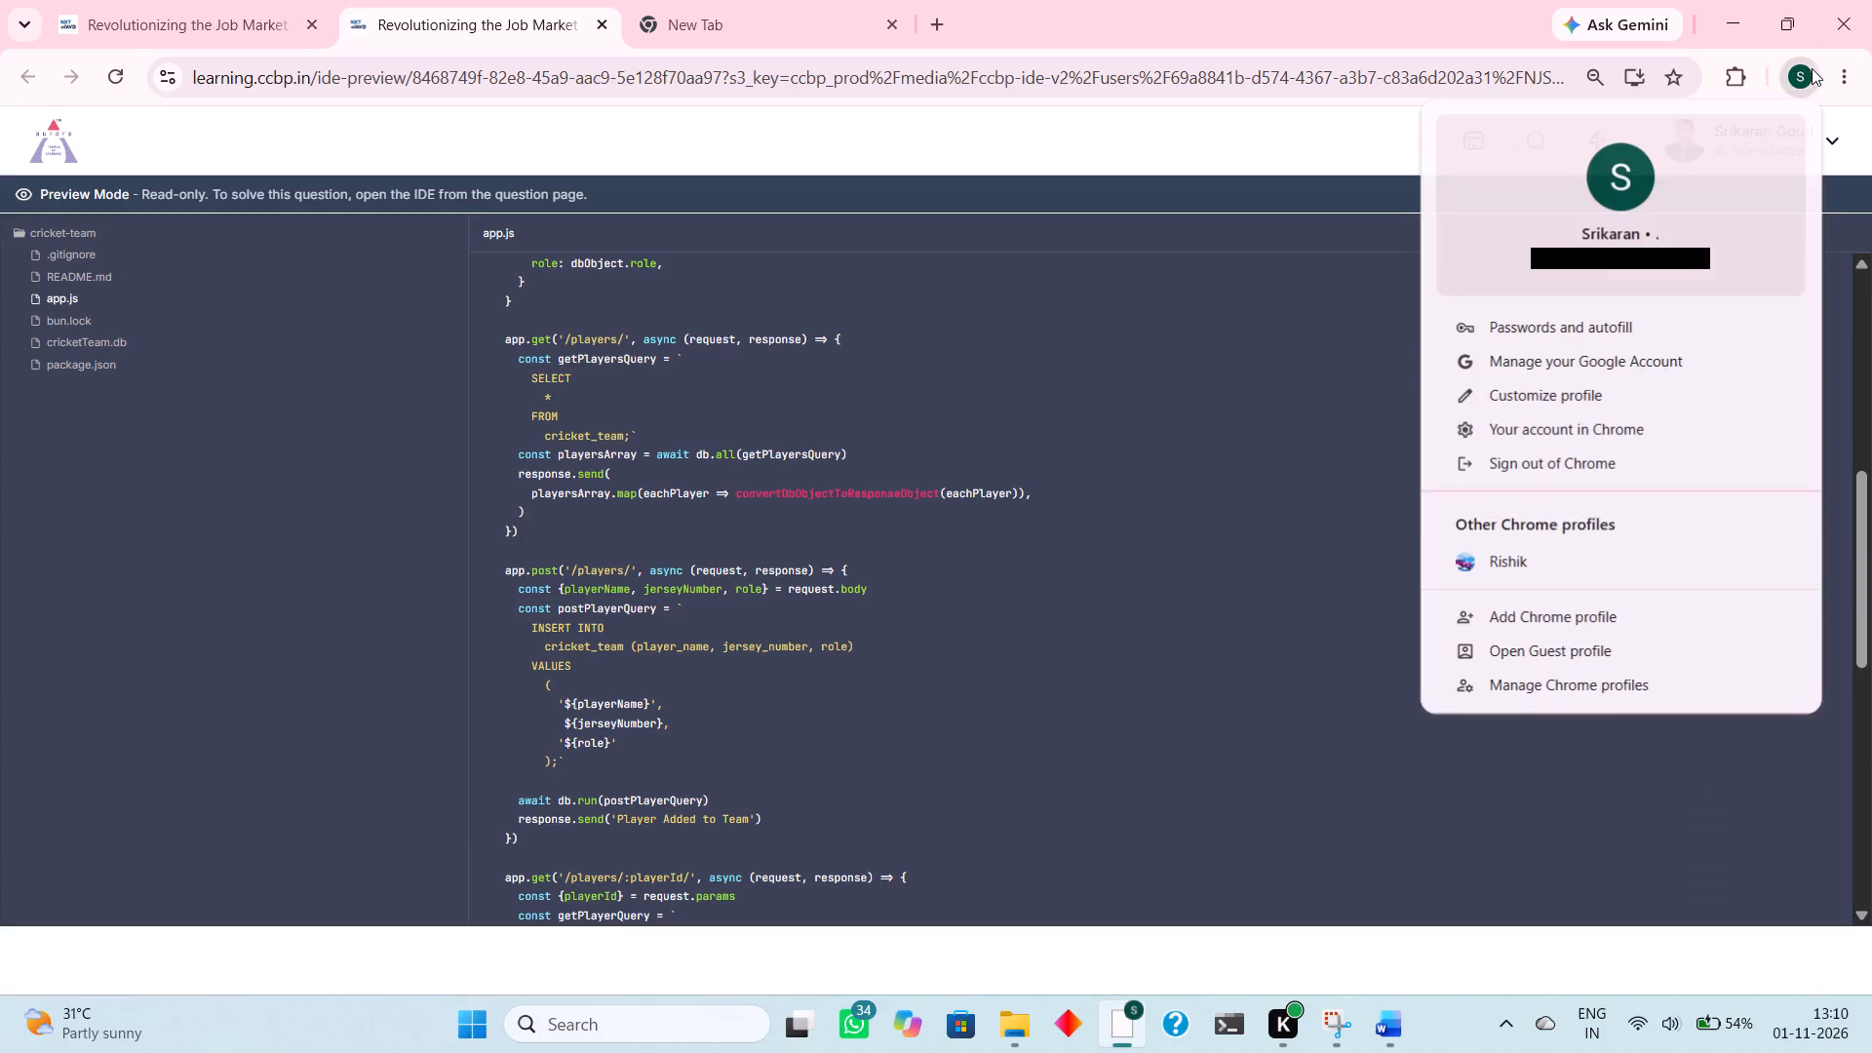
key(Print)
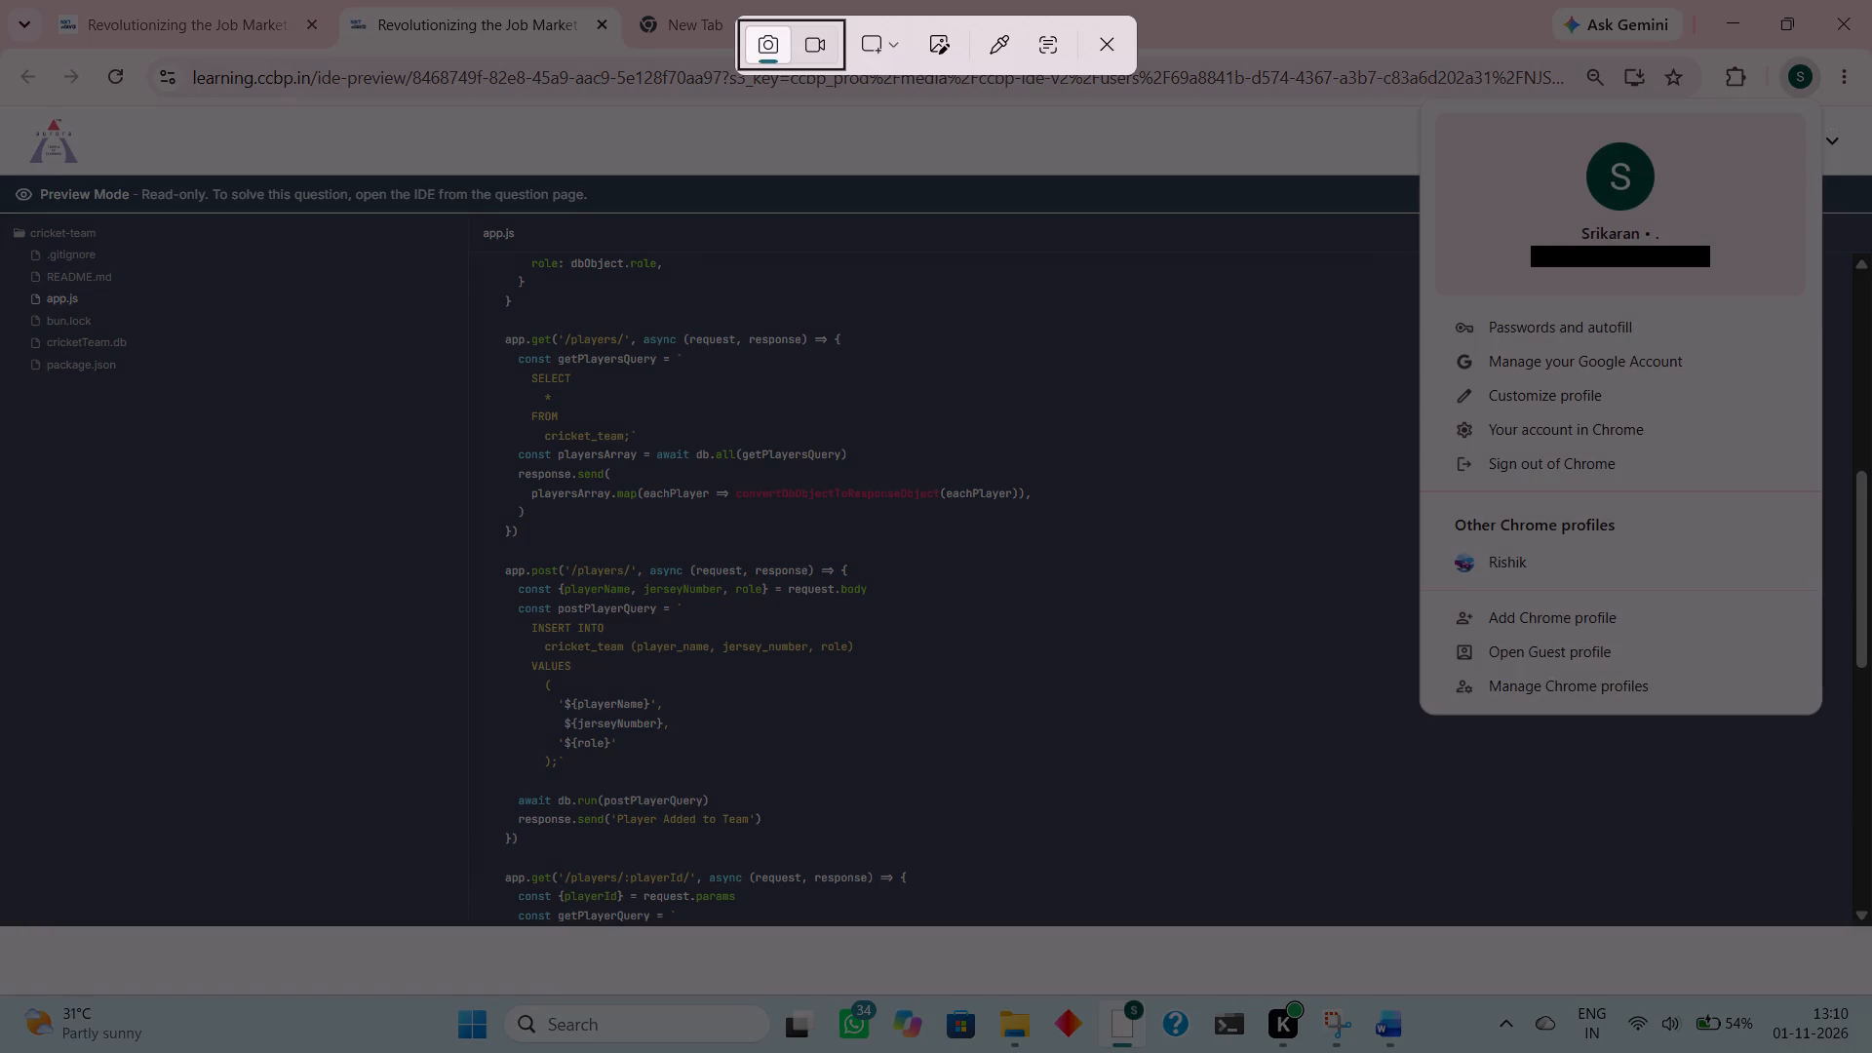
drag(0, 0, 589, 332)
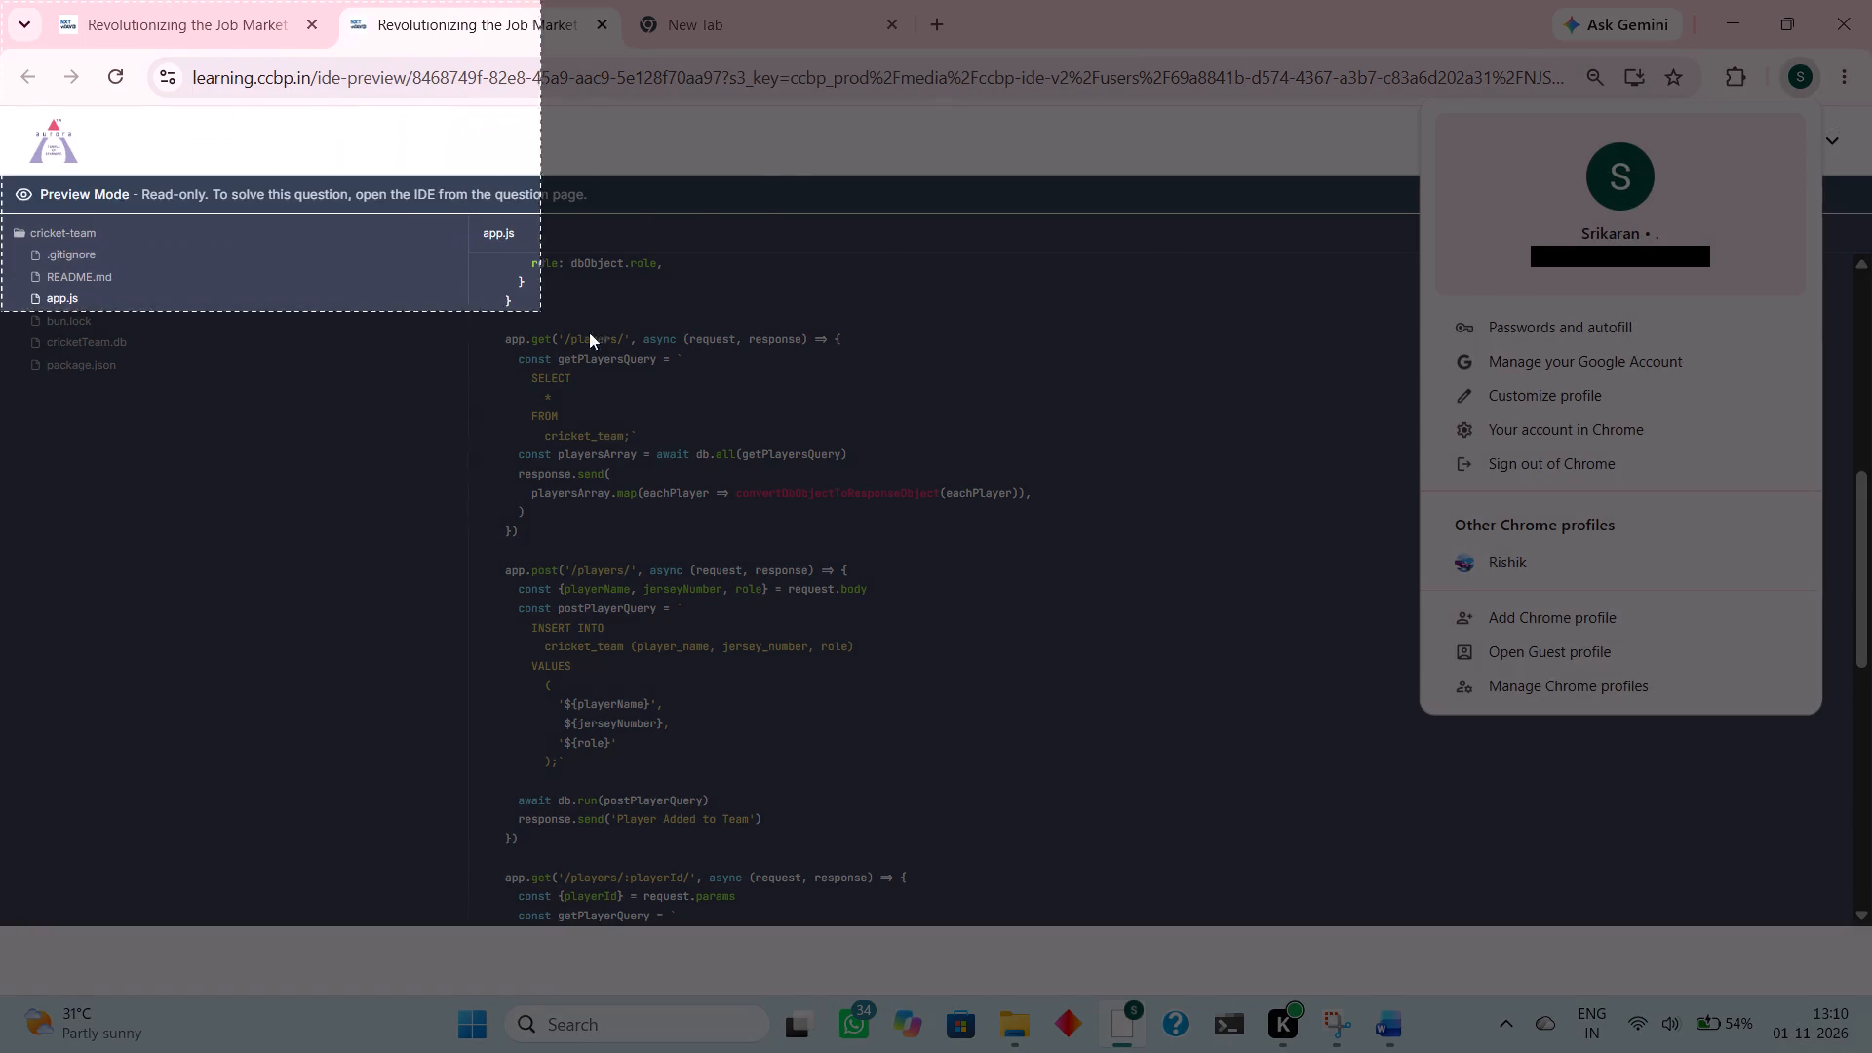
drag(589, 332, 1308, 793)
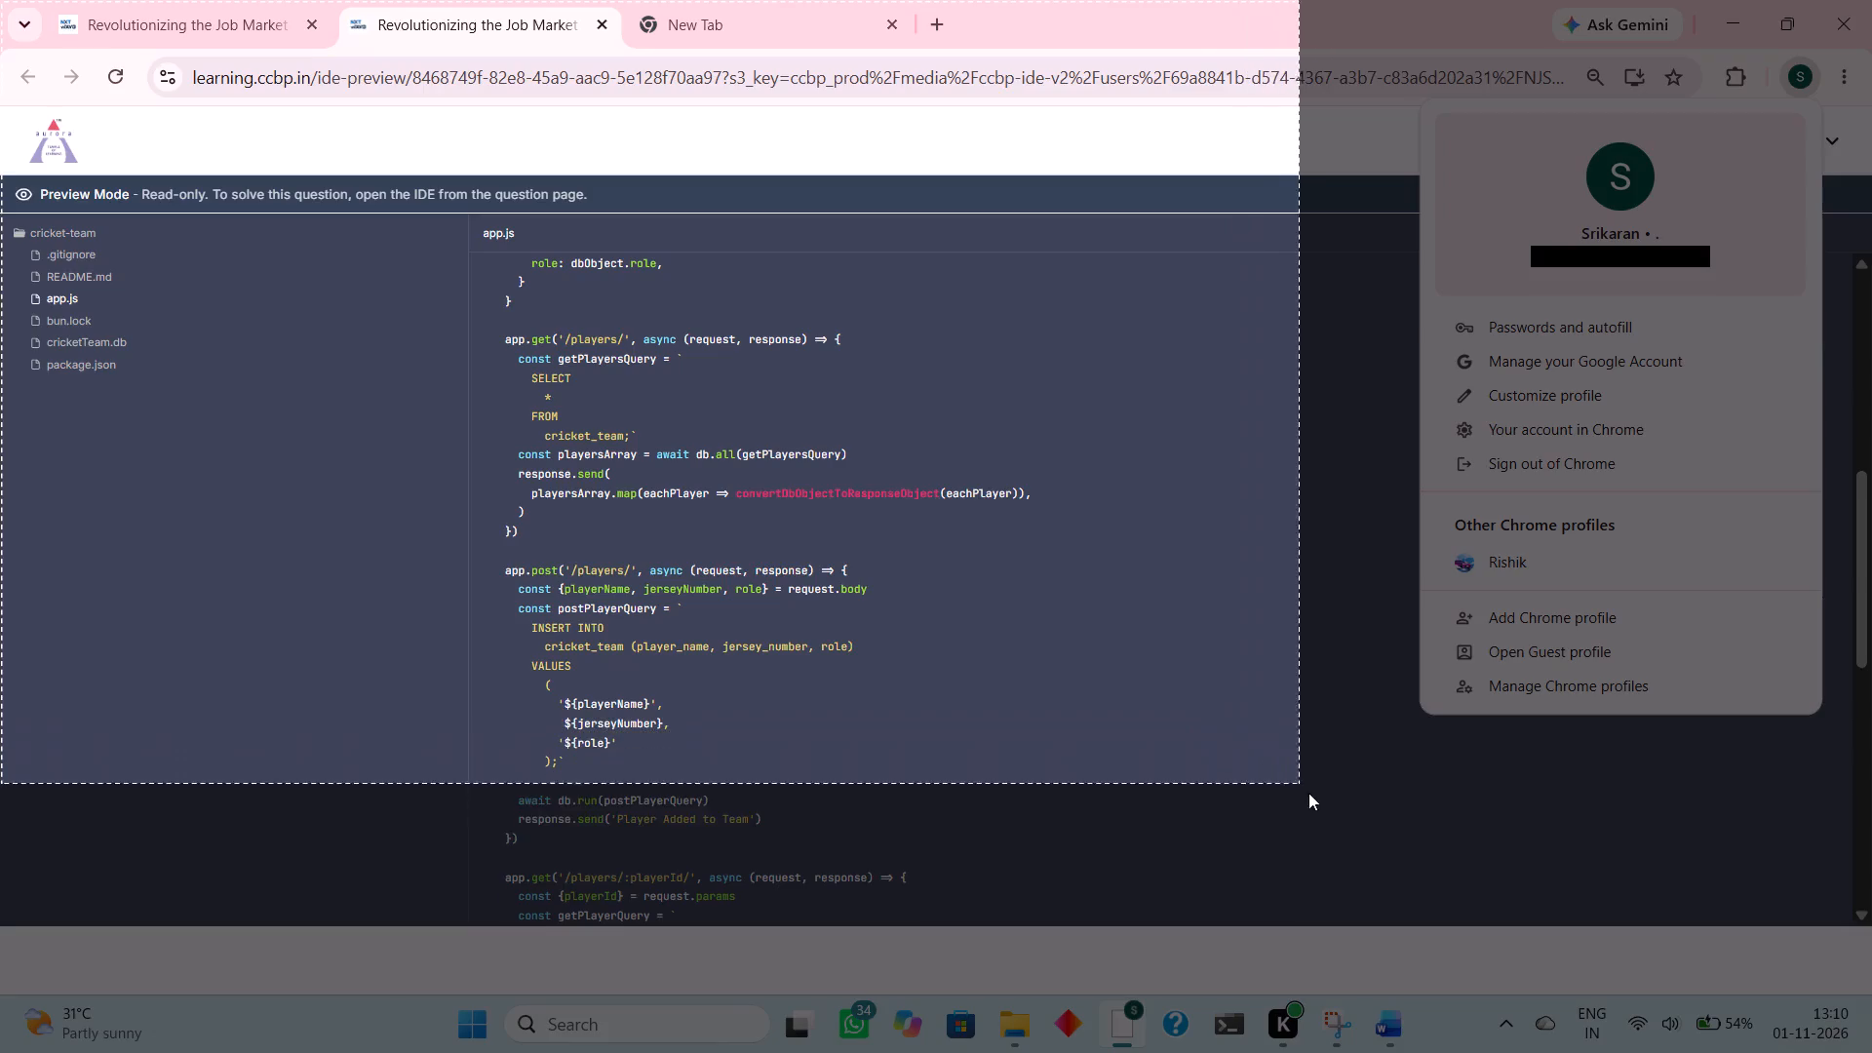
drag(1308, 793, 1643, 989)
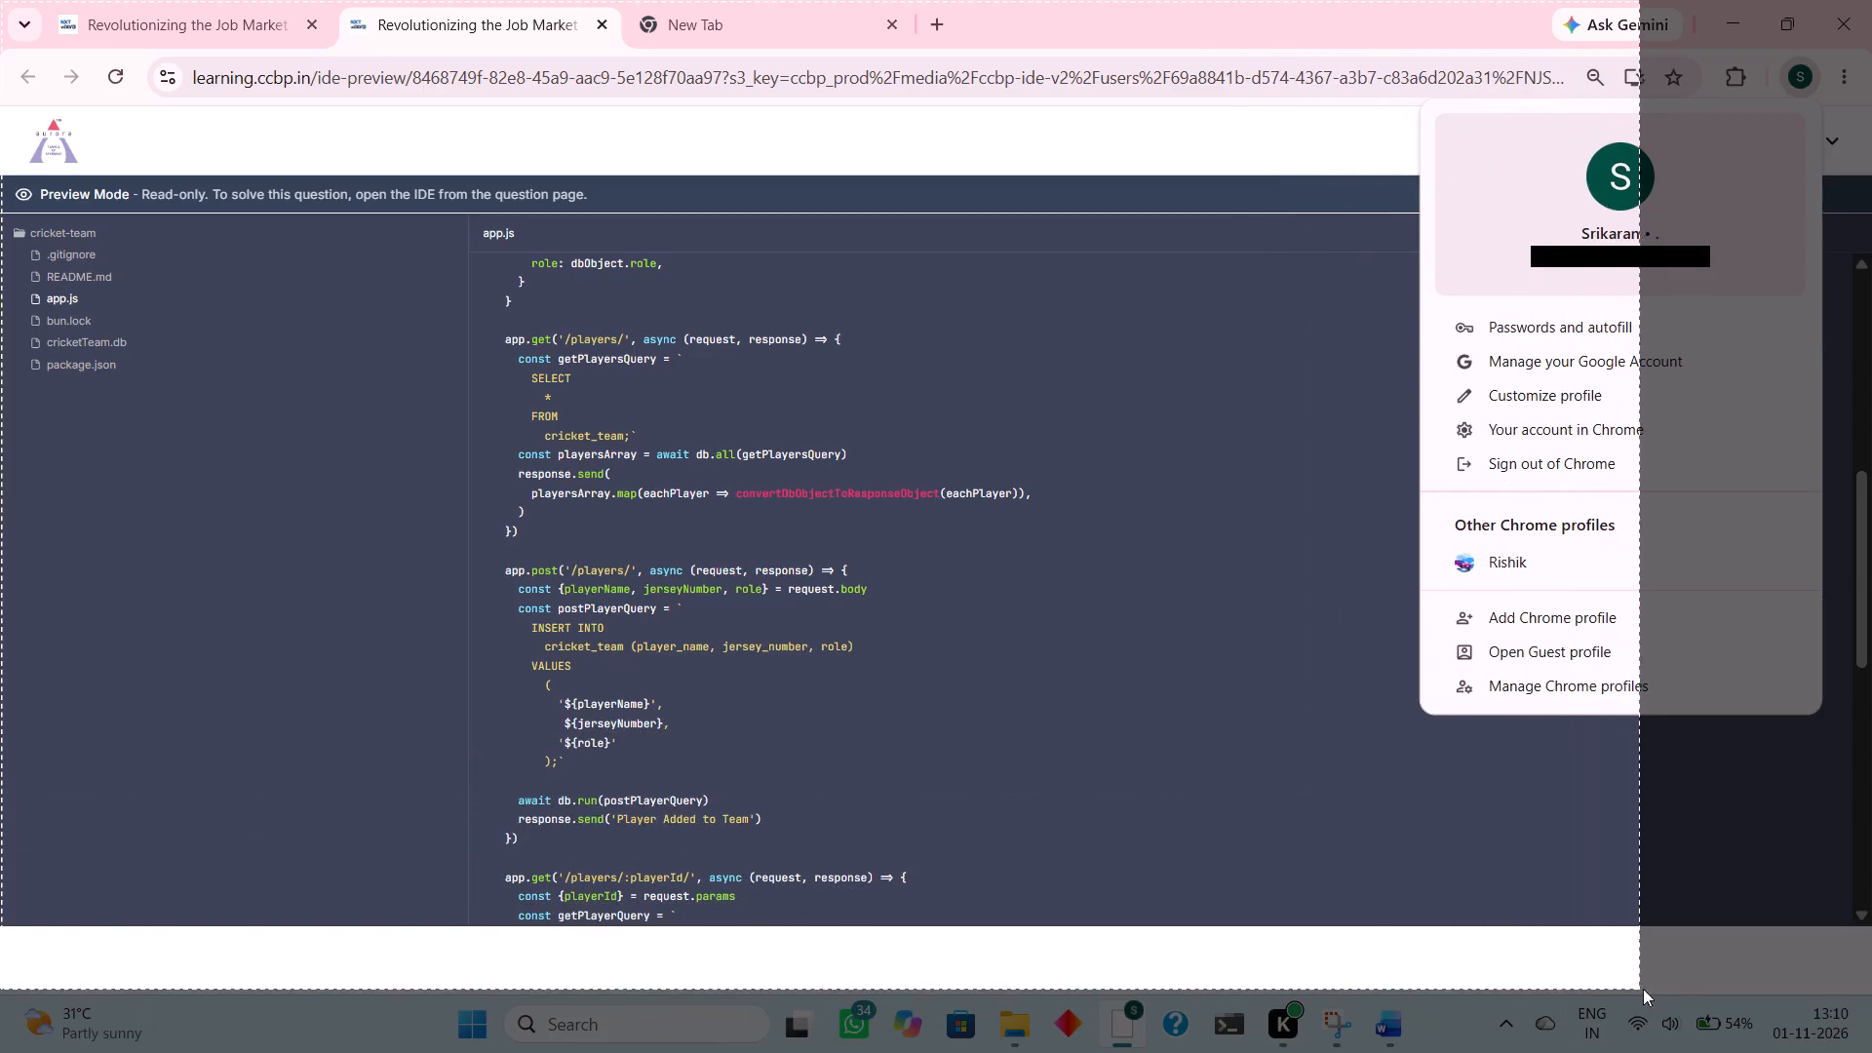
drag(1643, 989, 1871, 995)
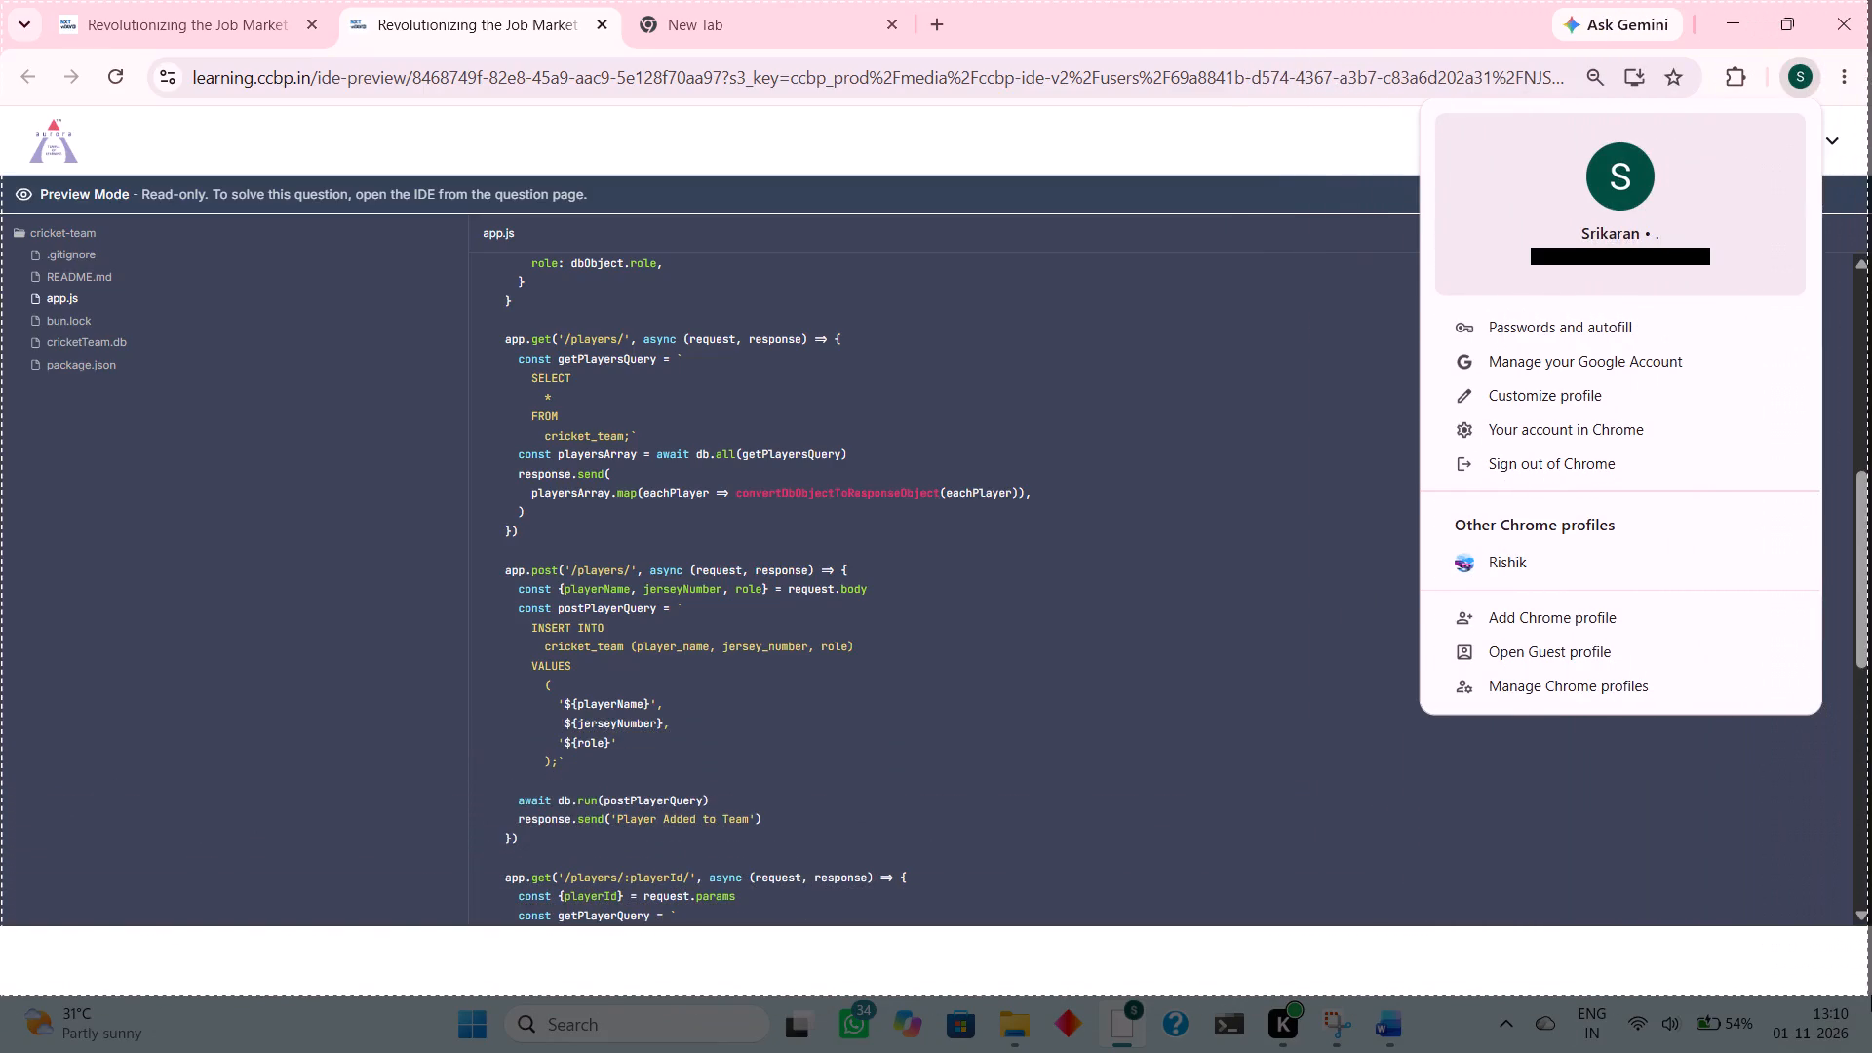
drag(1871, 995, 1871, 994)
Switch to the Word report and paste the new screenshot after the first Cricket Team image.
key(alt+Tab)
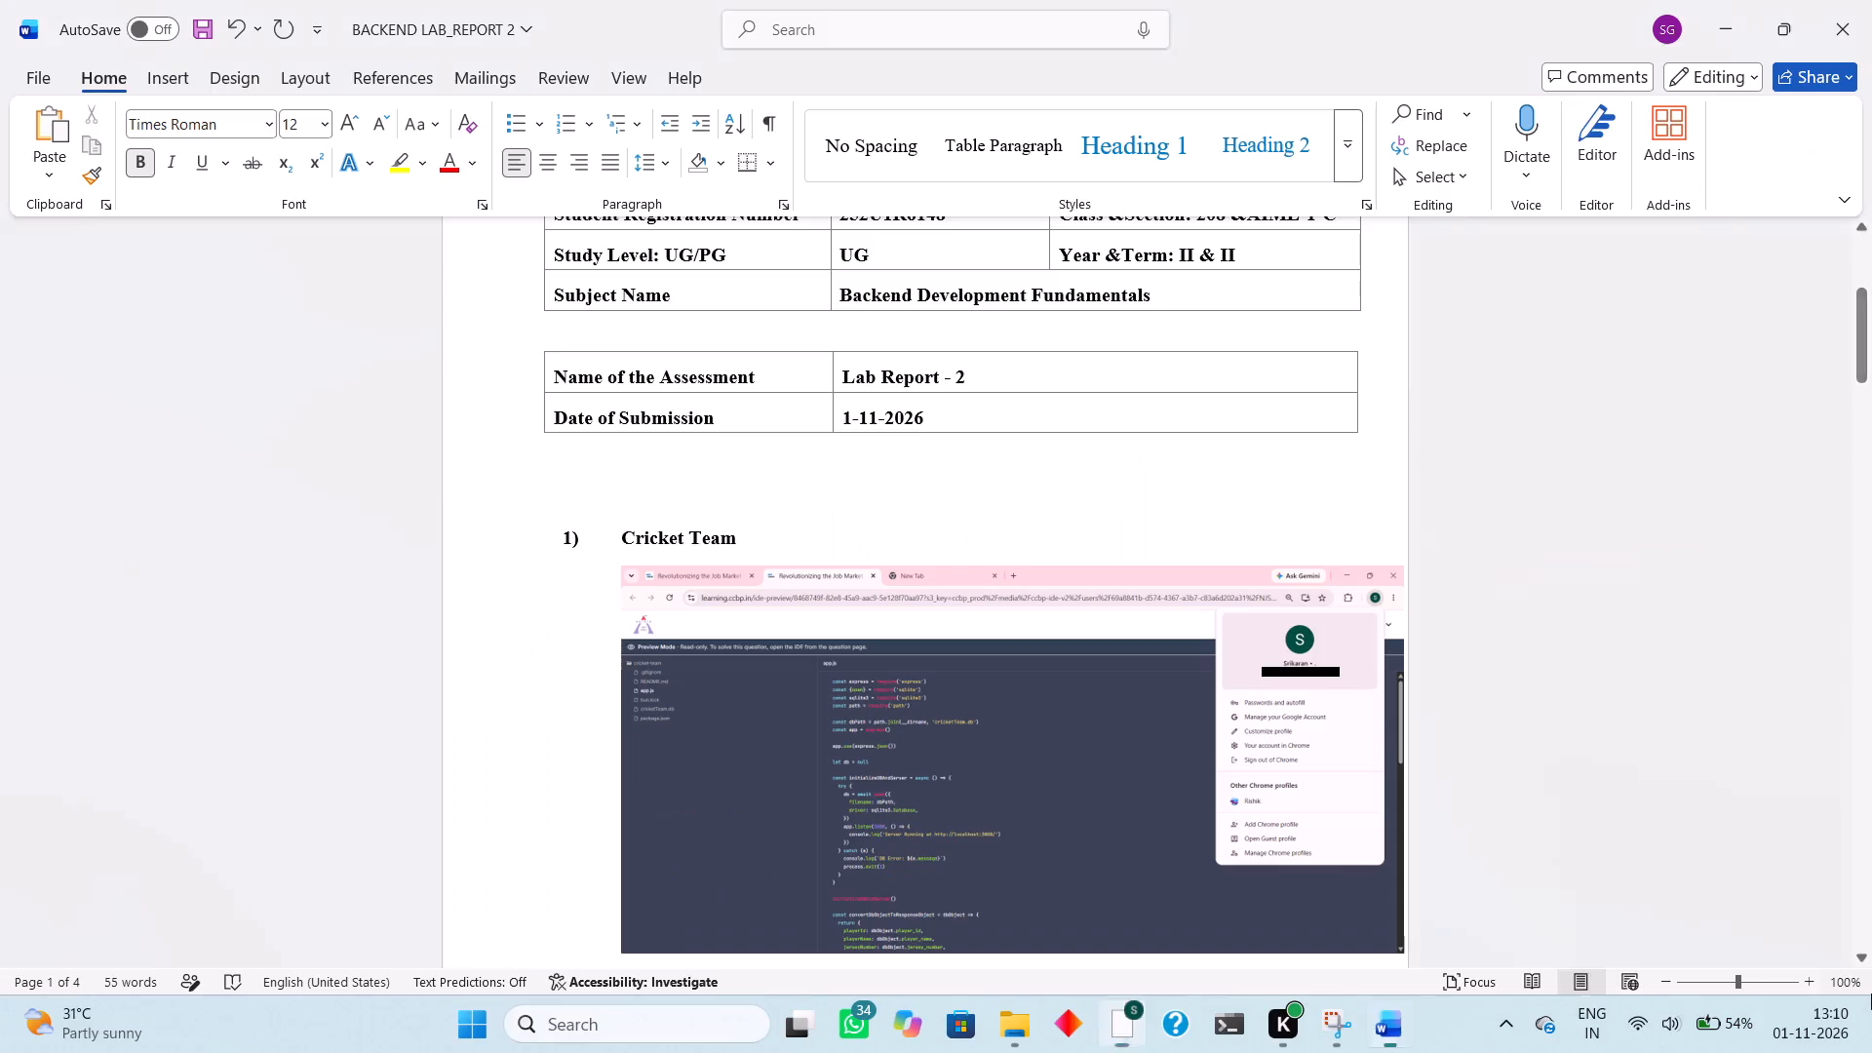
key(ctrl+v)
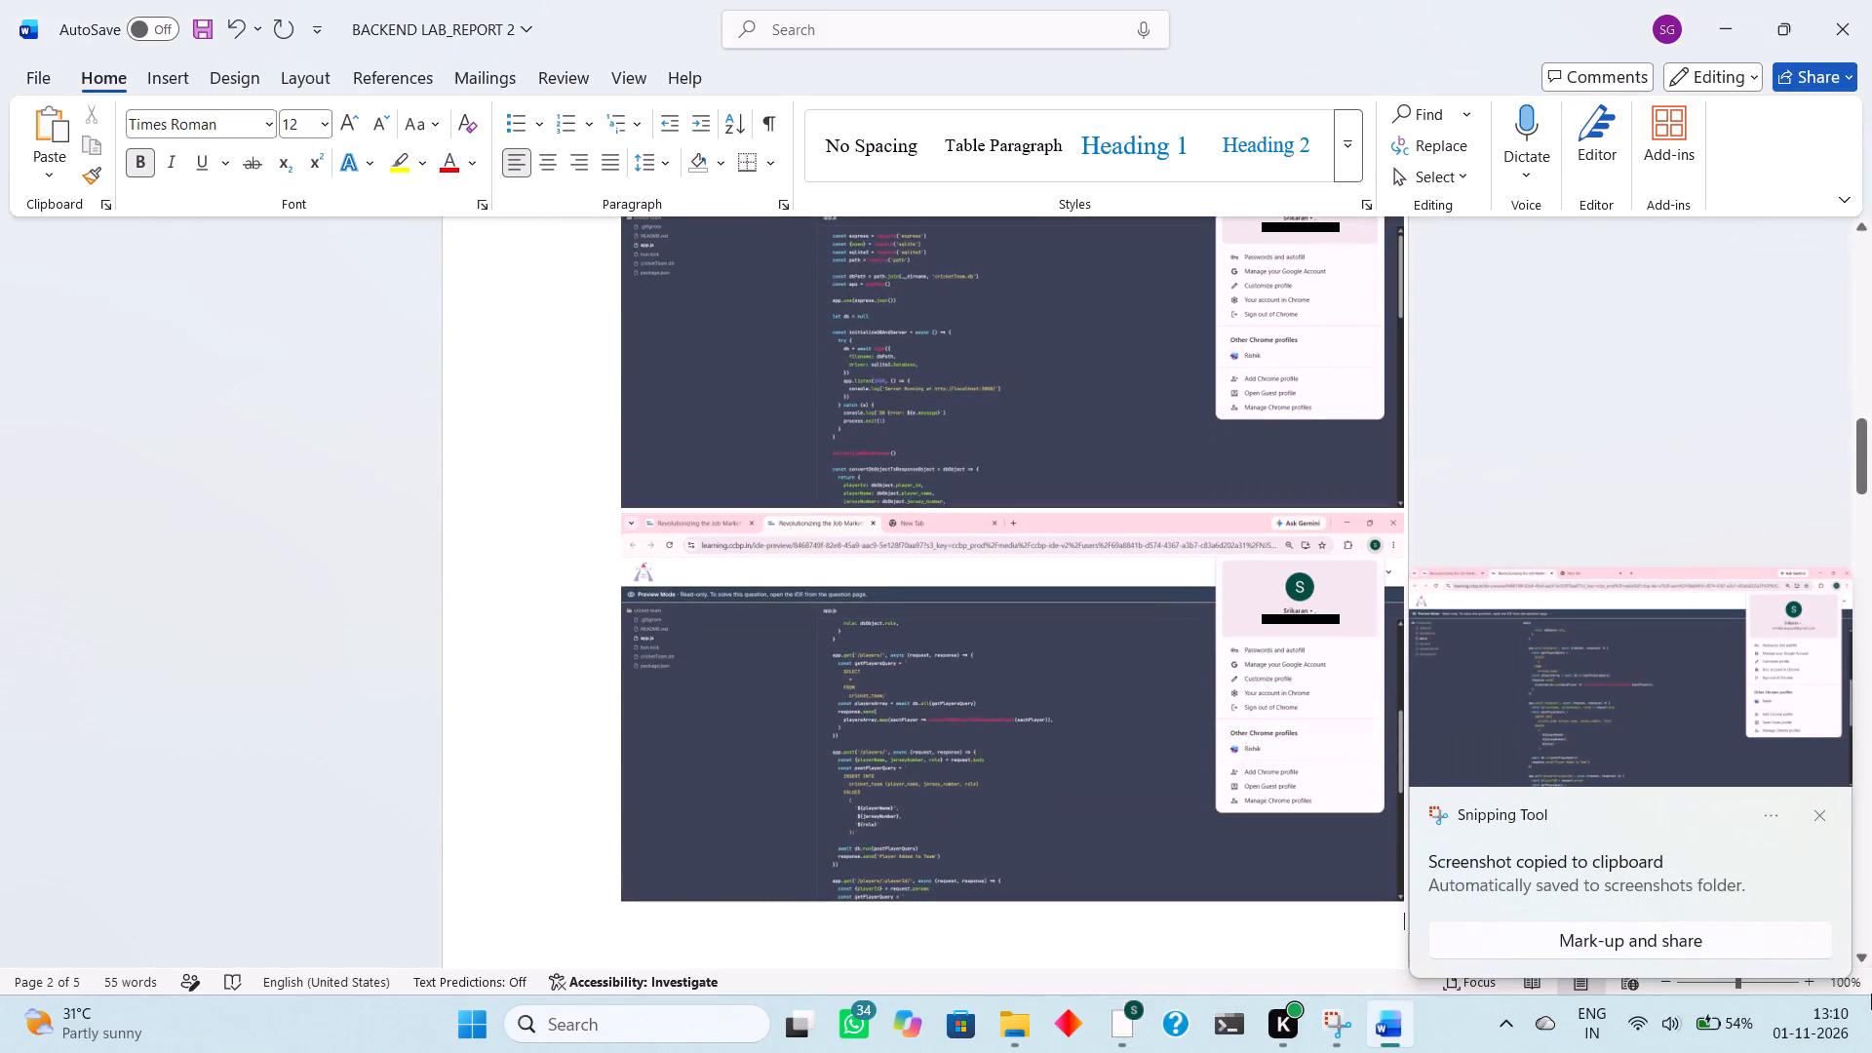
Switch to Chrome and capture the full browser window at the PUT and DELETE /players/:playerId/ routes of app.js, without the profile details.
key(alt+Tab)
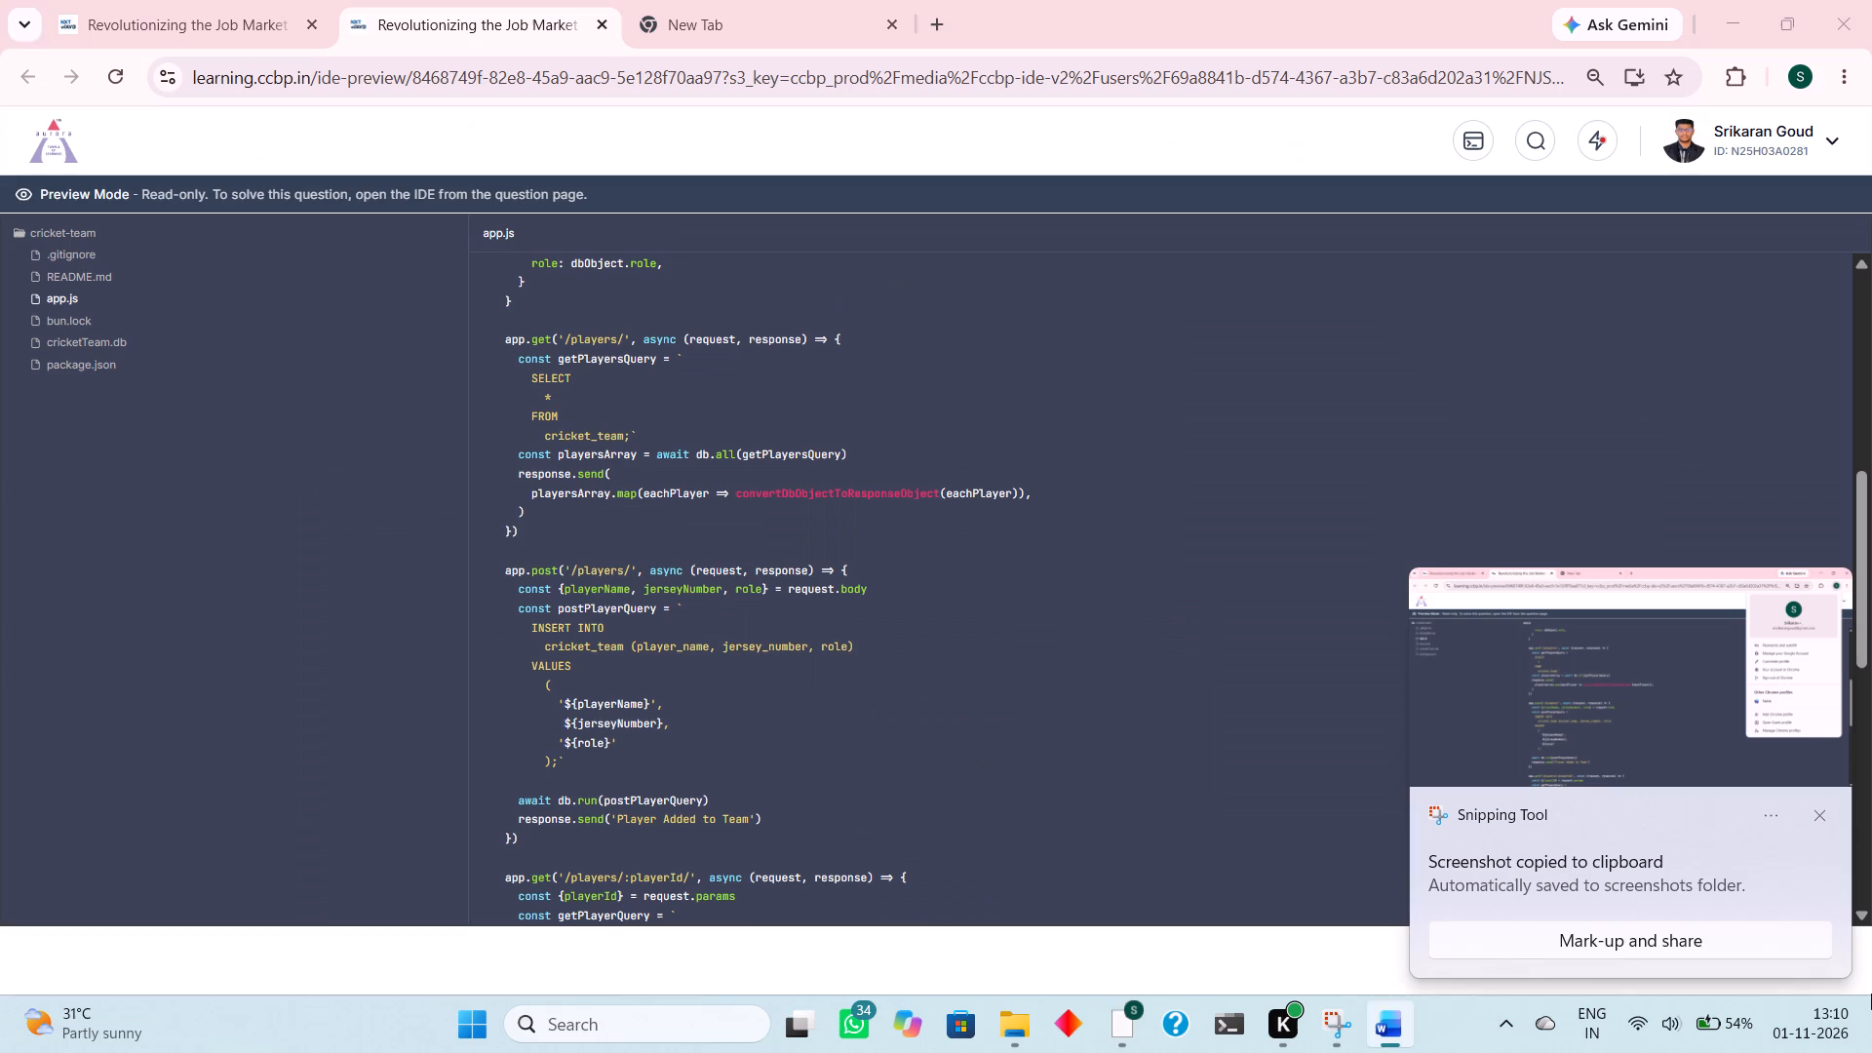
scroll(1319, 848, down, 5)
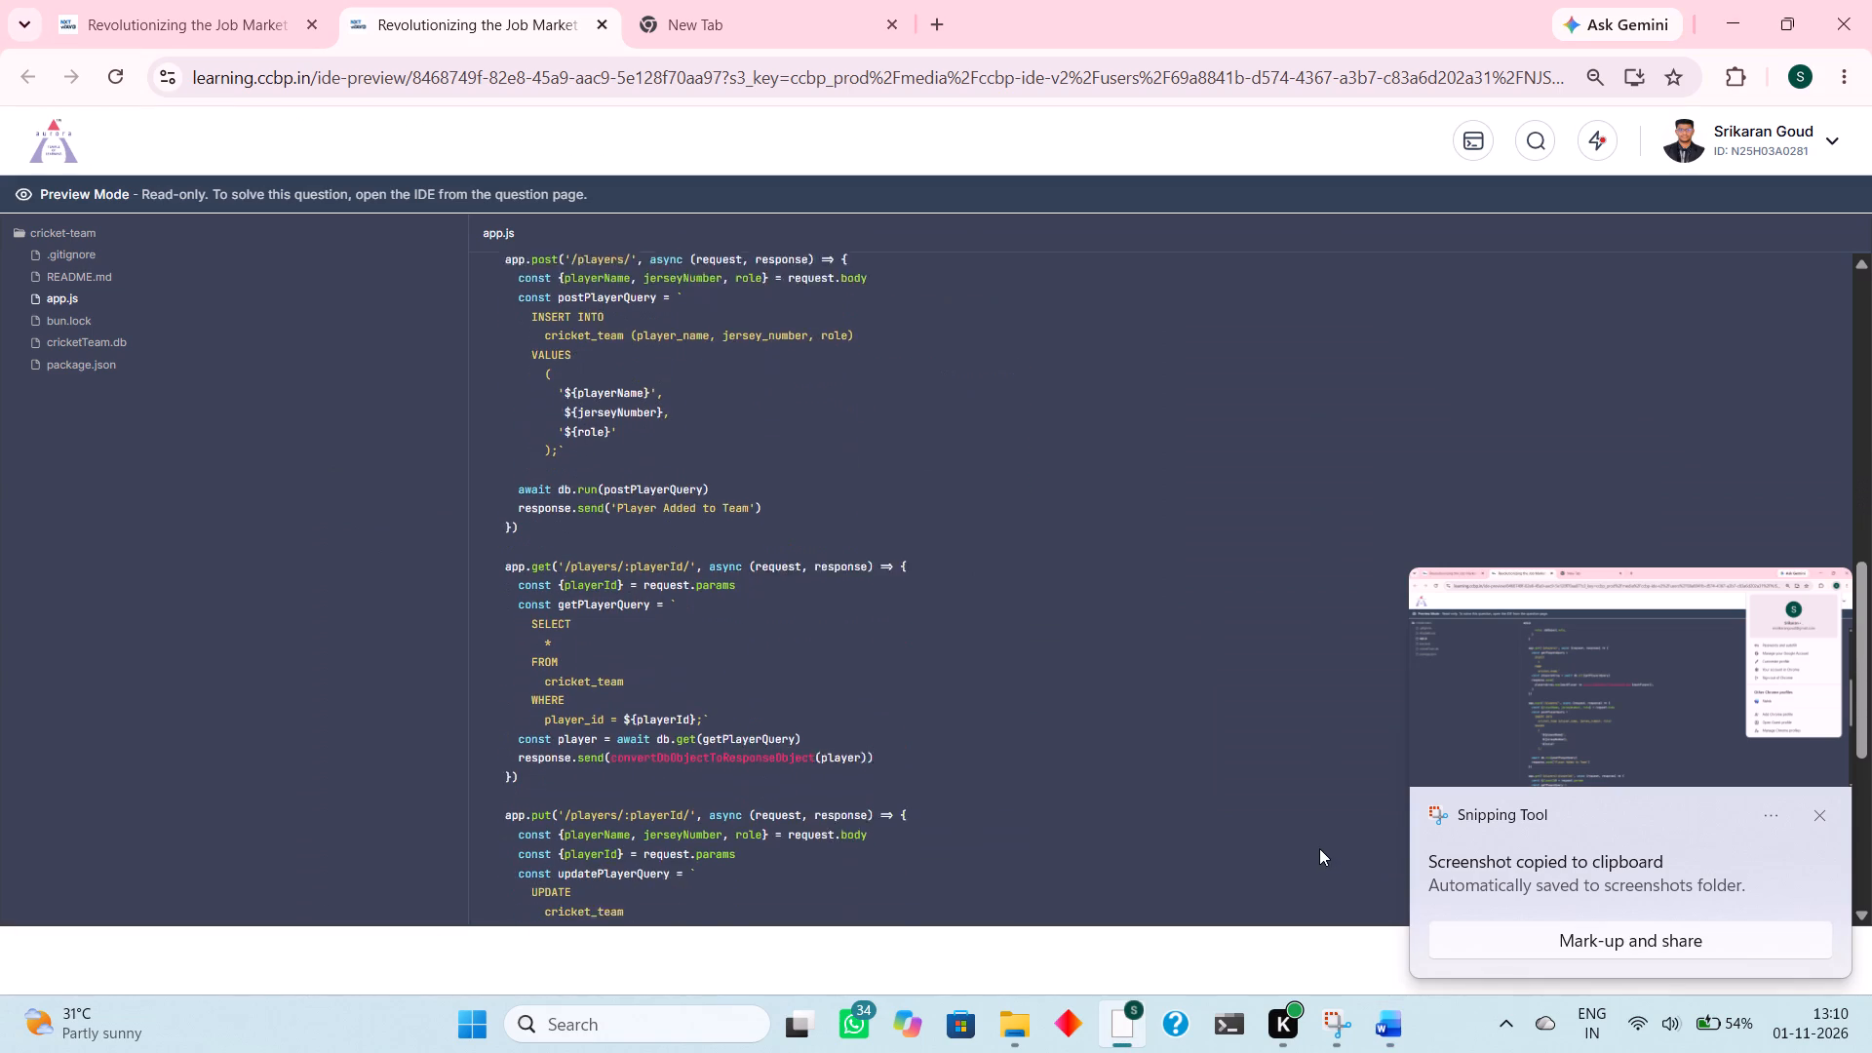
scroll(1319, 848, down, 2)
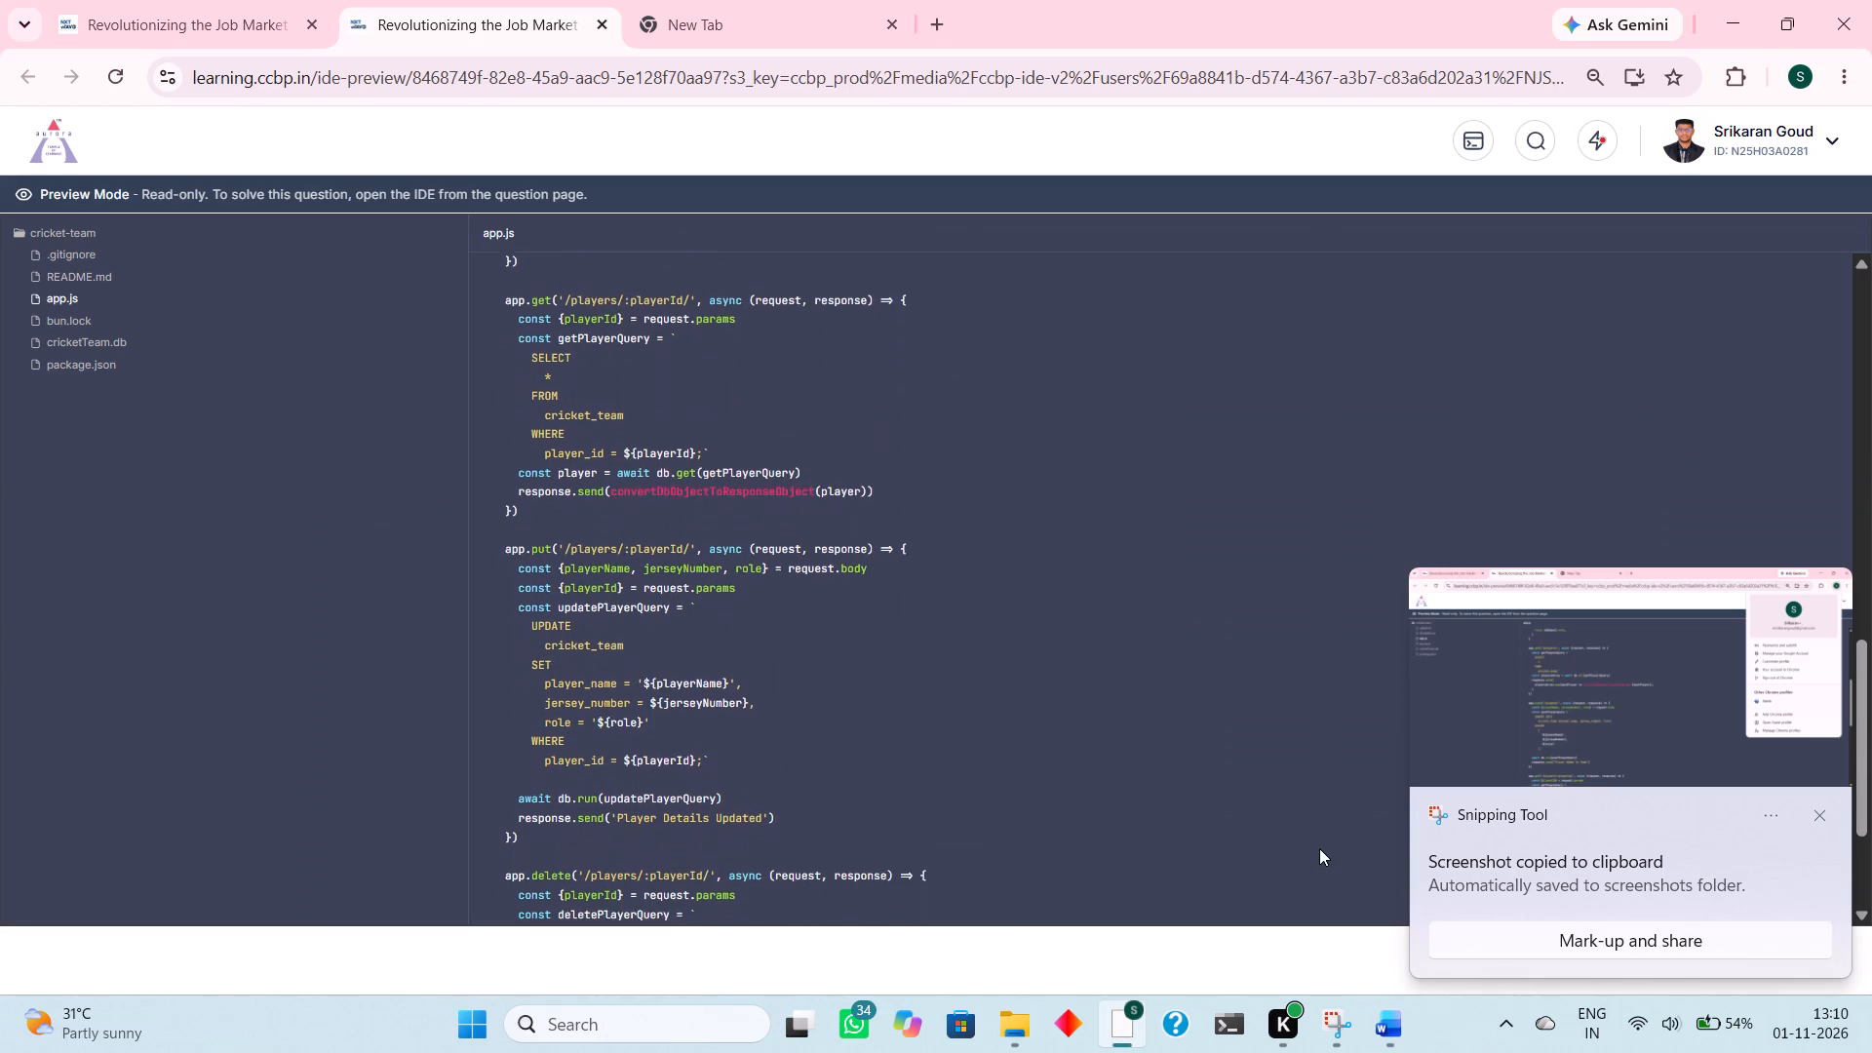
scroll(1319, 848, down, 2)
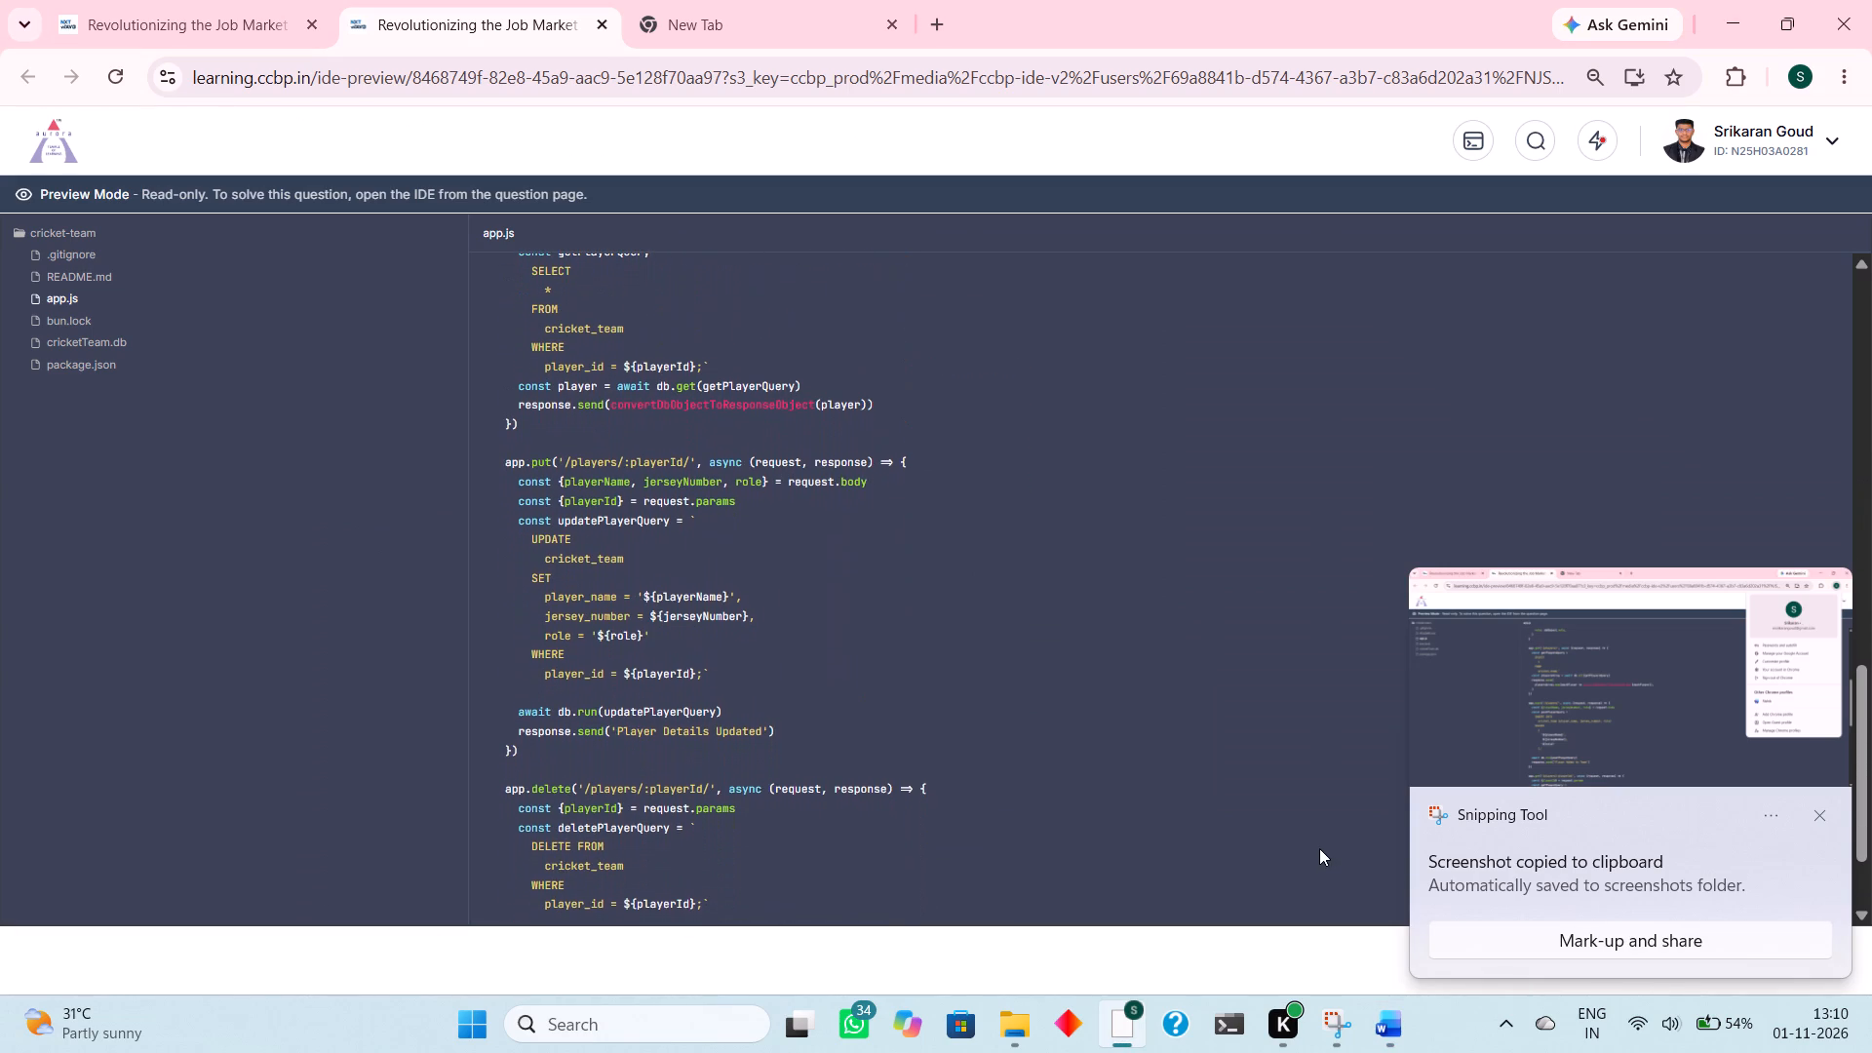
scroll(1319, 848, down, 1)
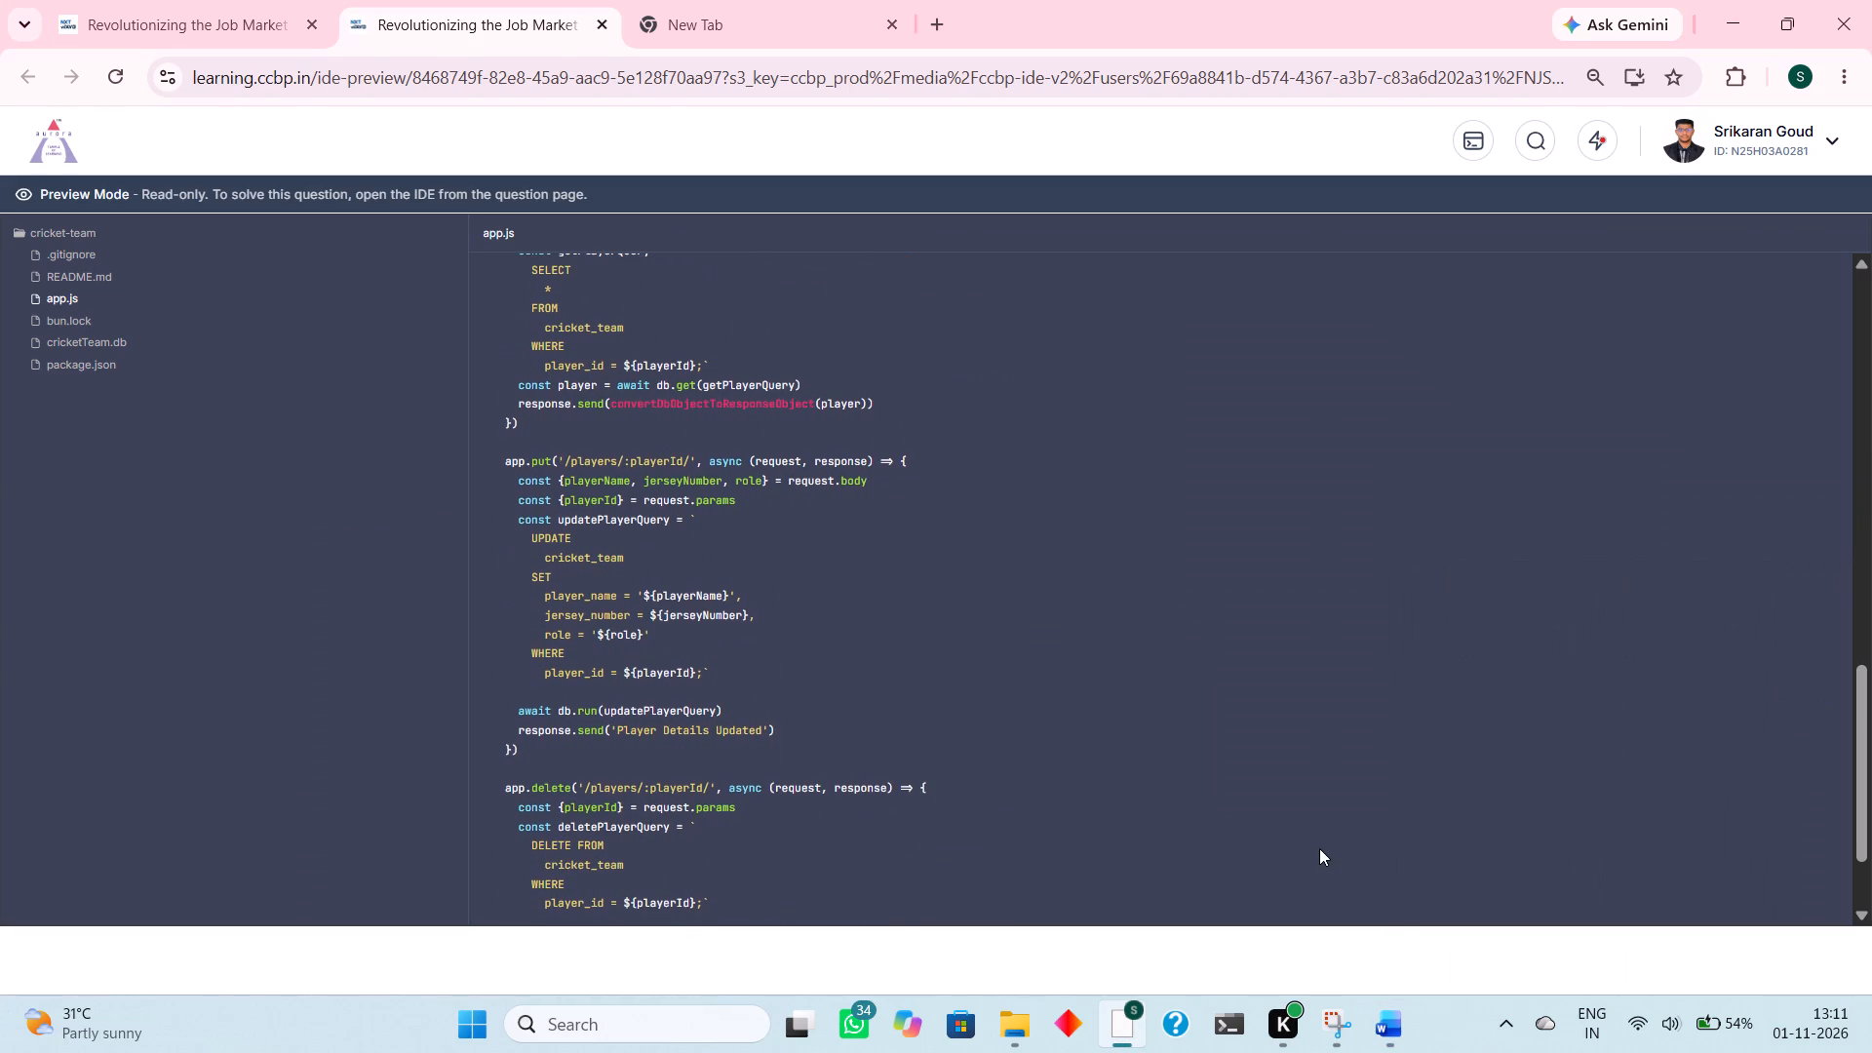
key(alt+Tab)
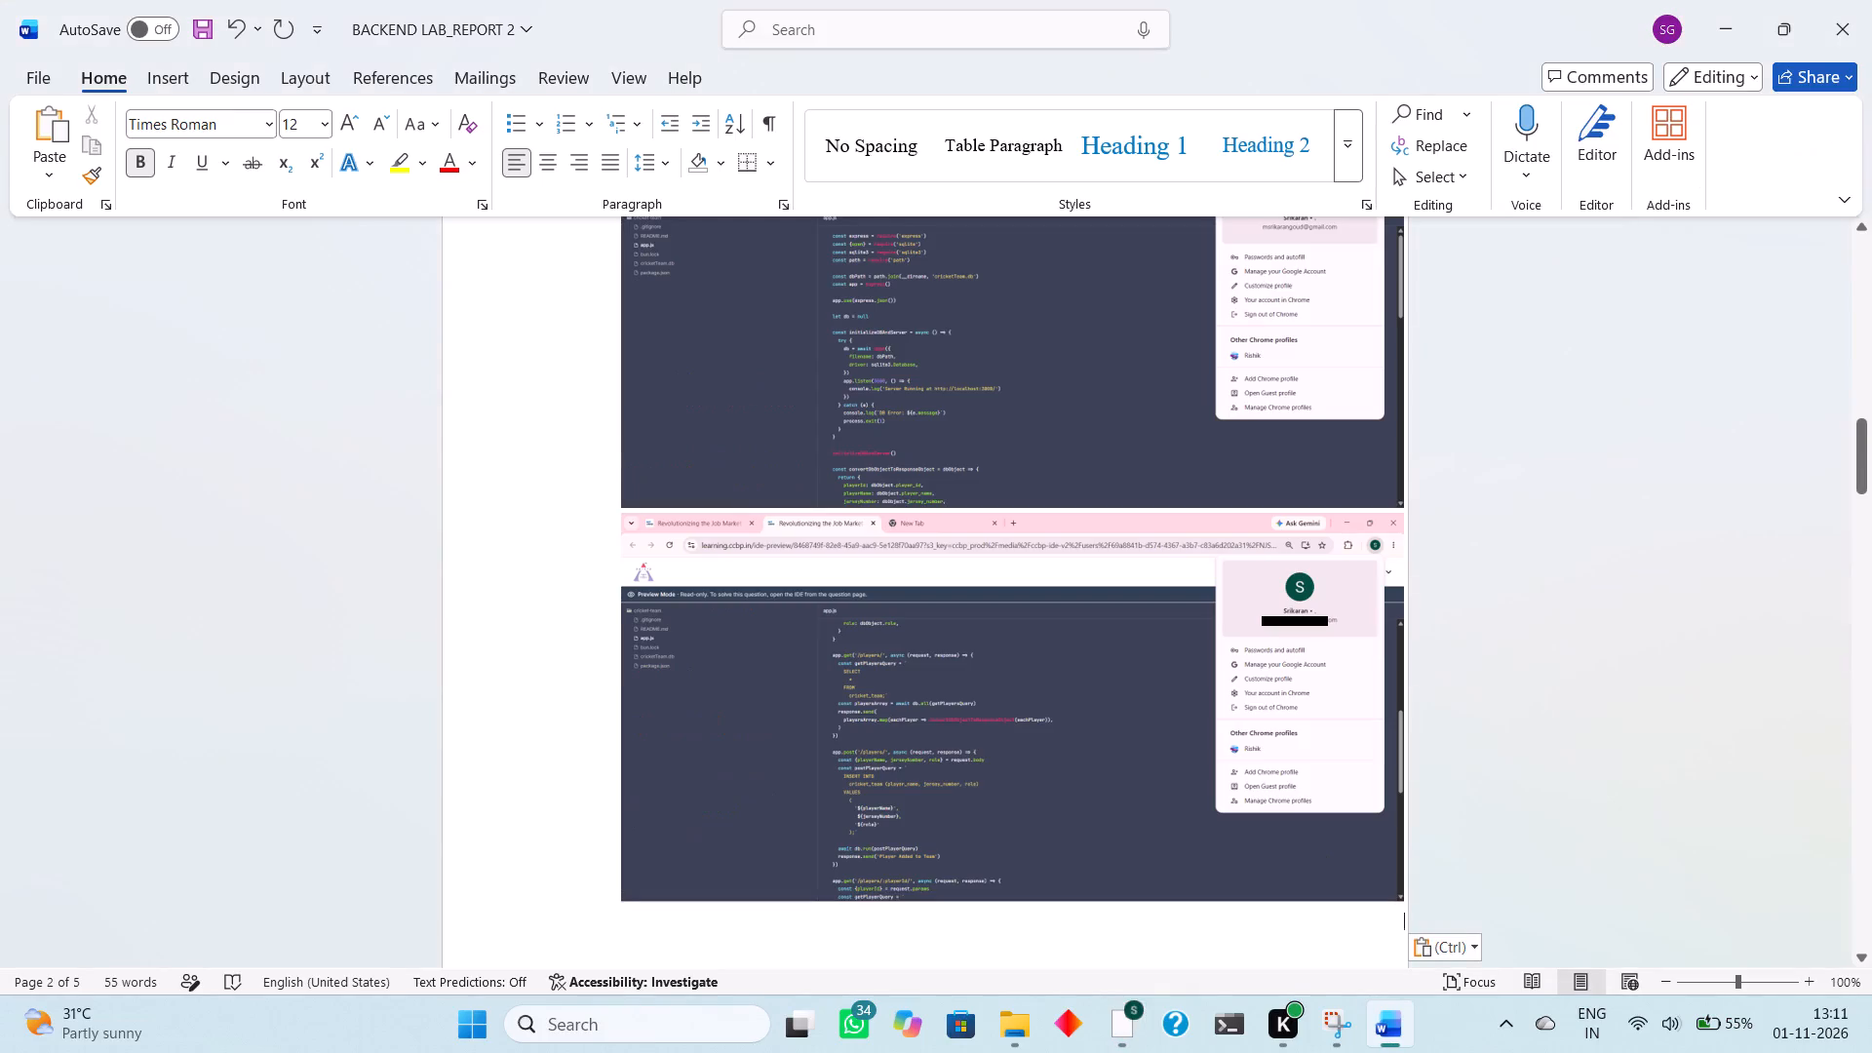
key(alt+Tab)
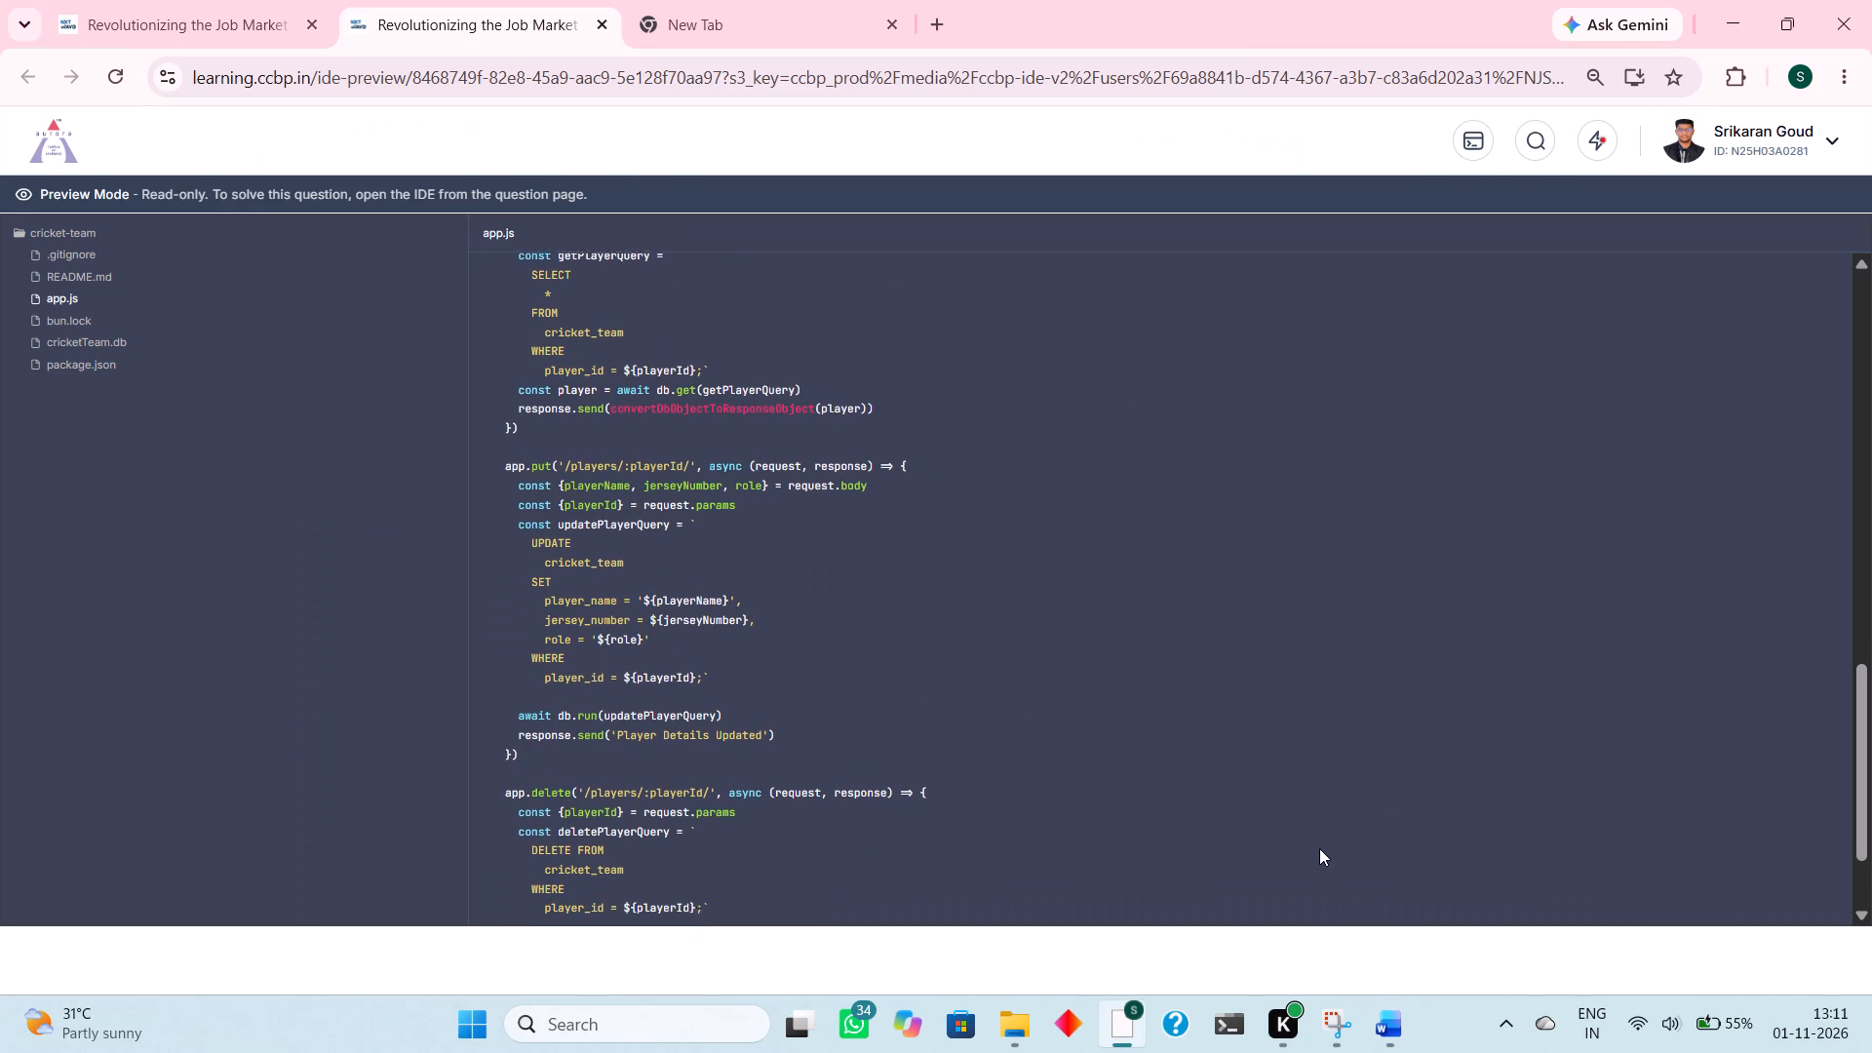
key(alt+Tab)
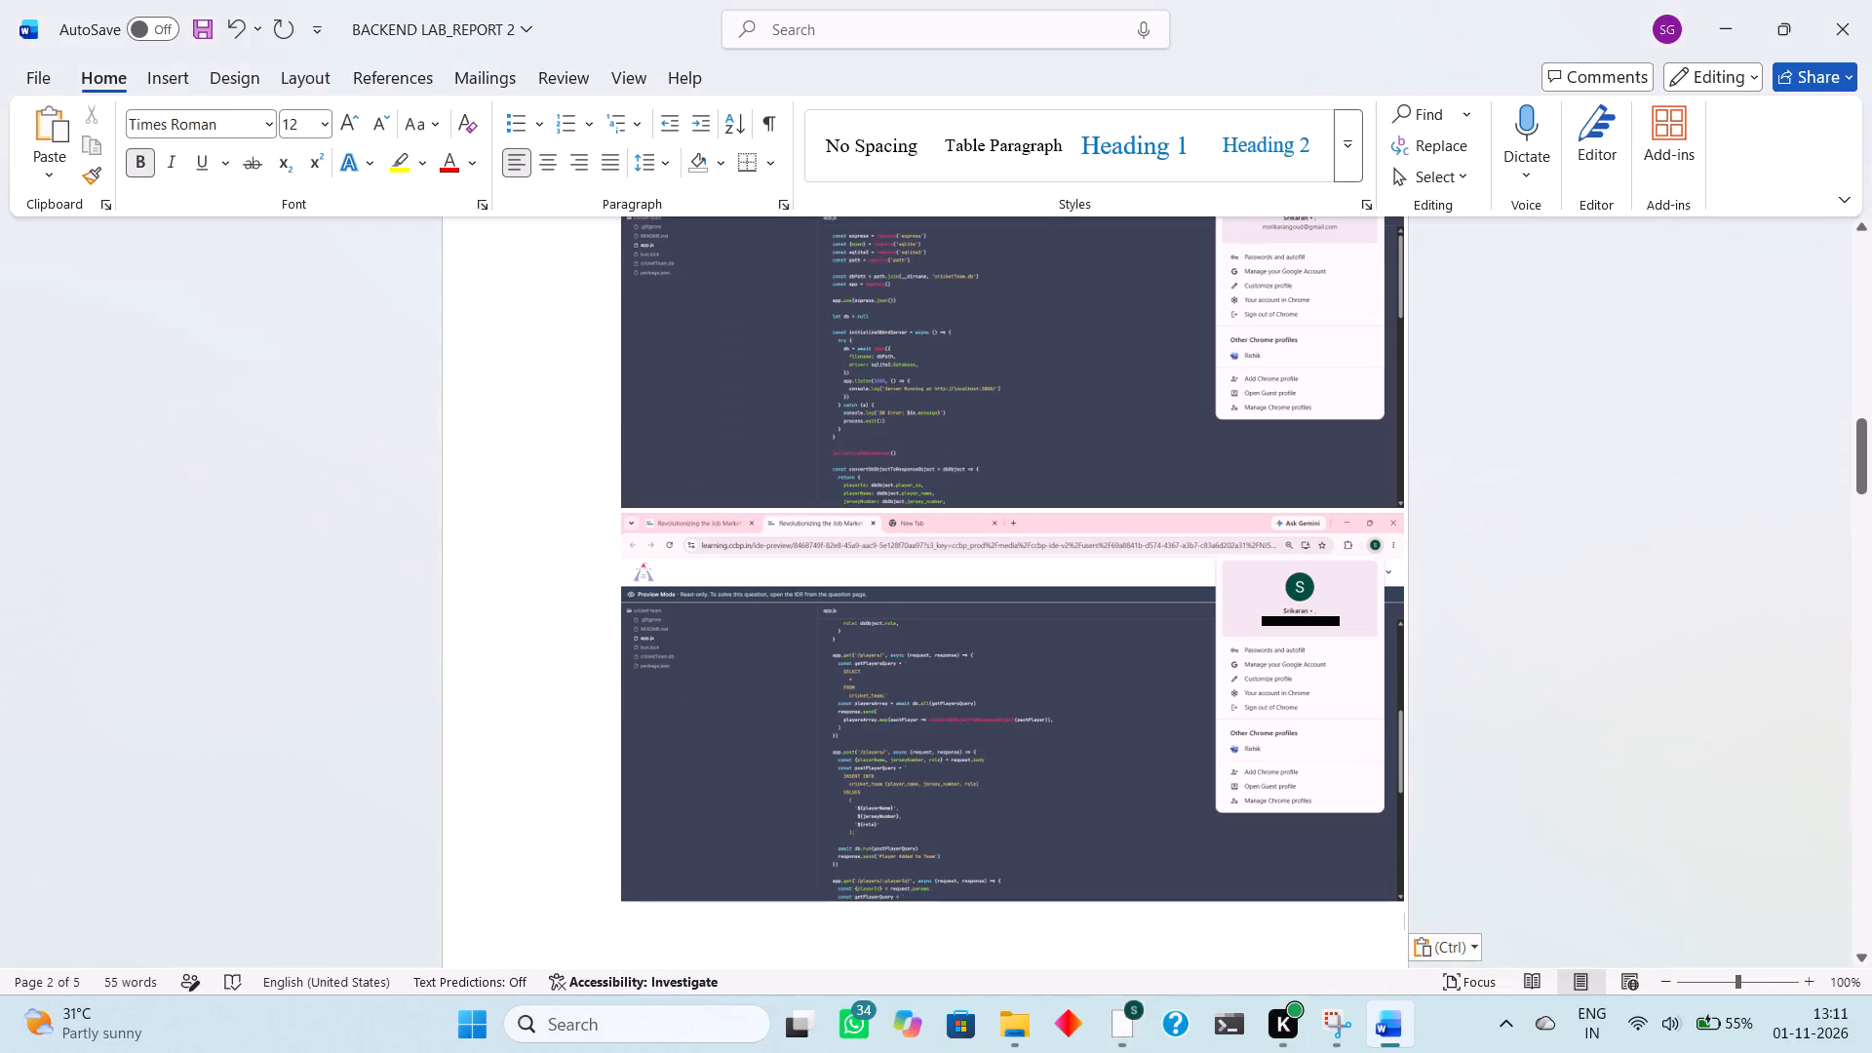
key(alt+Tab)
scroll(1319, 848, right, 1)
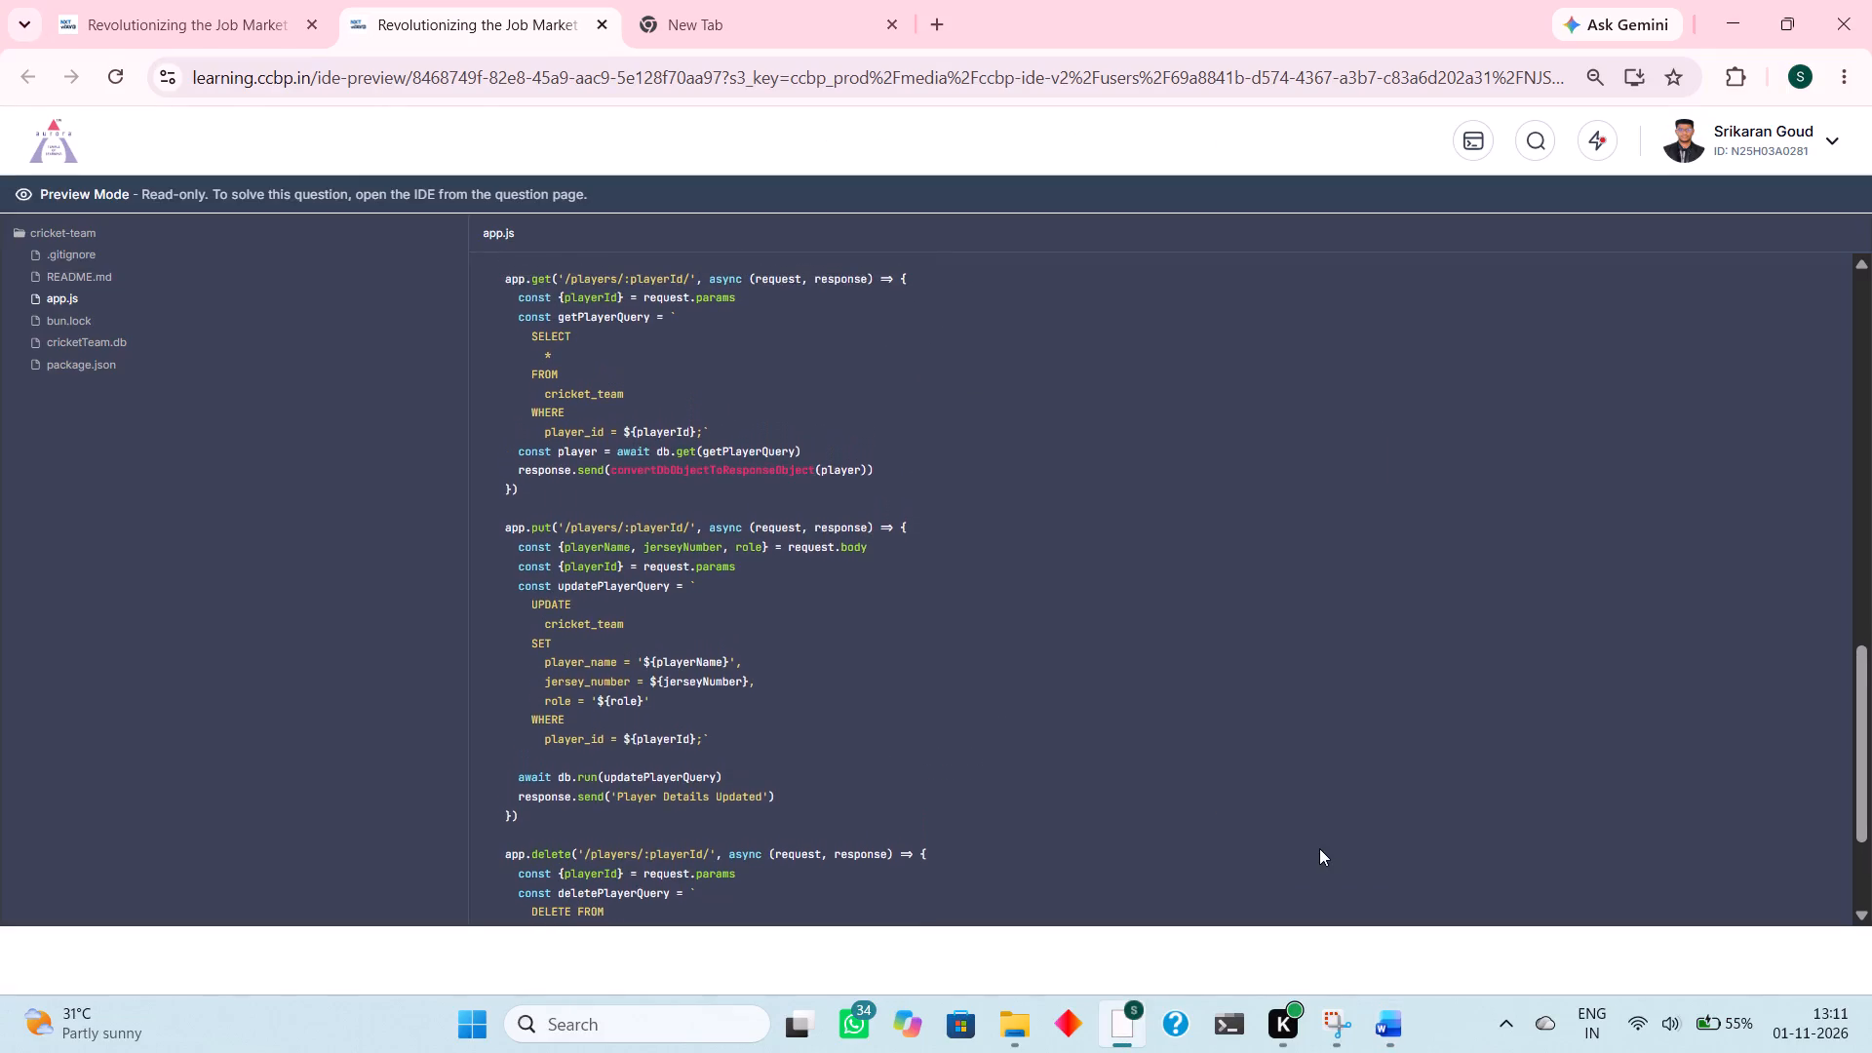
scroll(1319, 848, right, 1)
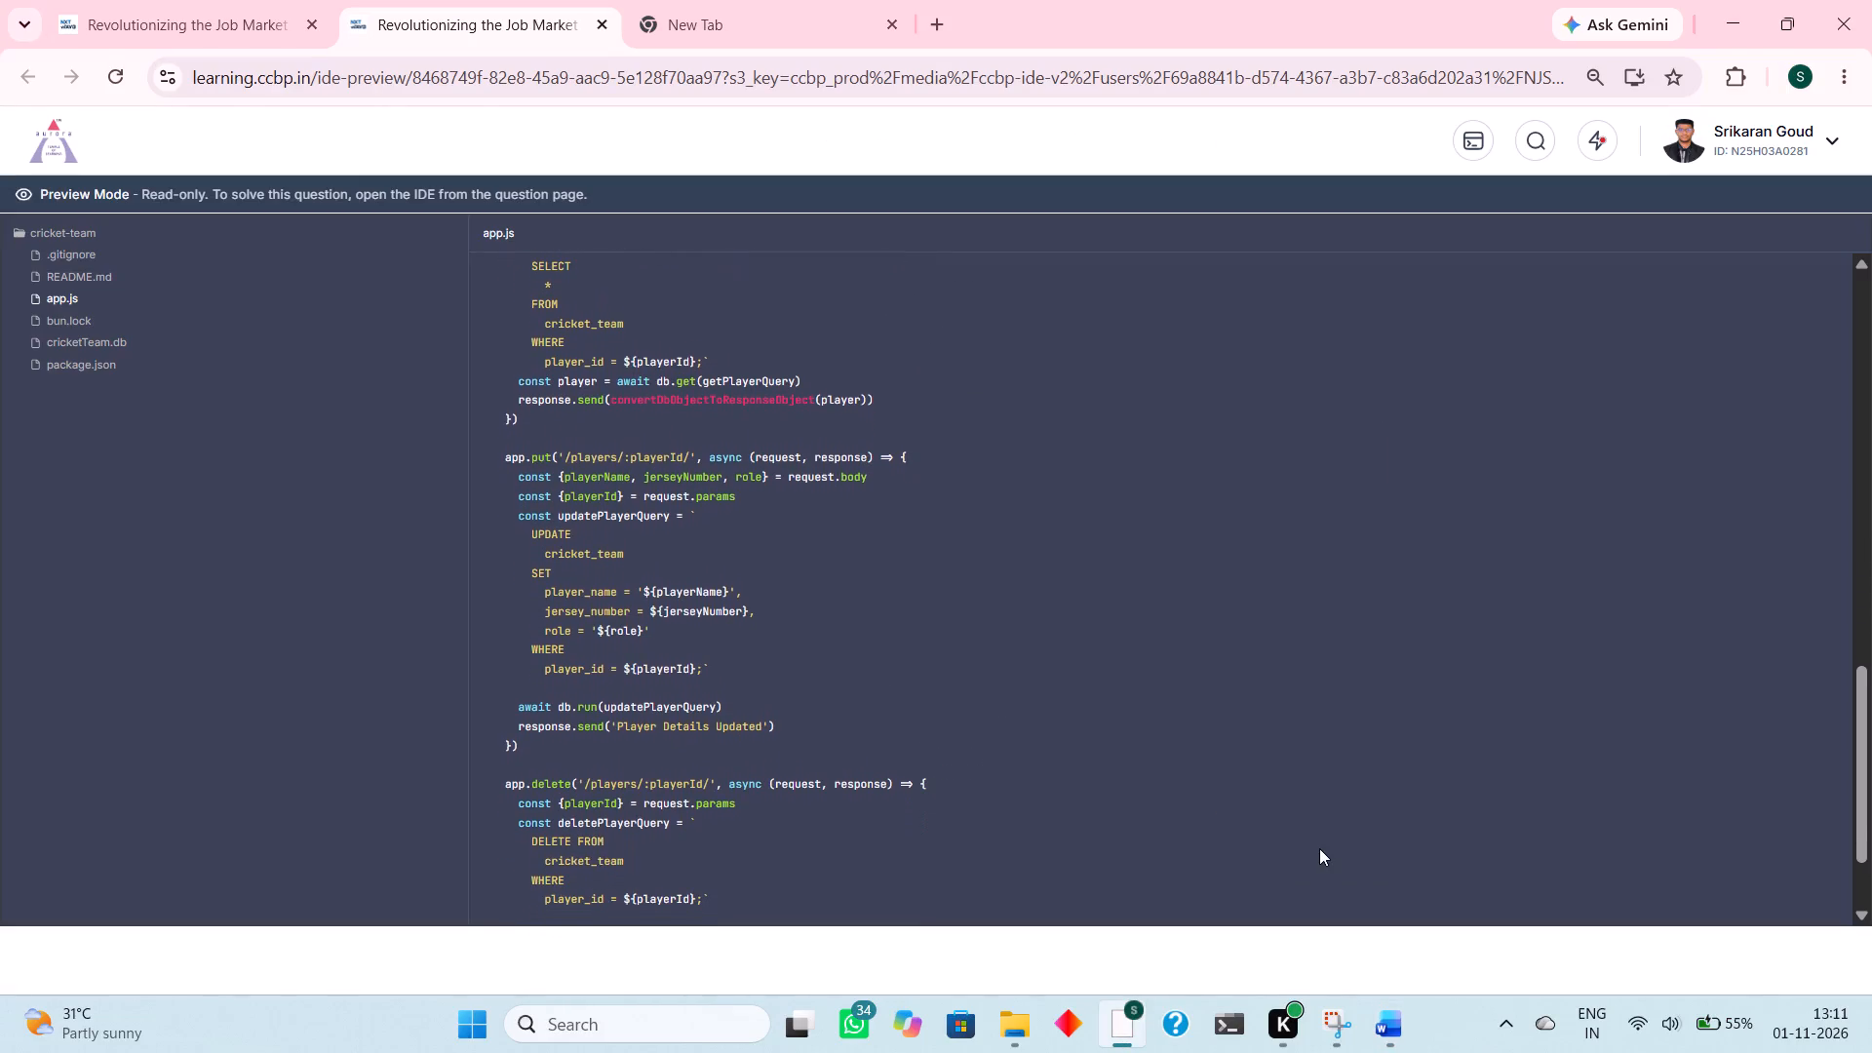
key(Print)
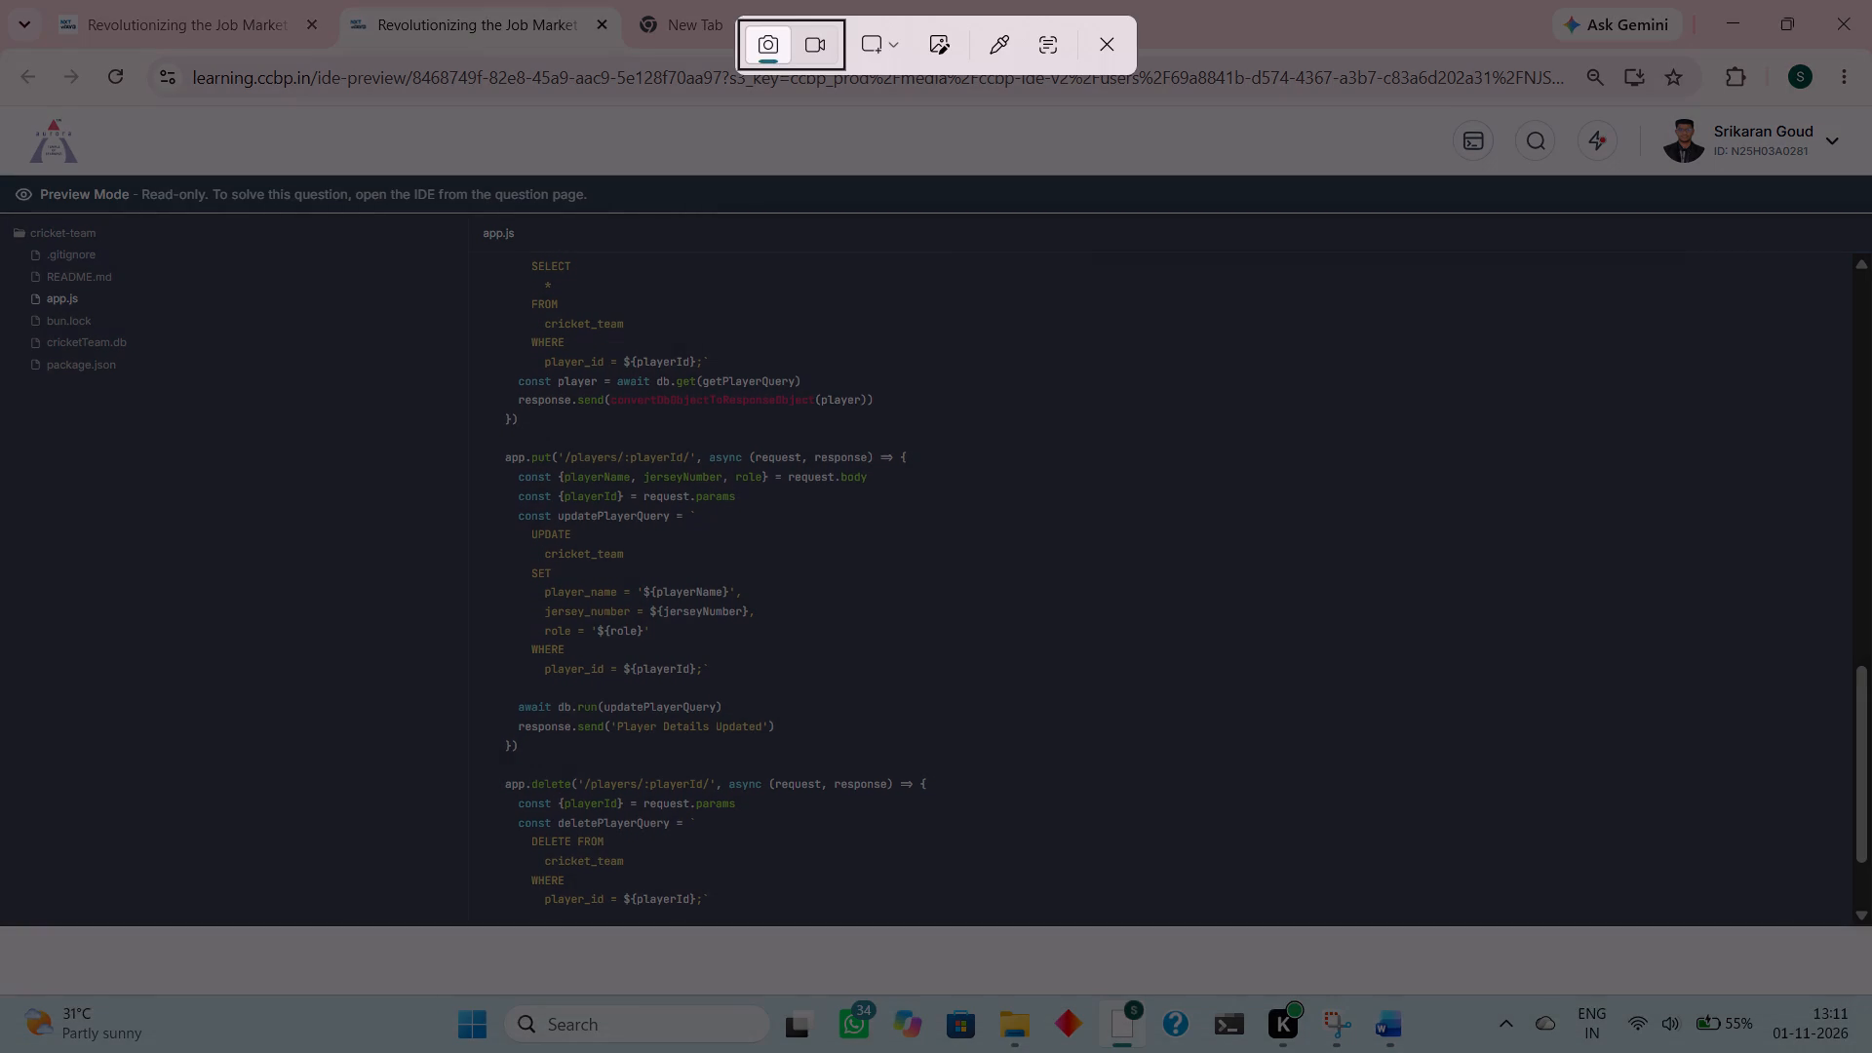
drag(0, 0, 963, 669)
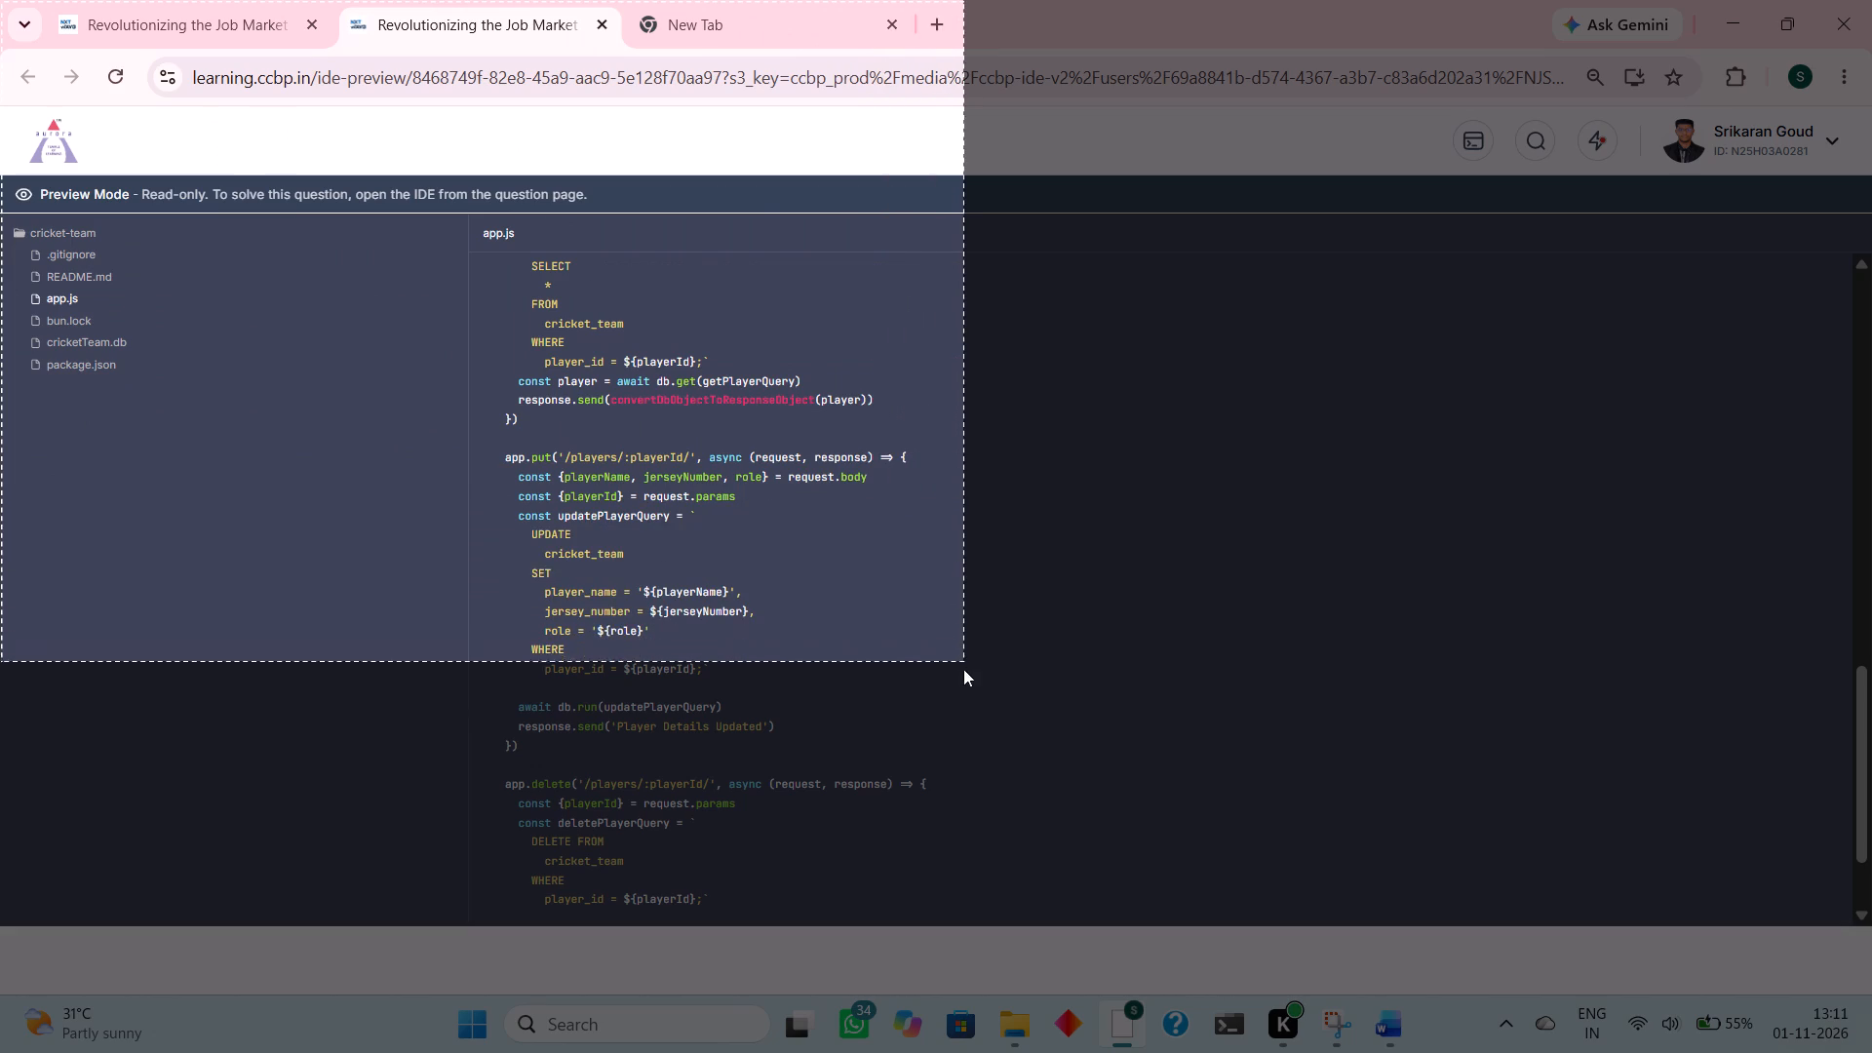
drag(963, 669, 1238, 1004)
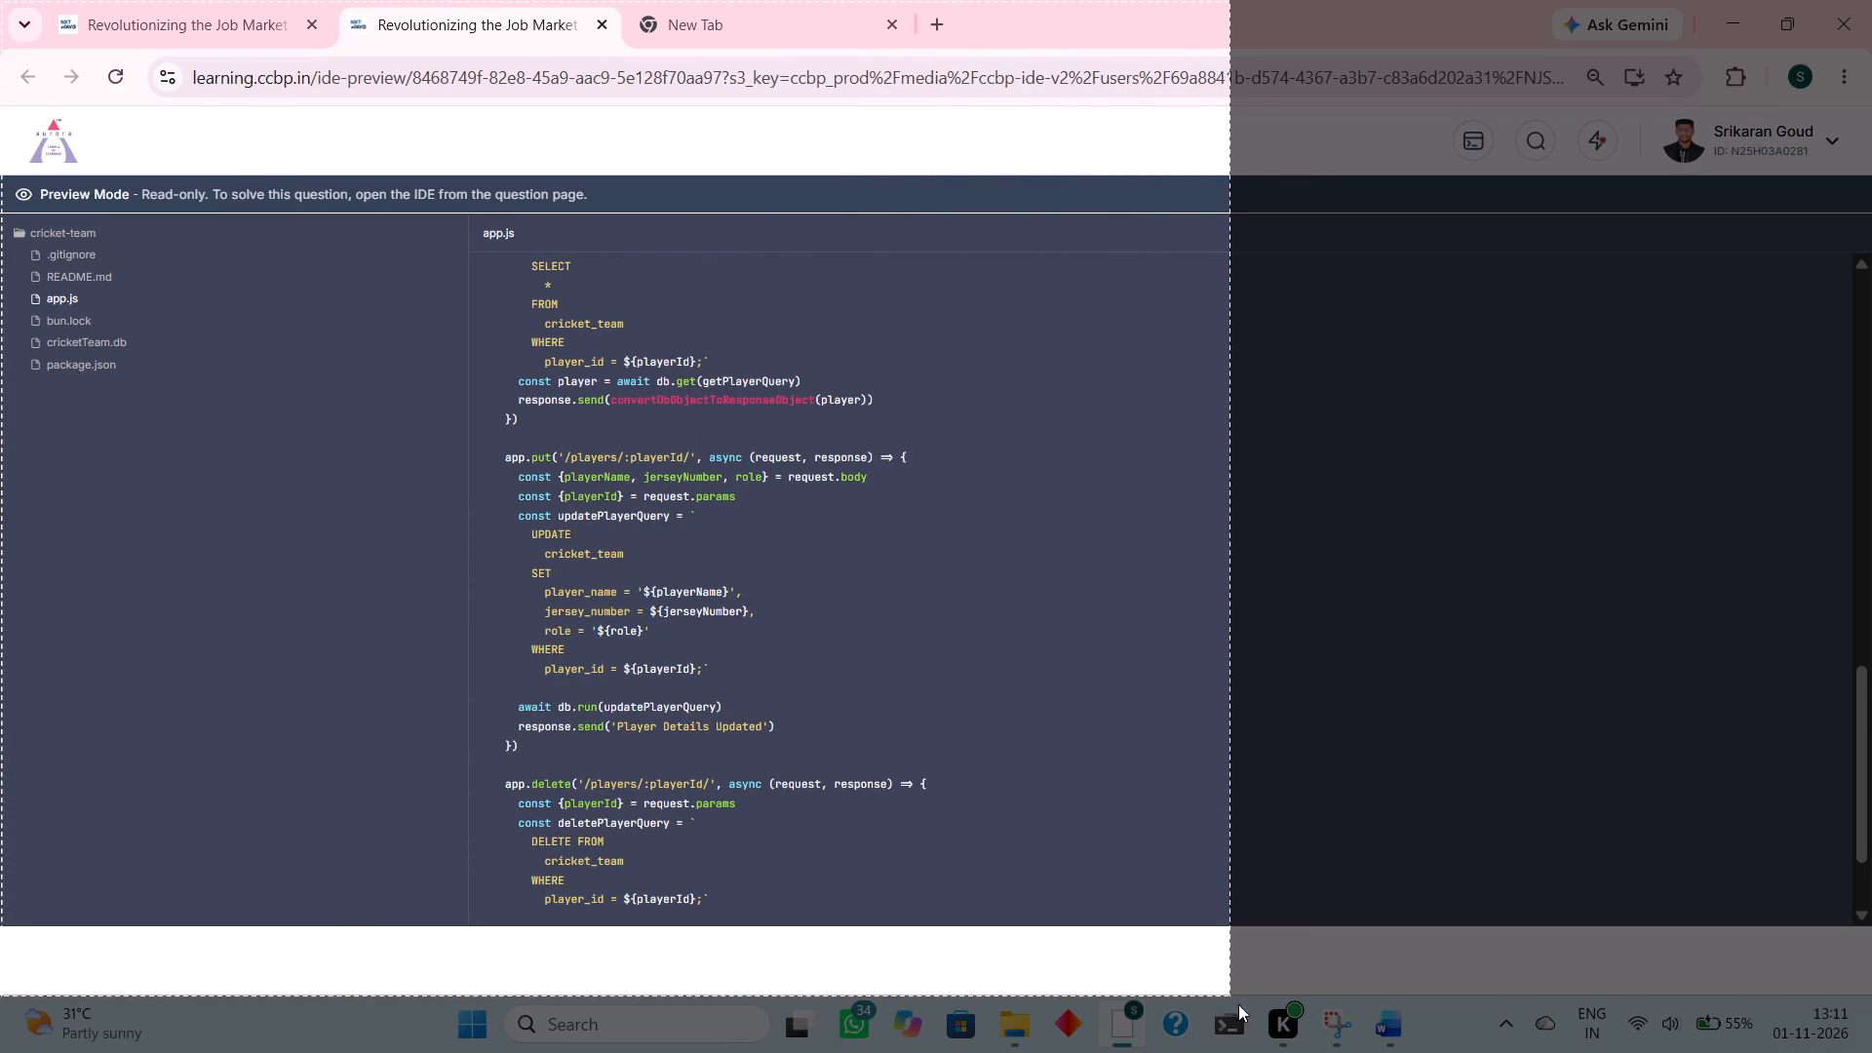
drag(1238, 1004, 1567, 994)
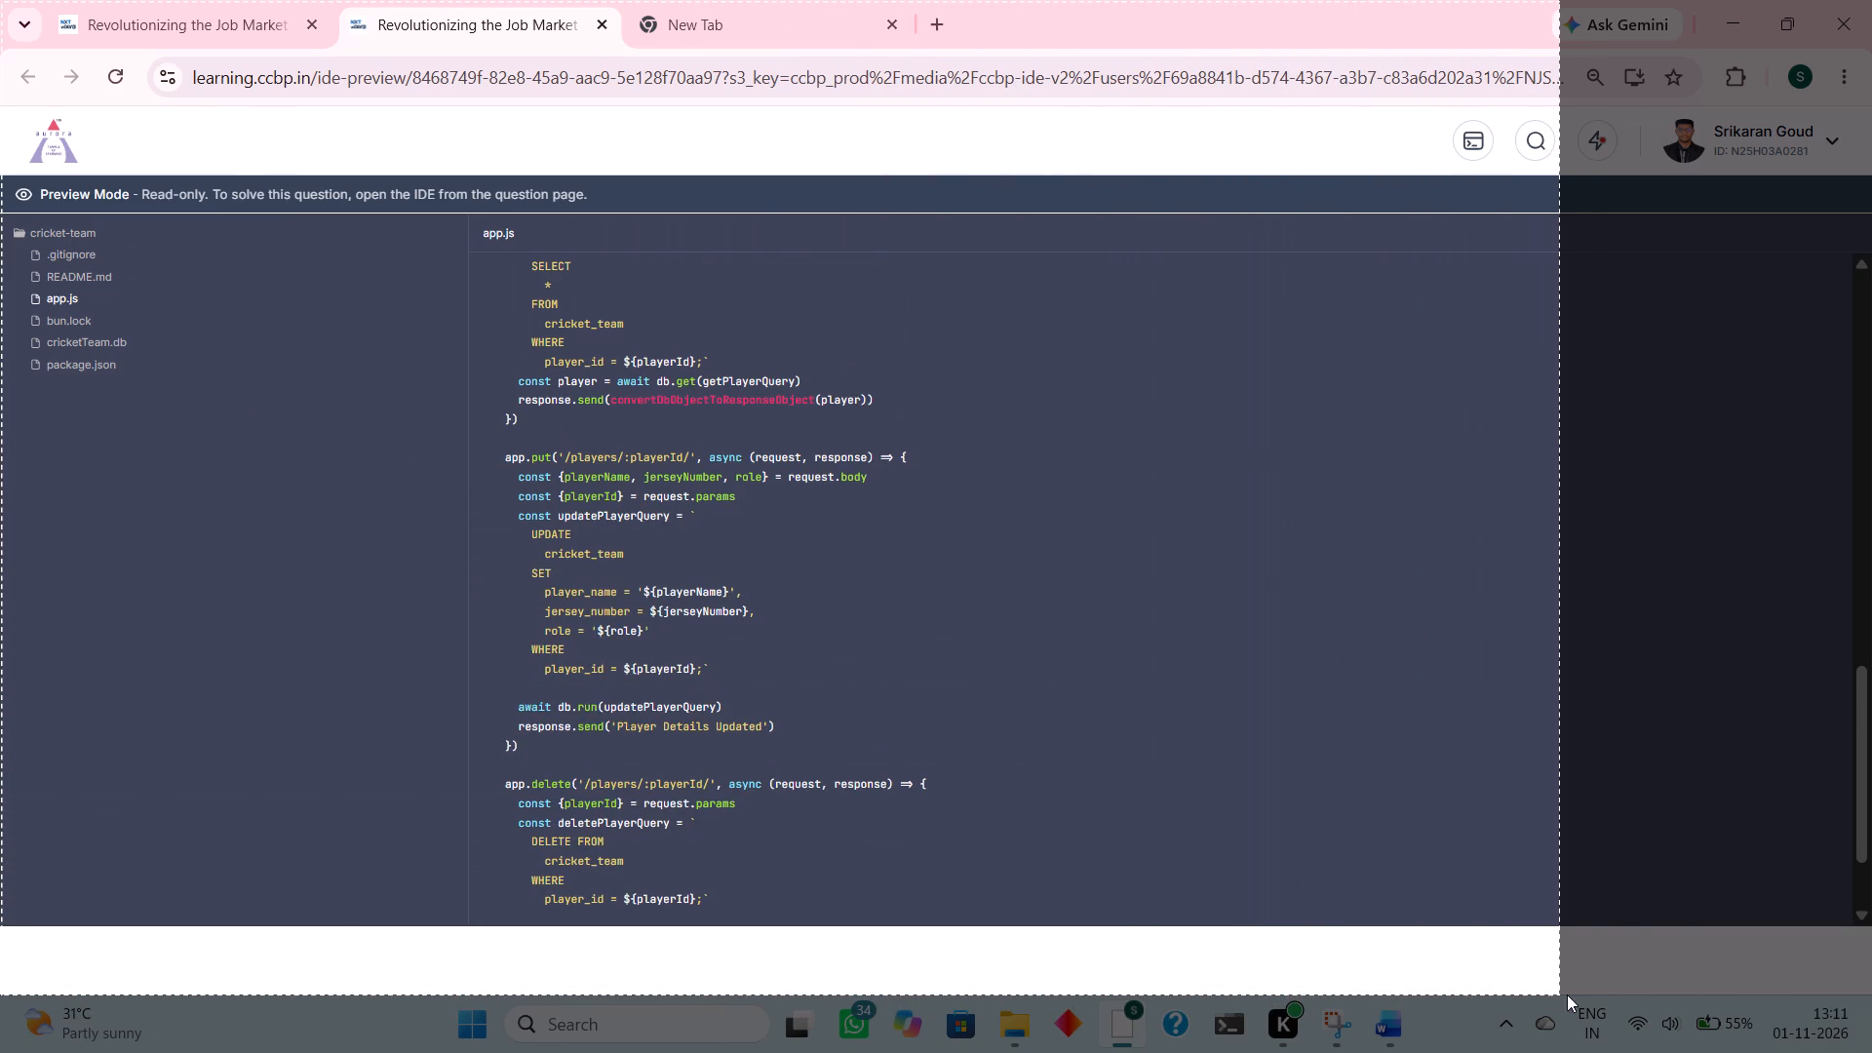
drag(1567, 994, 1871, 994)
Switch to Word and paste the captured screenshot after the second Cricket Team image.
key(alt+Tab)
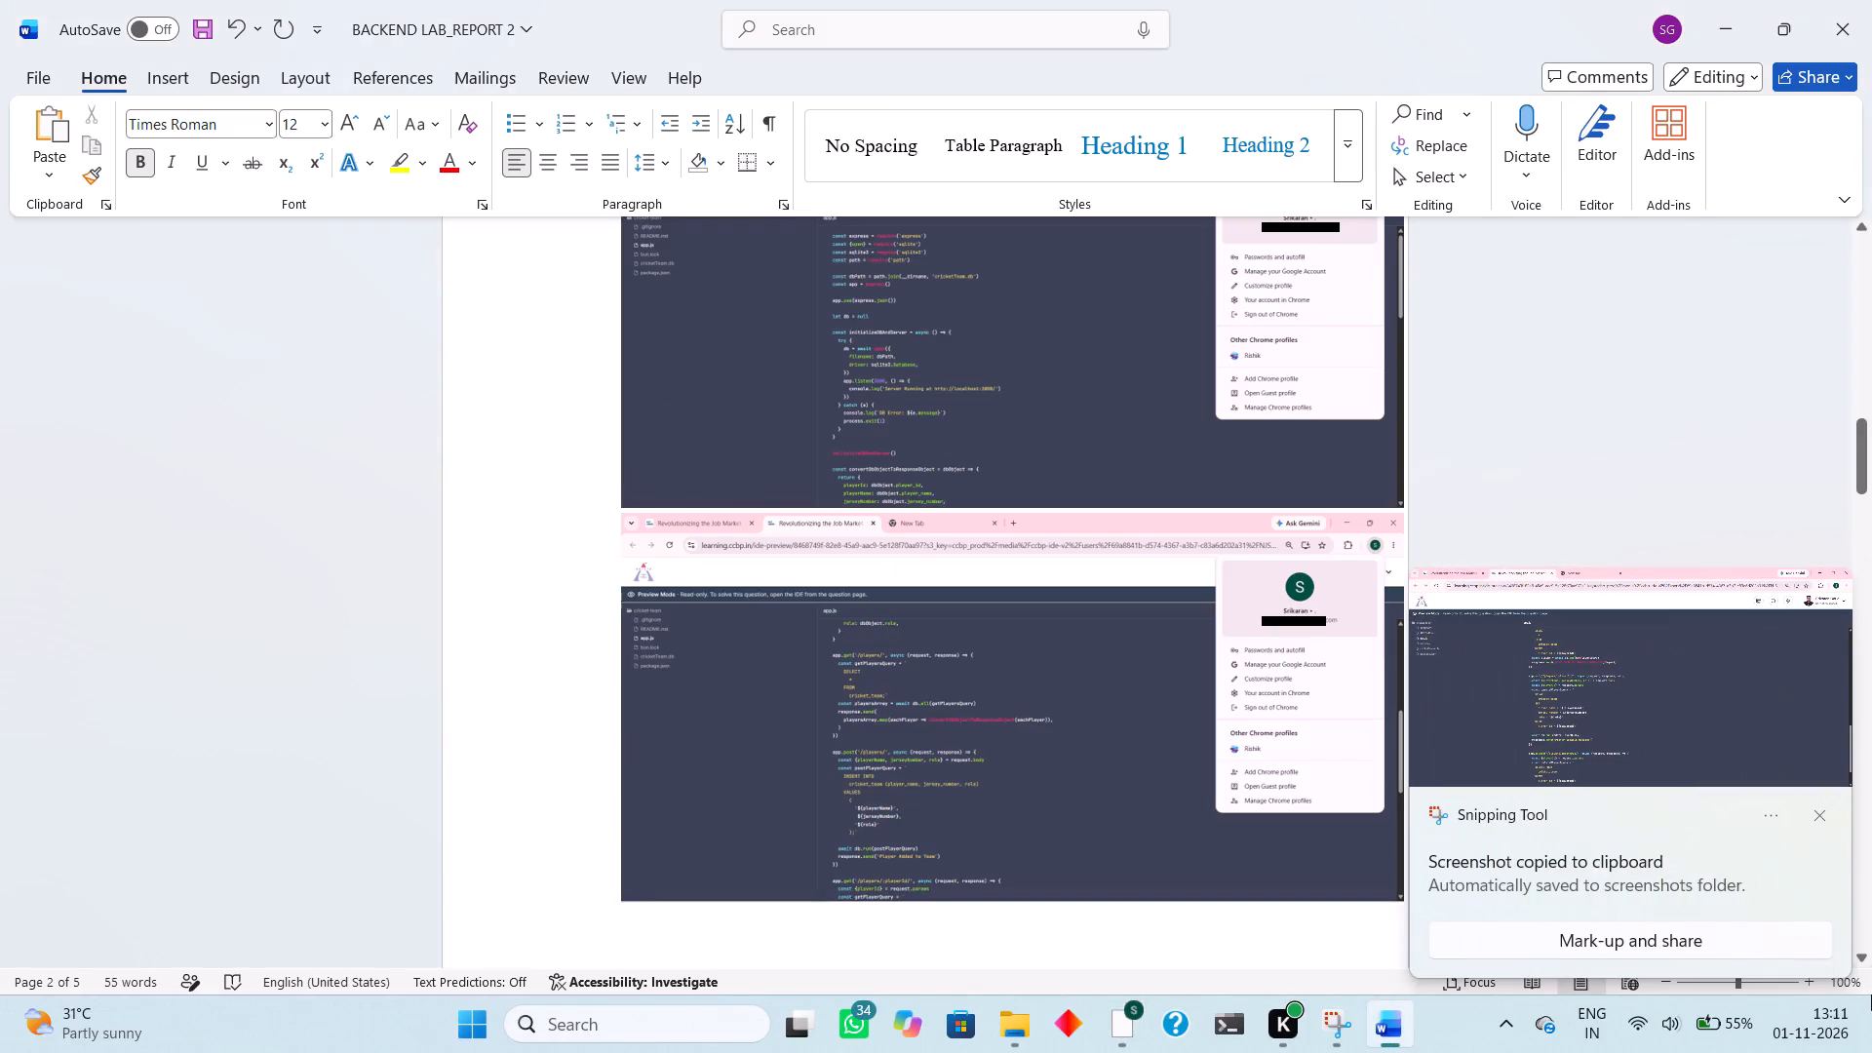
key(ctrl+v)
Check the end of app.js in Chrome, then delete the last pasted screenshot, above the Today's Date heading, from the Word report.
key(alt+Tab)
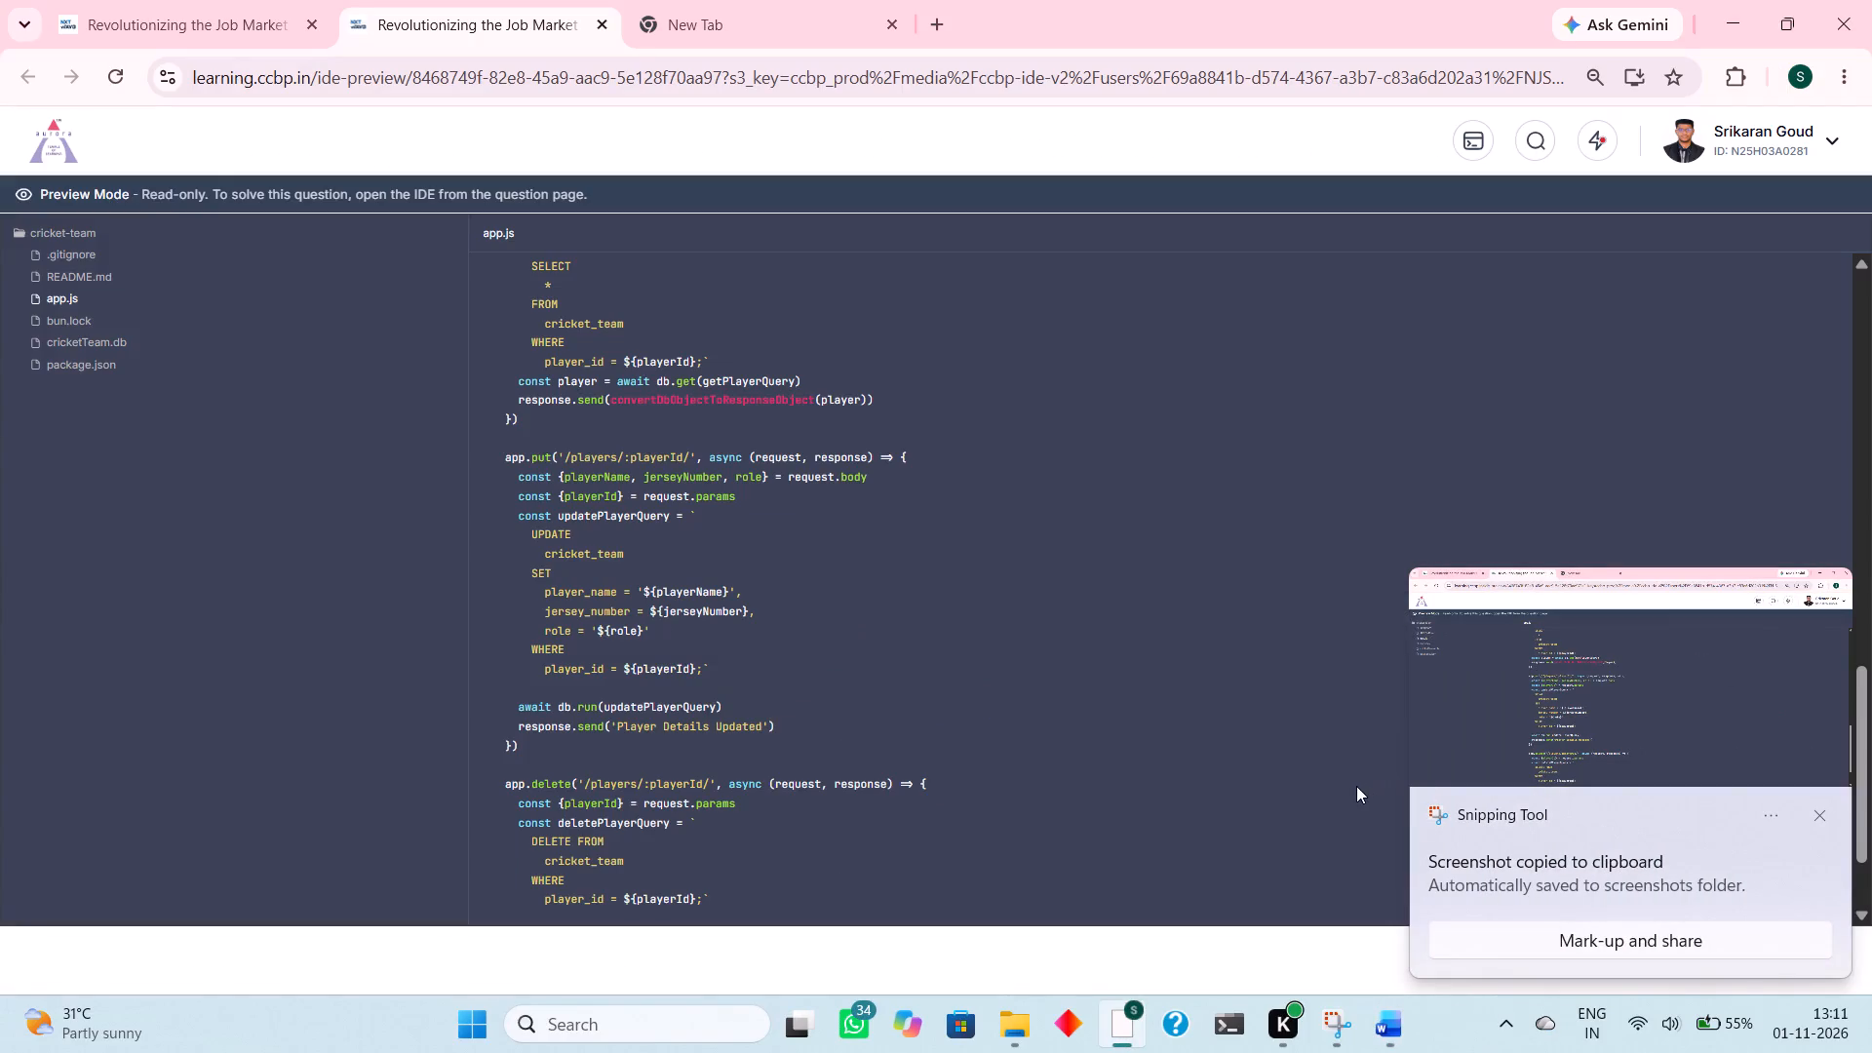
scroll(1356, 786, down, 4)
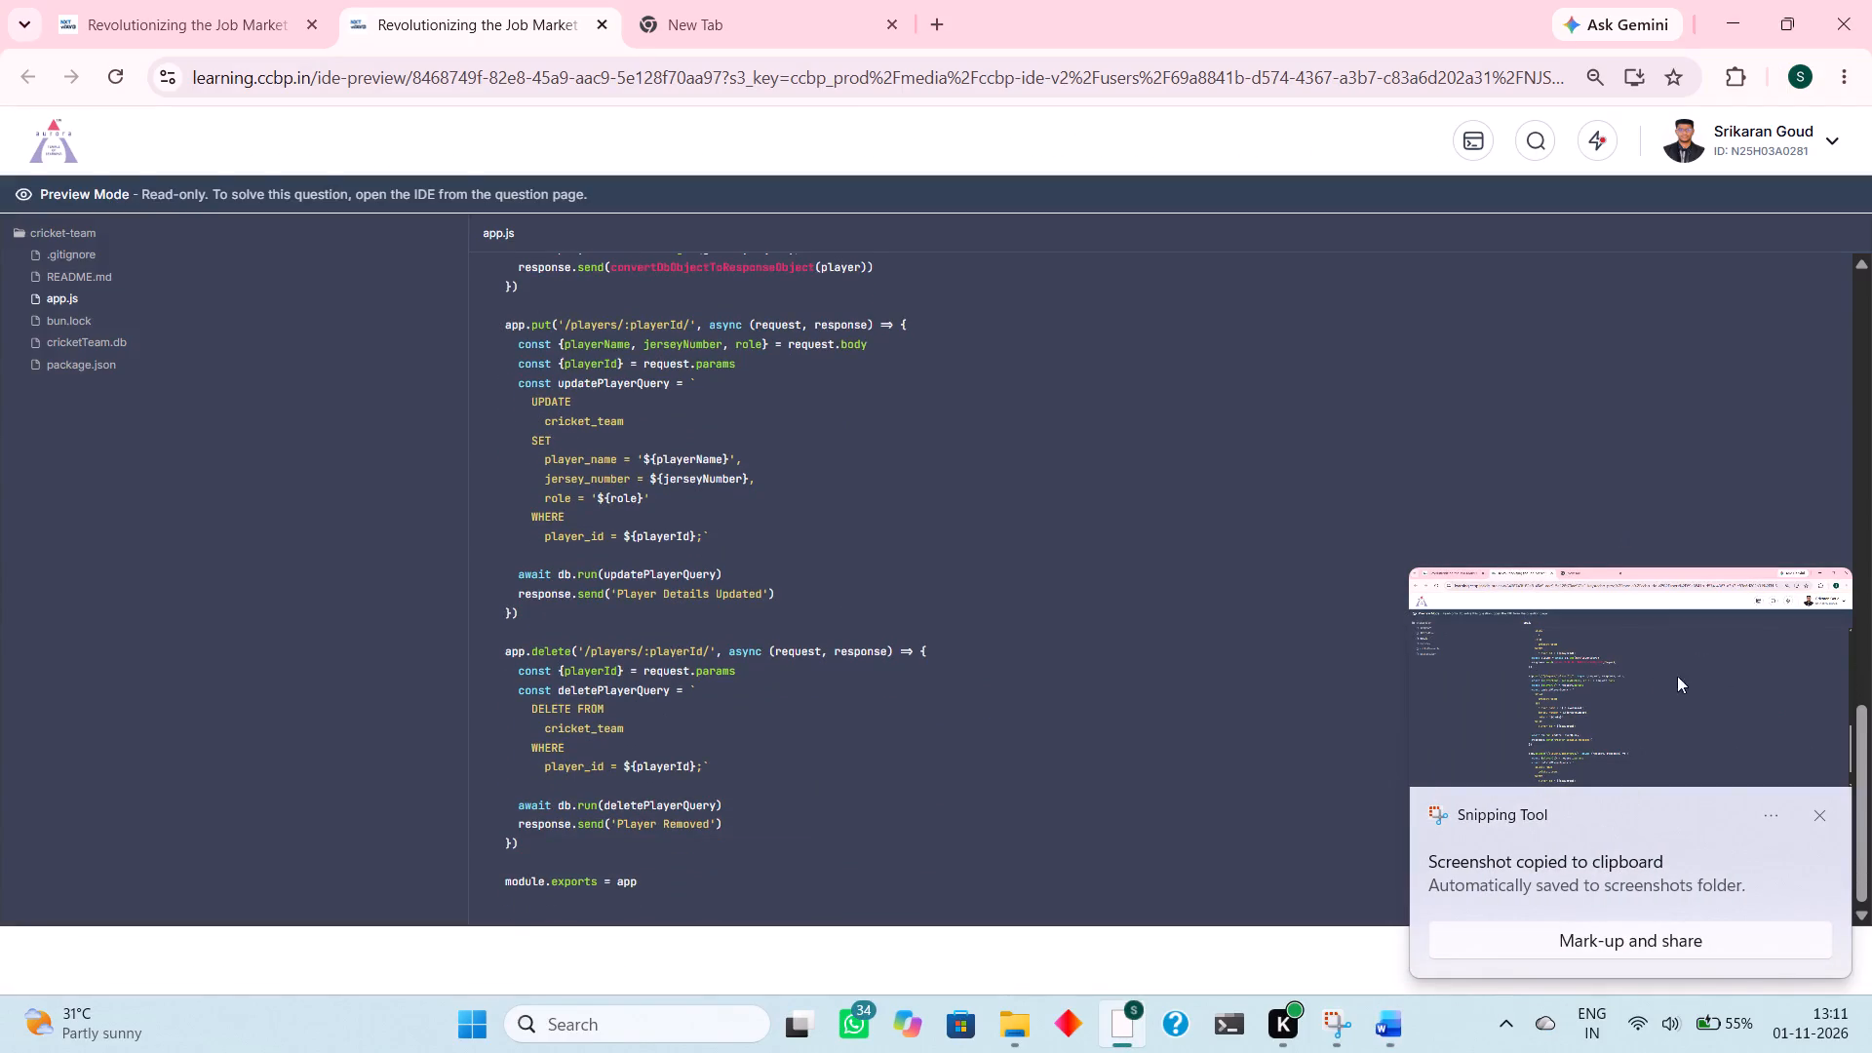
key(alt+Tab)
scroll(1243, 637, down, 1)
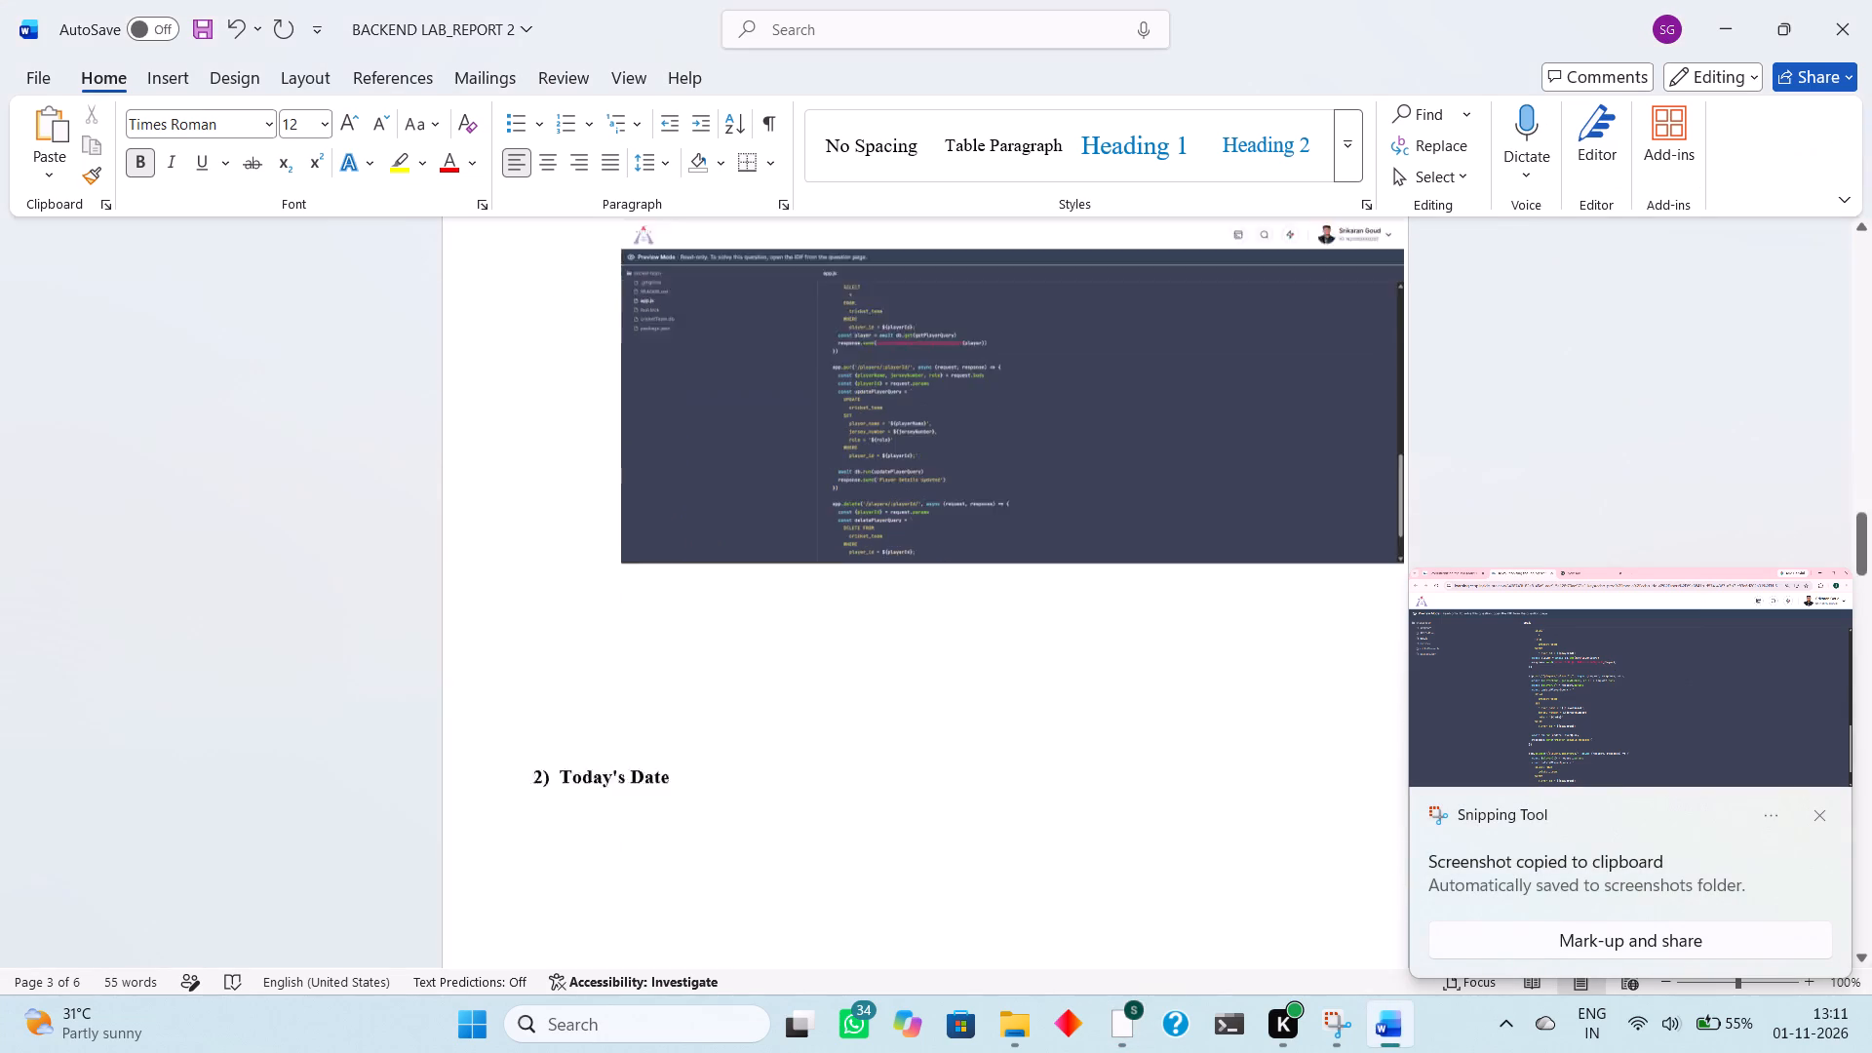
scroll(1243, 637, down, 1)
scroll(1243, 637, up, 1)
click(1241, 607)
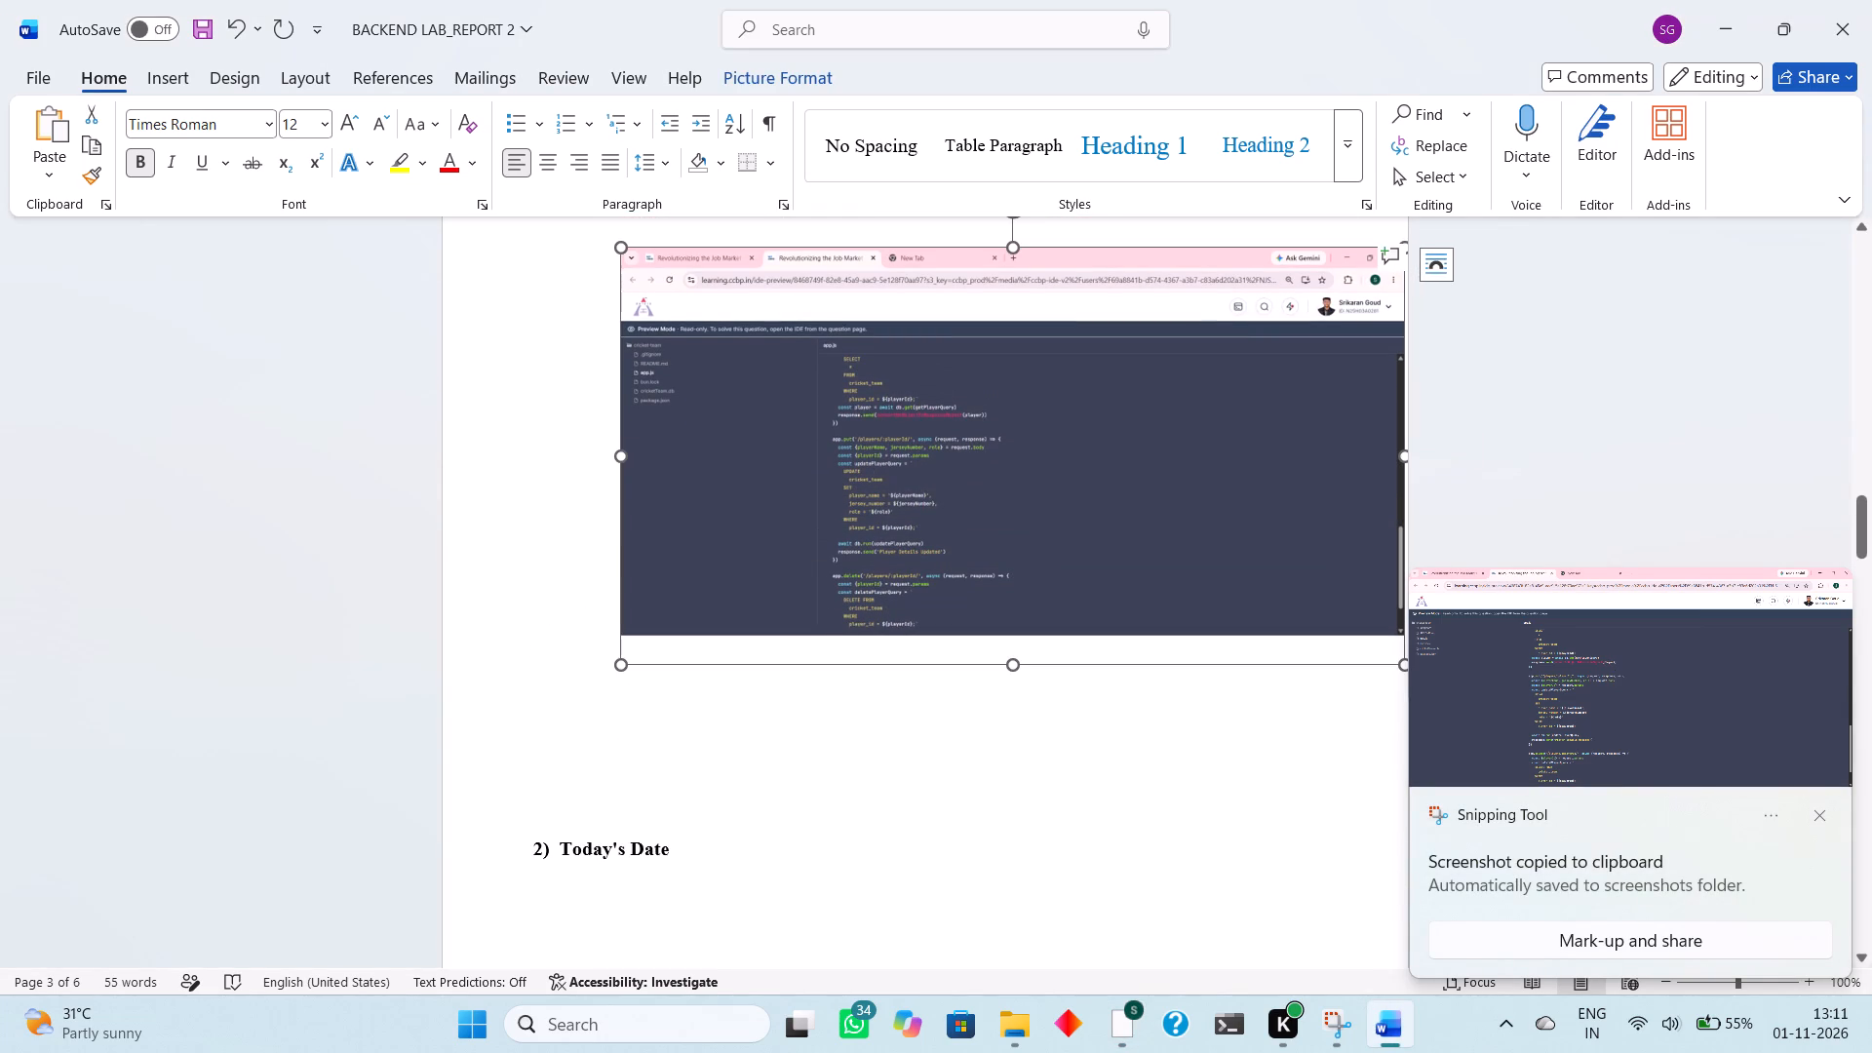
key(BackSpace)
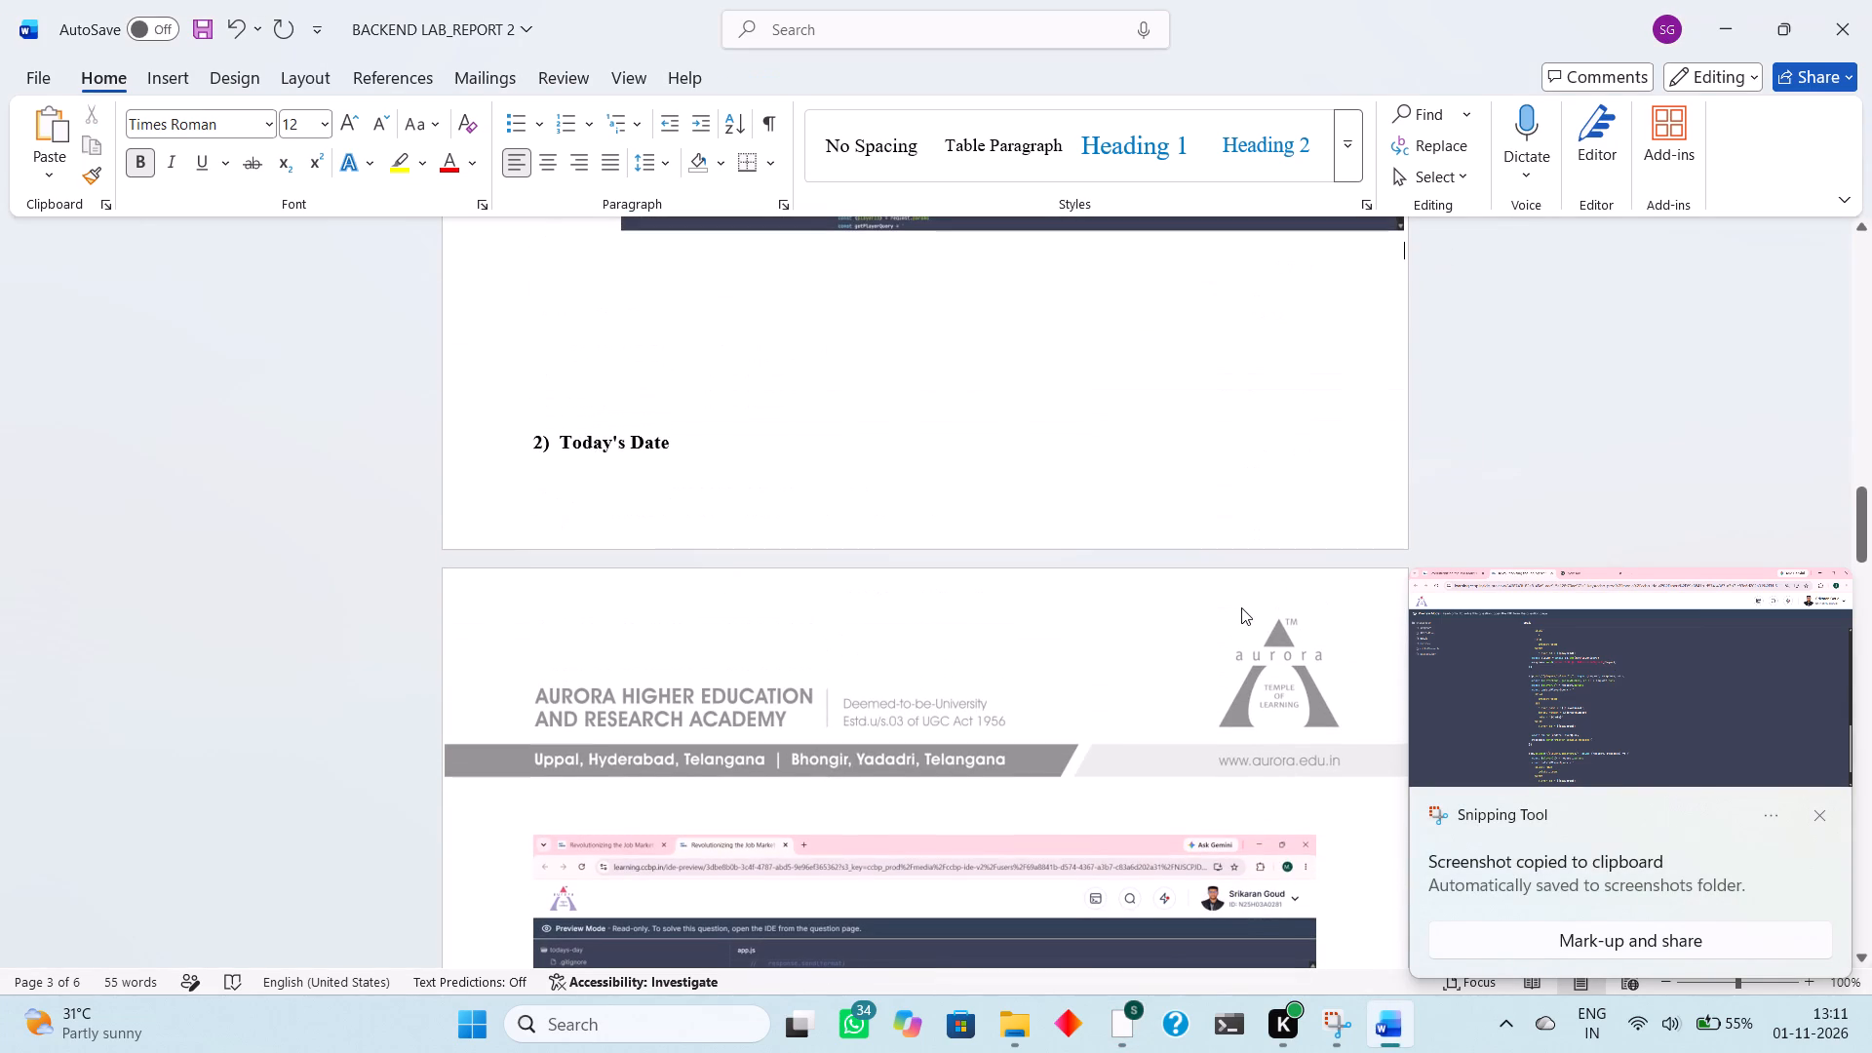
Compare app.js in Chrome with the last Cricket Team image in Word to find where the next screenshot should start.
key(alt+Tab)
scroll(1085, 473, up, 1)
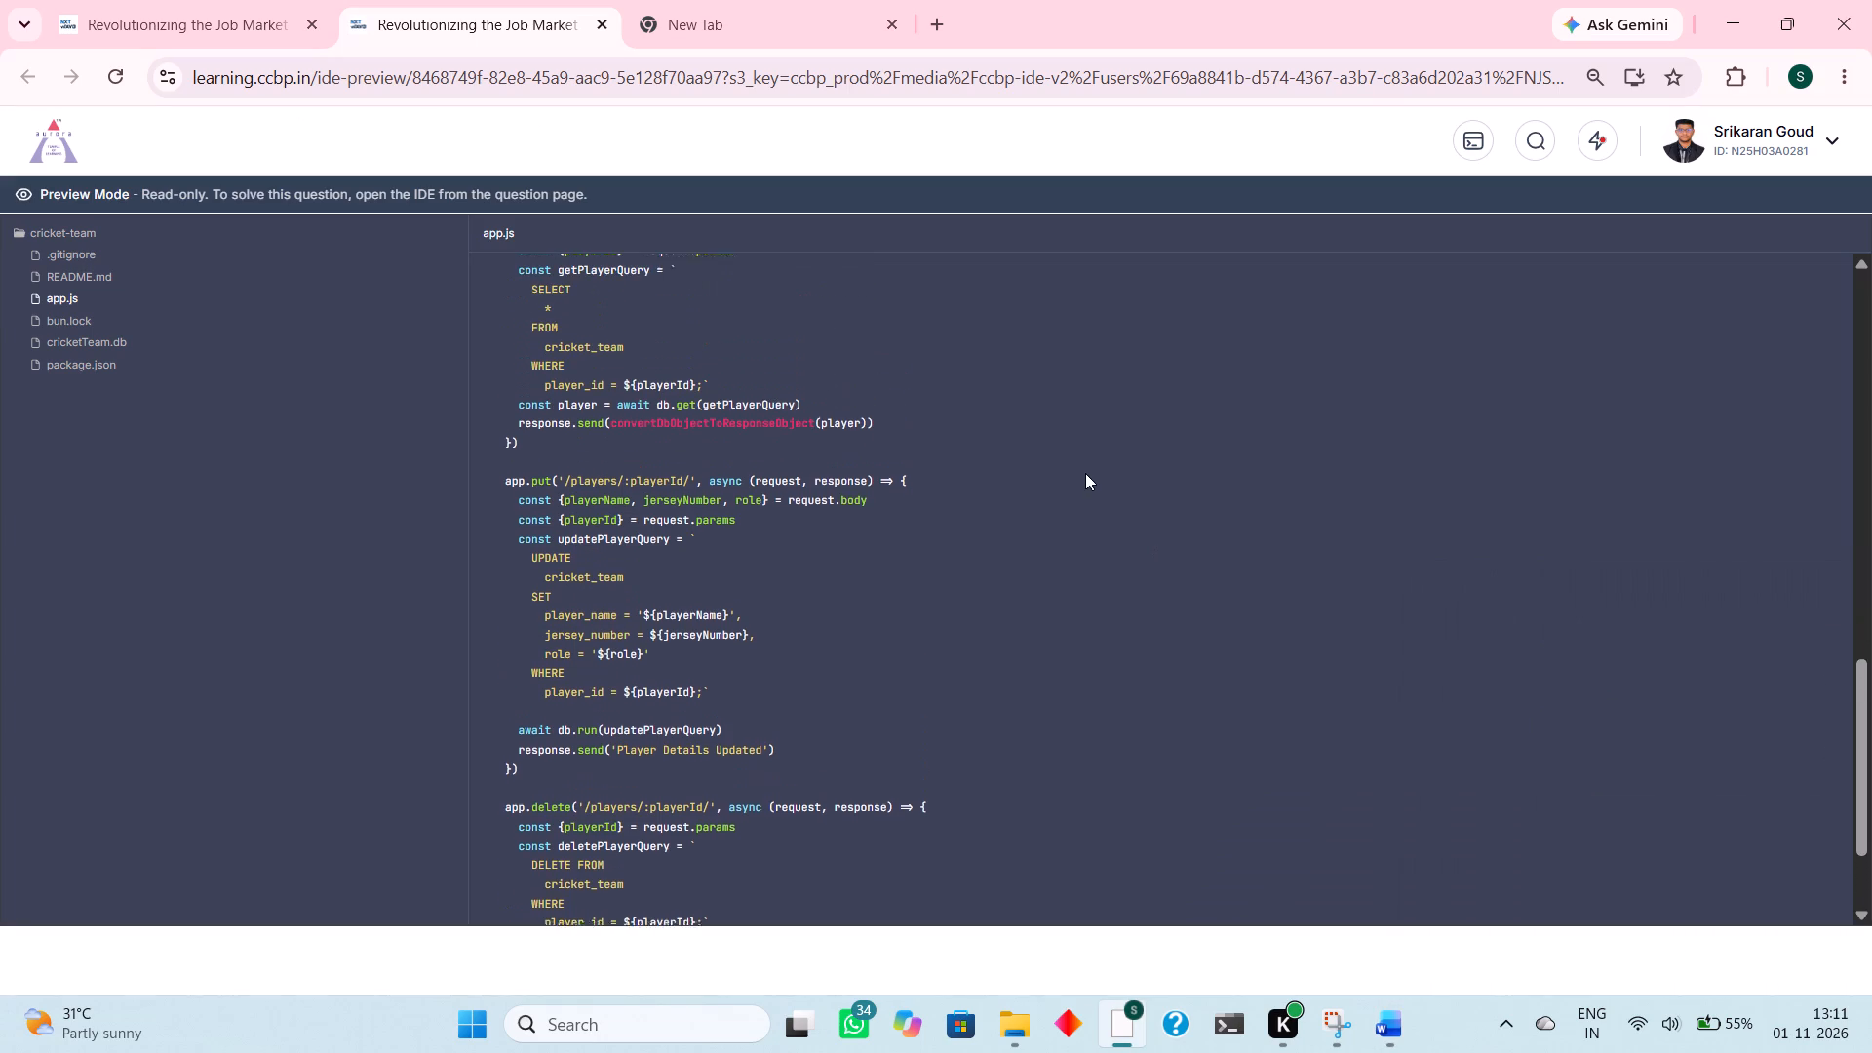
scroll(1085, 473, up, 1)
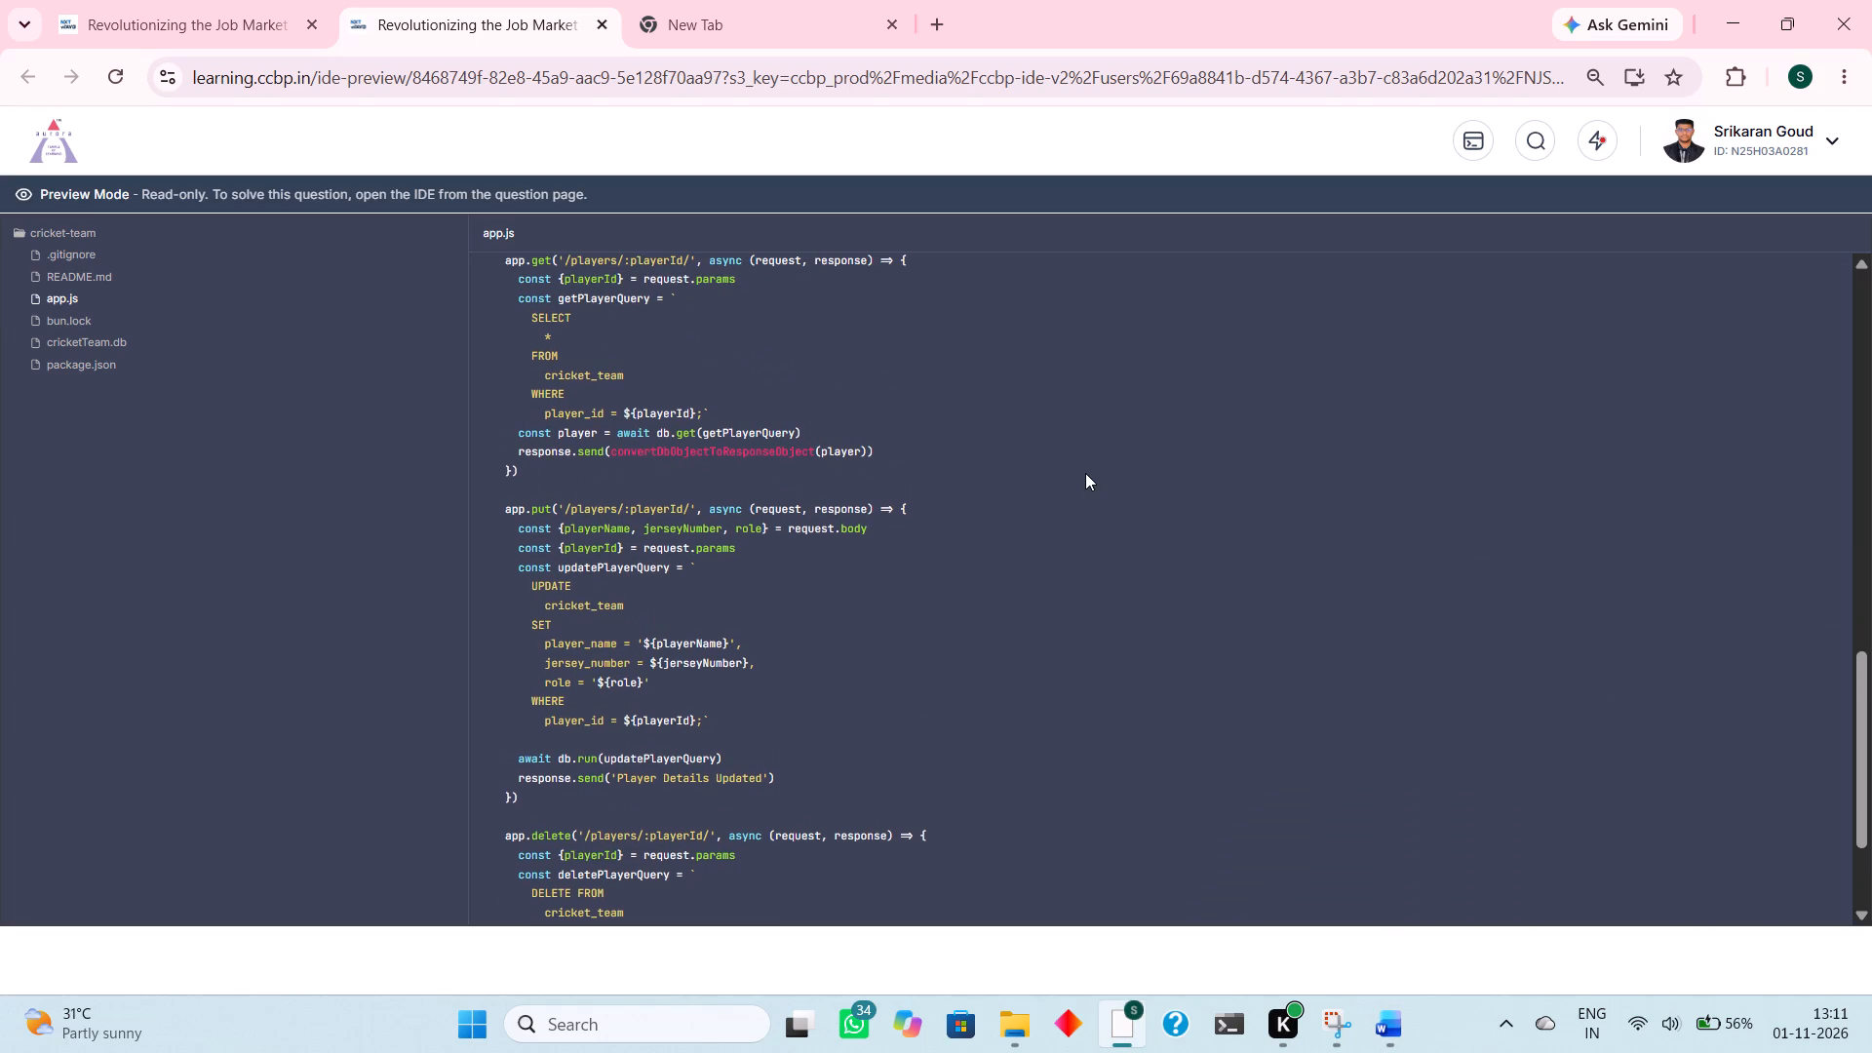
key(alt+Tab)
scroll(1058, 486, up, 1)
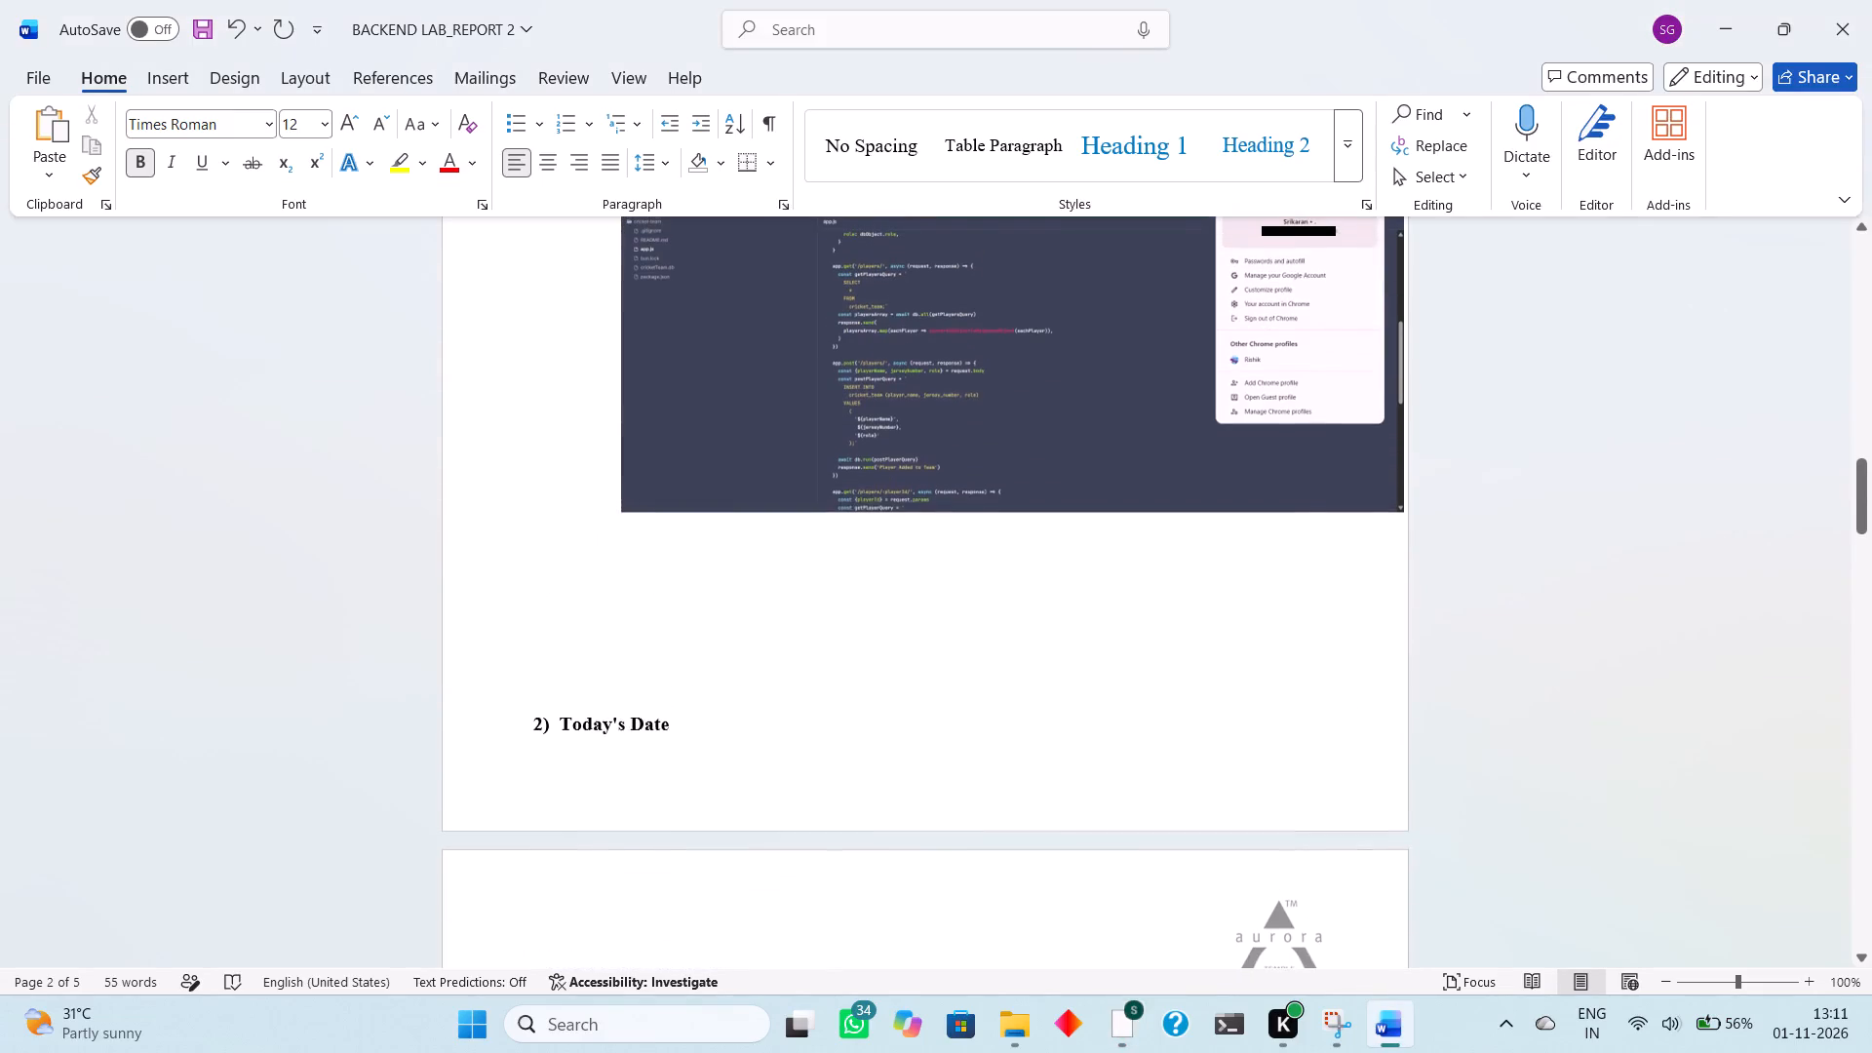
key(alt+Tab)
scroll(1058, 486, up, 2)
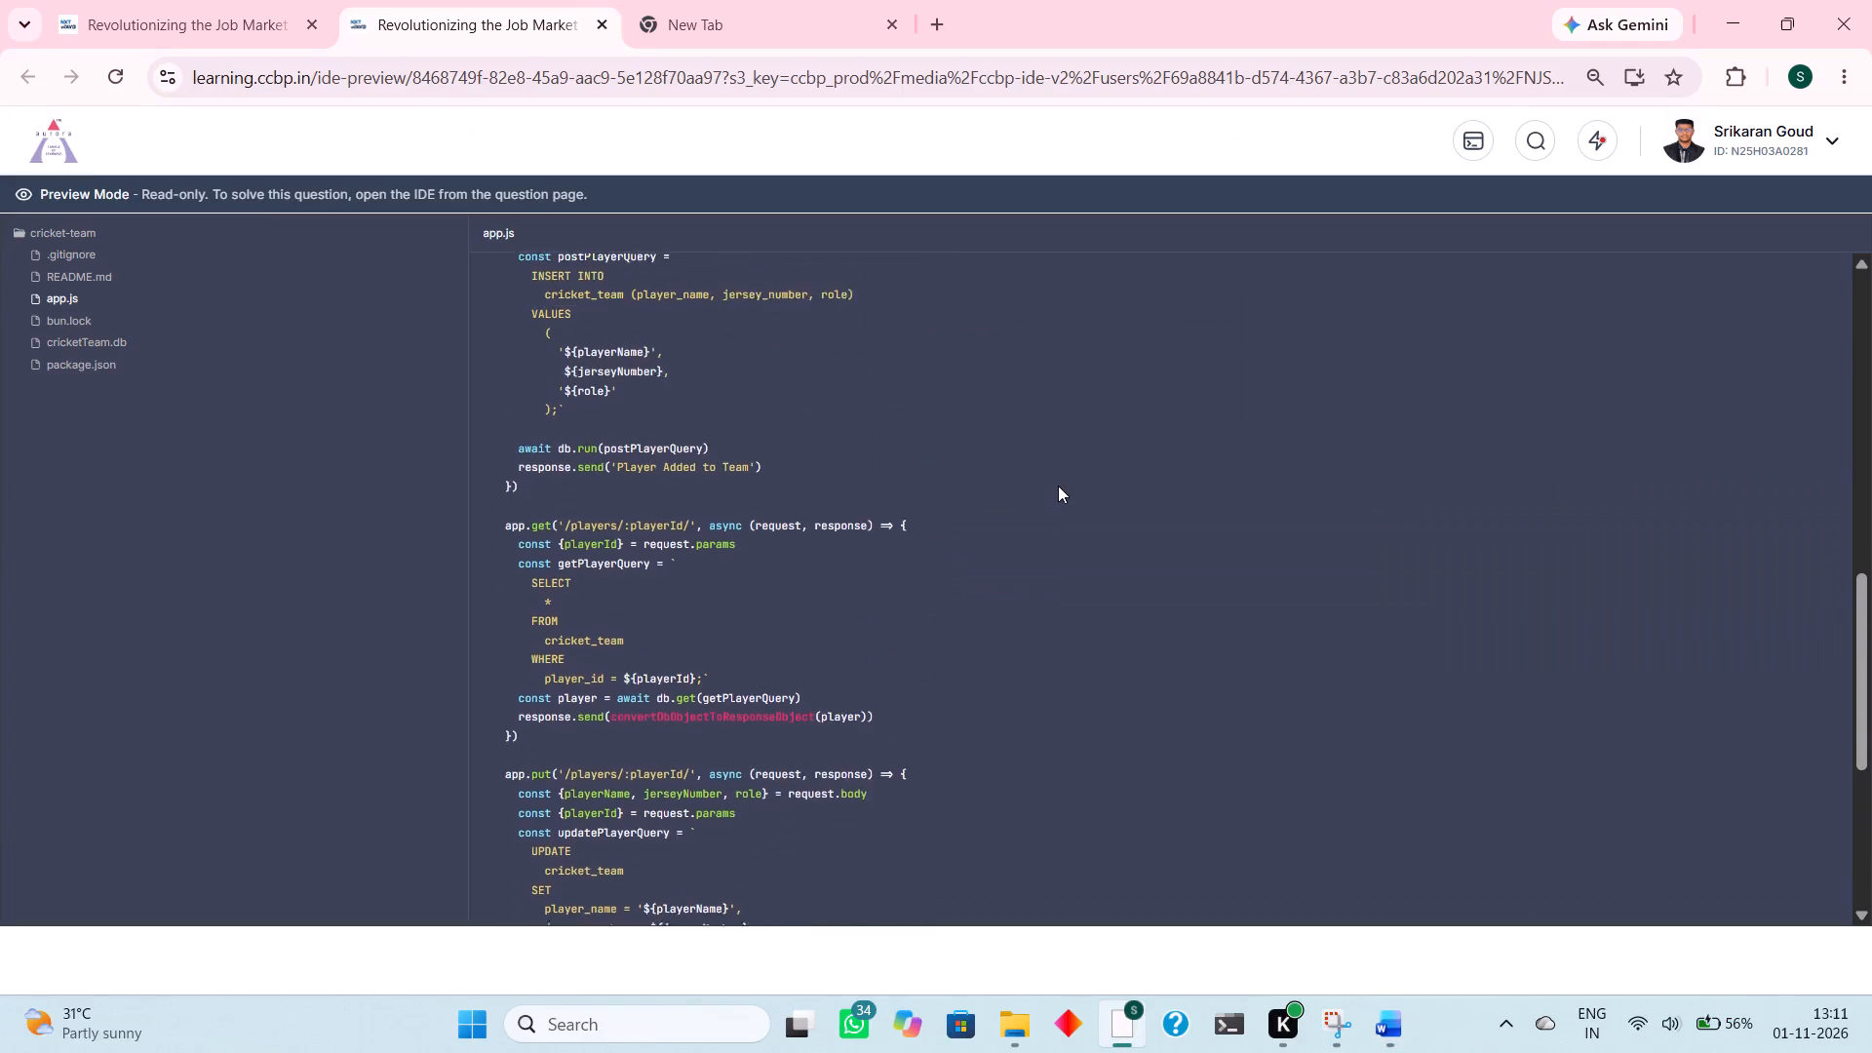
scroll(1058, 486, up, 1)
scroll(1058, 486, down, 1)
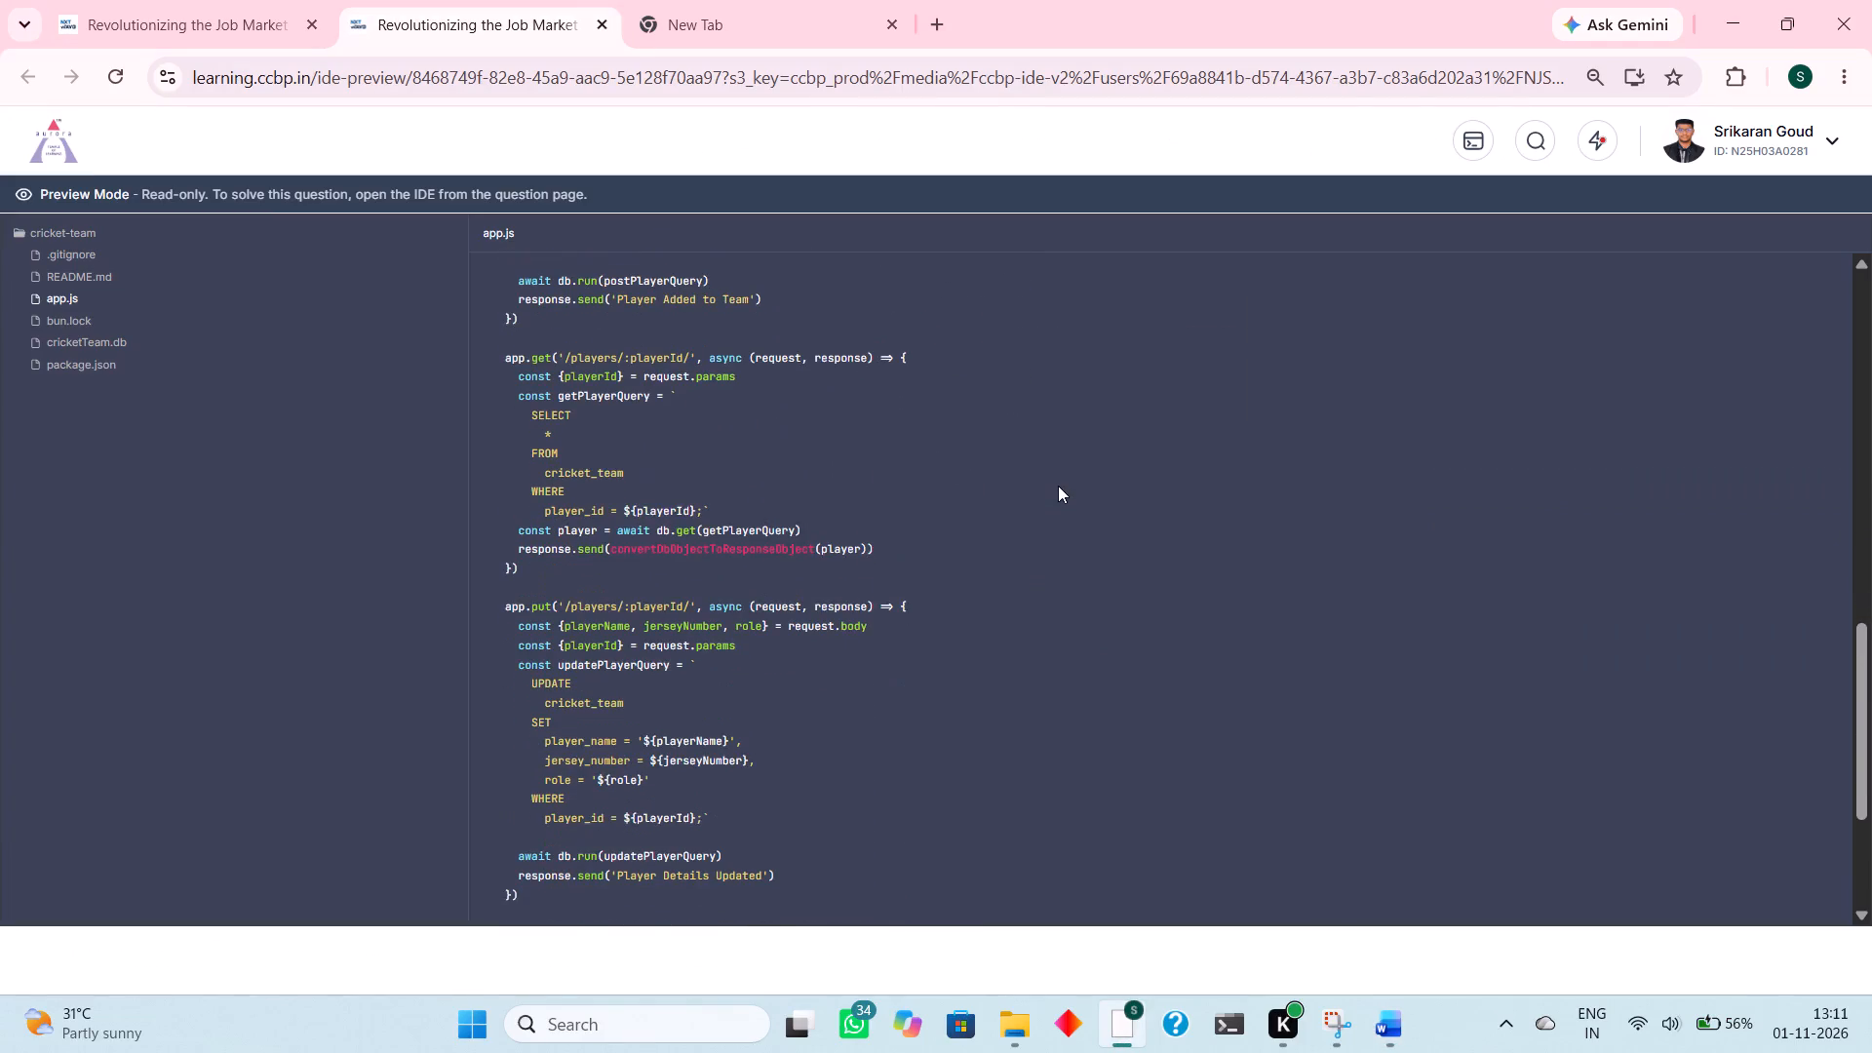
scroll(1058, 486, down, 3)
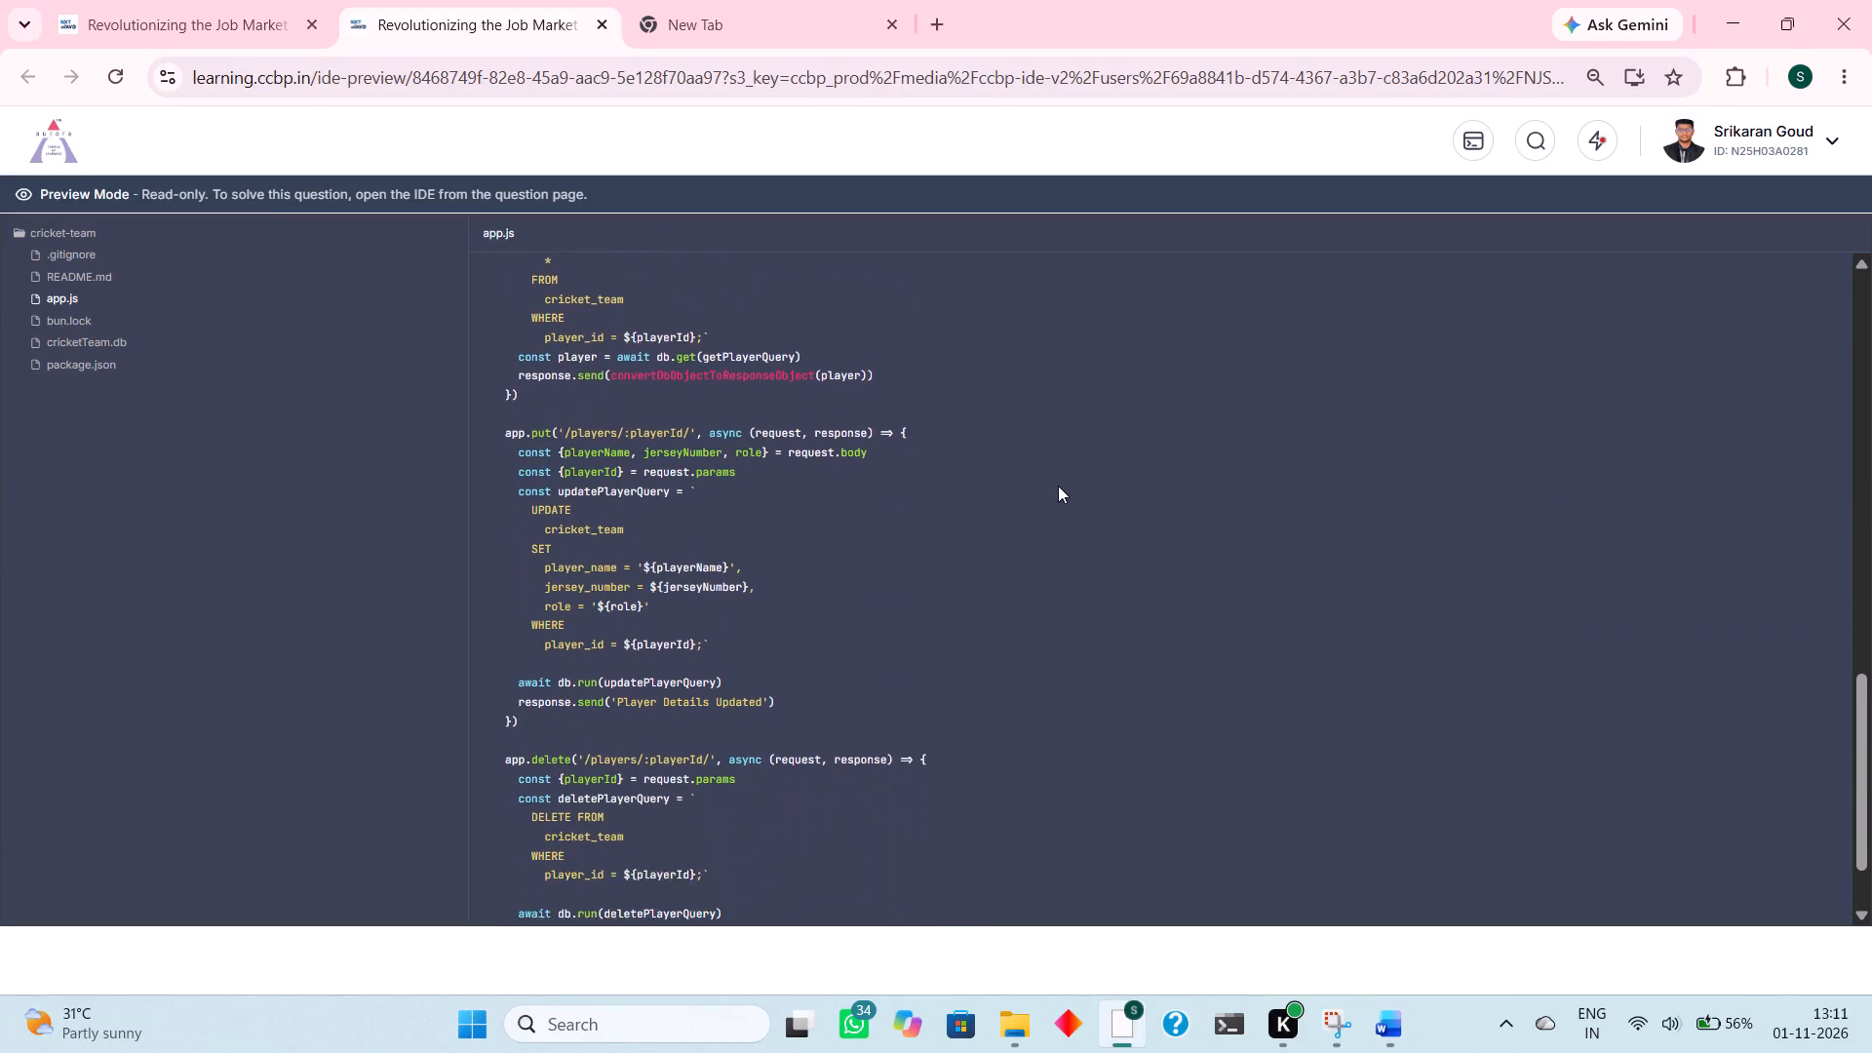
scroll(1058, 486, down, 2)
scroll(1058, 486, up, 1)
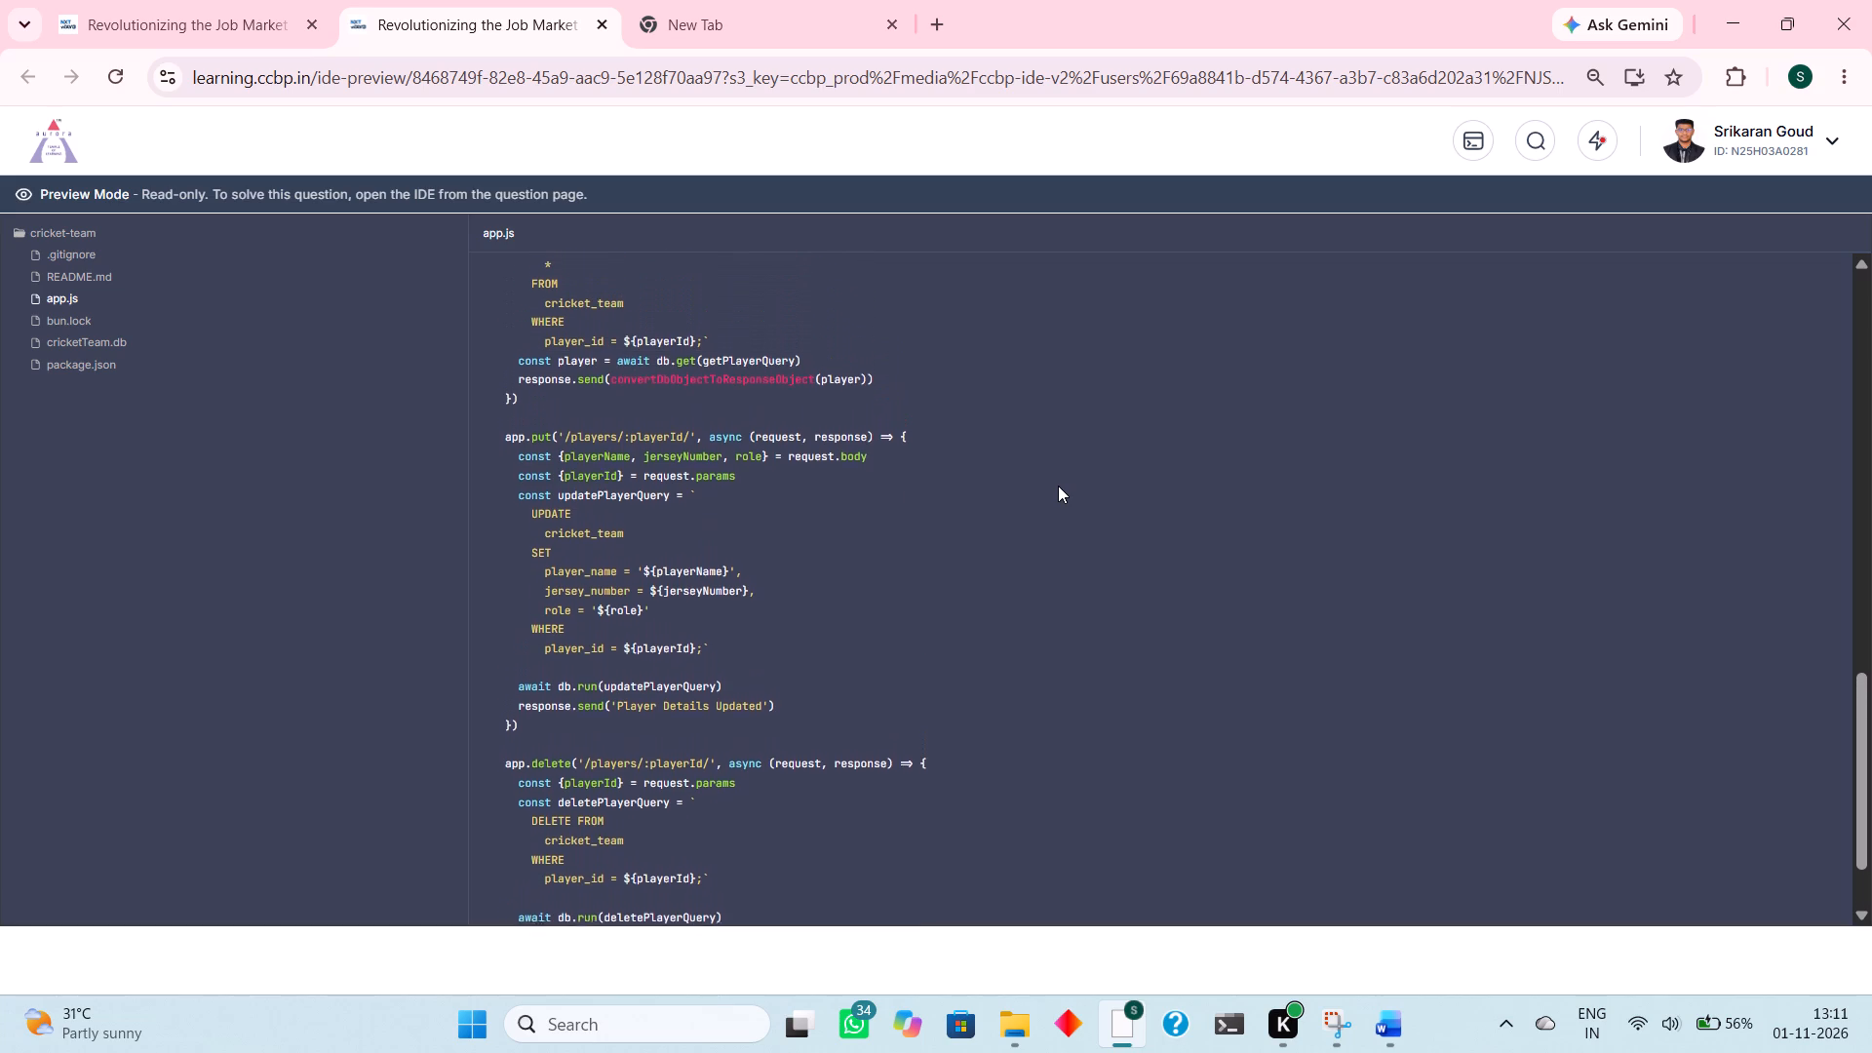
scroll(1058, 486, up, 1)
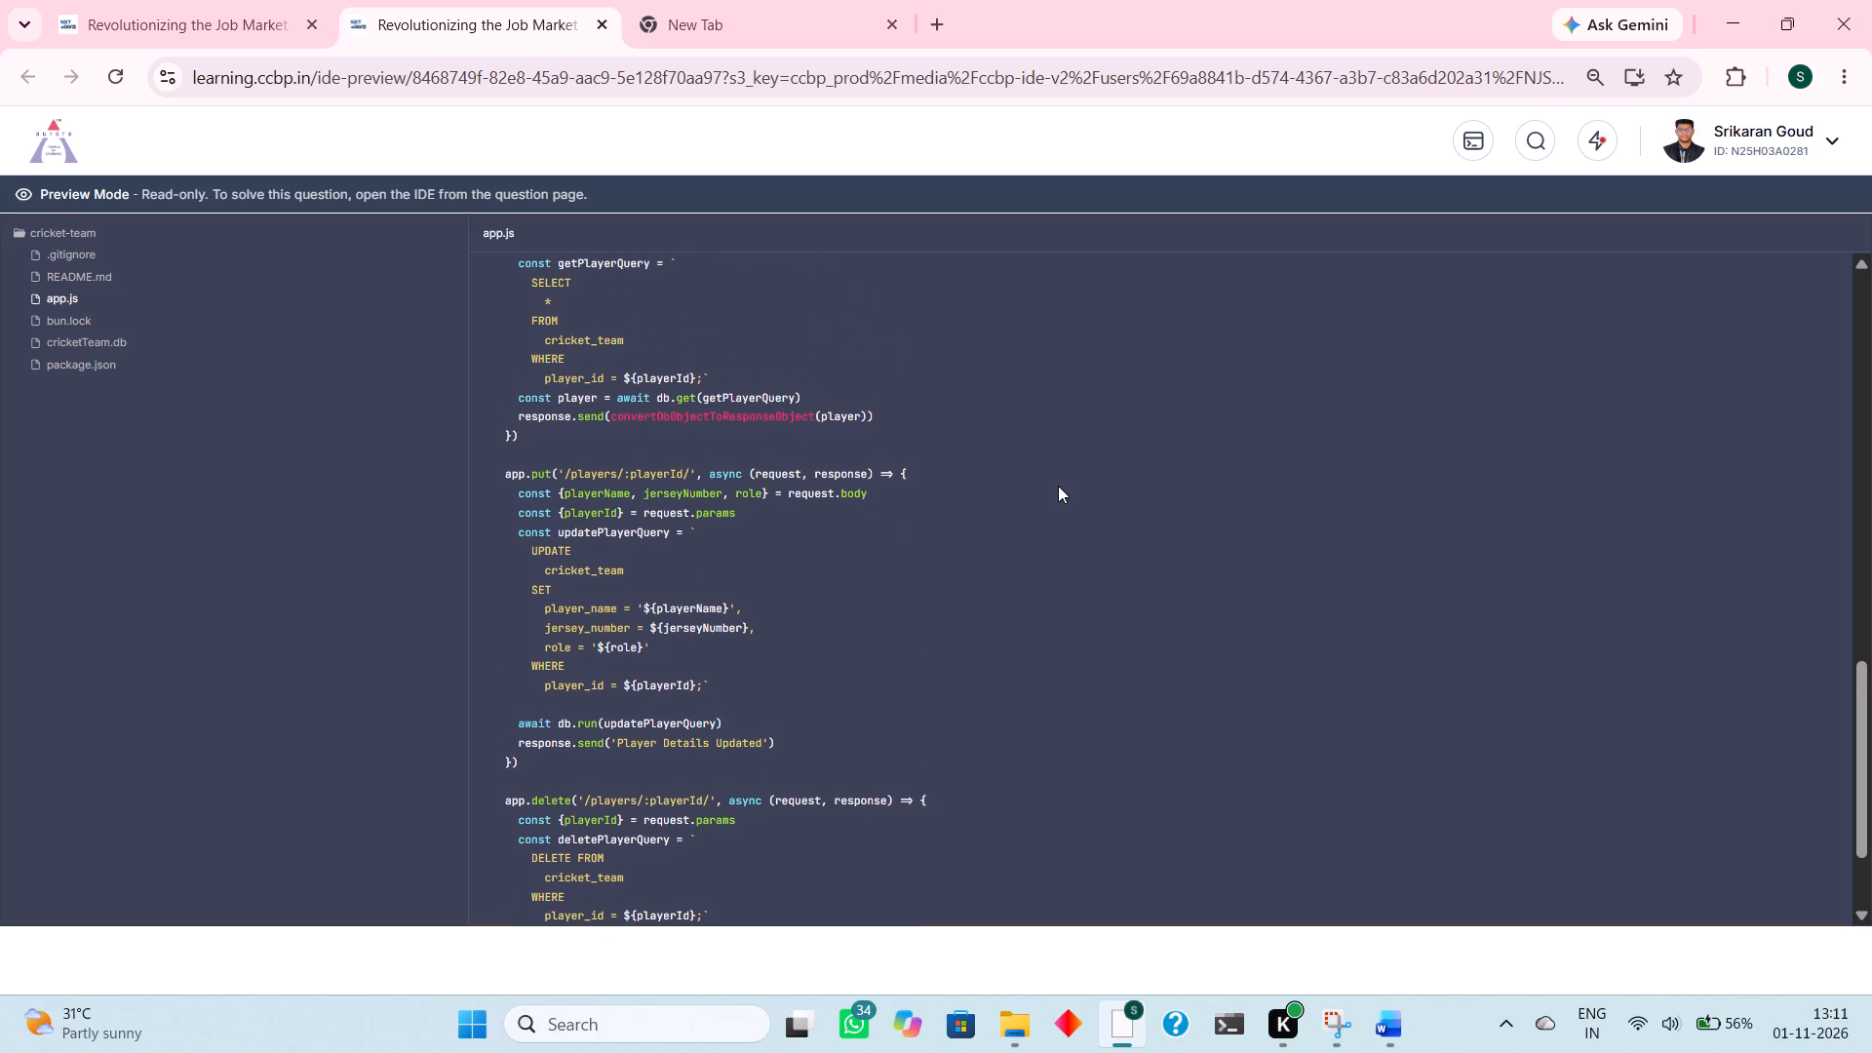
key(alt+Tab)
key(alt+Tab)
Capture the full browser window at the PUT and DELETE /players/:playerId/ routes of app.js, with the Chrome profile details open.
scroll(1058, 486, right, 1)
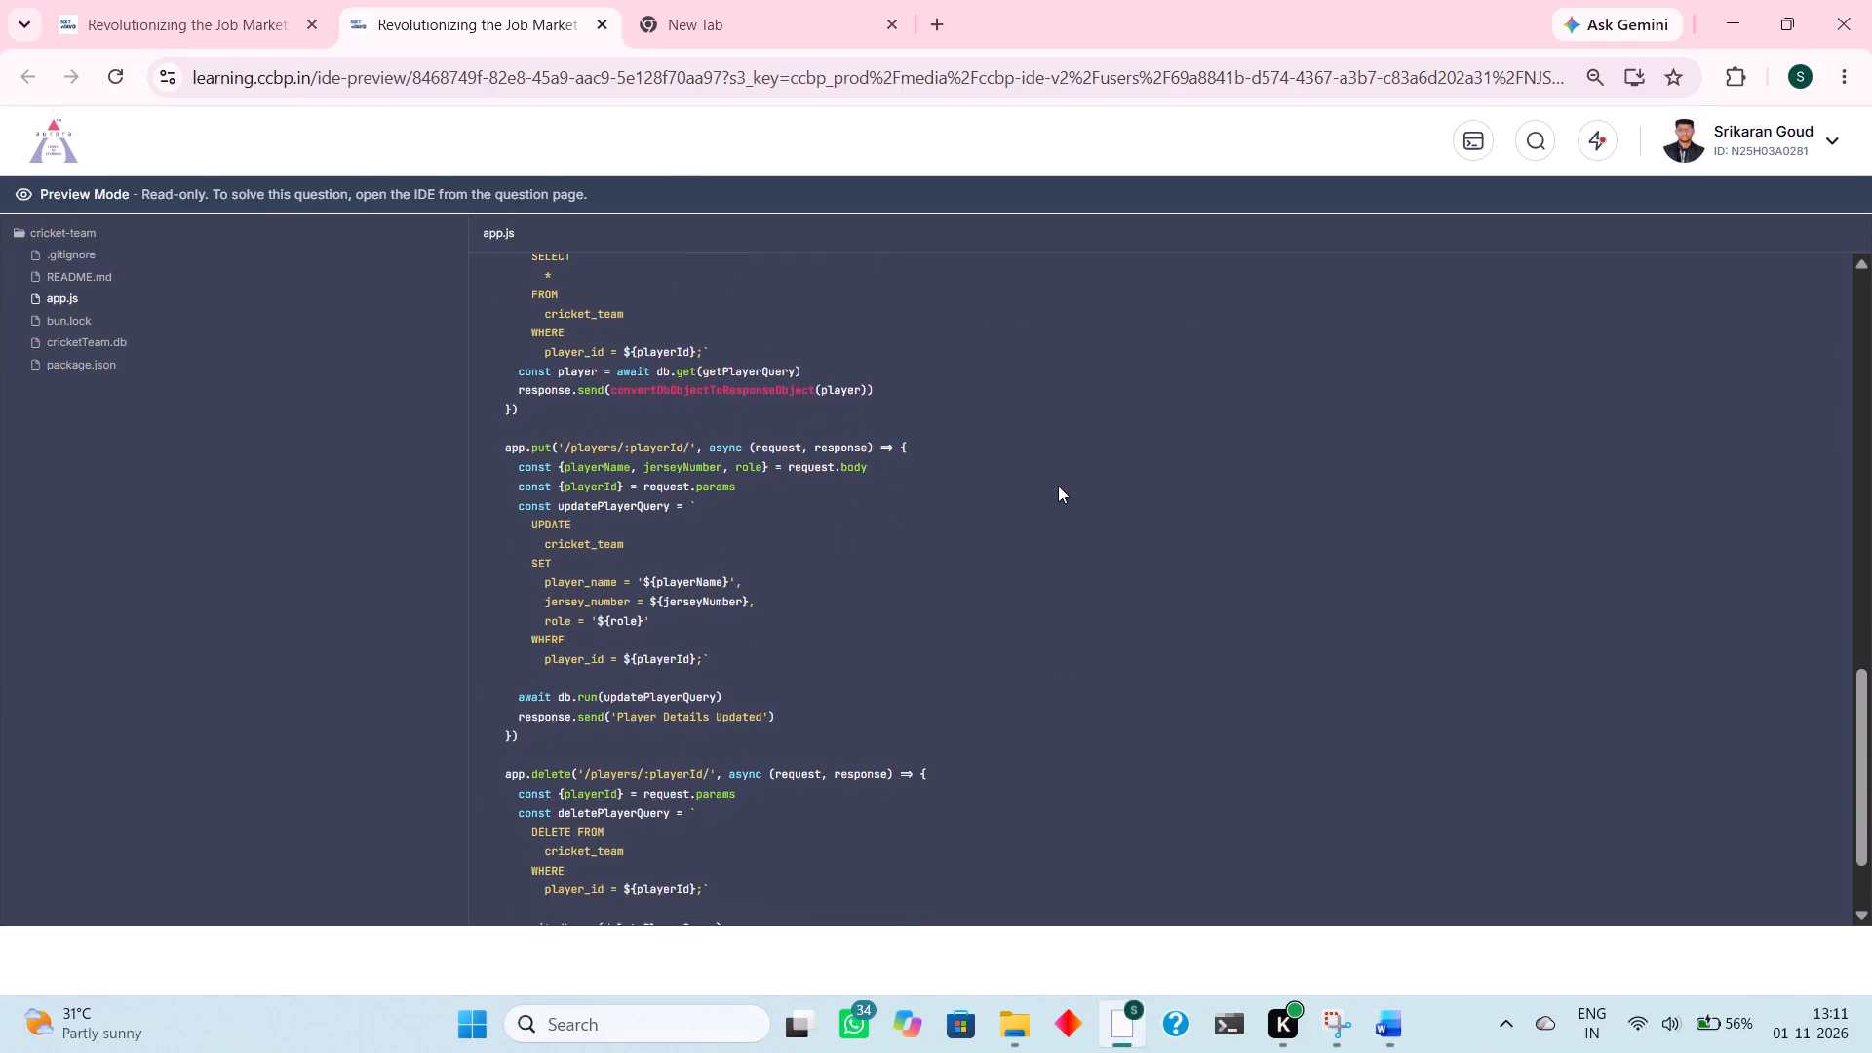
click(1794, 84)
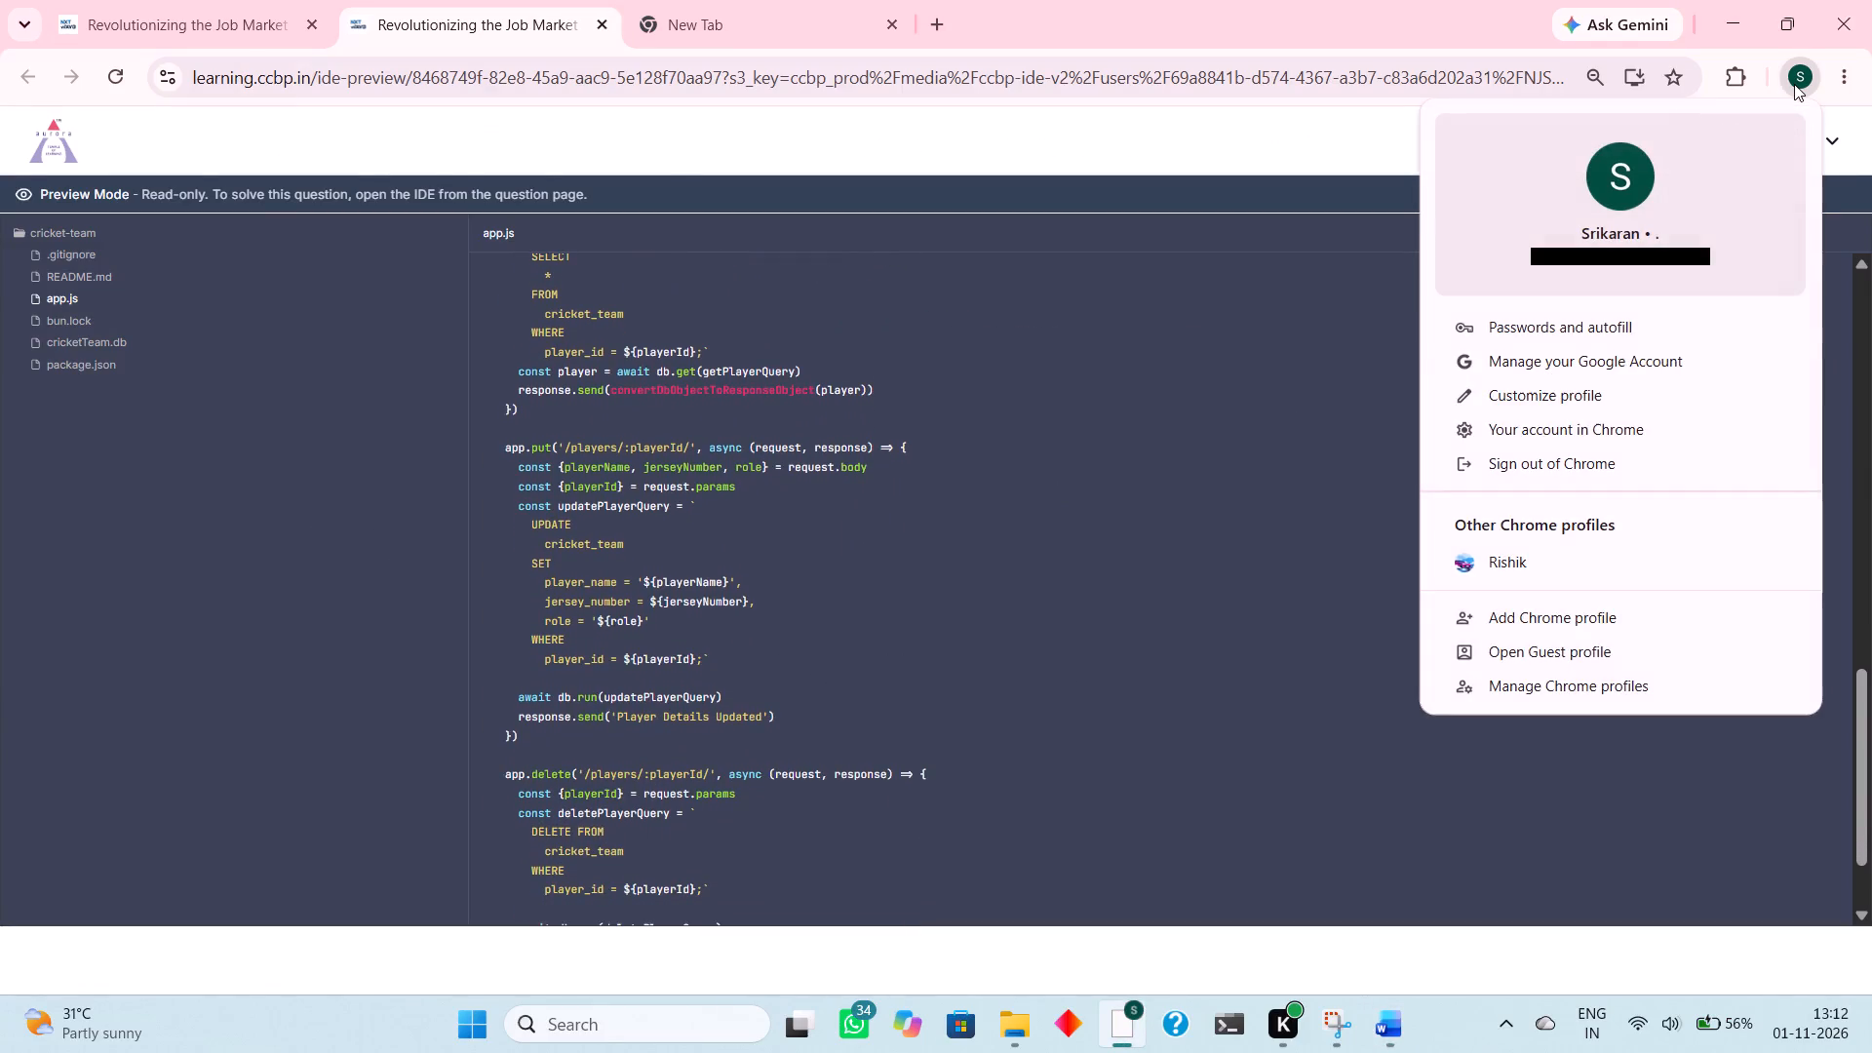
key(Print)
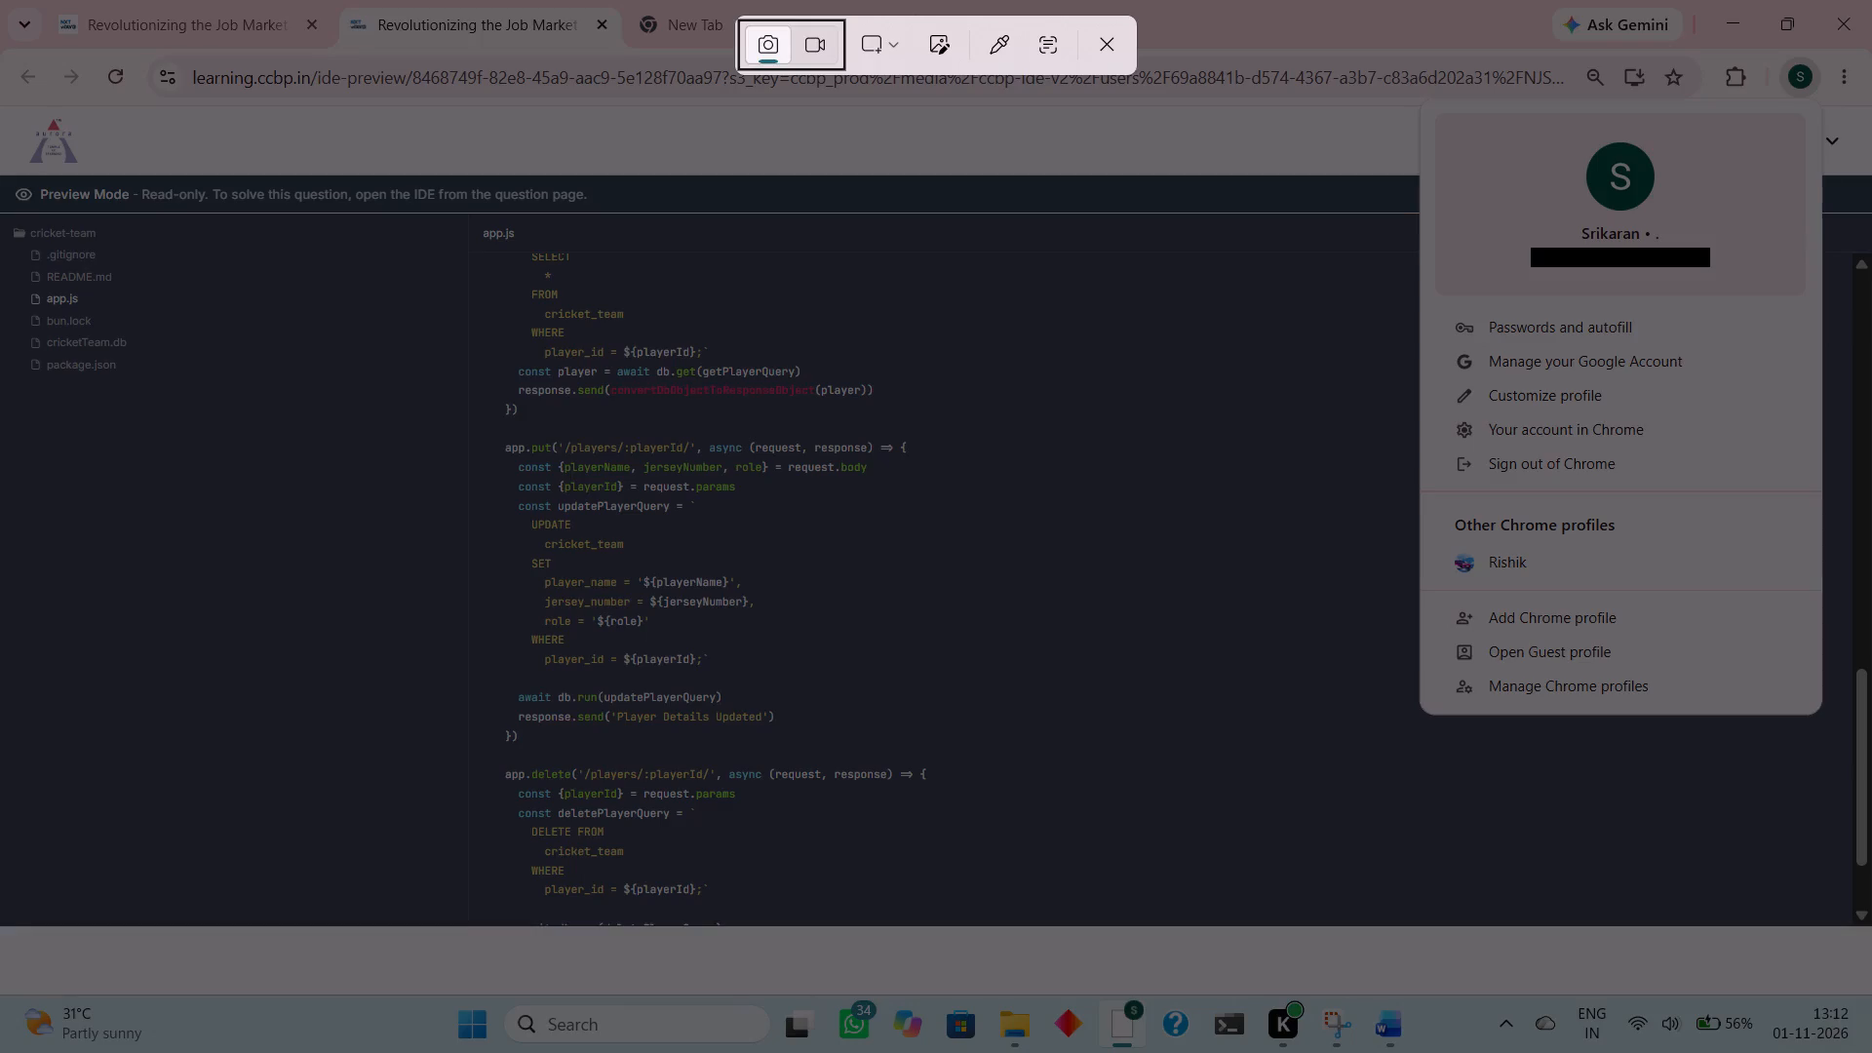
drag(0, 0, 1414, 751)
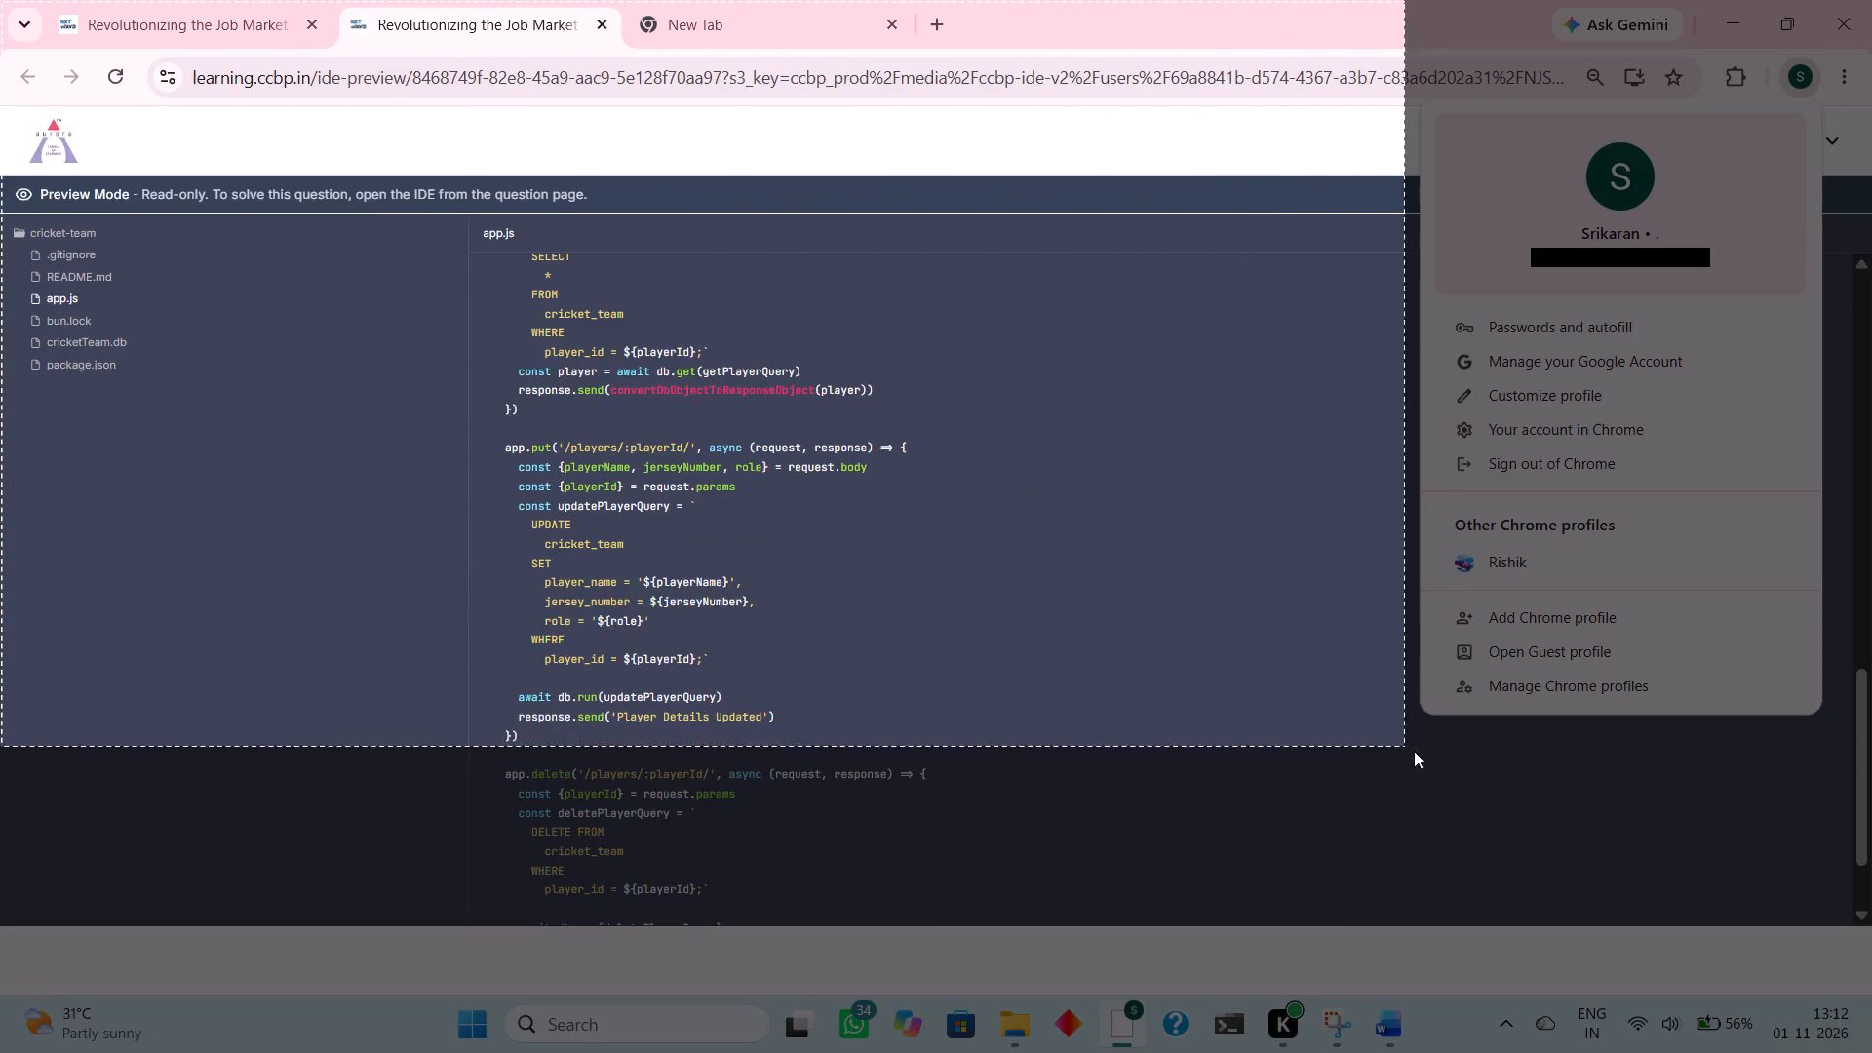
drag(1414, 751, 1791, 948)
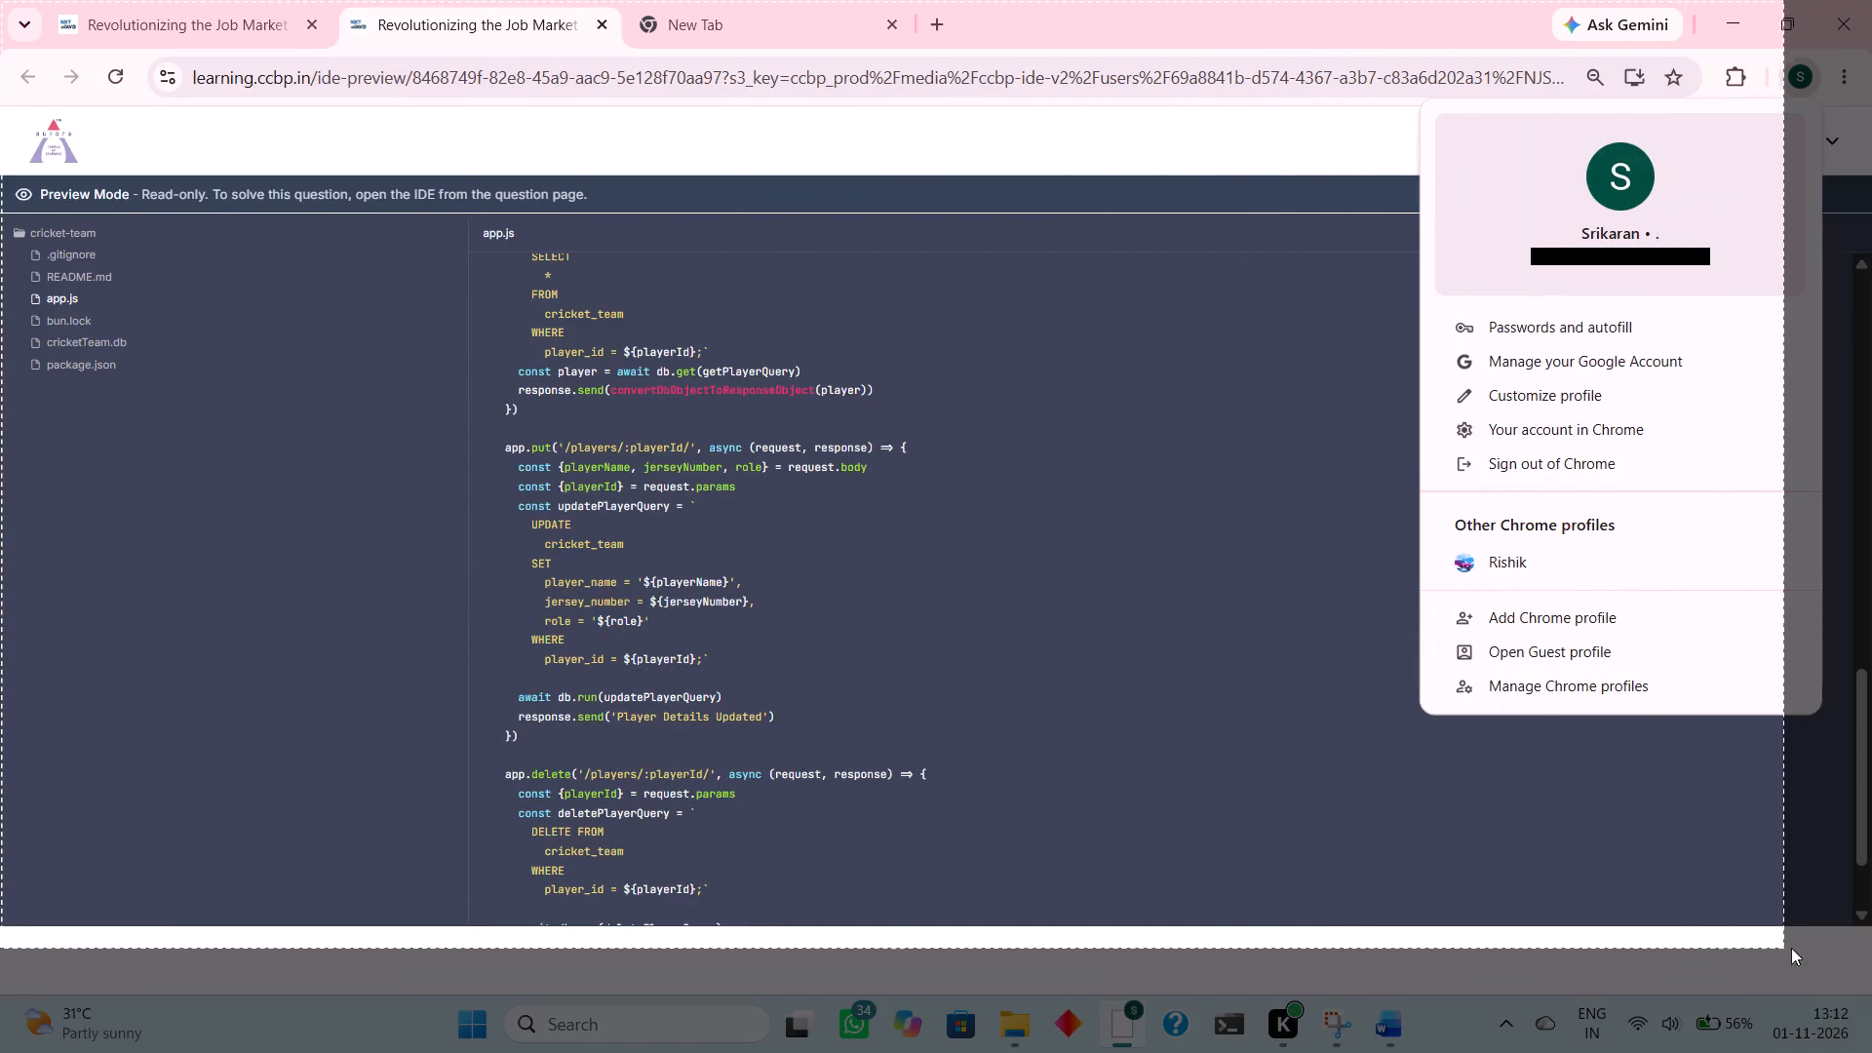
drag(1791, 948, 1871, 930)
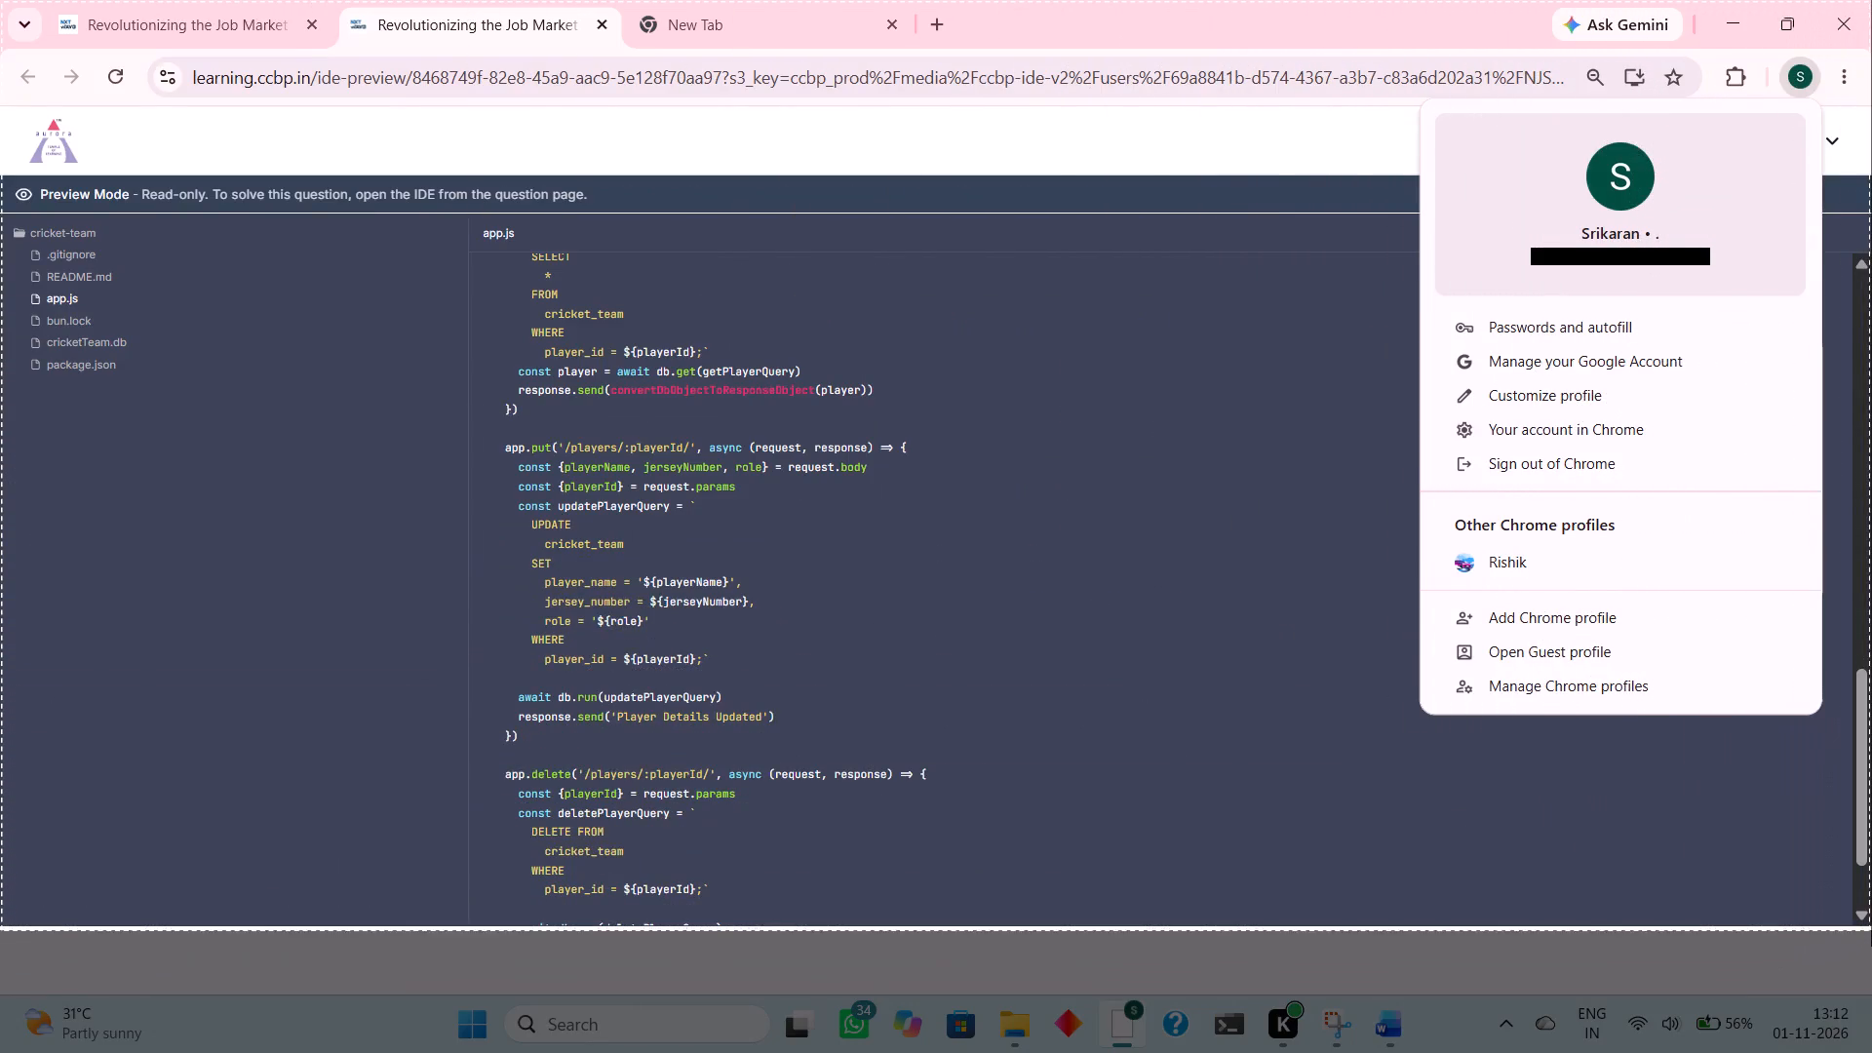
drag(1871, 930, 1871, 1052)
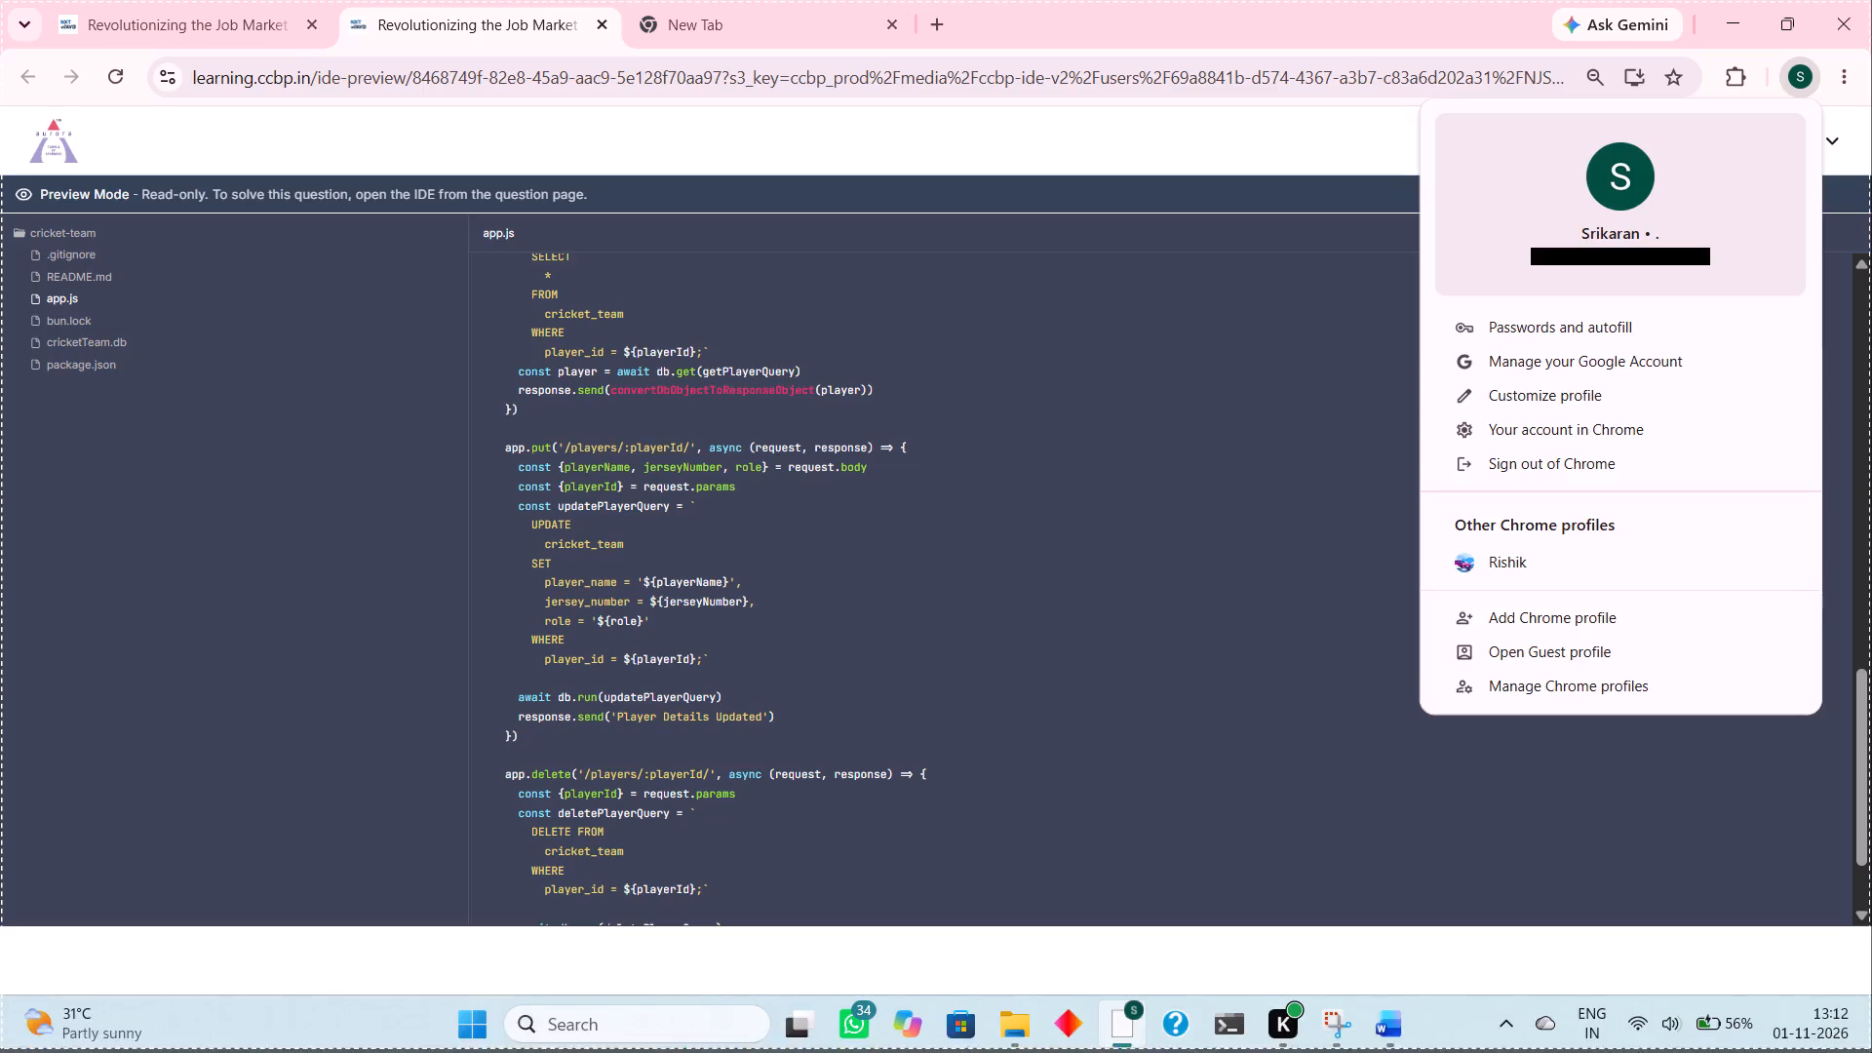
drag(1871, 1052, 1871, 997)
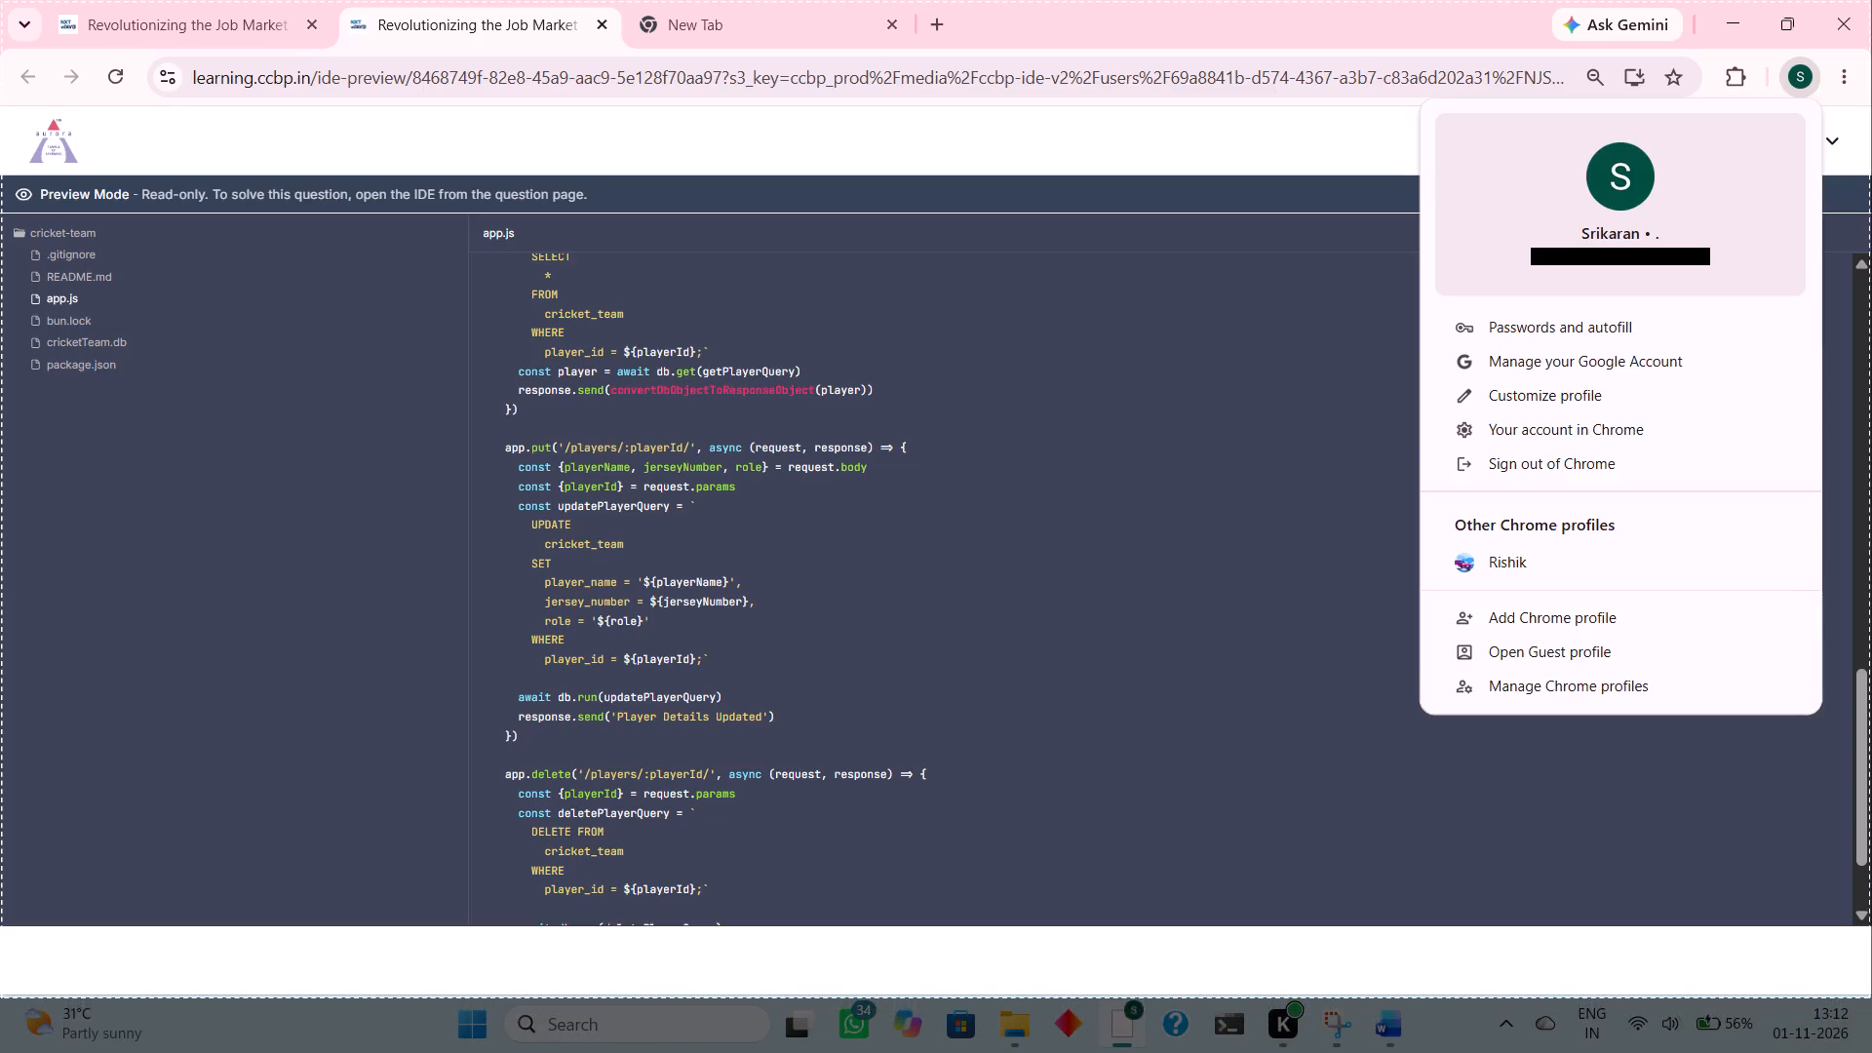
drag(1871, 997, 1871, 999)
Switch to Word and paste the captured screenshot below the last Cricket Team image.
key(alt+Tab)
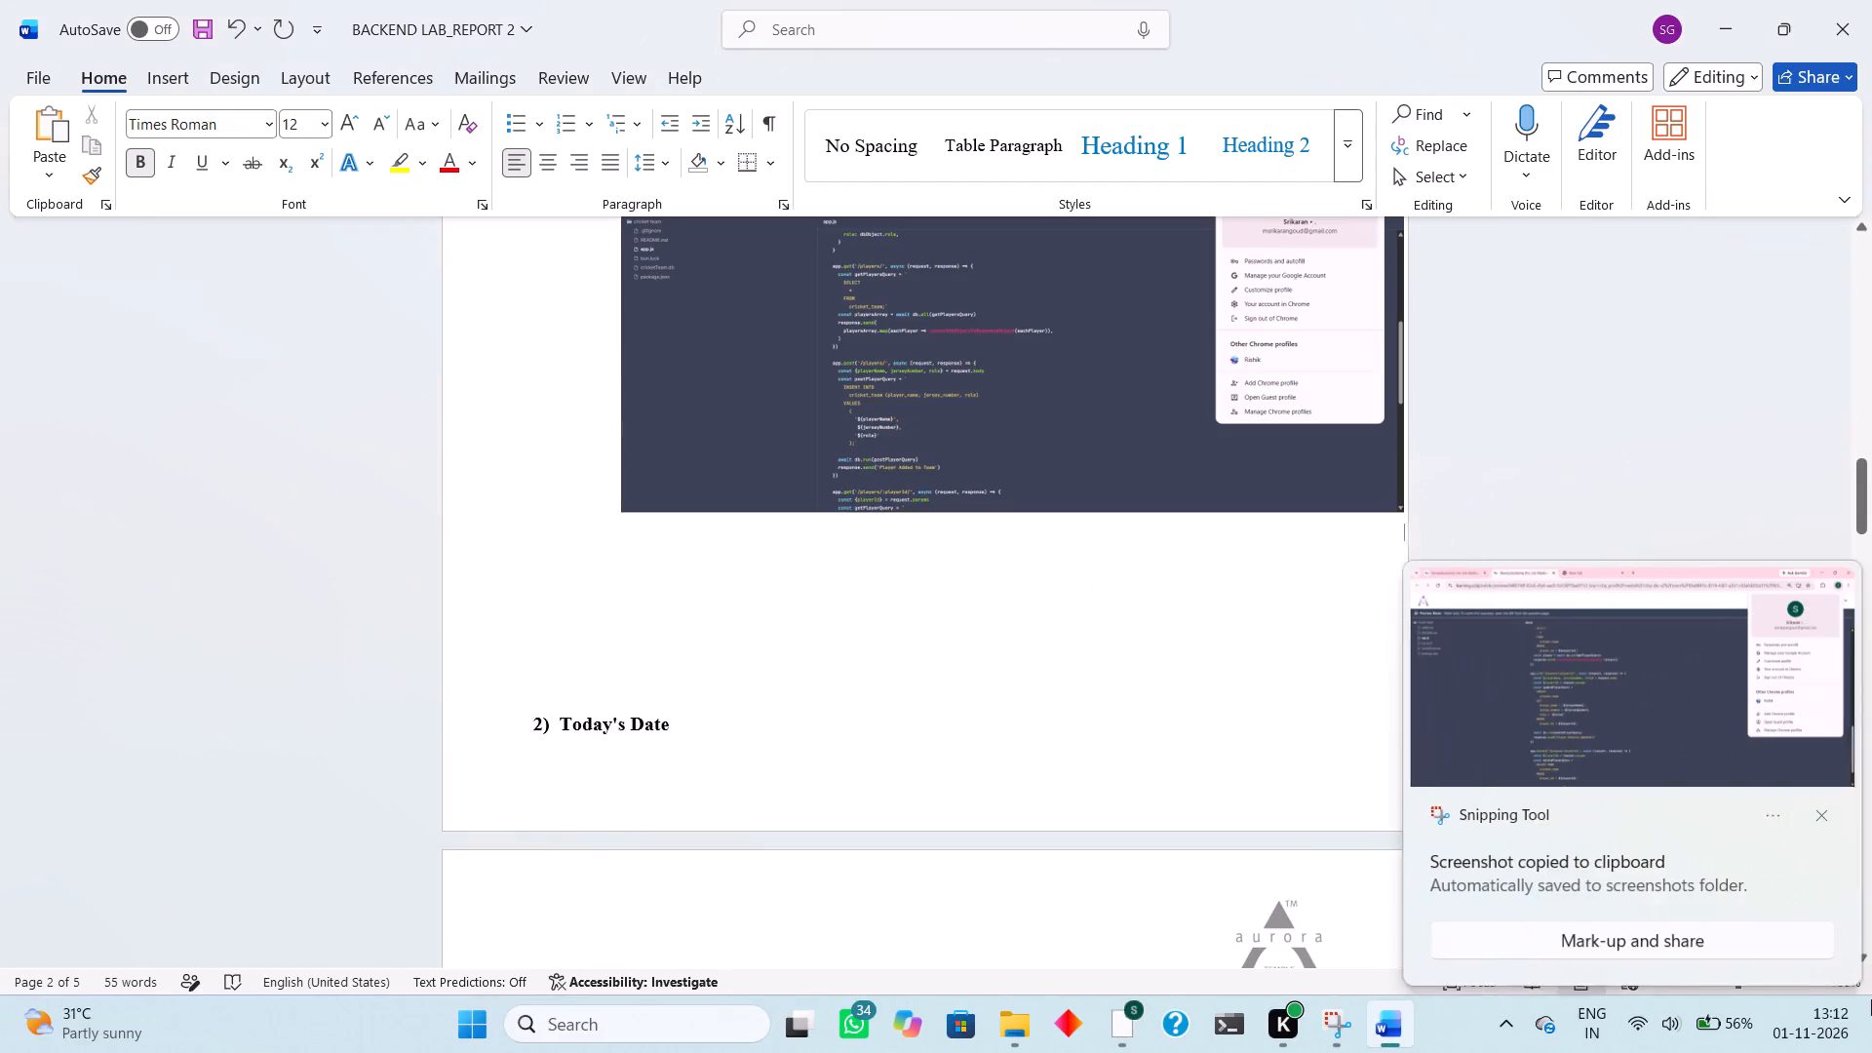
key(ctrl+v)
Switch to Chrome and capture the full browser window at the end of app.js, down to module.exports, with the profile details open.
key(alt+Tab)
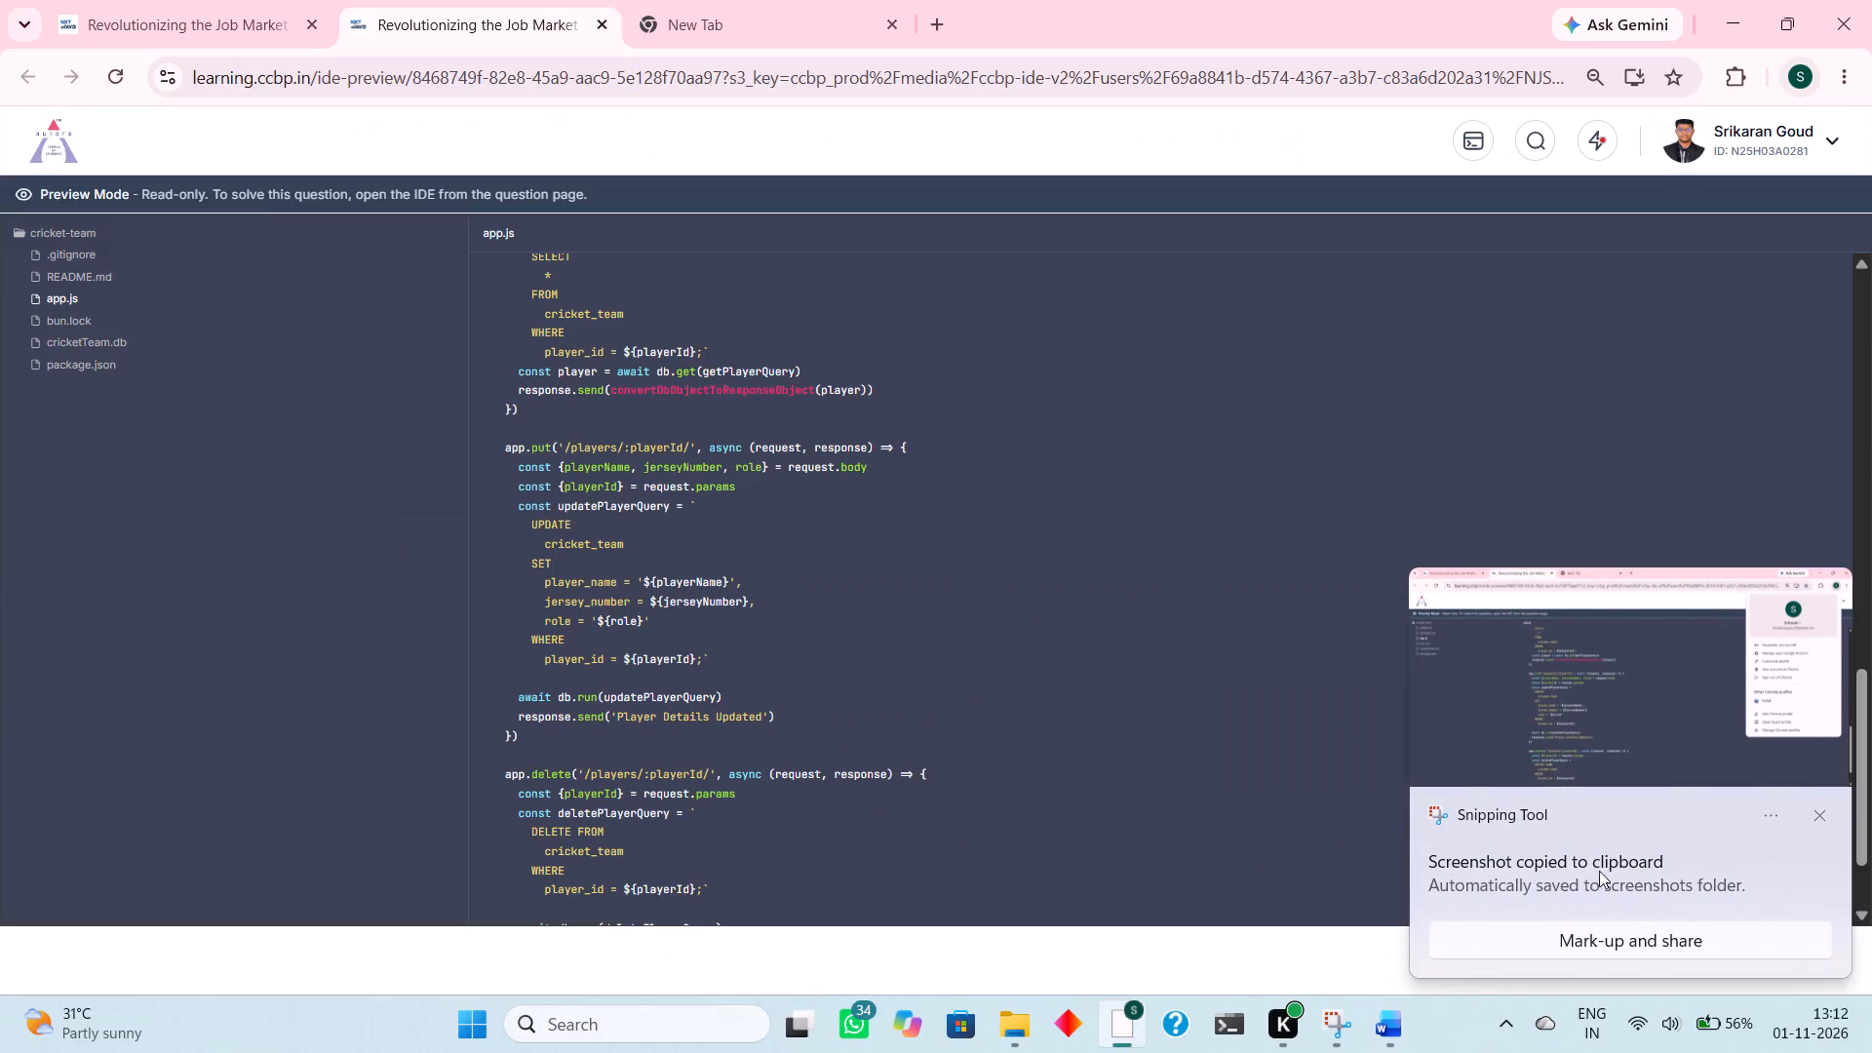
scroll(1261, 757, down, 4)
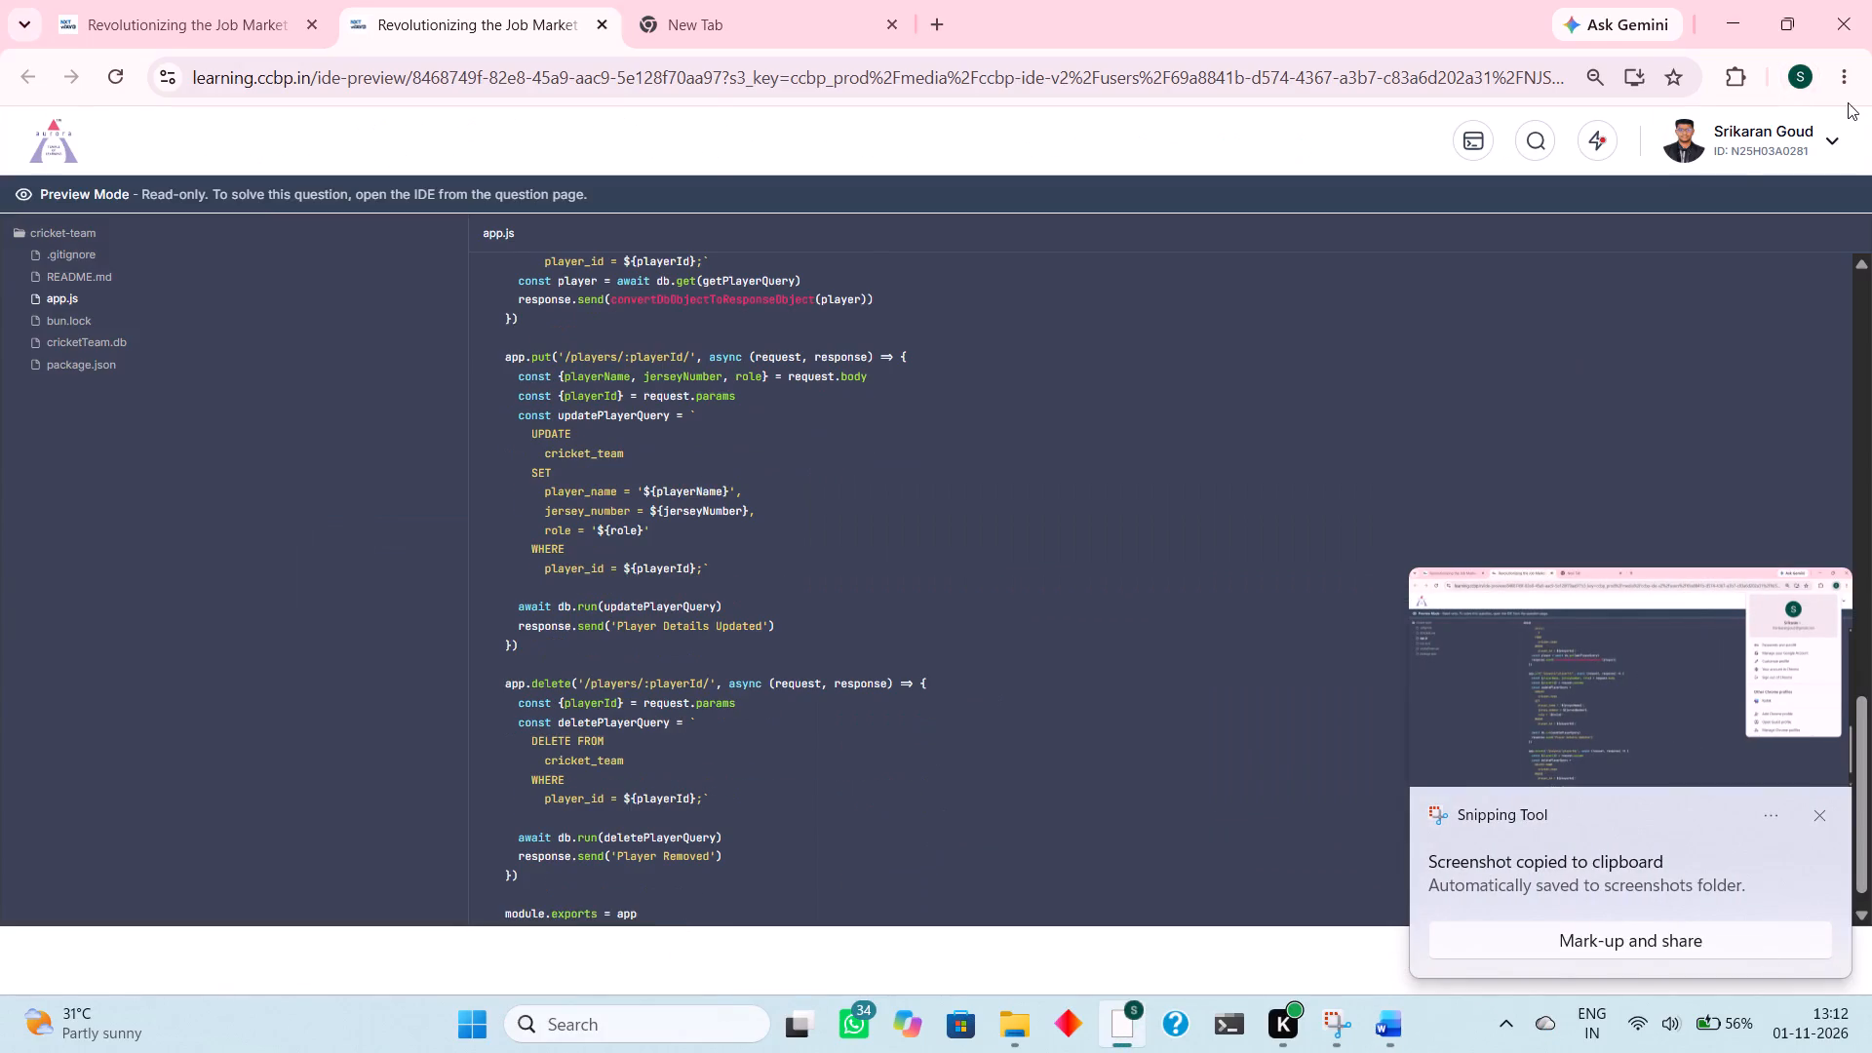
click(1807, 89)
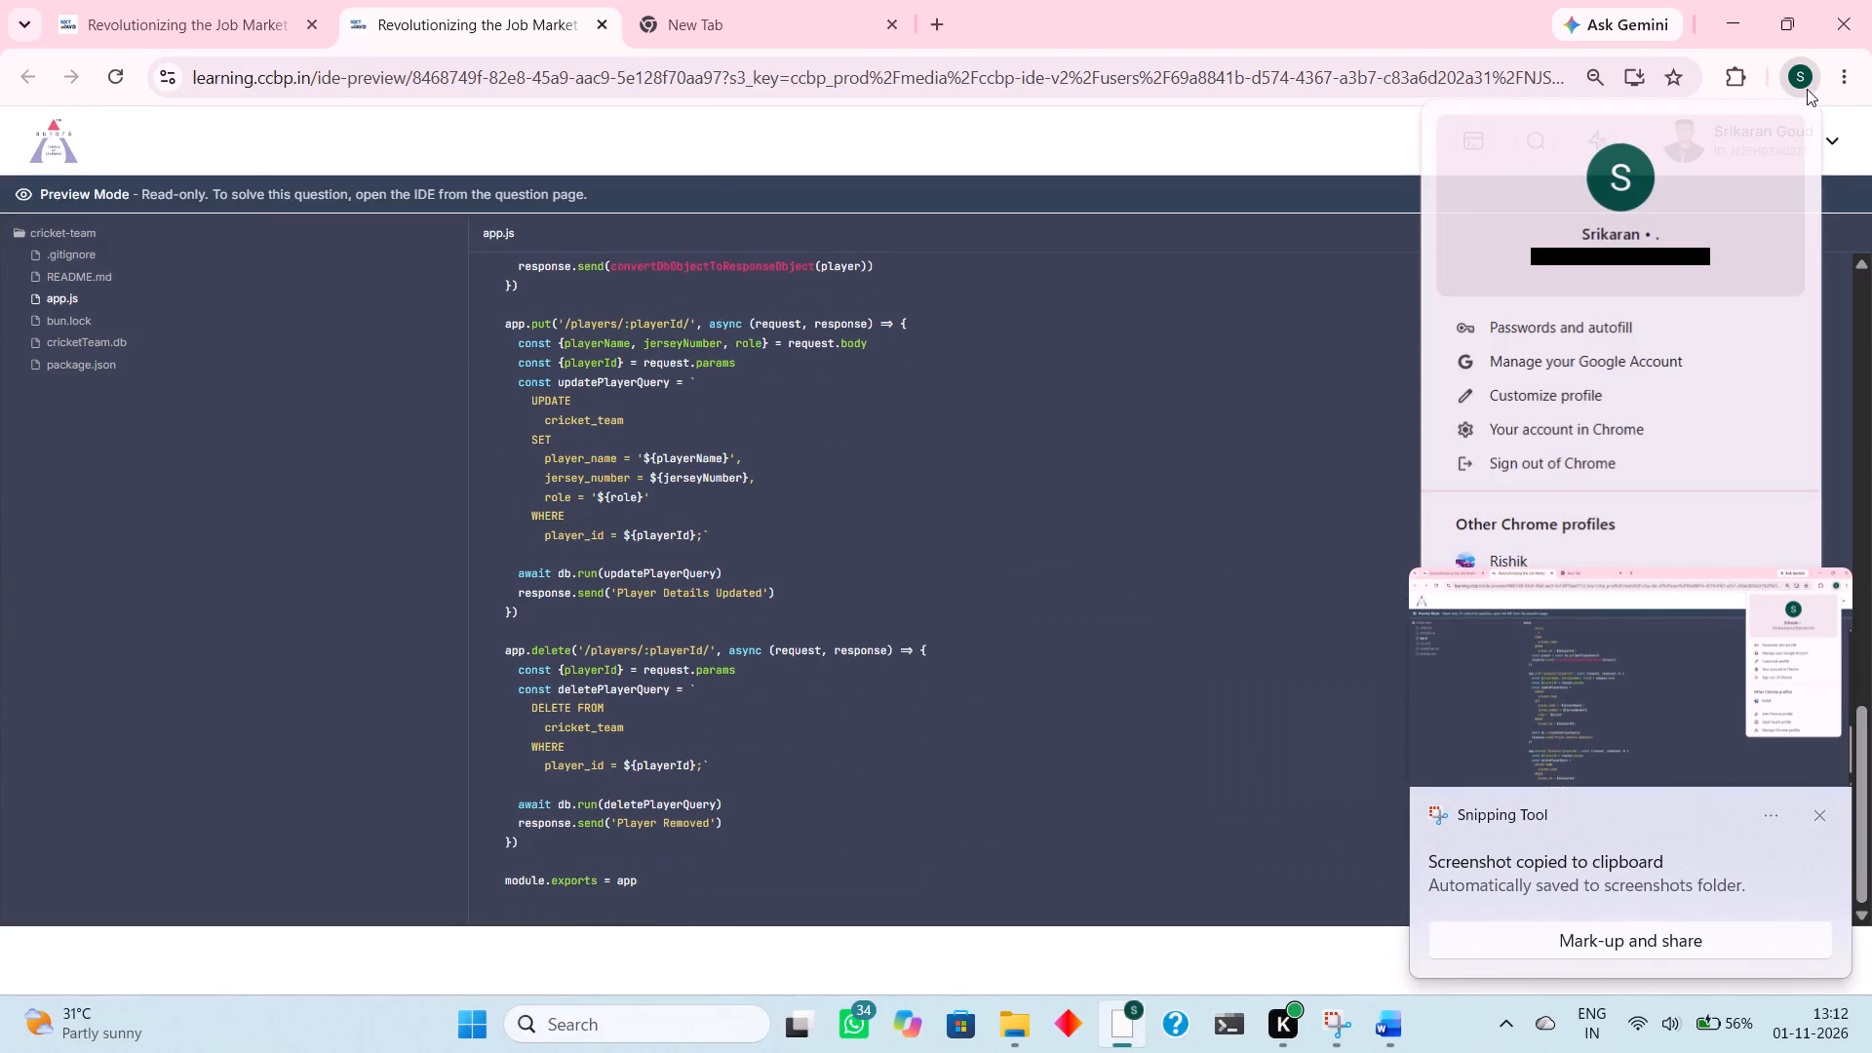
click(1821, 817)
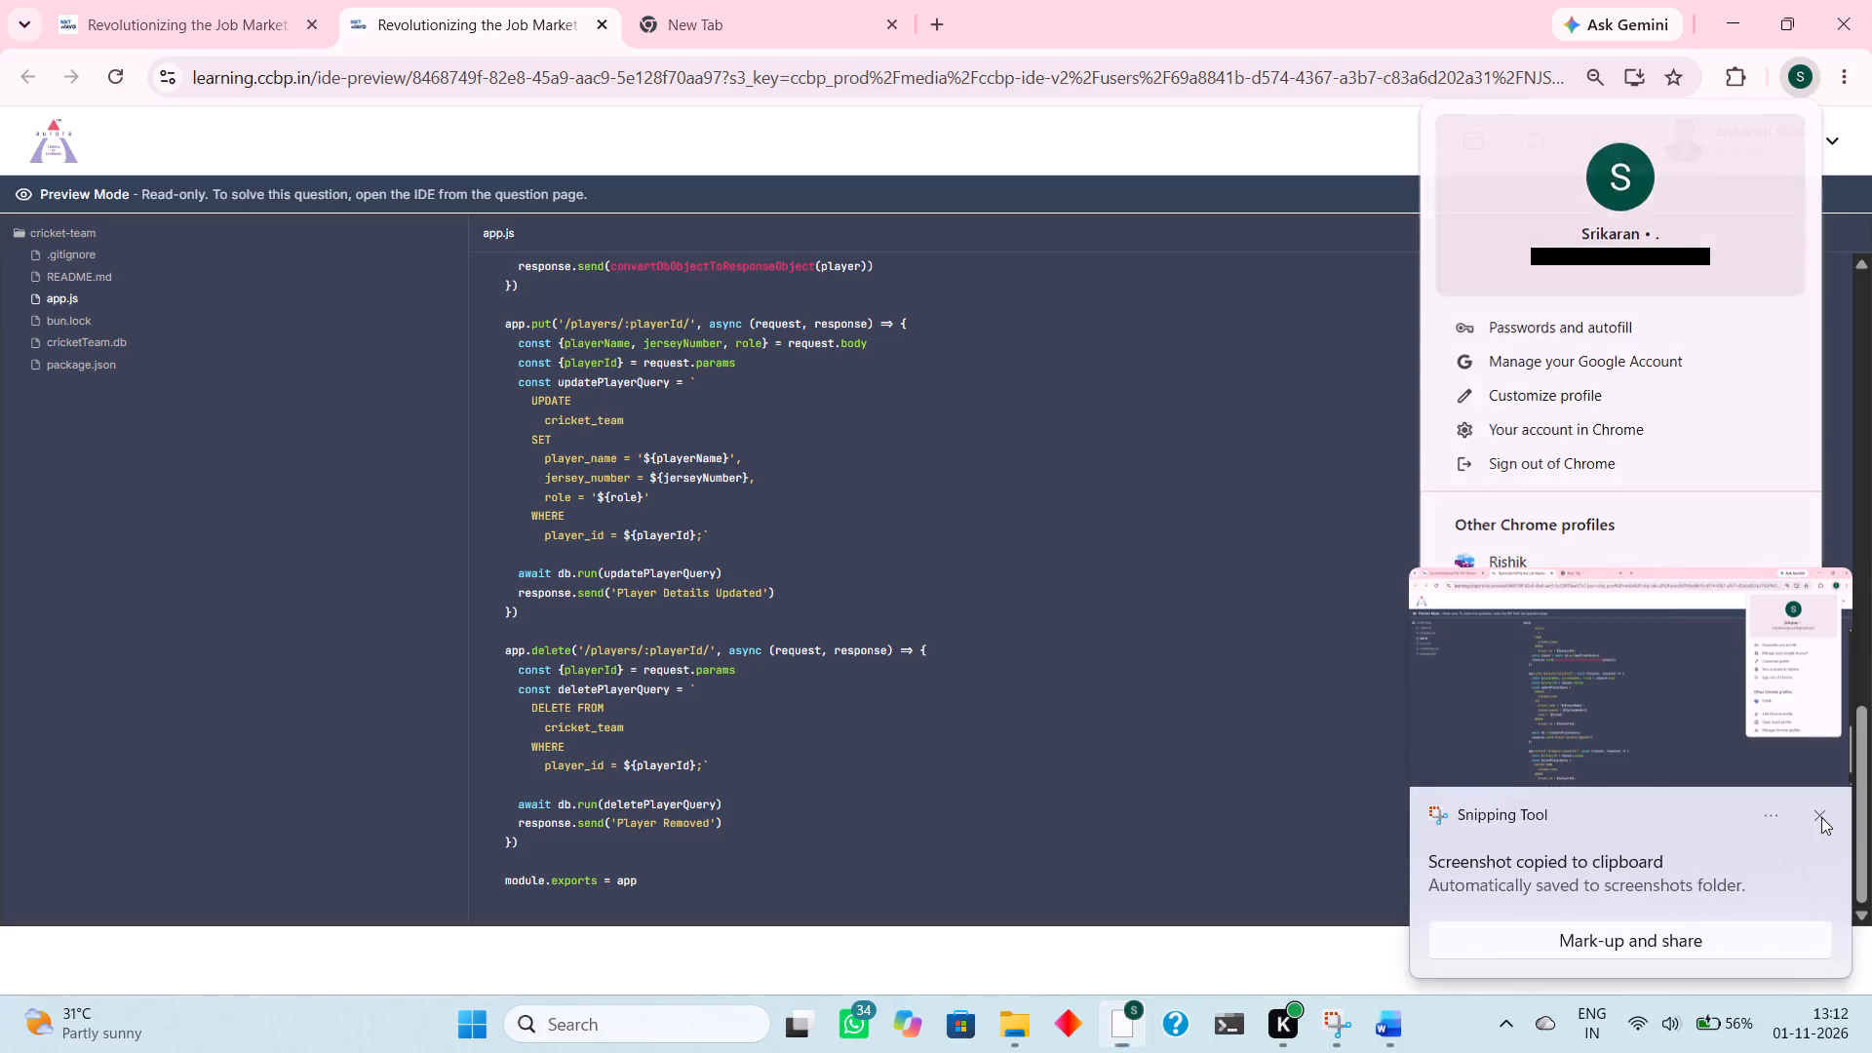
click(1792, 87)
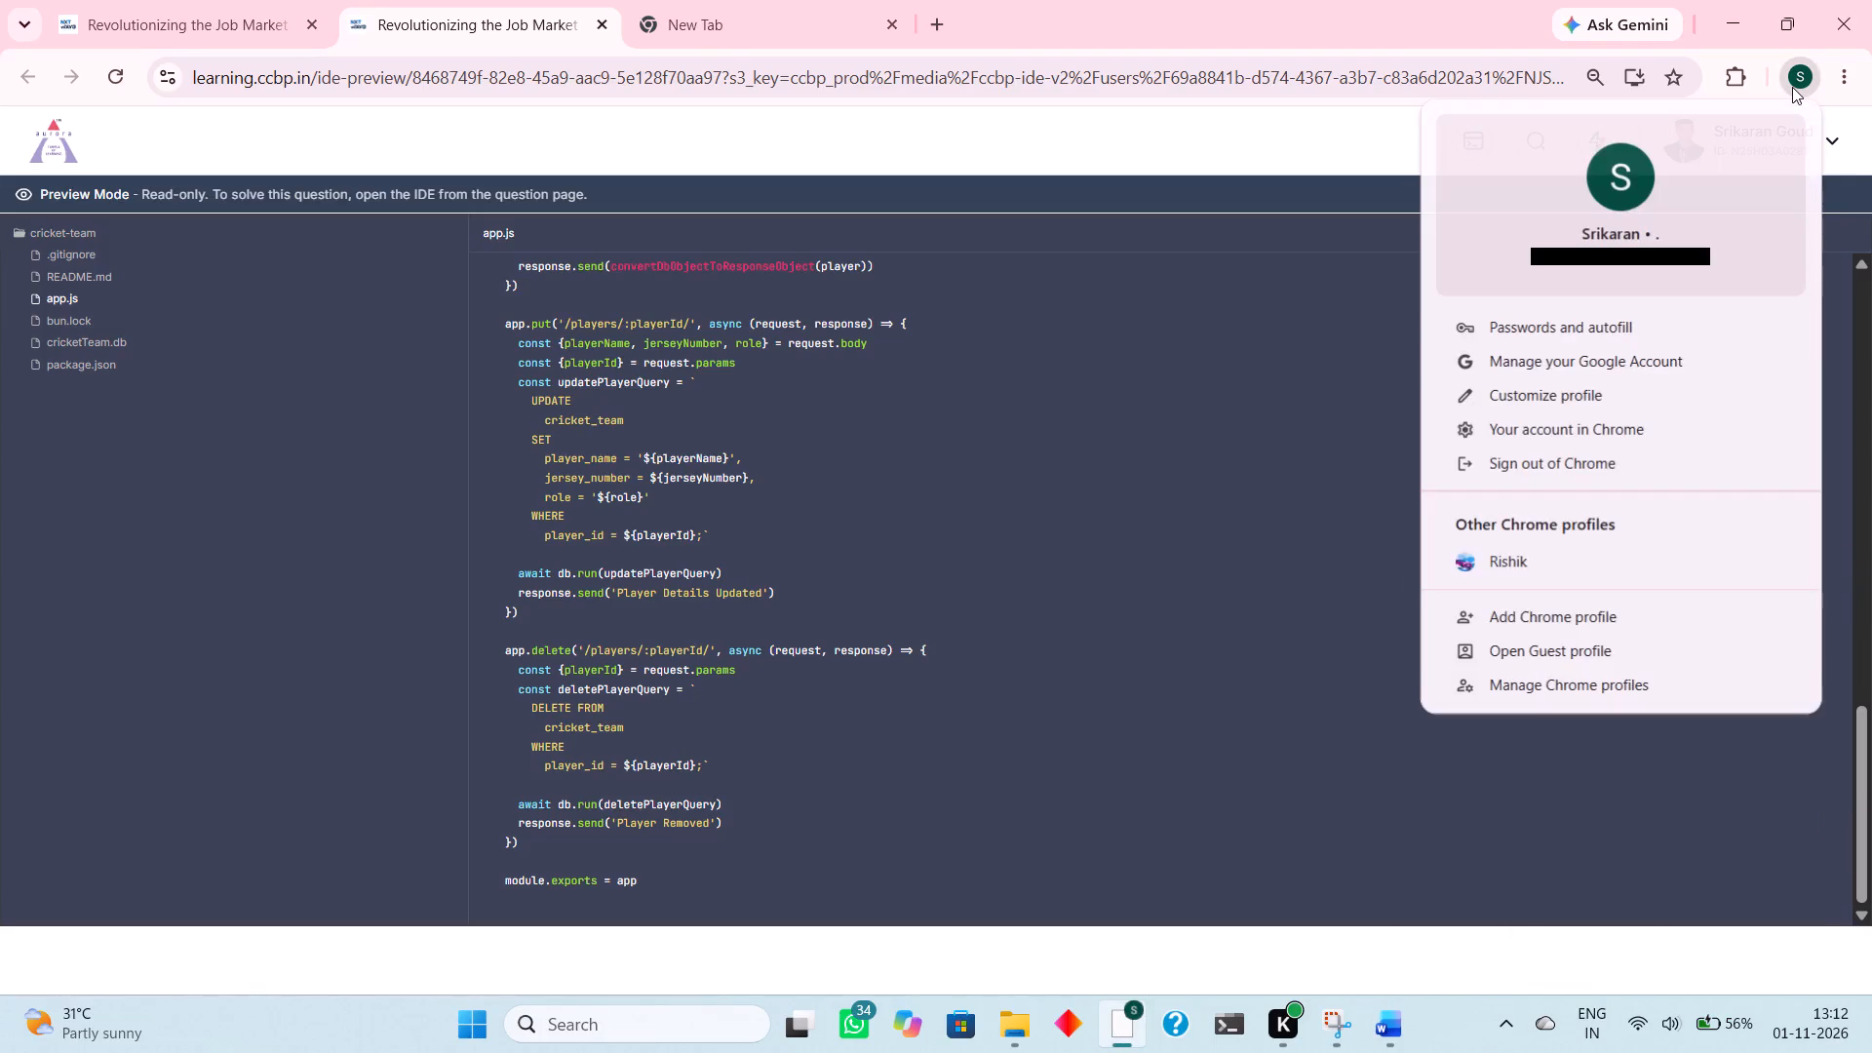
key(Print)
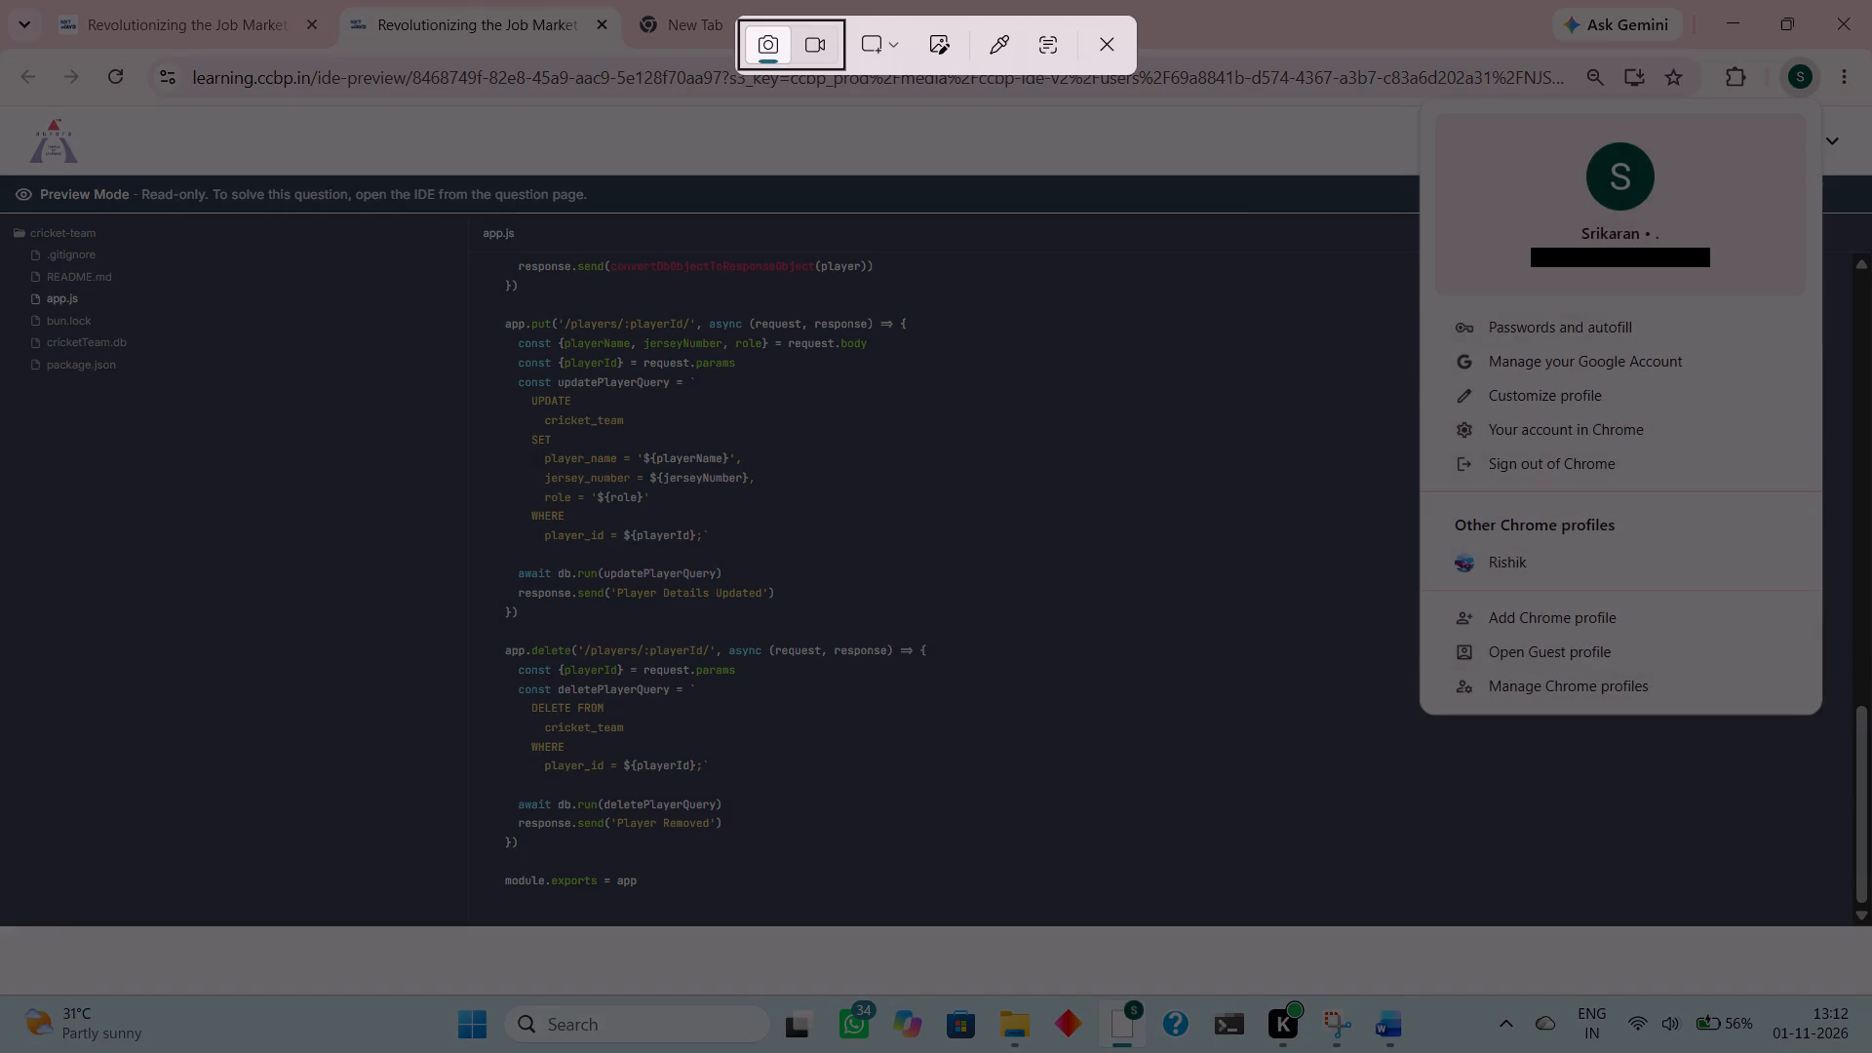
drag(0, 0, 1387, 747)
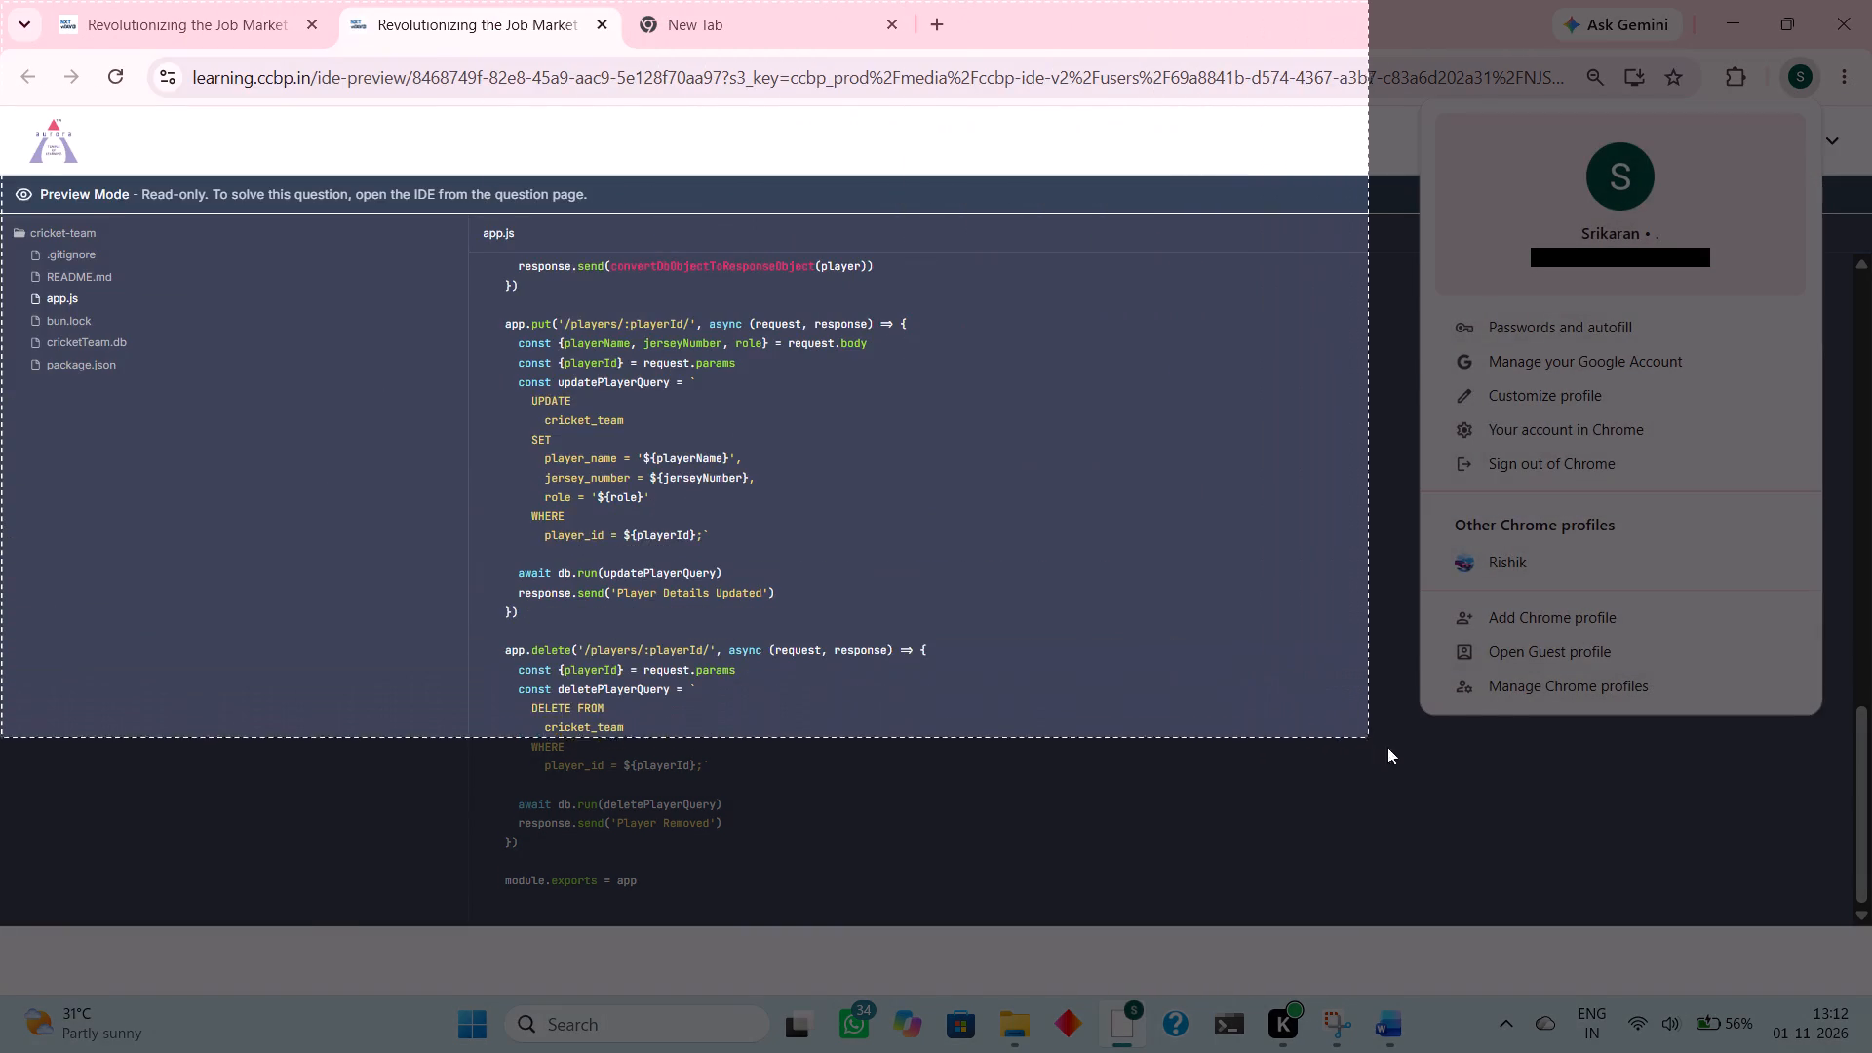
drag(1387, 747, 1765, 924)
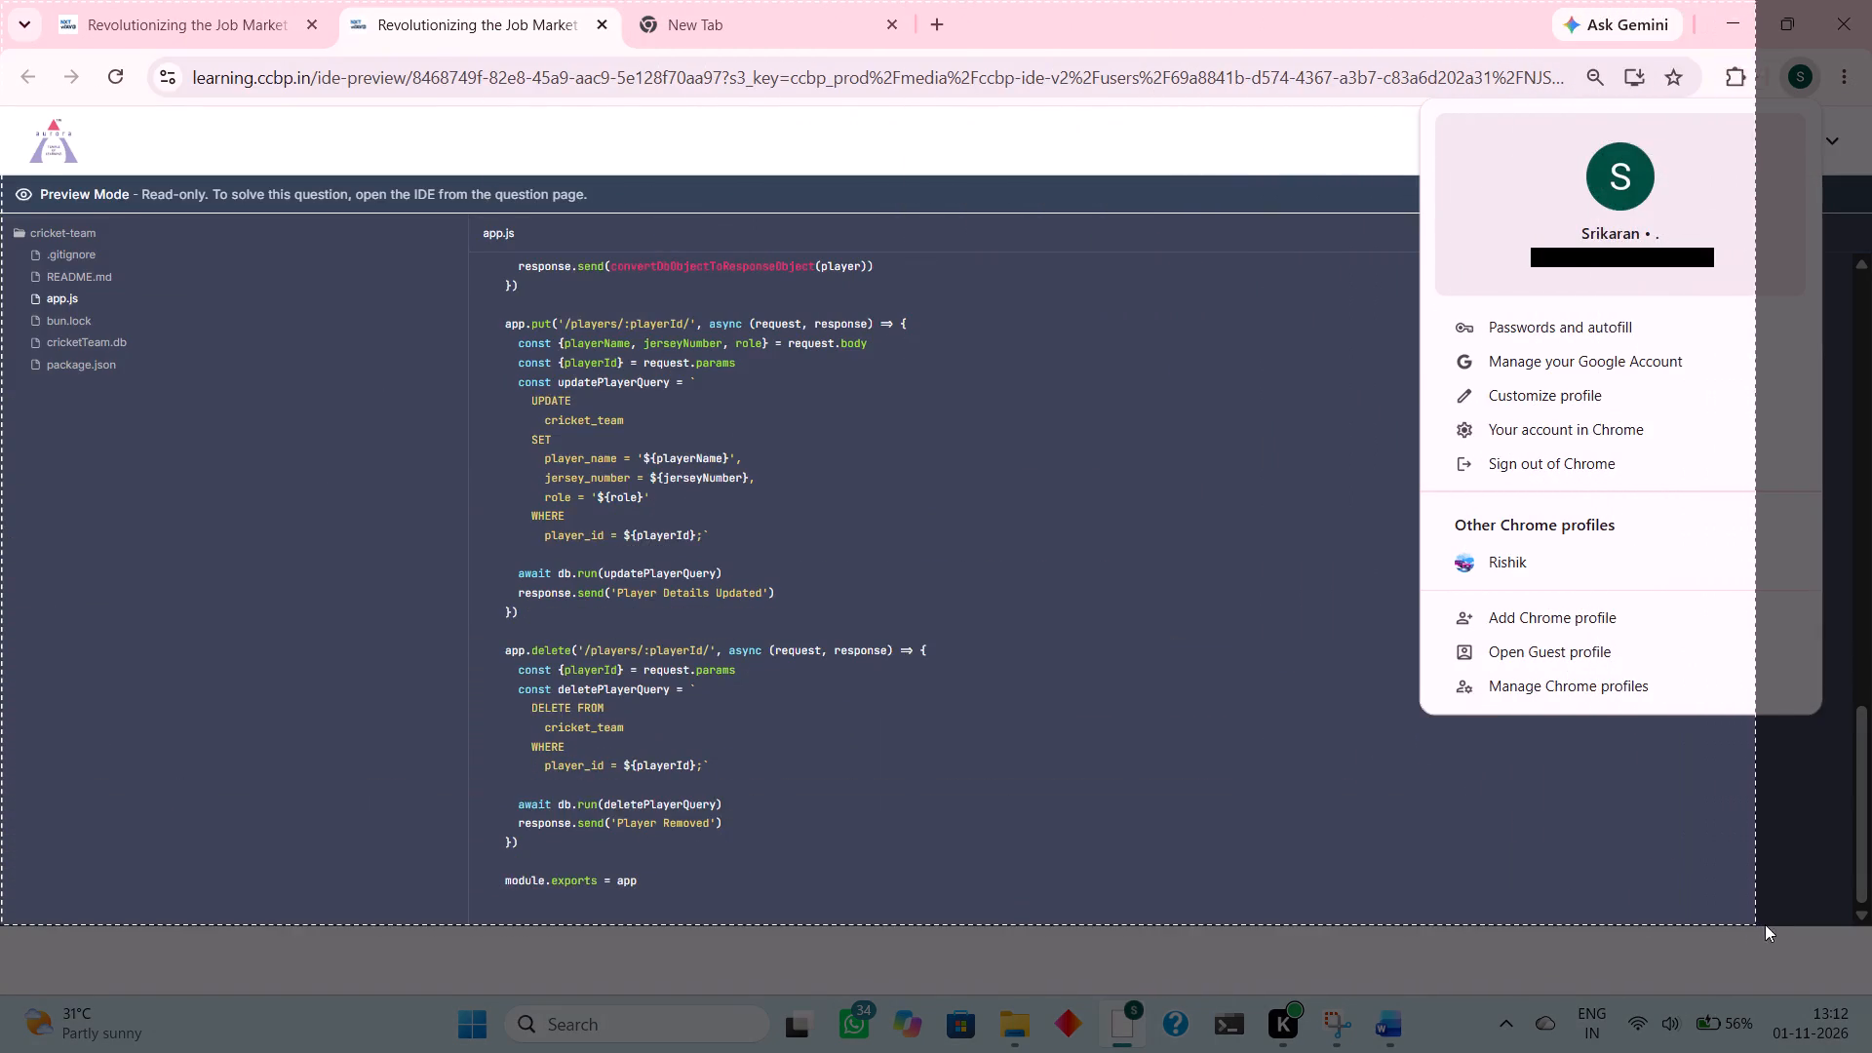
drag(1765, 924, 1871, 1006)
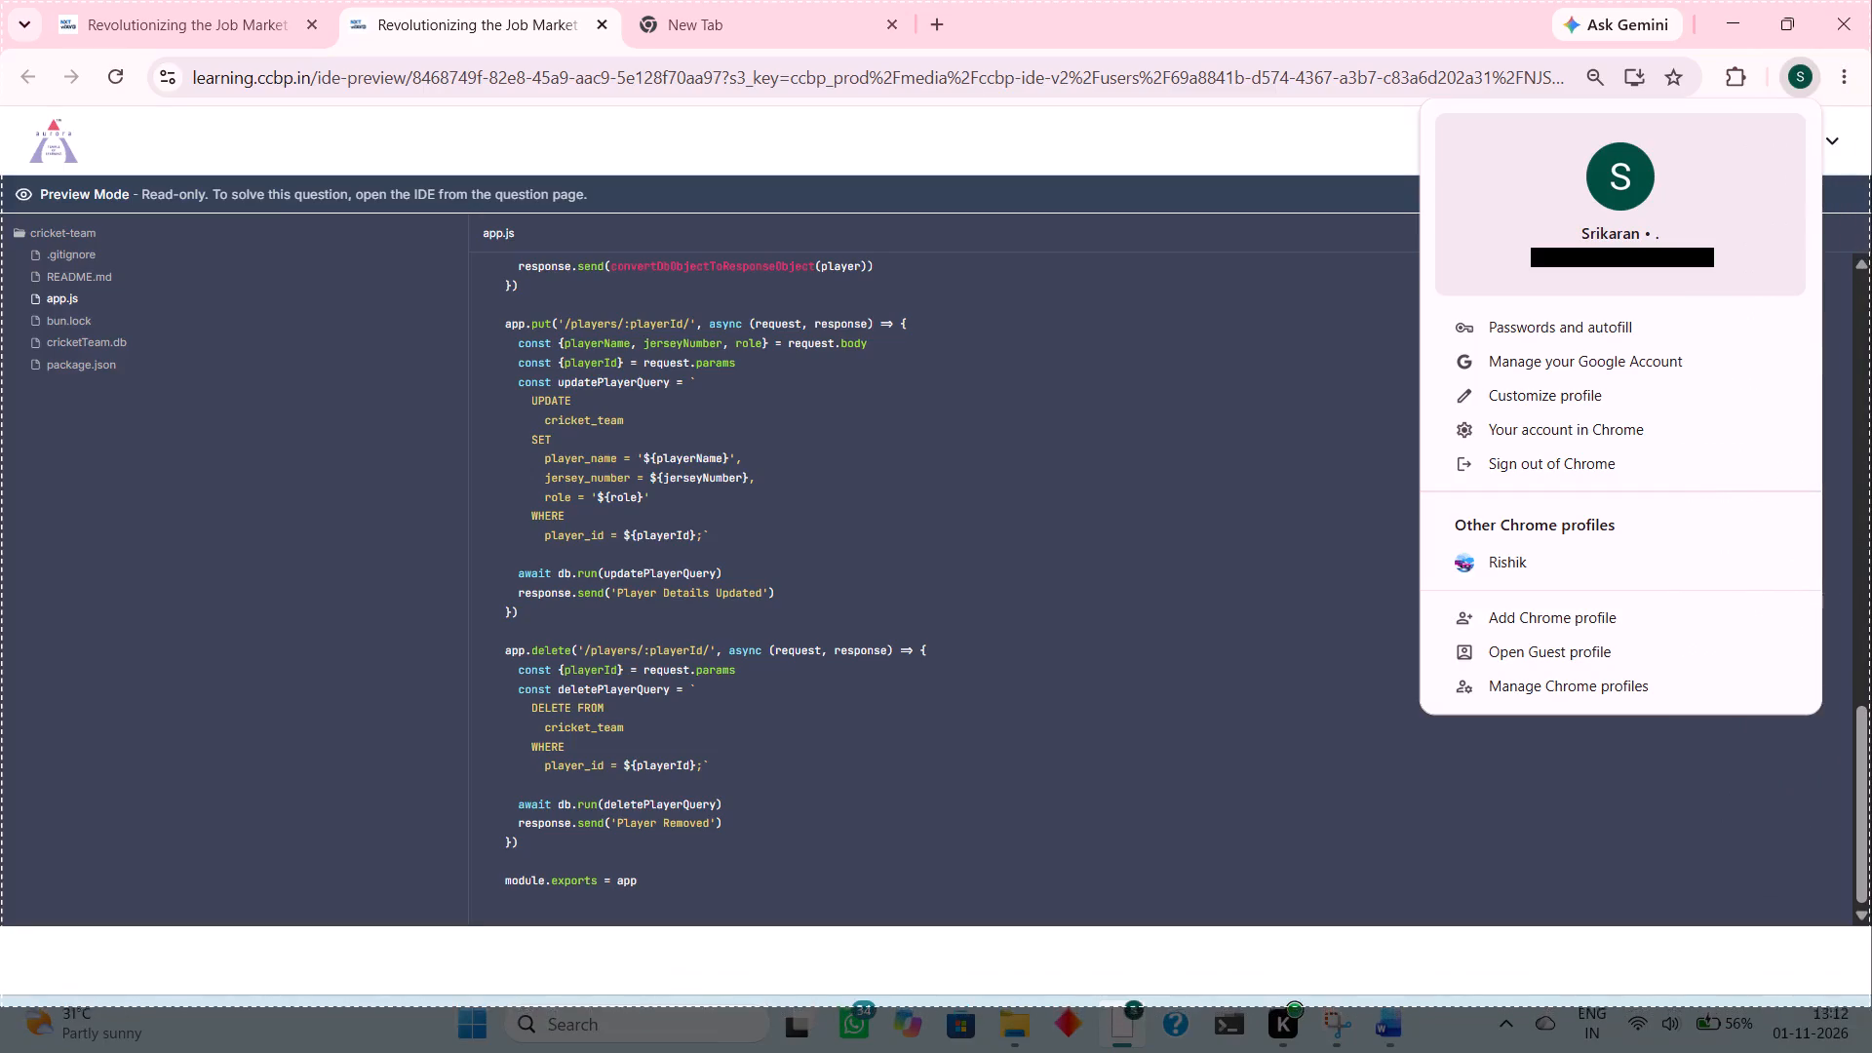
drag(1871, 1006, 1871, 993)
Switch to Word and paste the captured end-of-file screenshot as the last Cricket Team image.
key(alt+Tab)
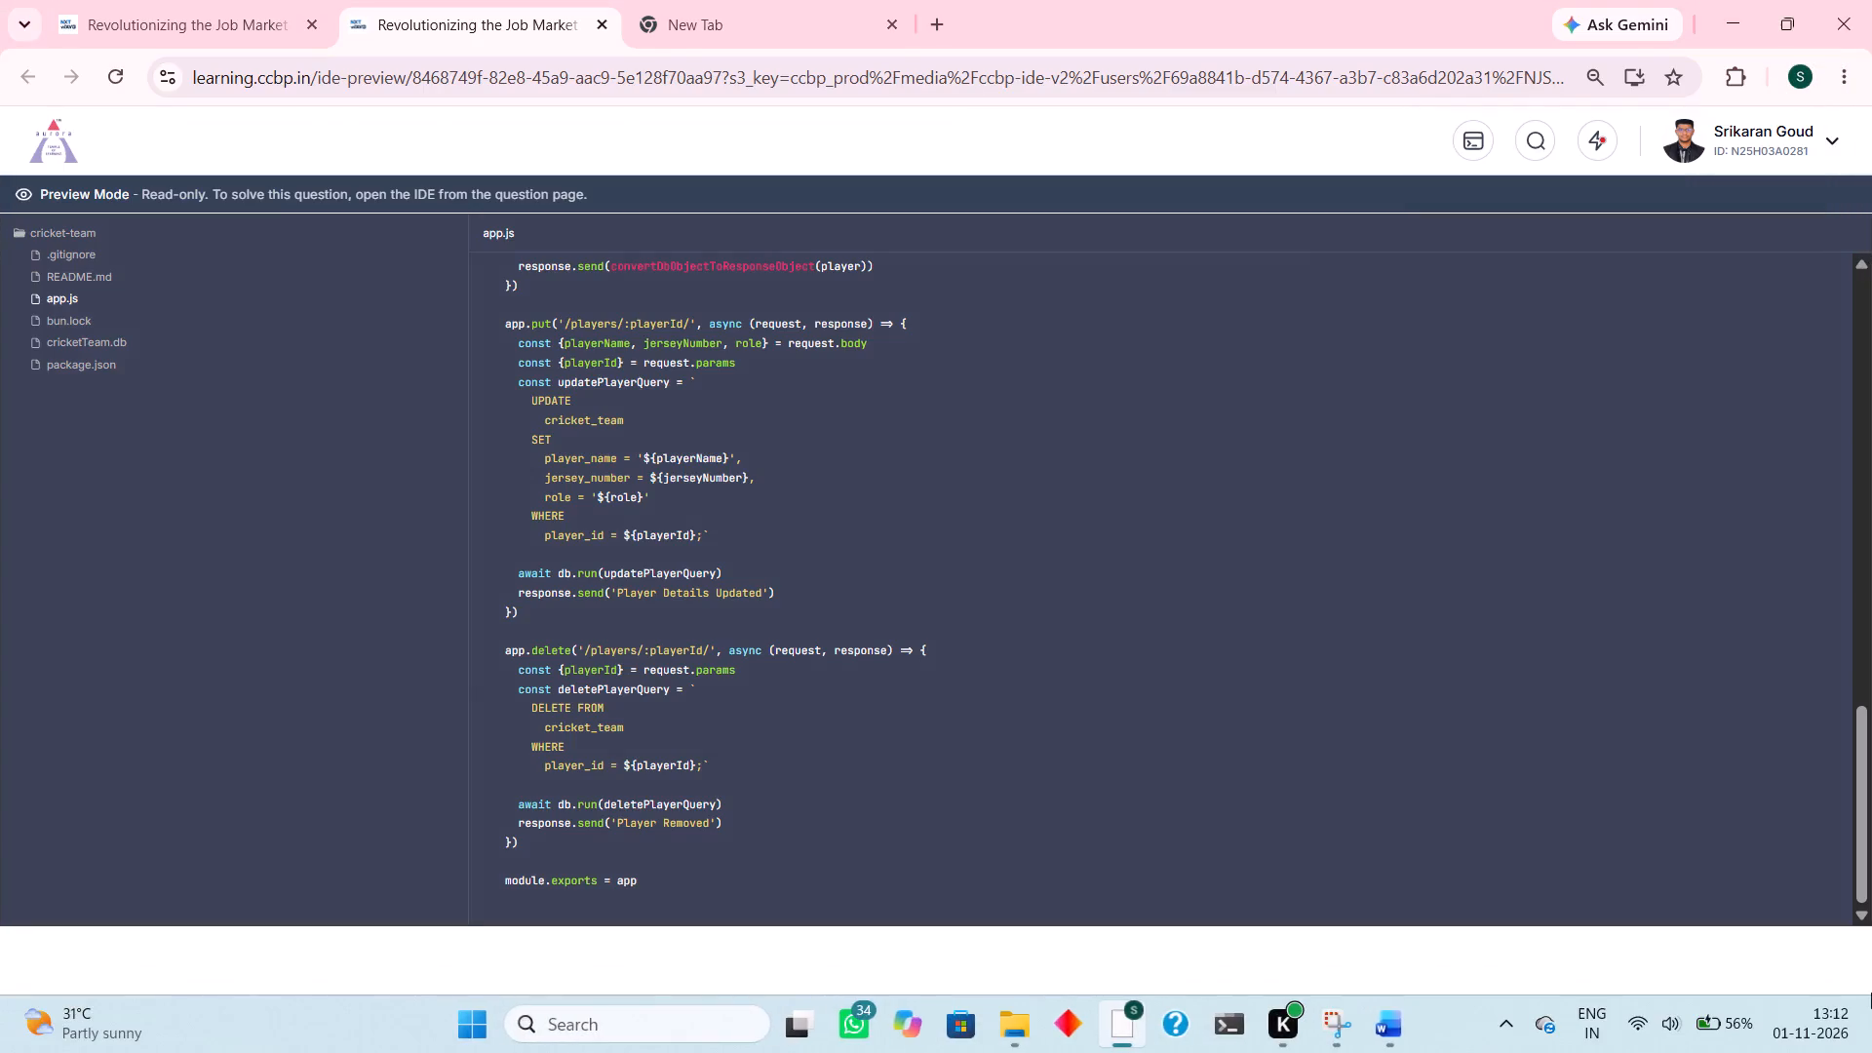
key(ctrl+v)
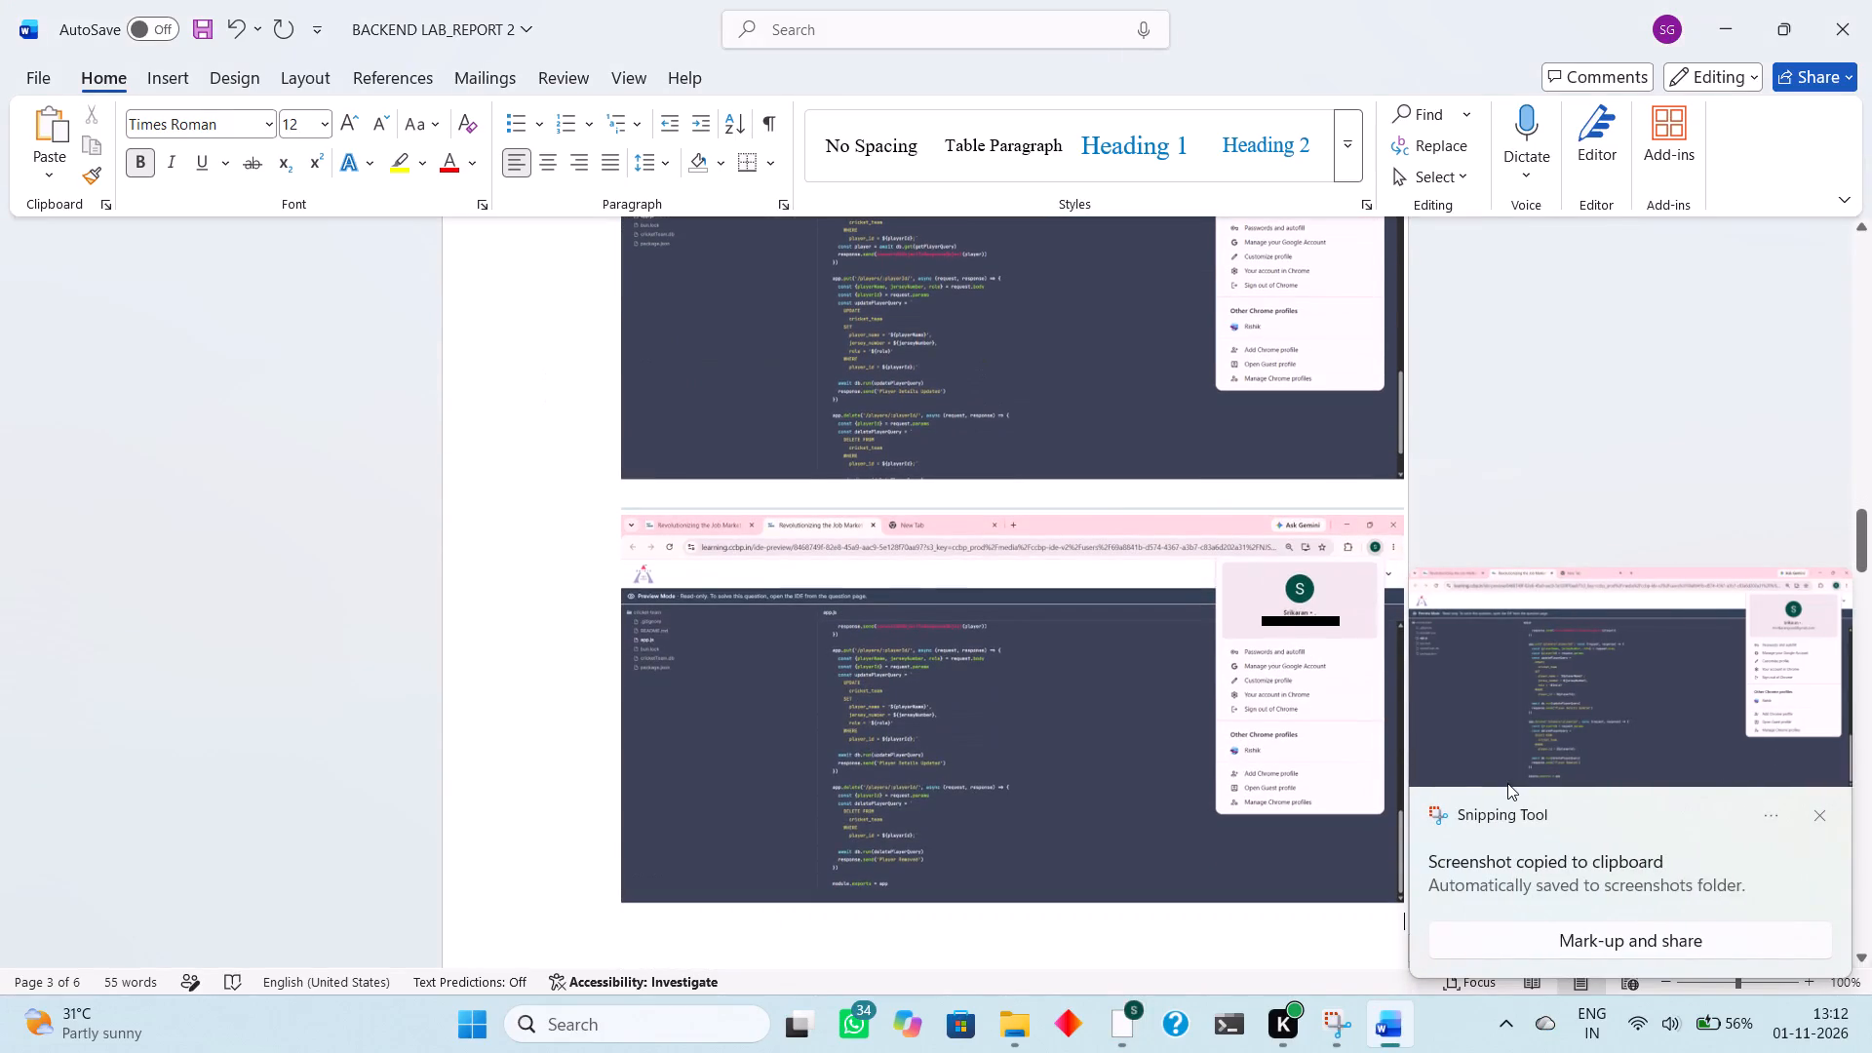
scroll(1256, 617, down, 3)
Switch to Chrome, return from the Cricket Team question to the Coding Practice list, and copy the question title Movies.
key(alt+Tab)
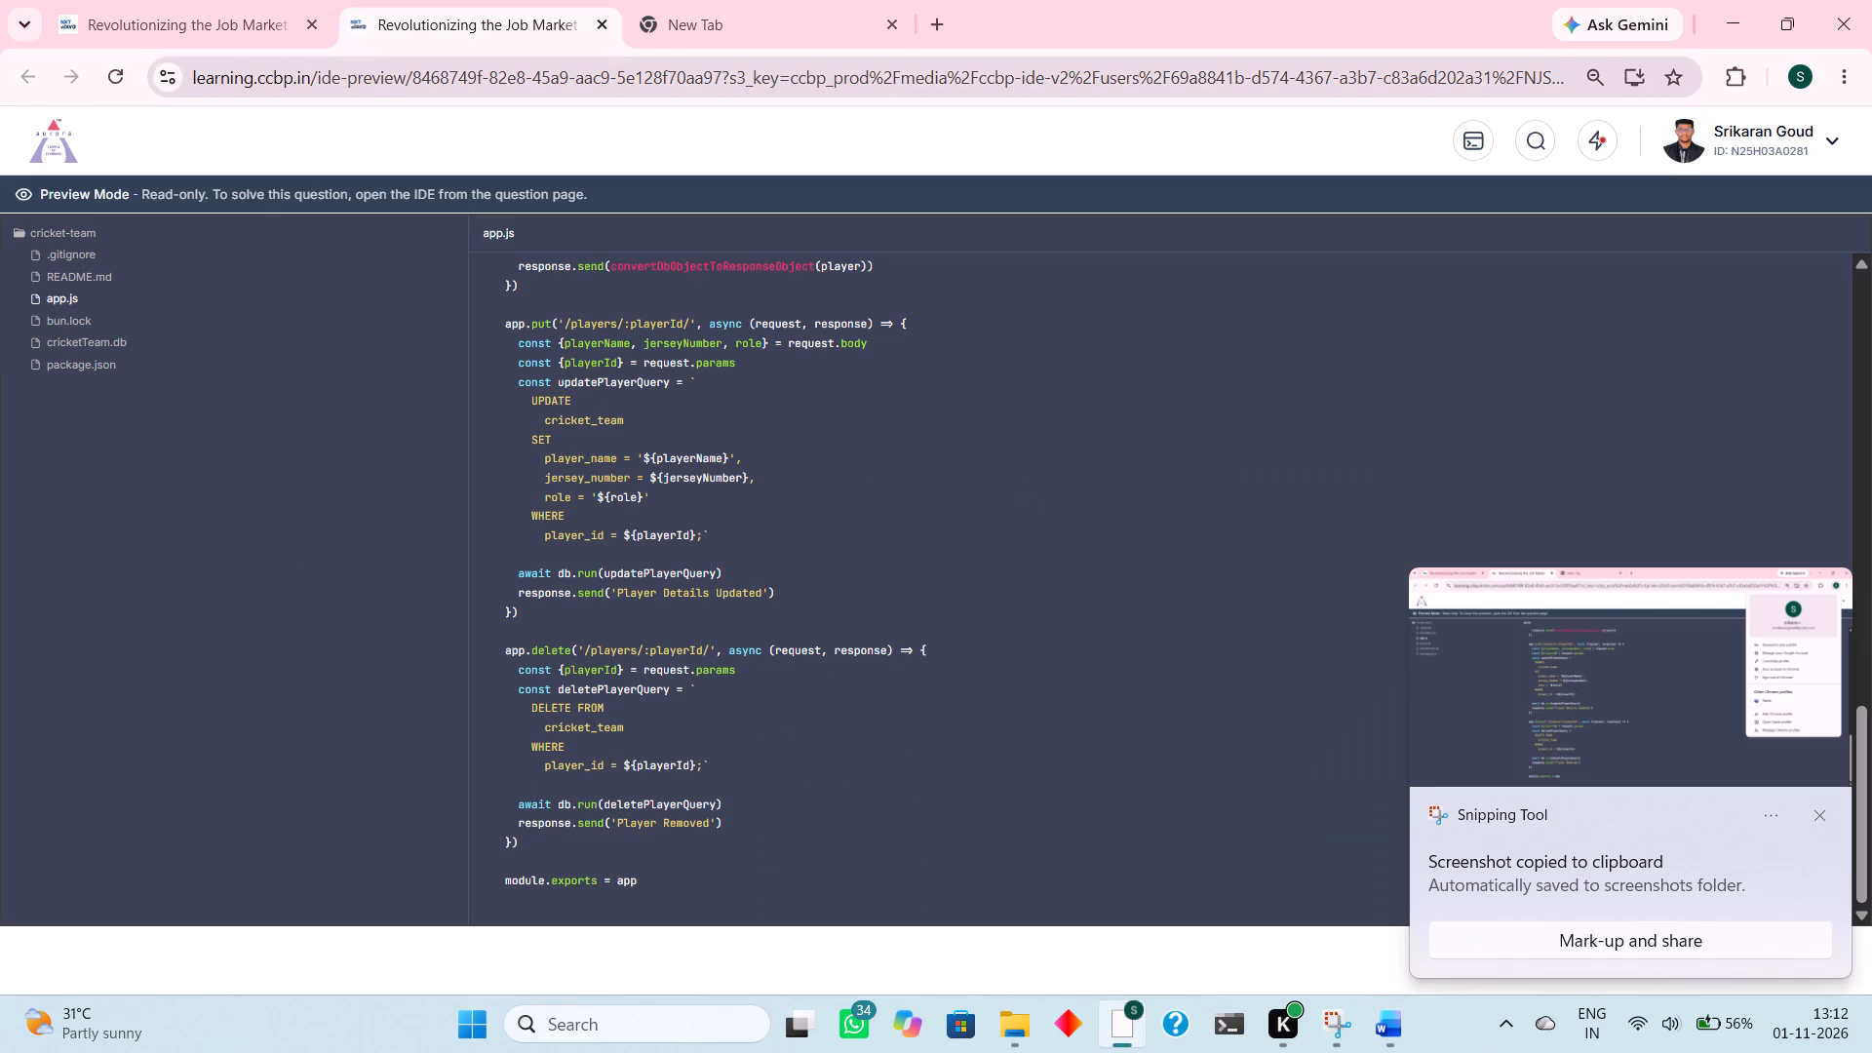
click(192, 0)
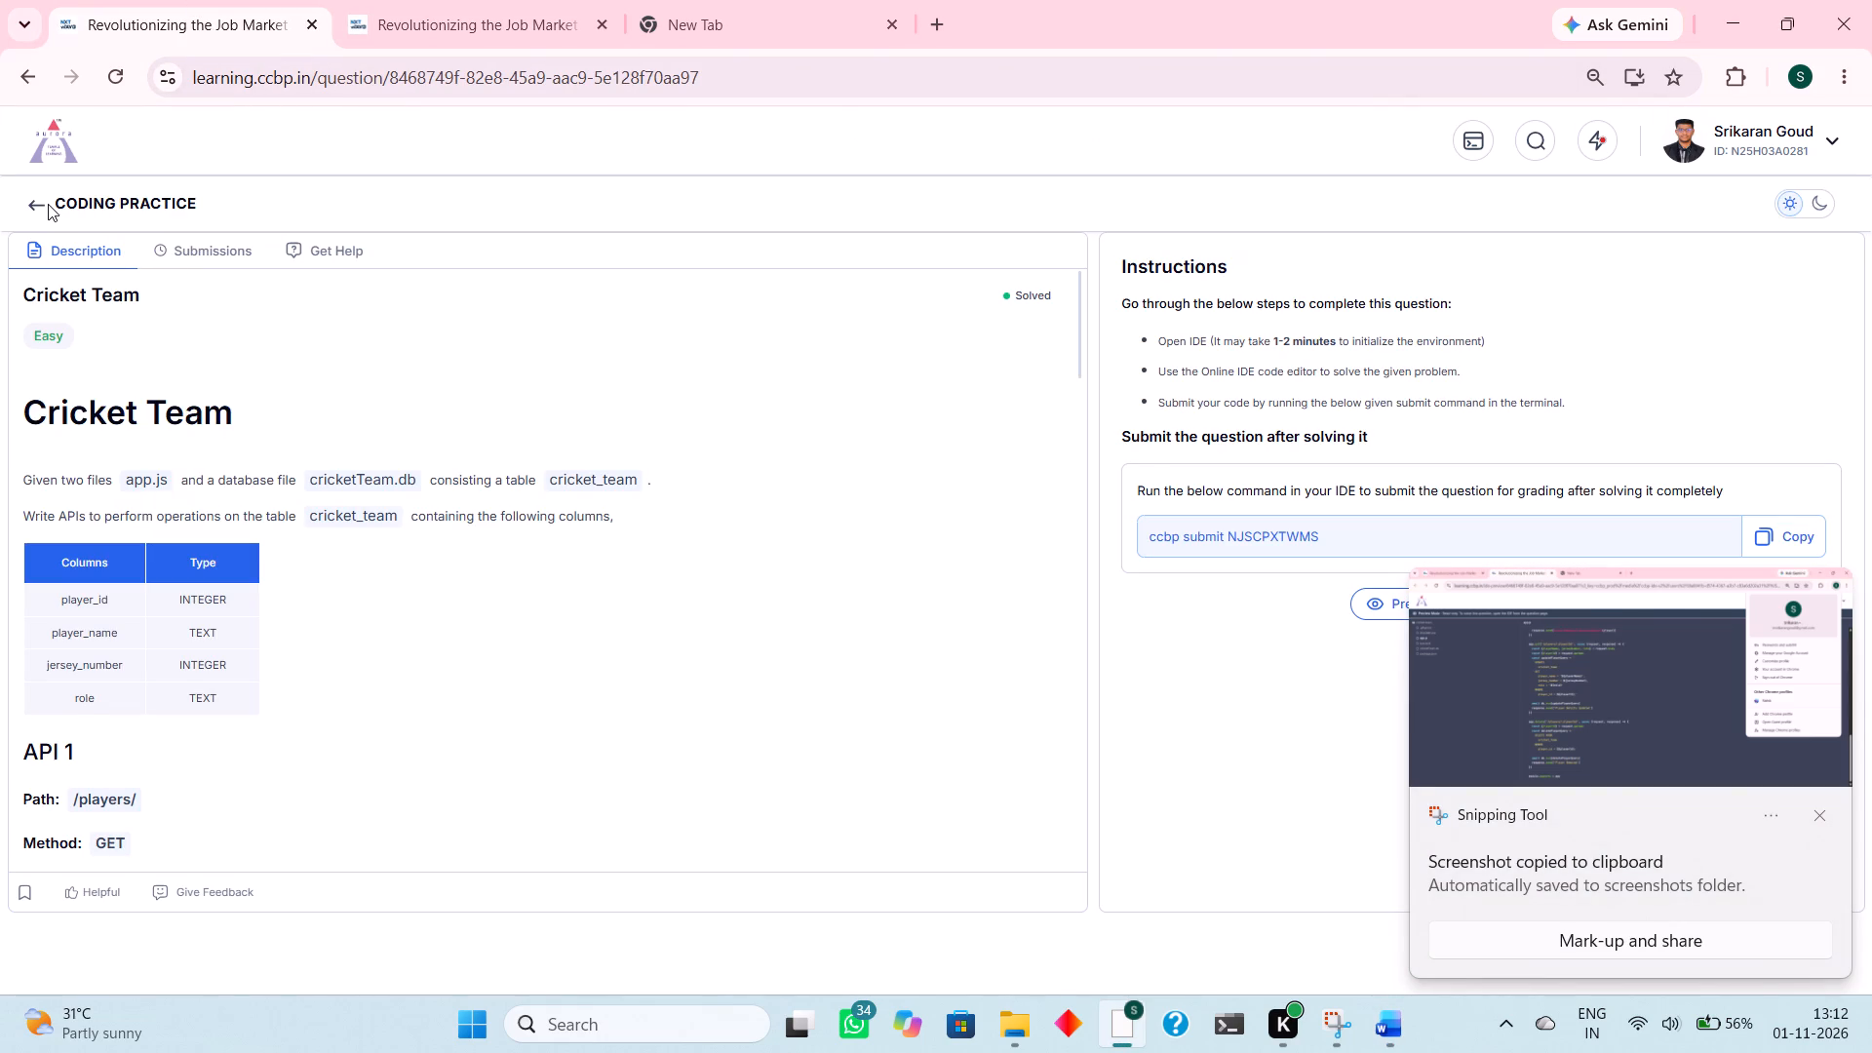
click(48, 204)
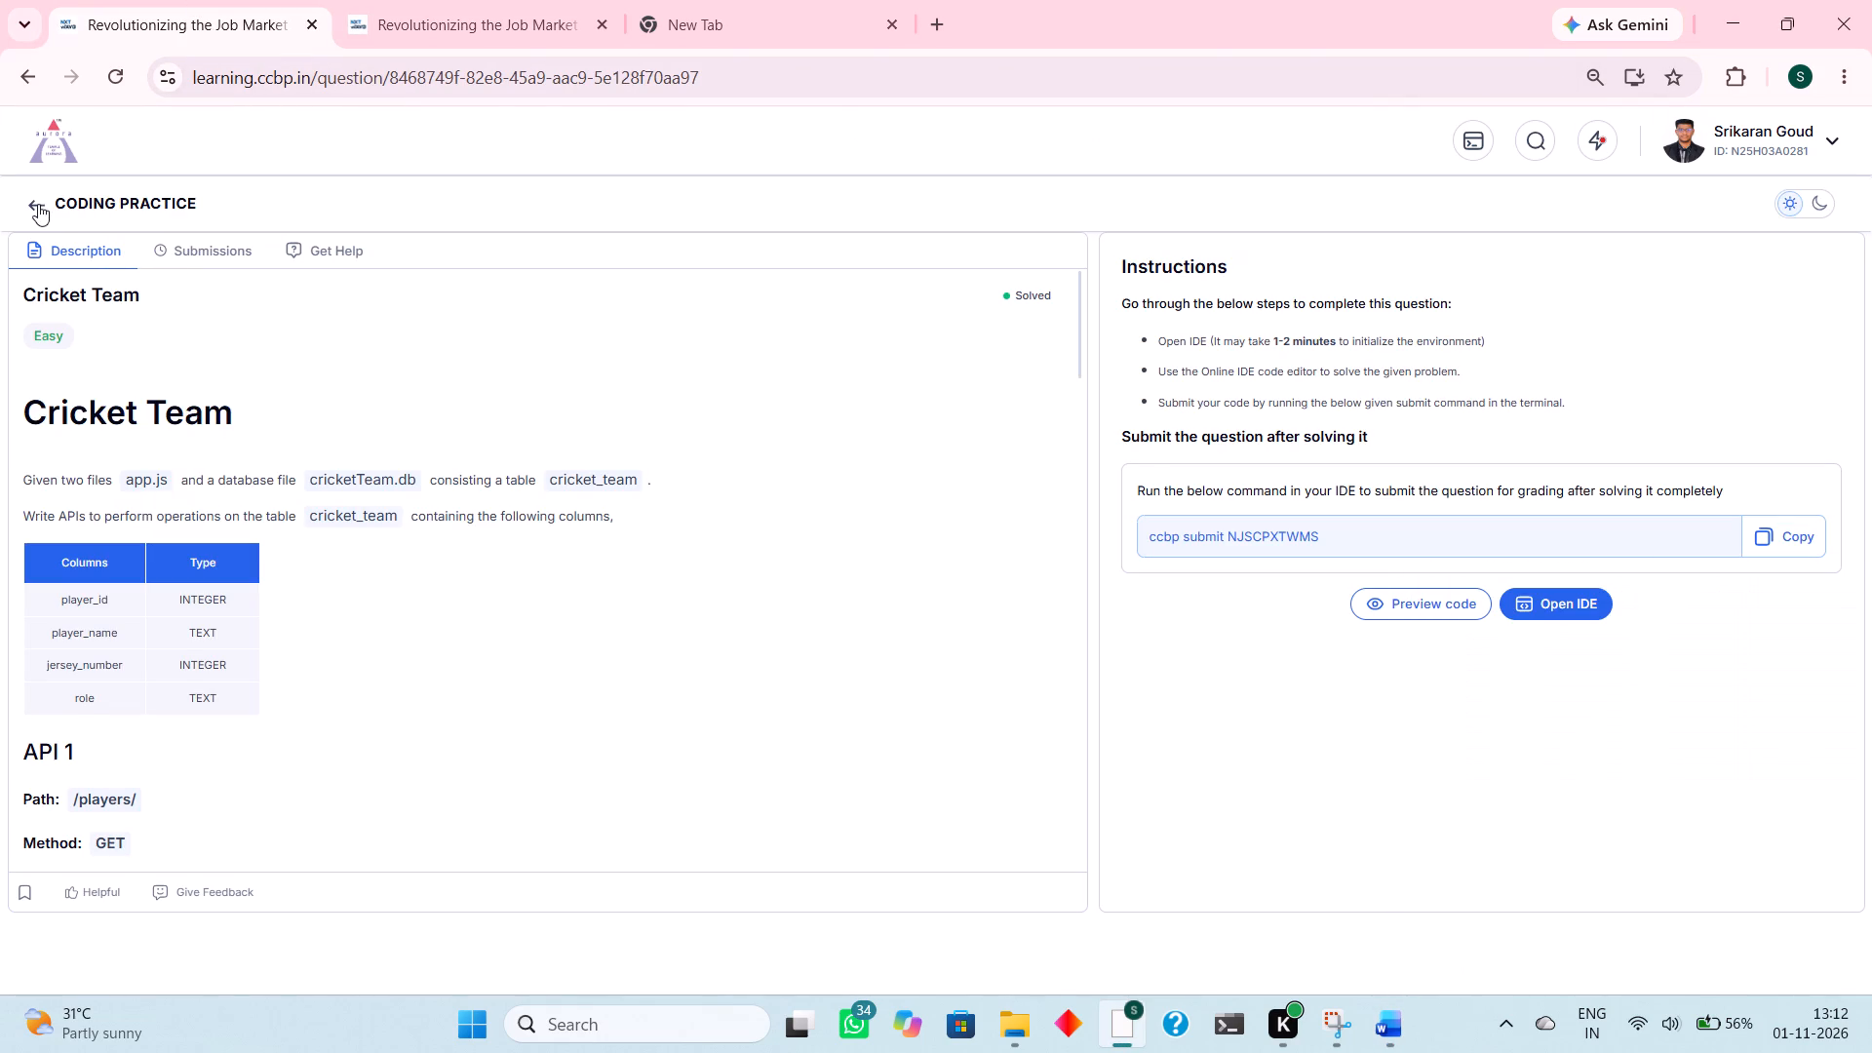
click(38, 204)
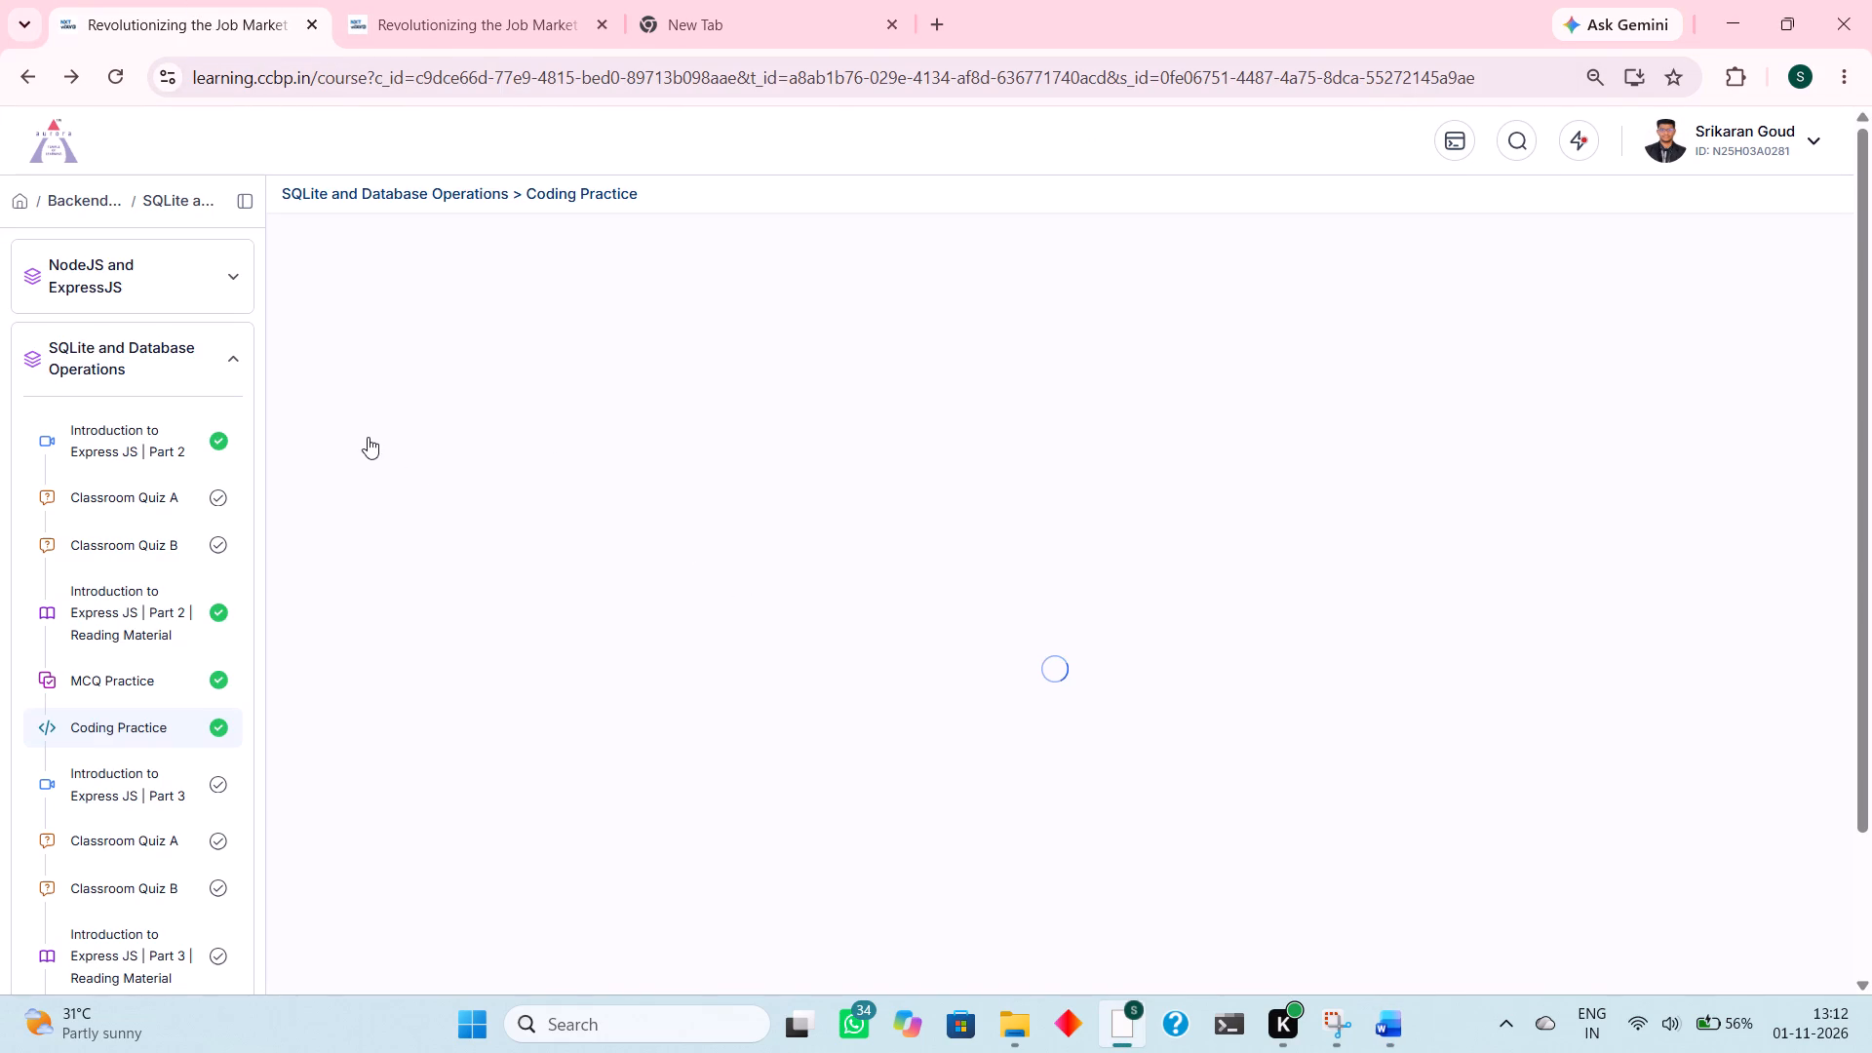
drag(363, 435, 293, 437)
key(ctrl+c)
Switch to Word and replace the Today's Date heading text of item 2 with the copied title Movies.
key(alt+Tab)
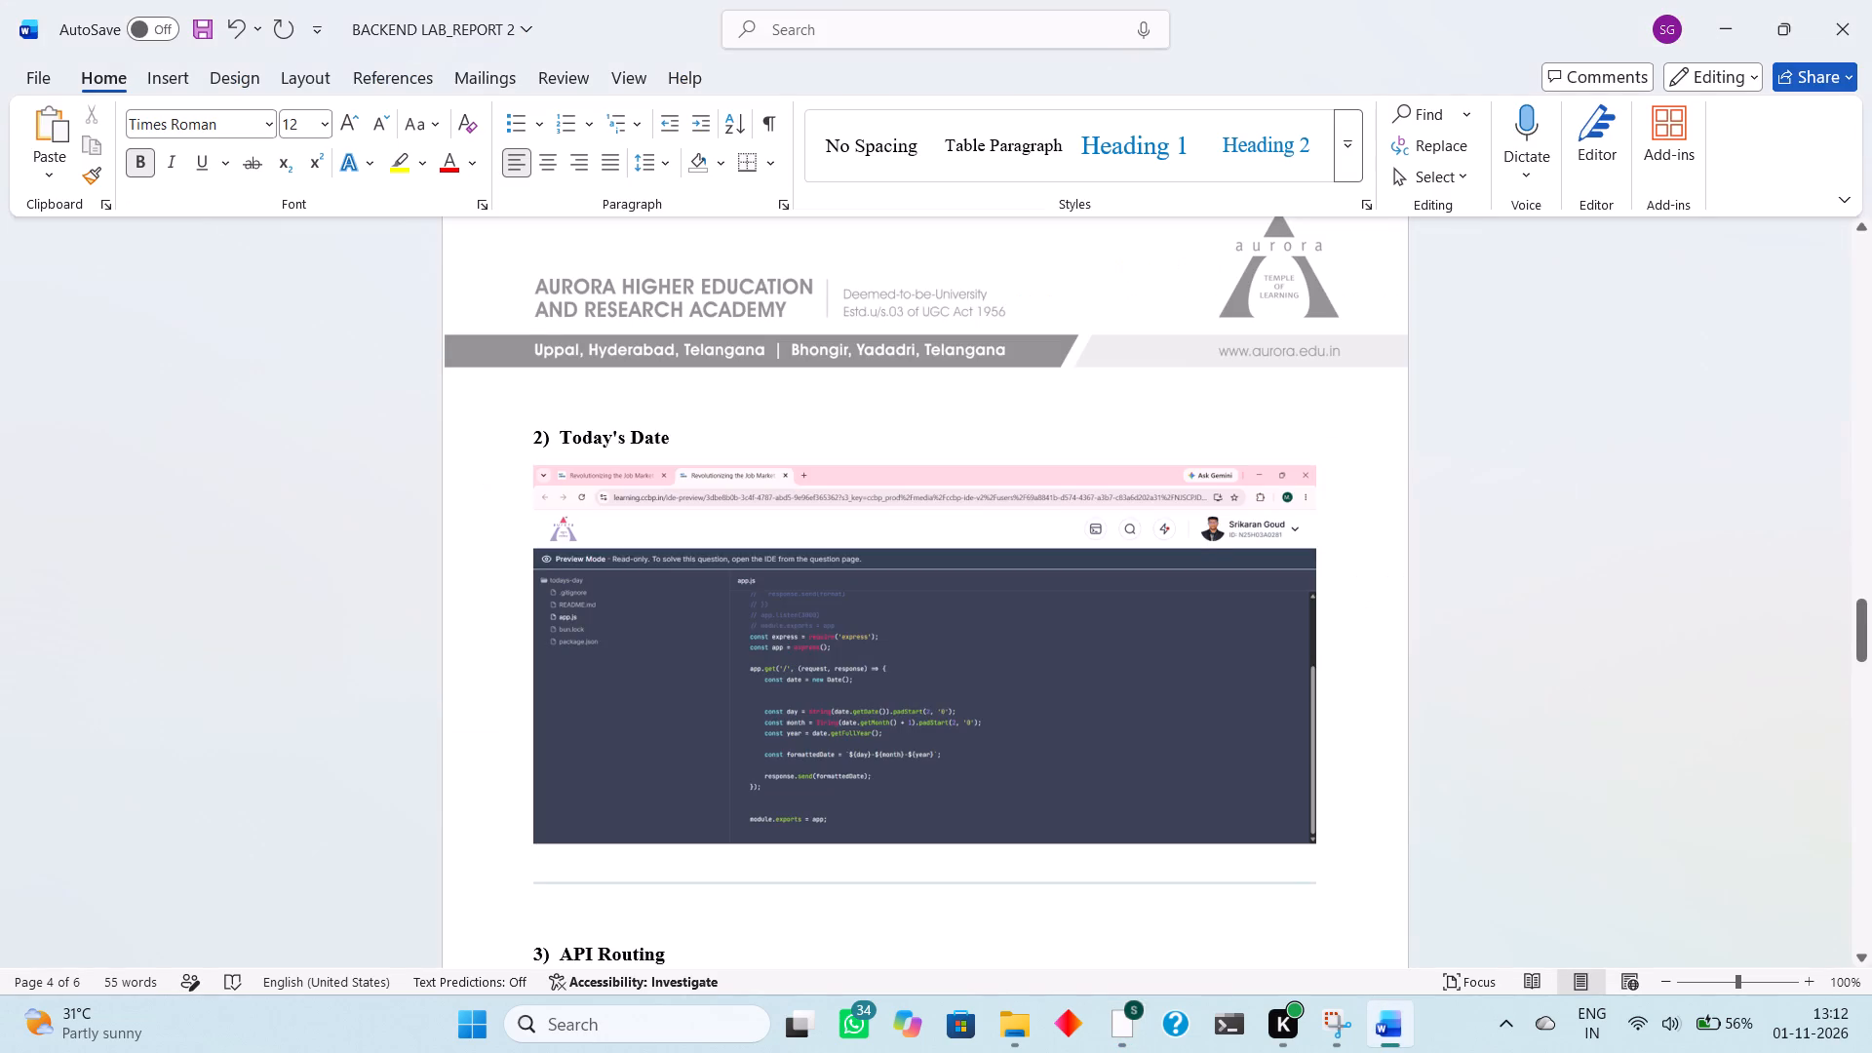
scroll(763, 675, down, 3)
scroll(692, 419, up, 2)
scroll(692, 419, down, 1)
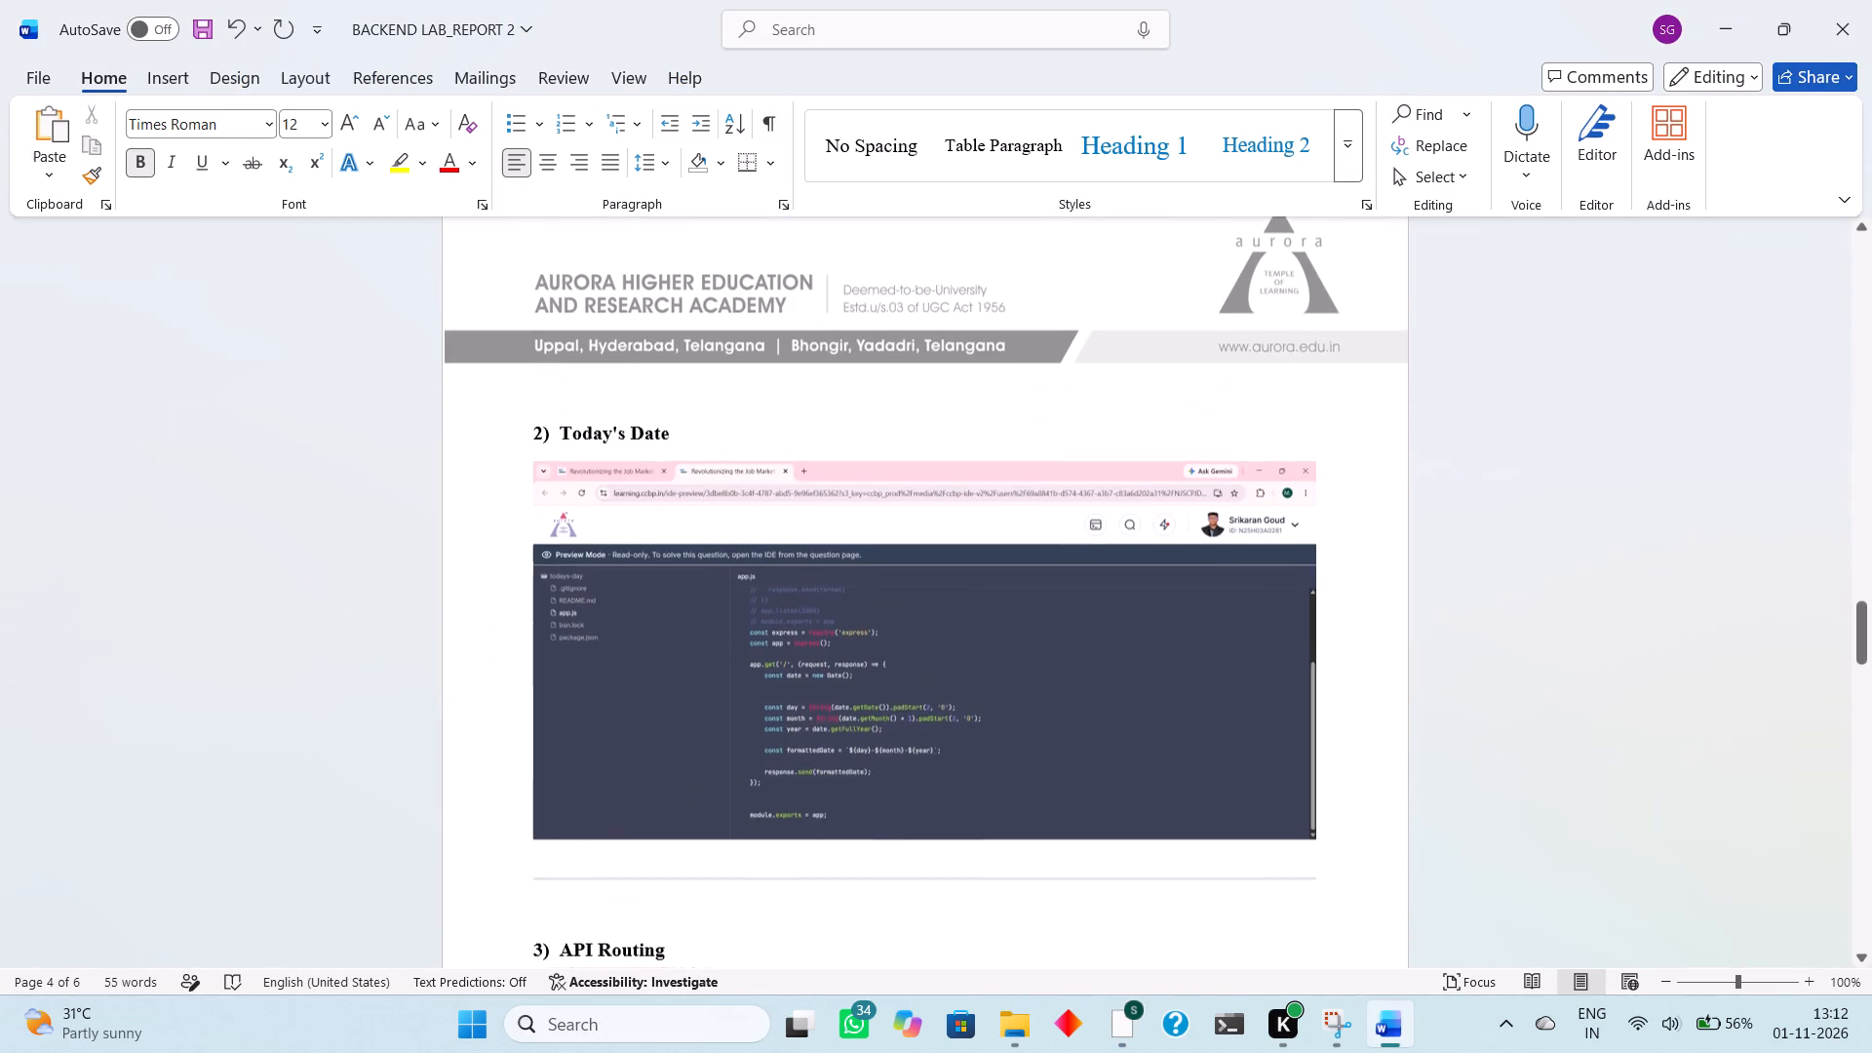
scroll(692, 419, down, 1)
drag(681, 400, 580, 392)
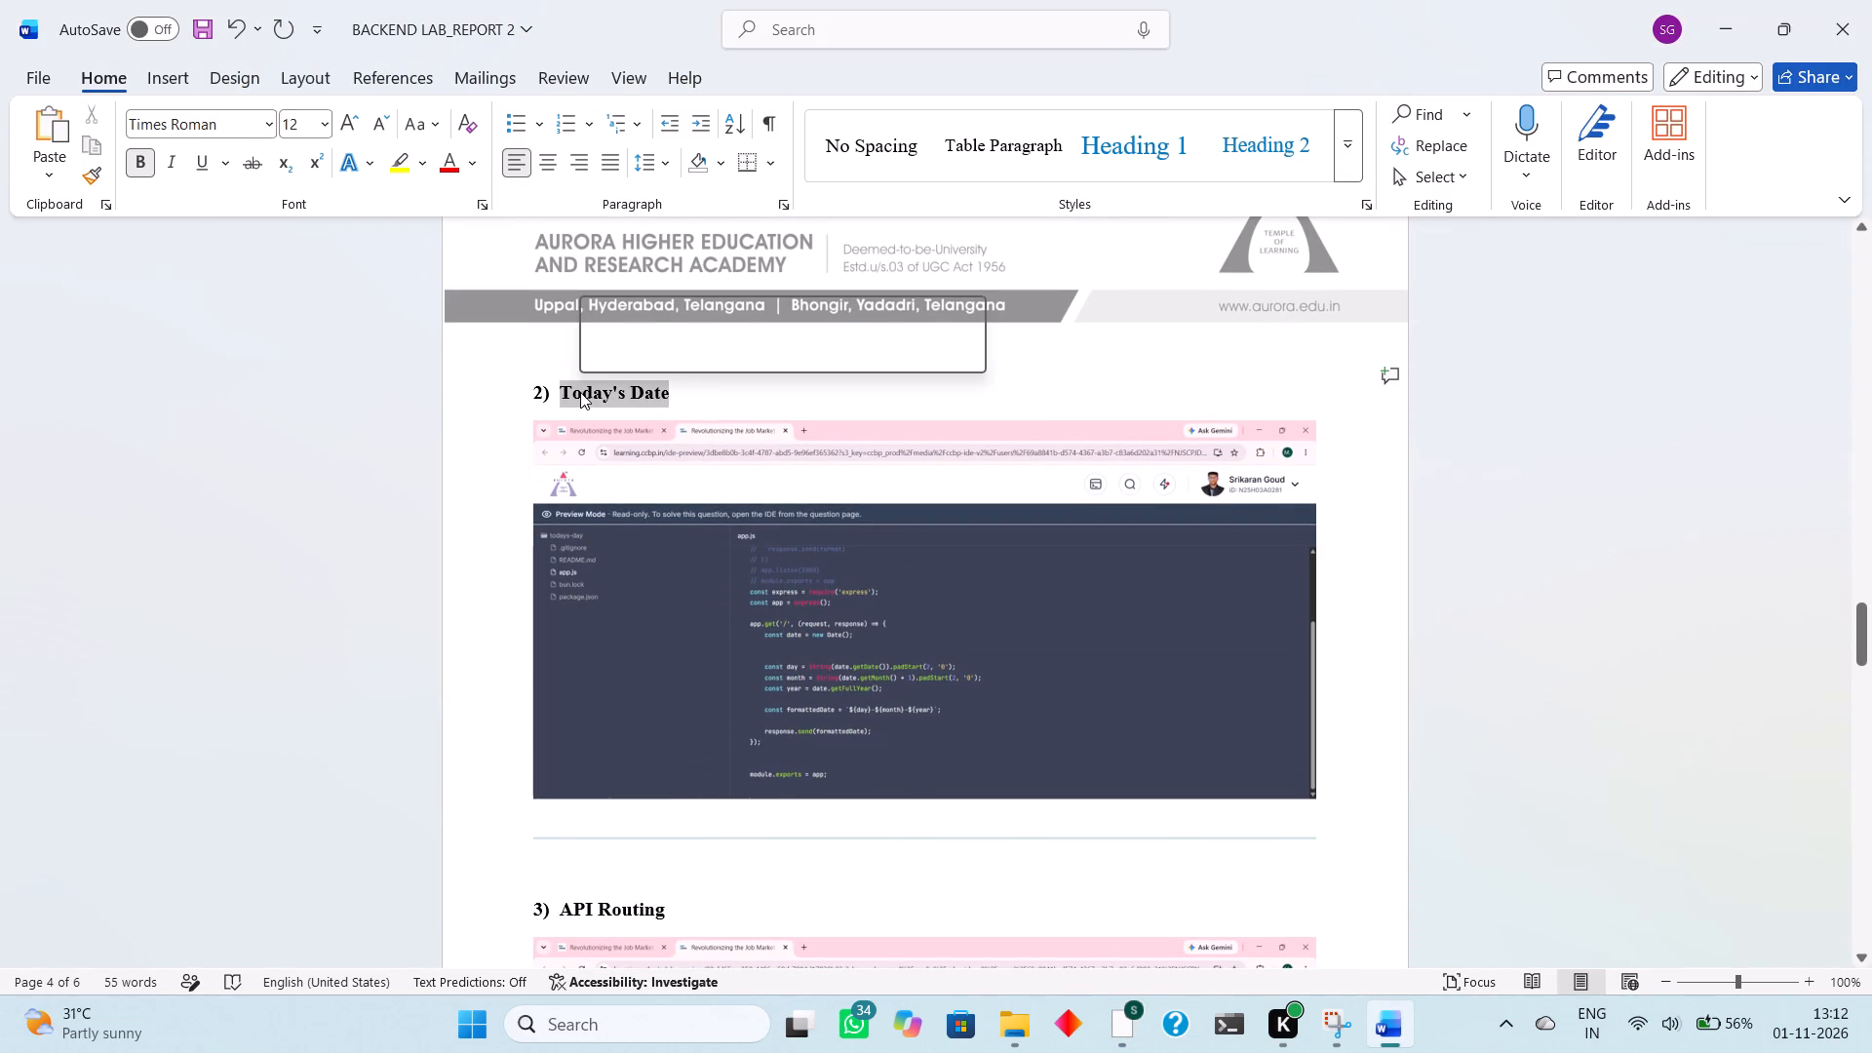
key(BackSpace)
key(ctrl+v)
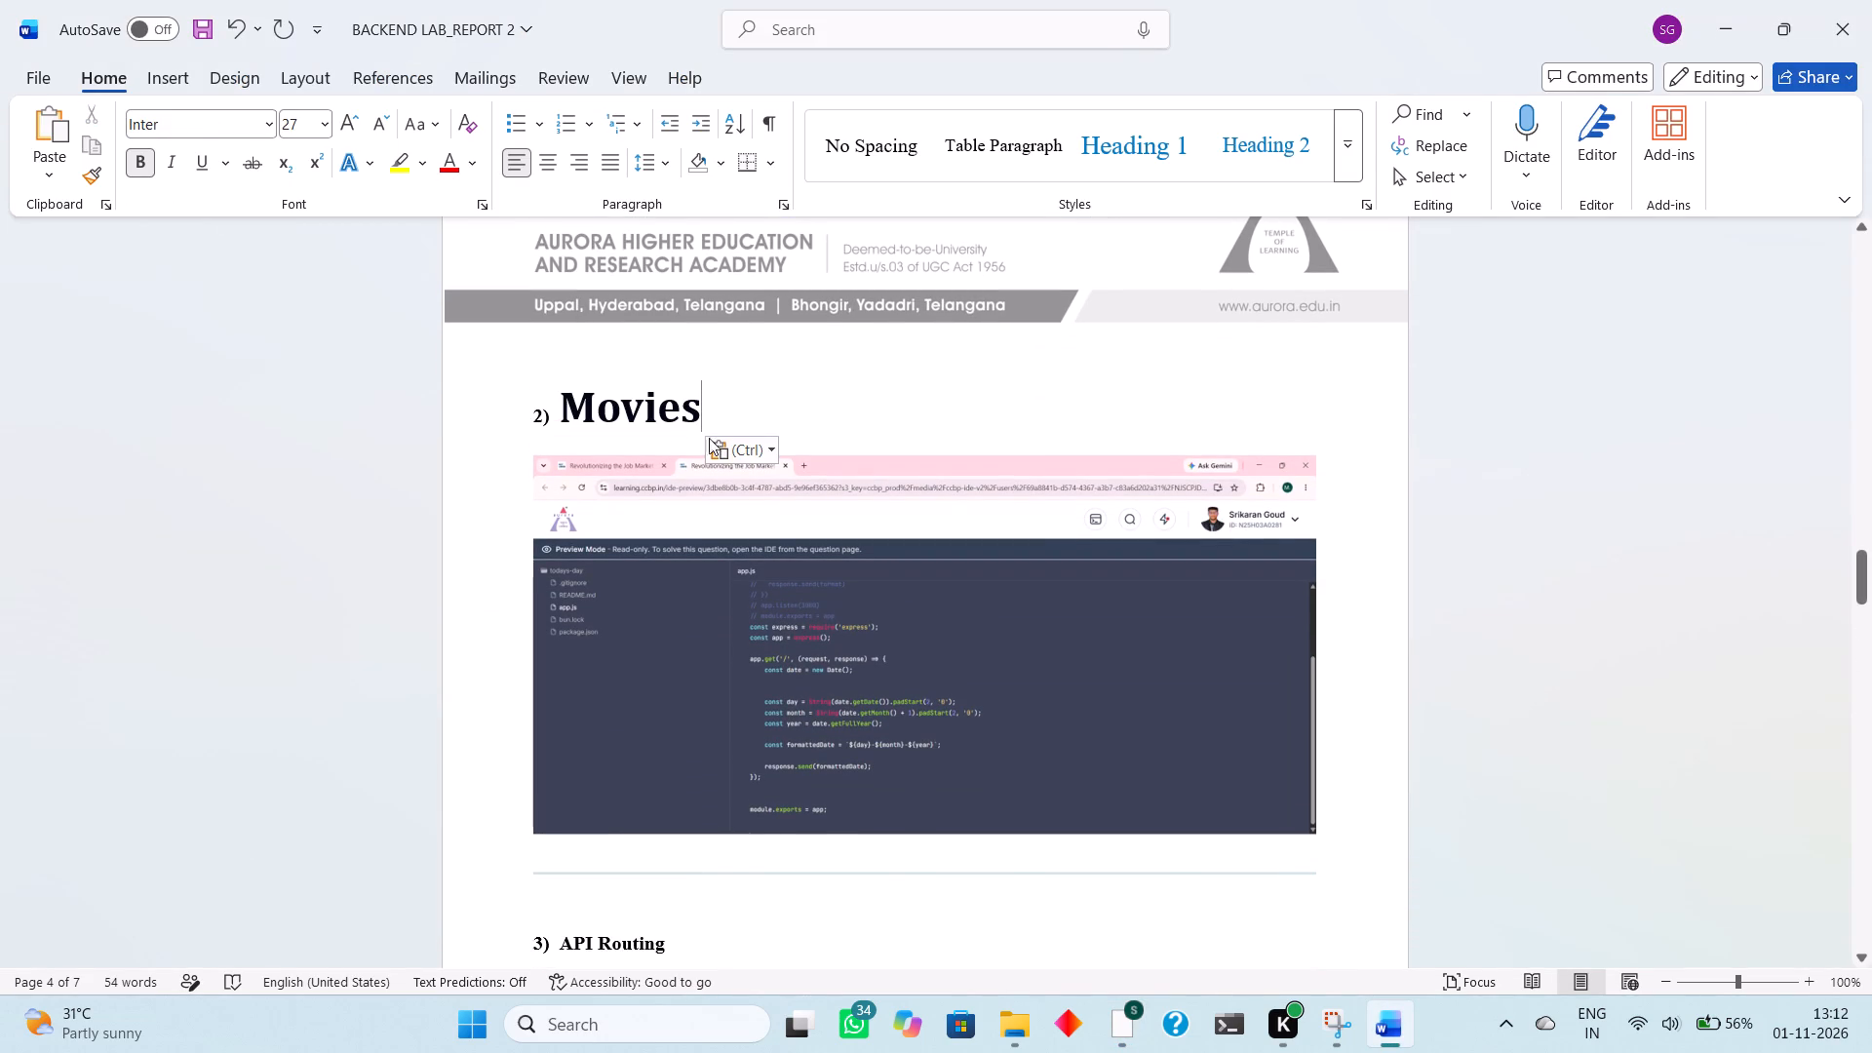
Set the font size of the Cricket Team heading to 12.
scroll(687, 411, up, 8)
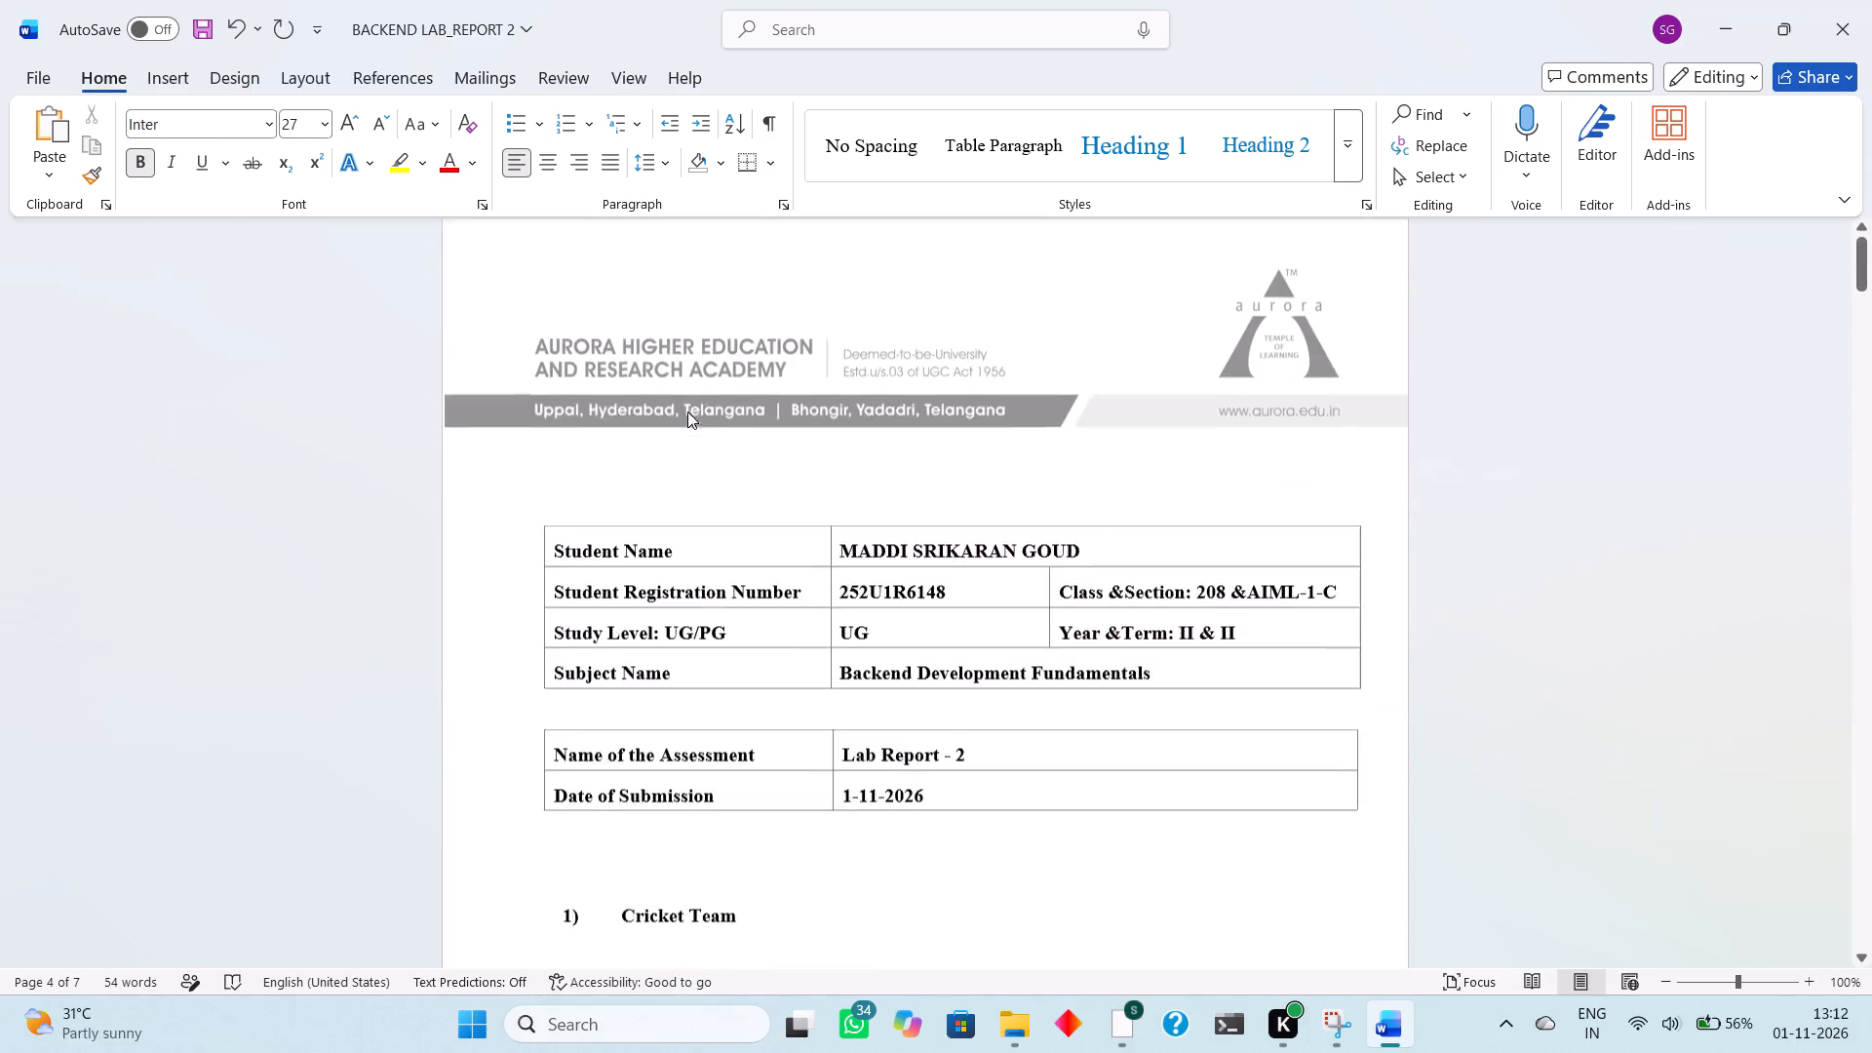
scroll(687, 411, down, 1)
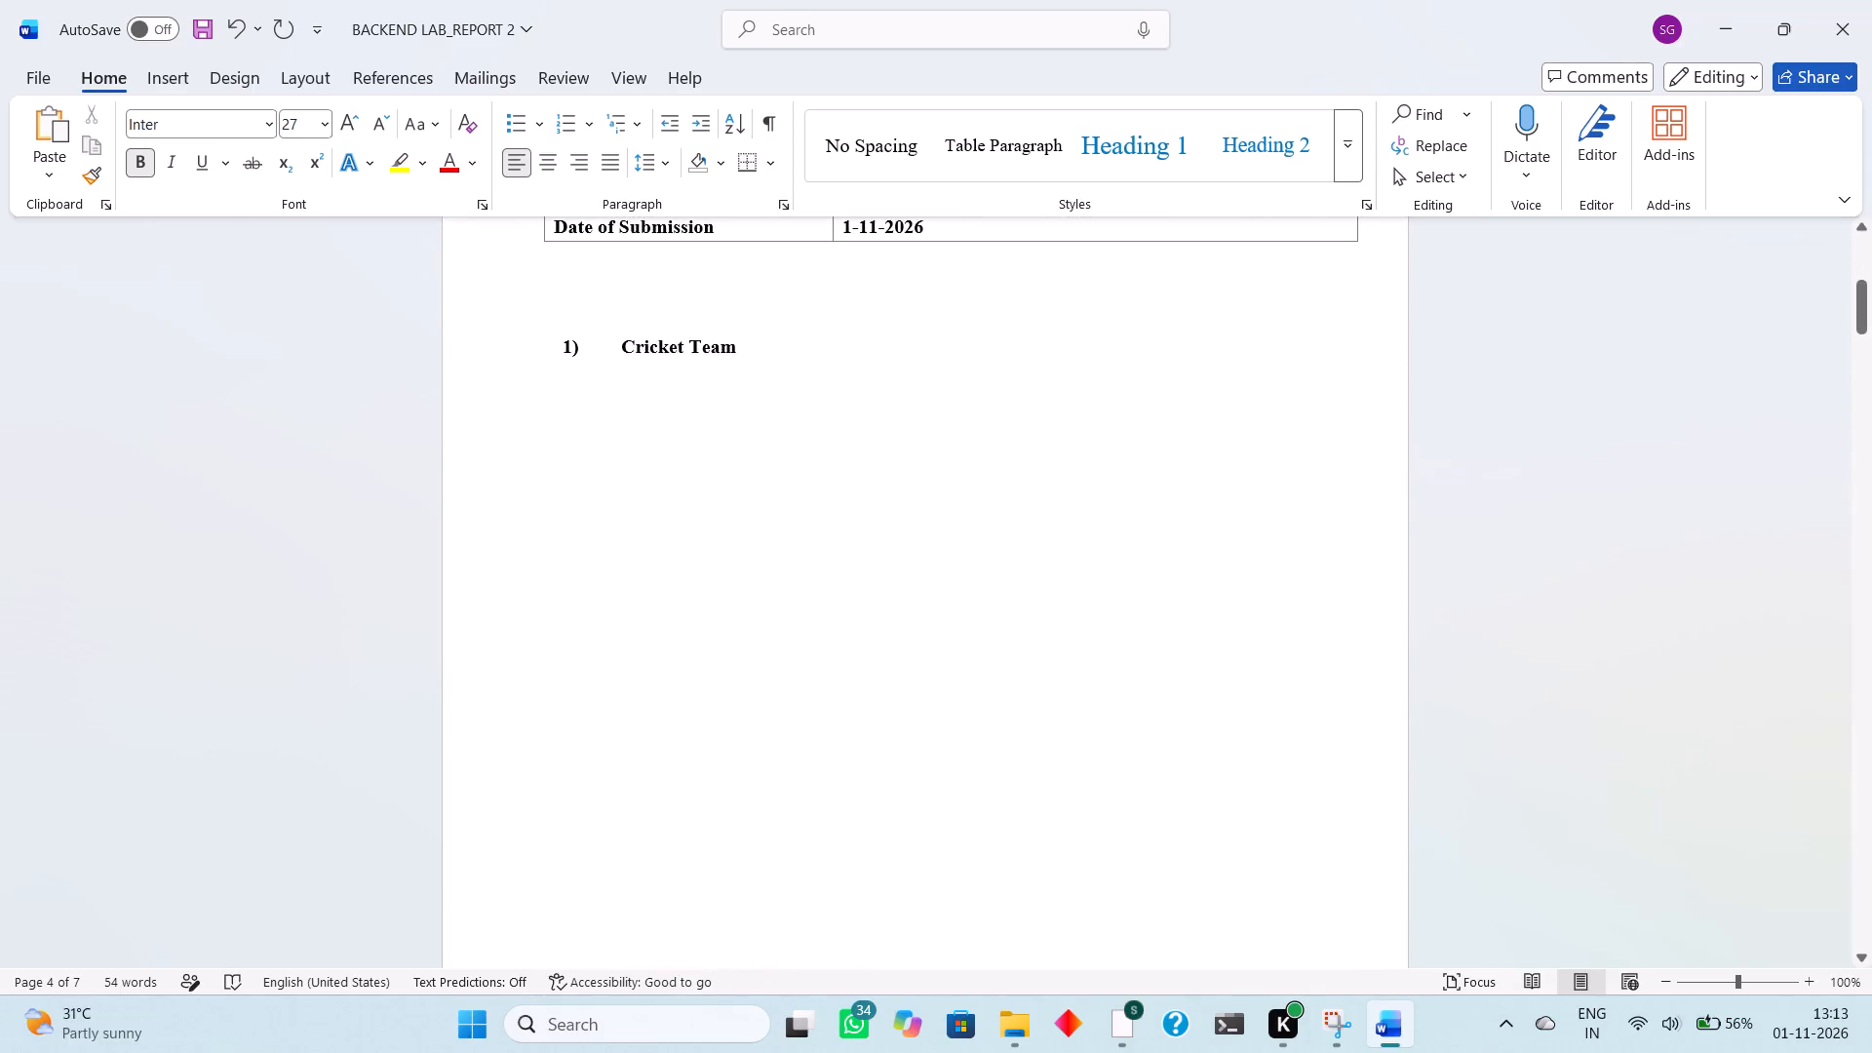
drag(746, 346, 619, 334)
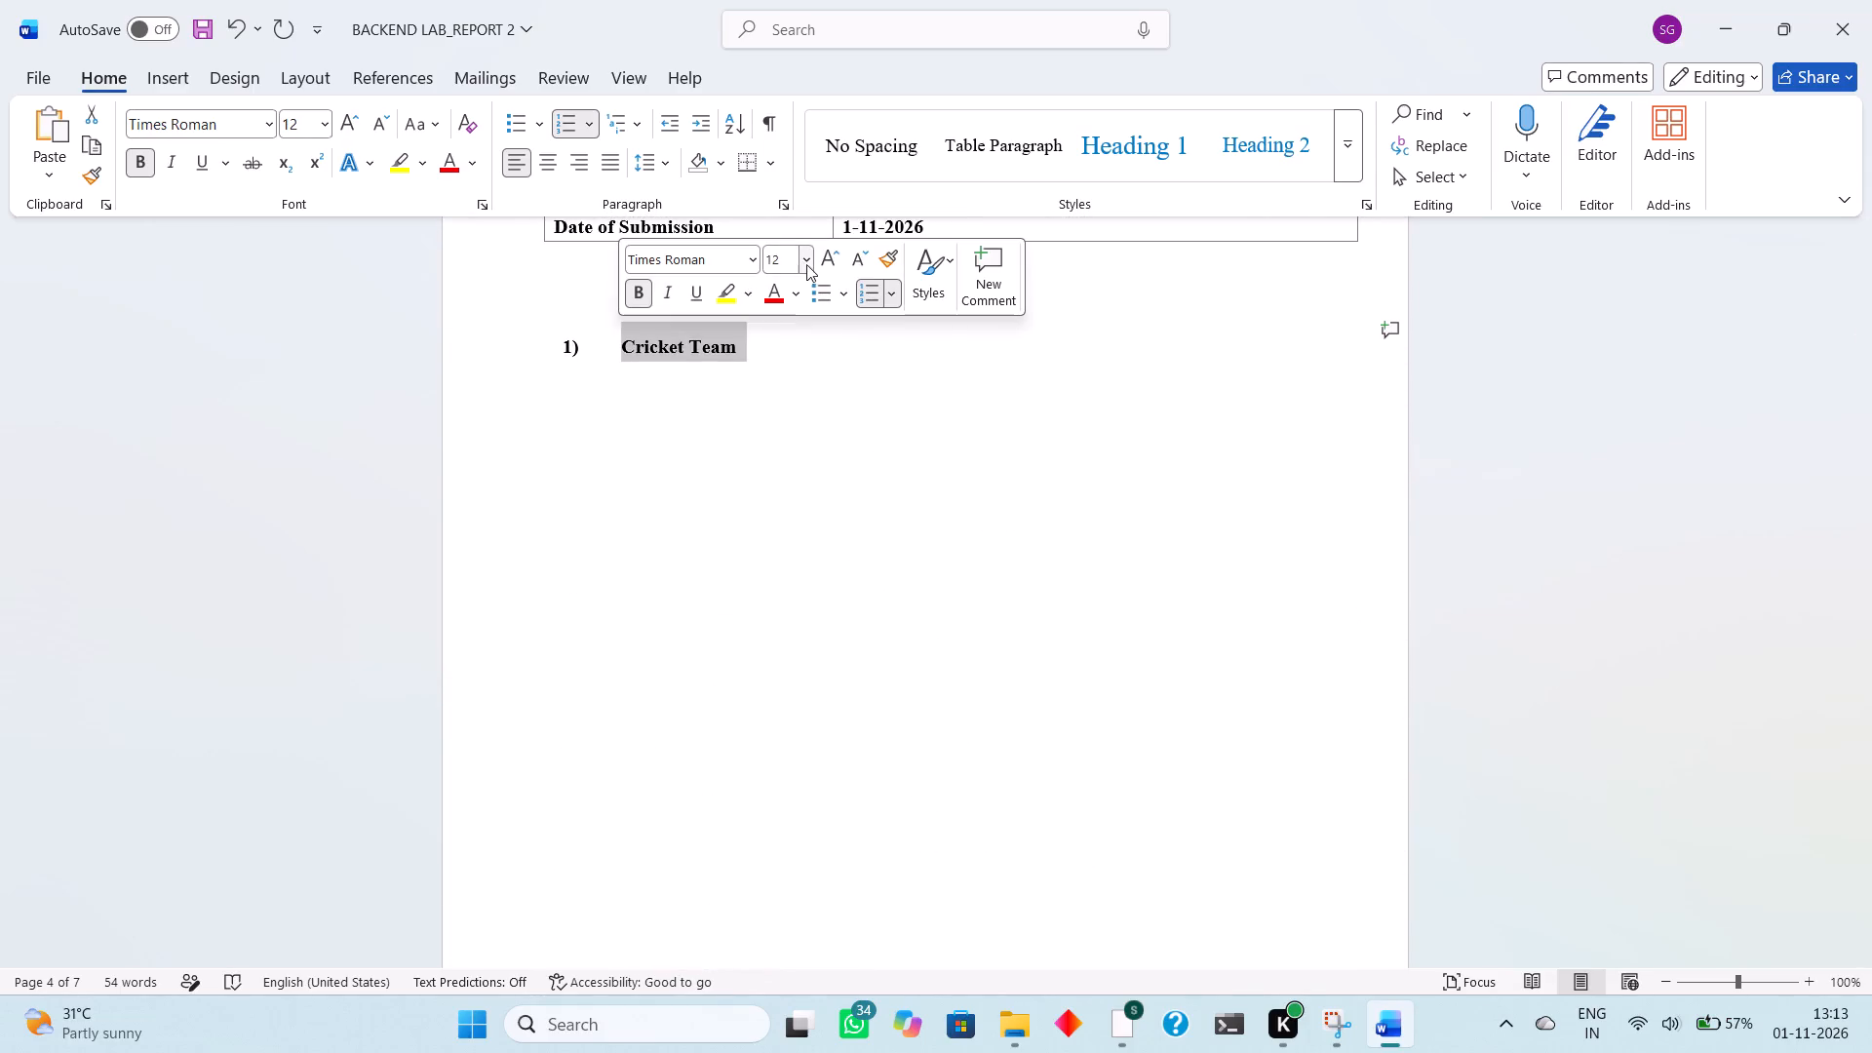
click(807, 264)
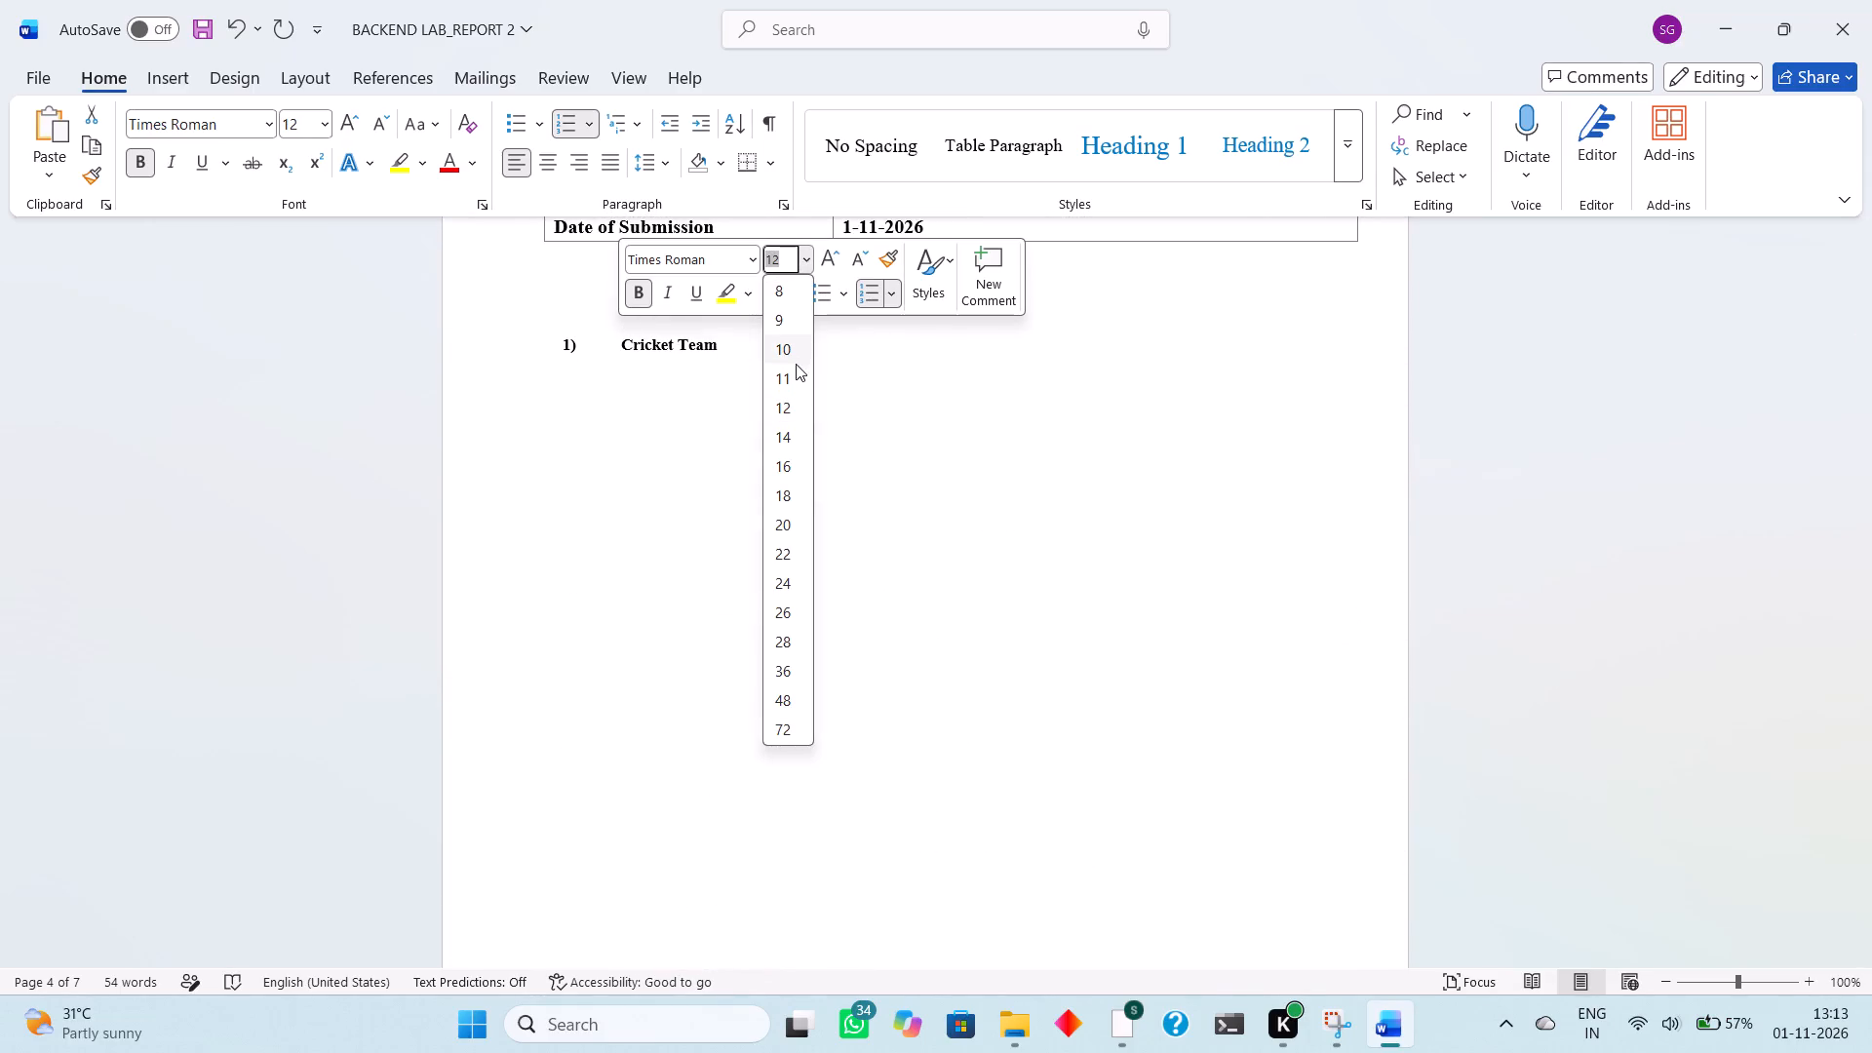
click(793, 407)
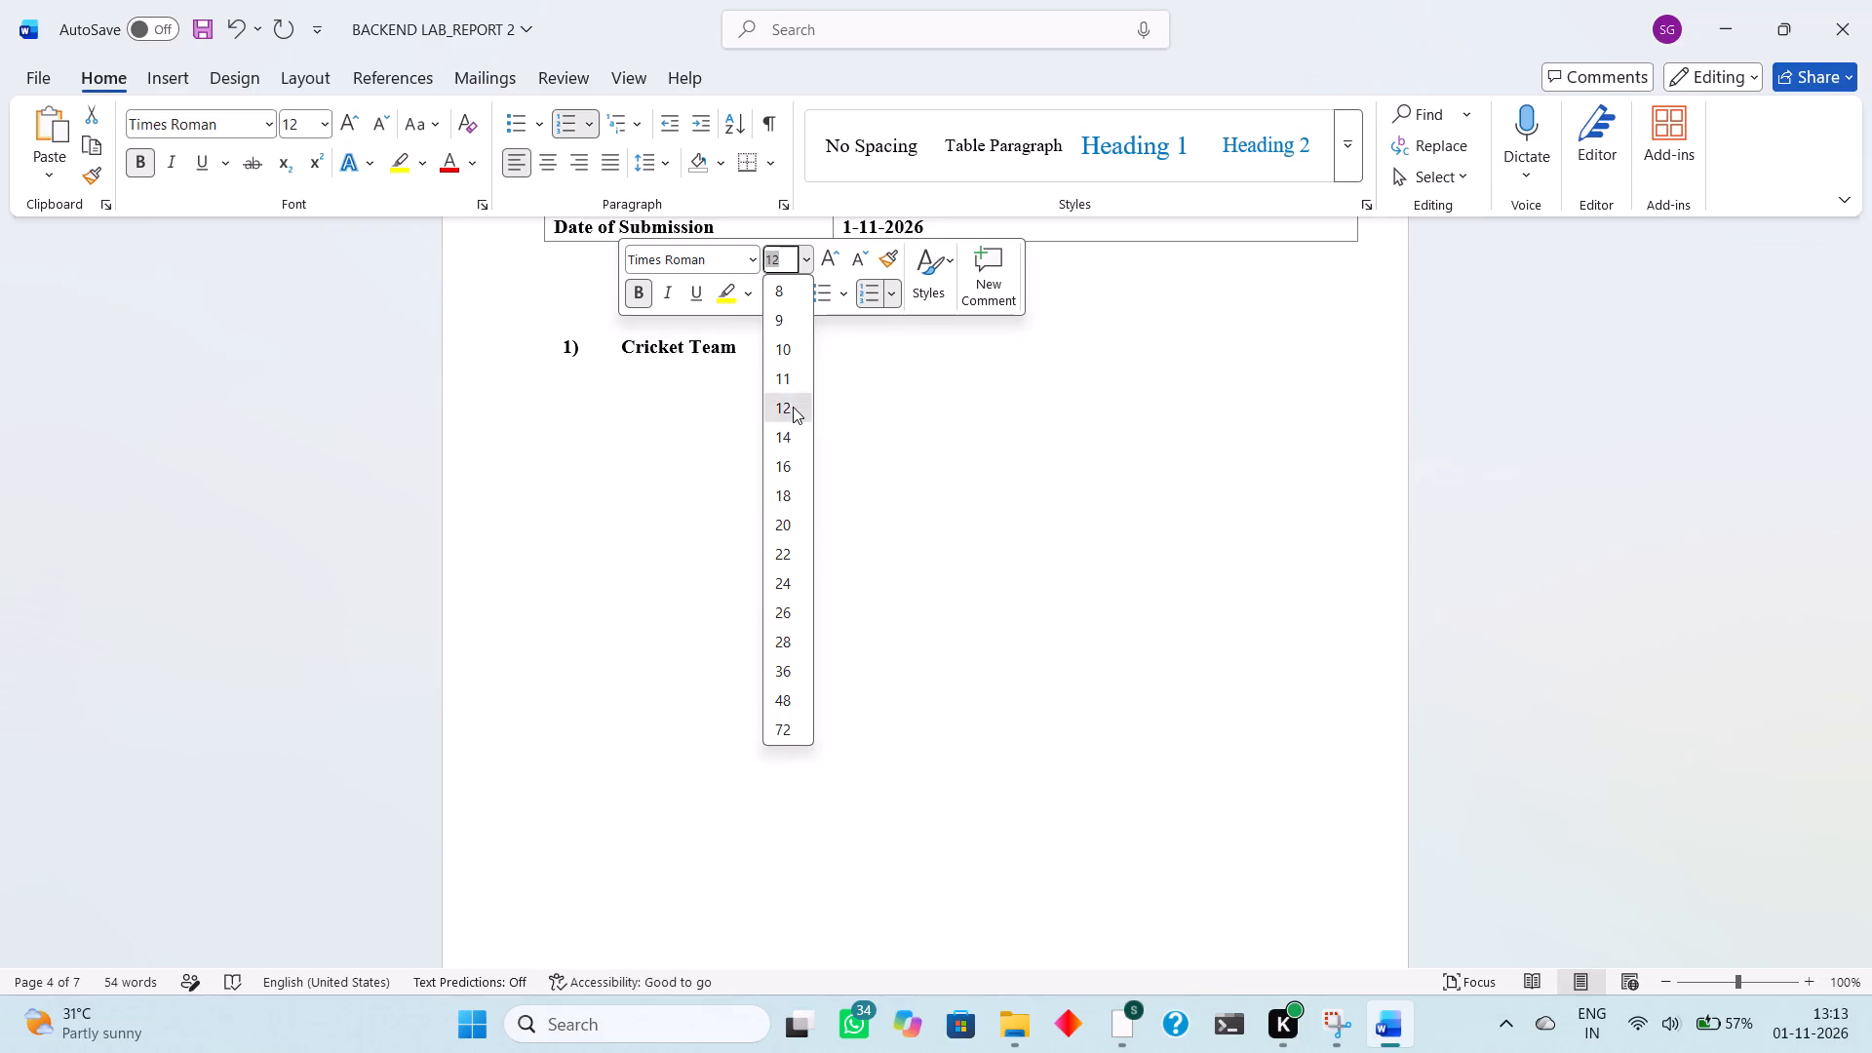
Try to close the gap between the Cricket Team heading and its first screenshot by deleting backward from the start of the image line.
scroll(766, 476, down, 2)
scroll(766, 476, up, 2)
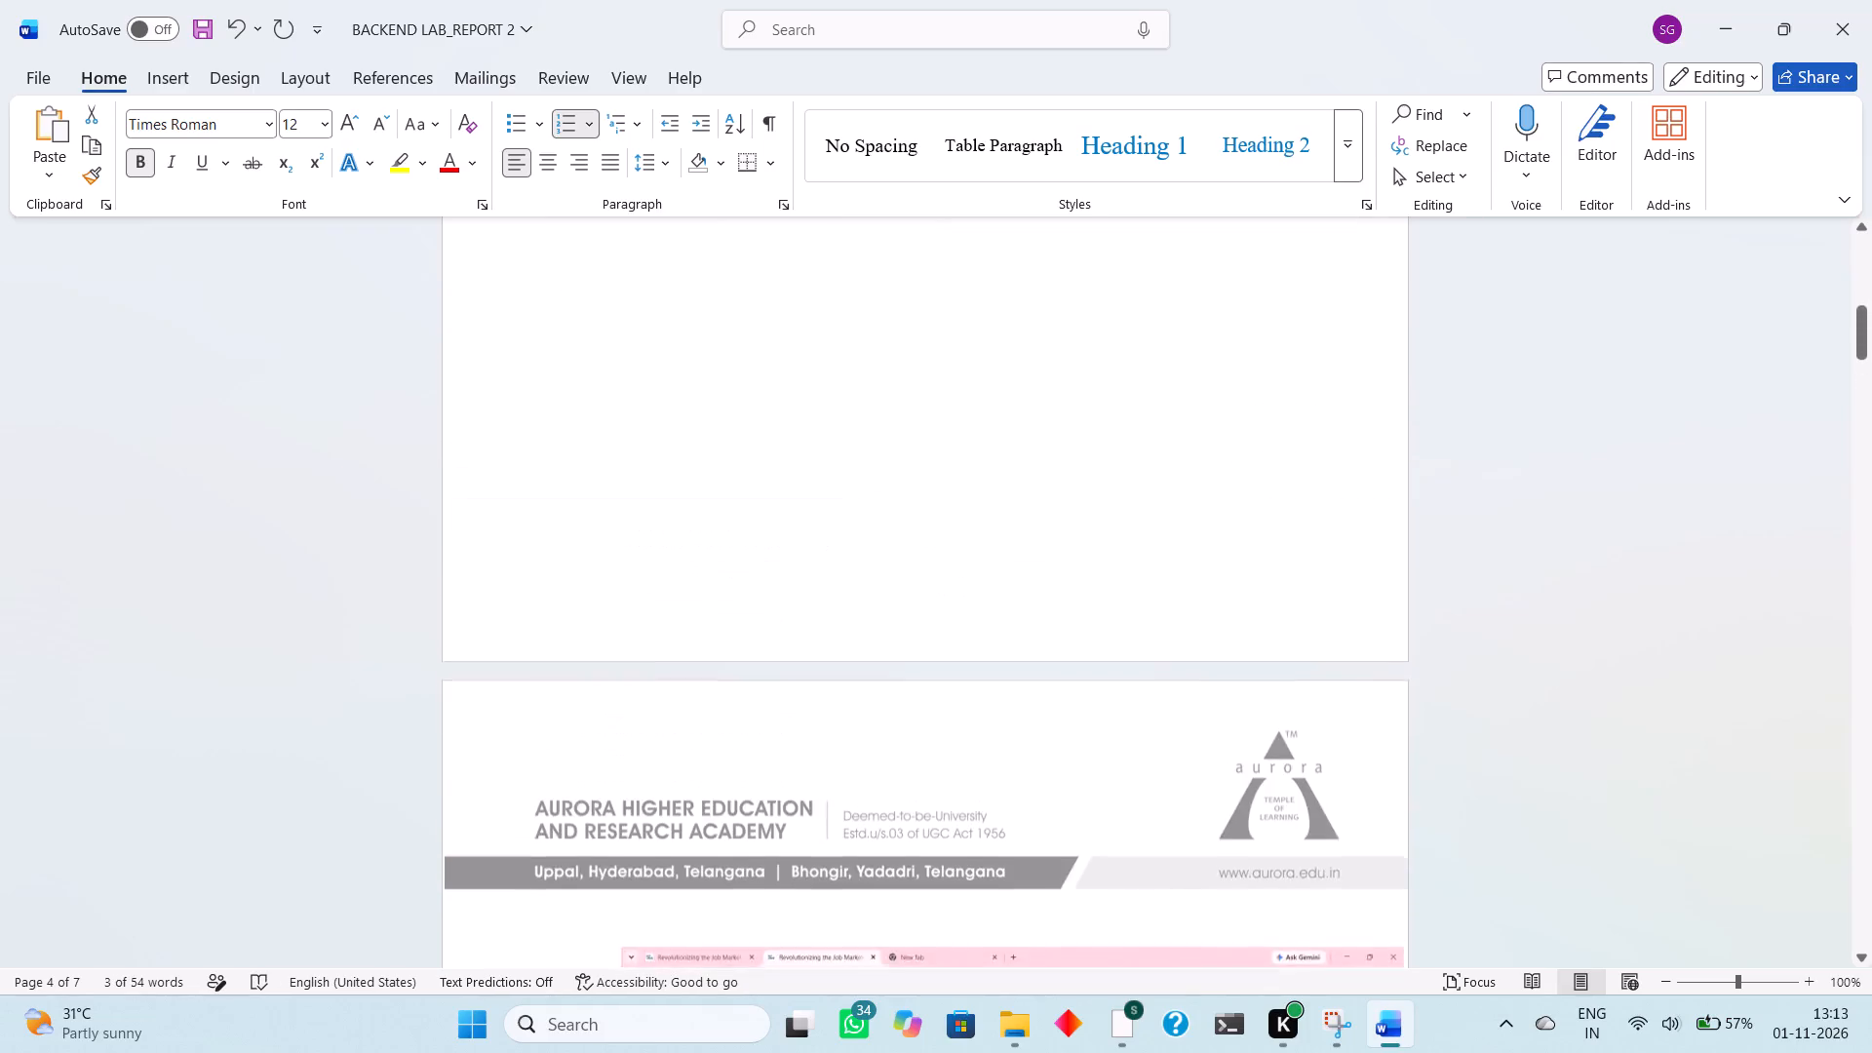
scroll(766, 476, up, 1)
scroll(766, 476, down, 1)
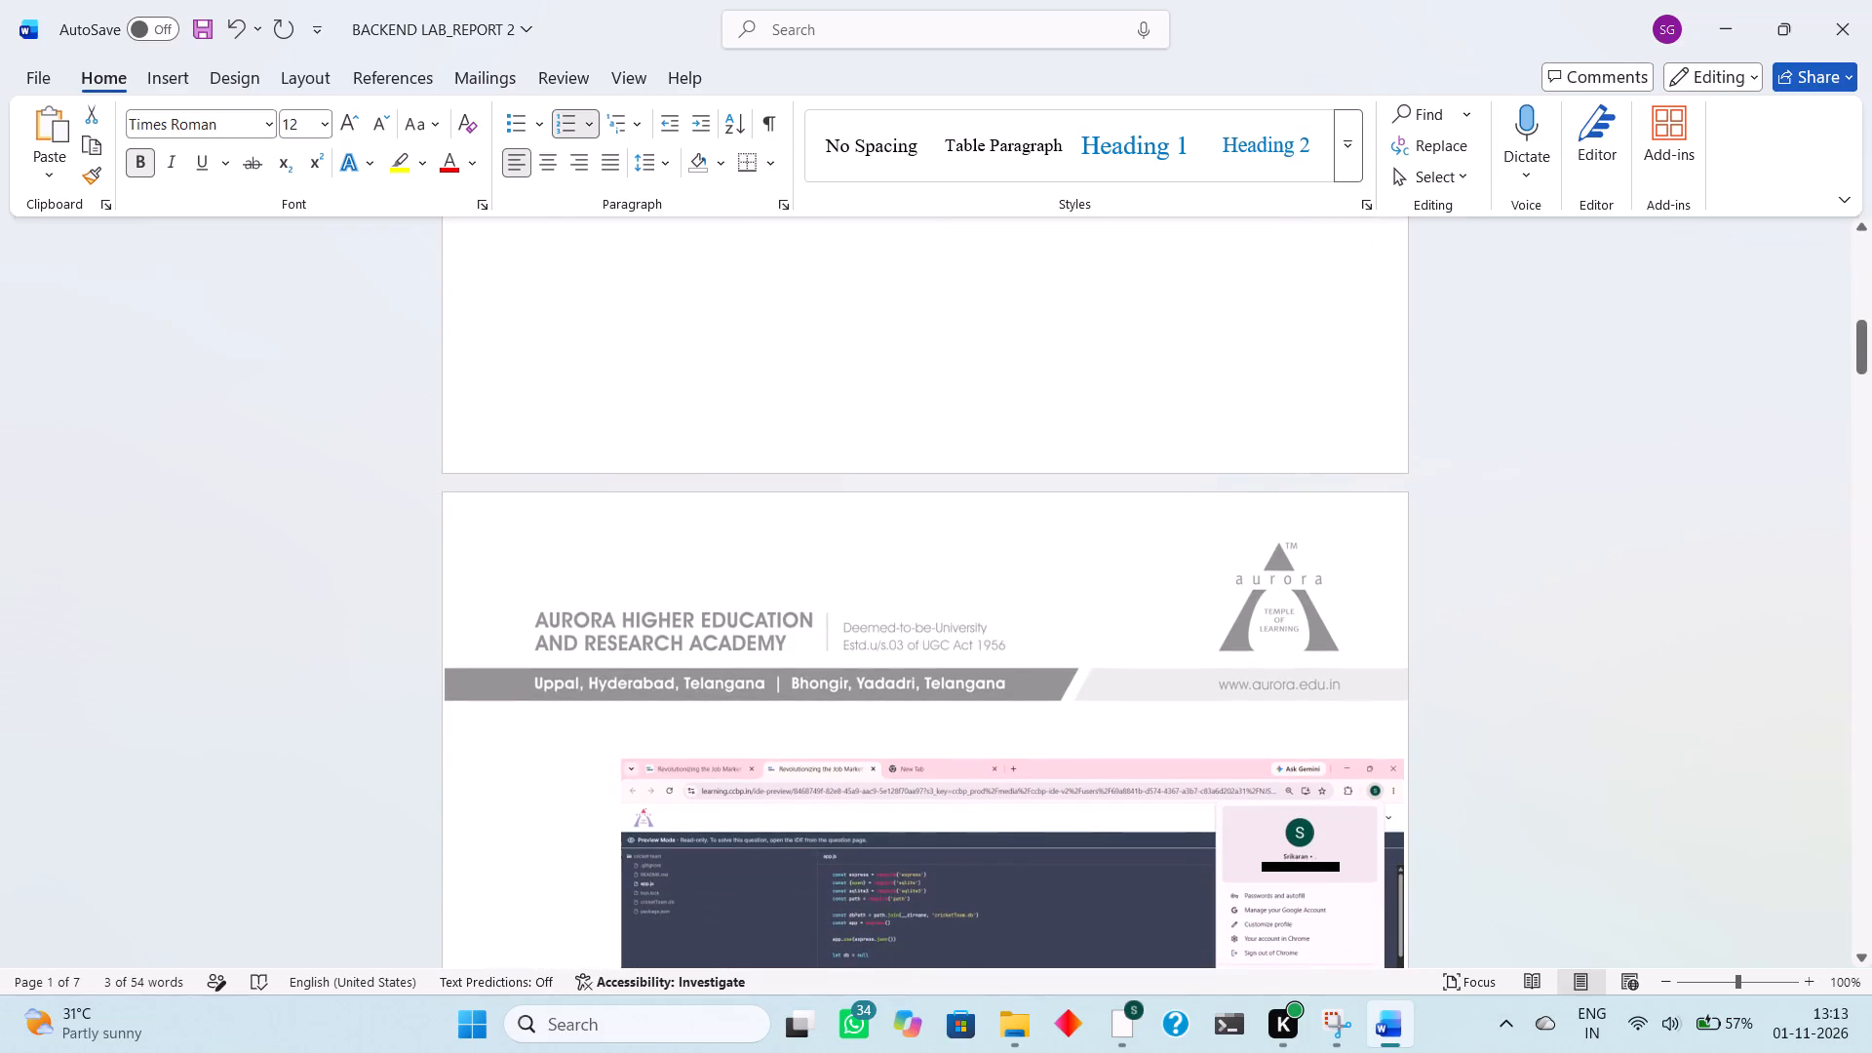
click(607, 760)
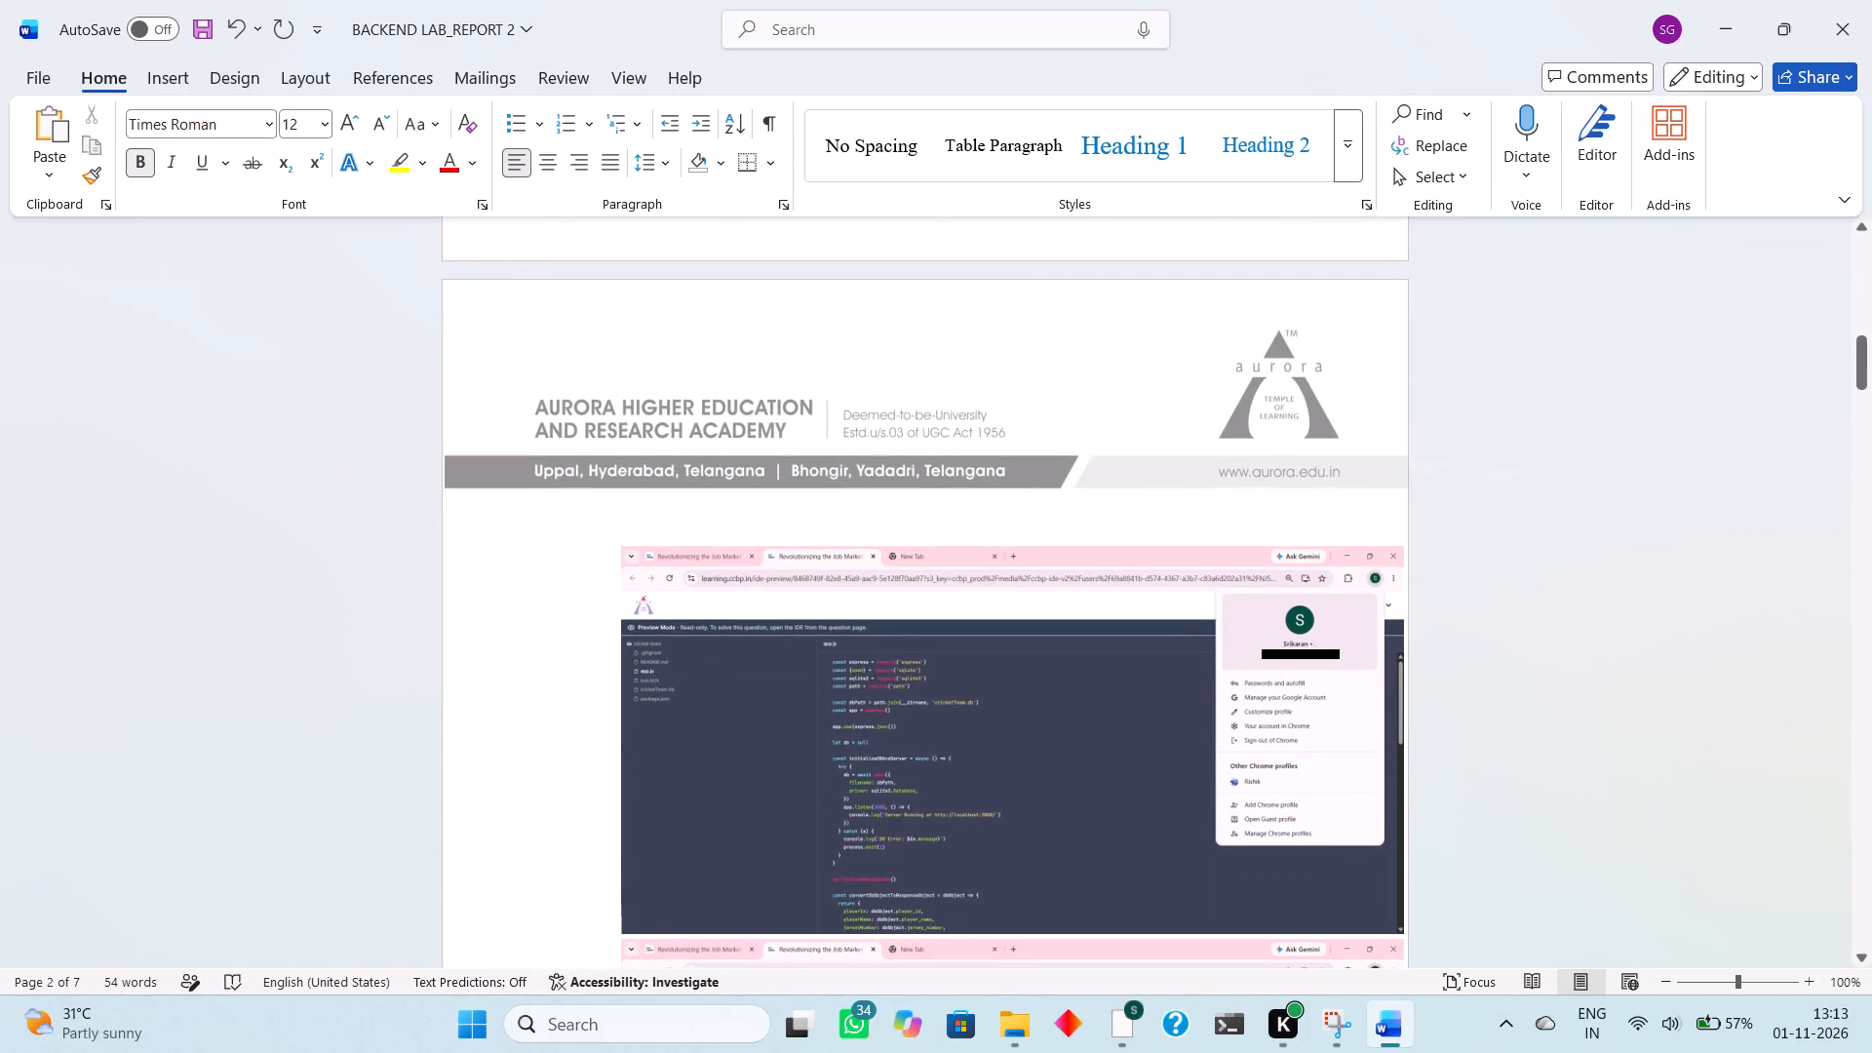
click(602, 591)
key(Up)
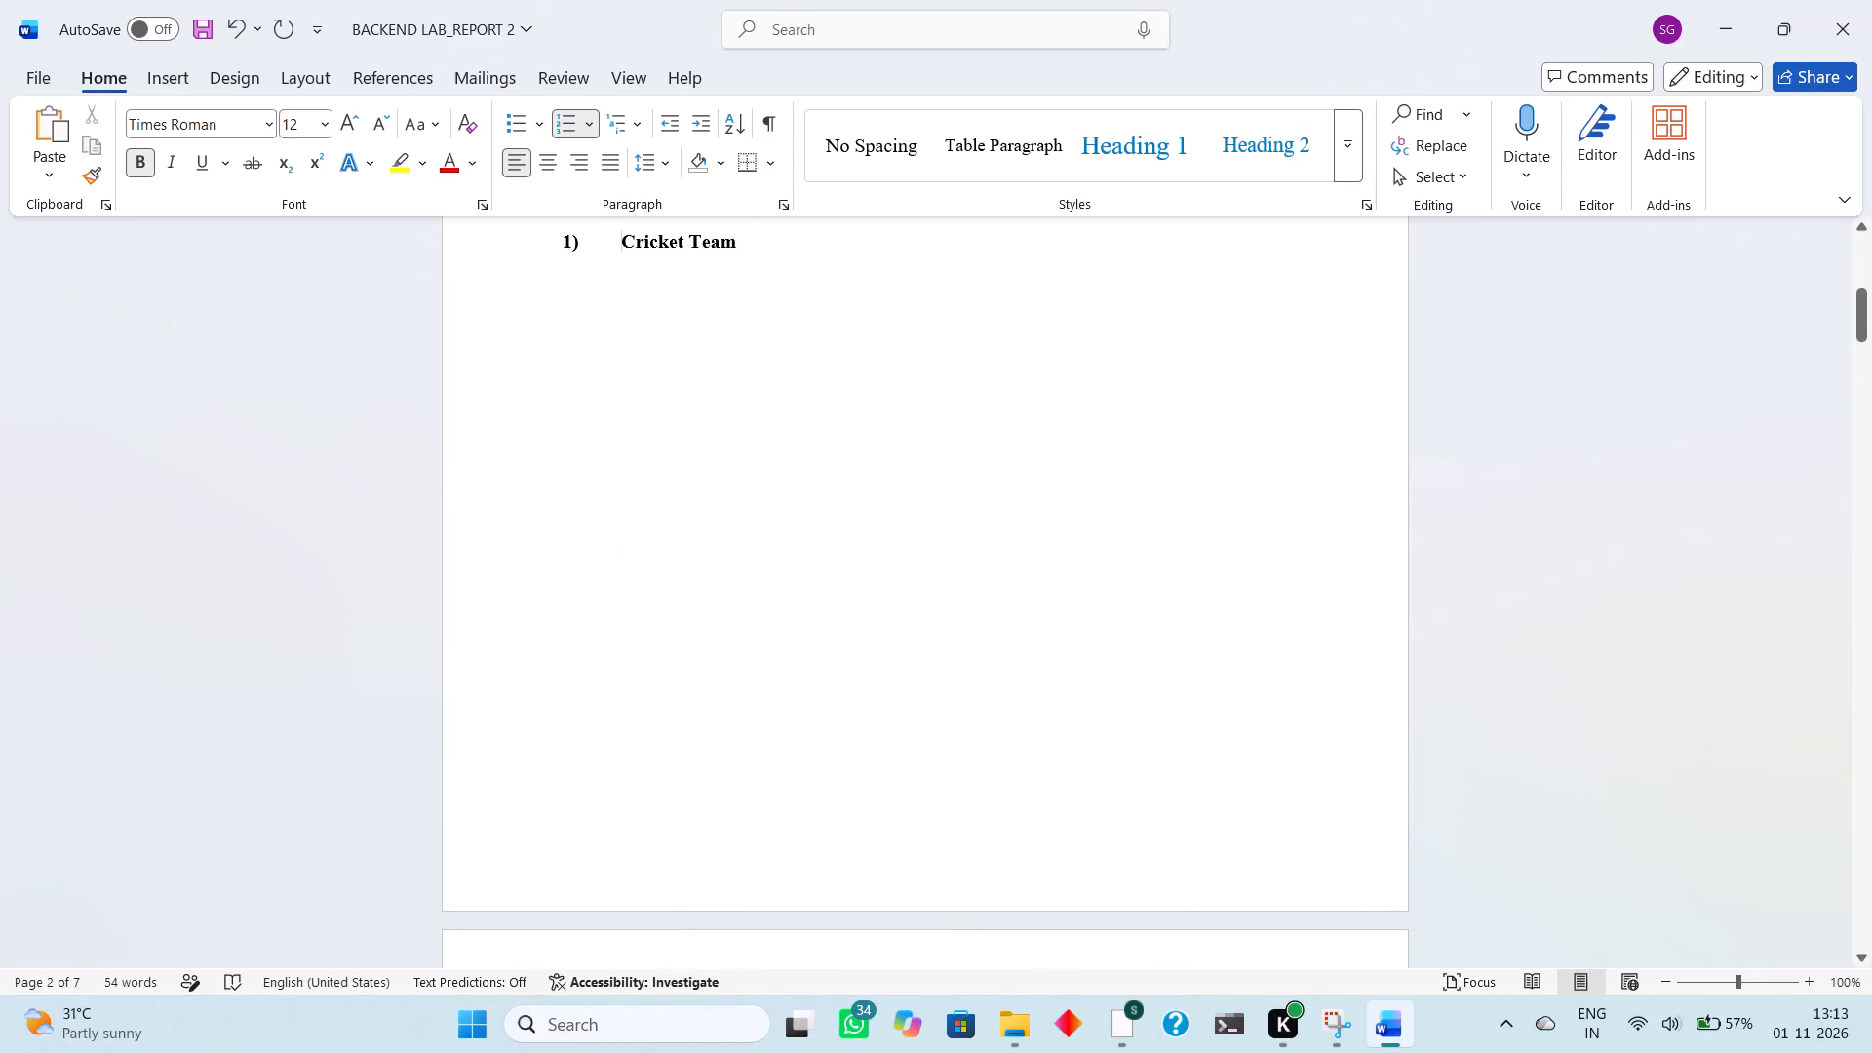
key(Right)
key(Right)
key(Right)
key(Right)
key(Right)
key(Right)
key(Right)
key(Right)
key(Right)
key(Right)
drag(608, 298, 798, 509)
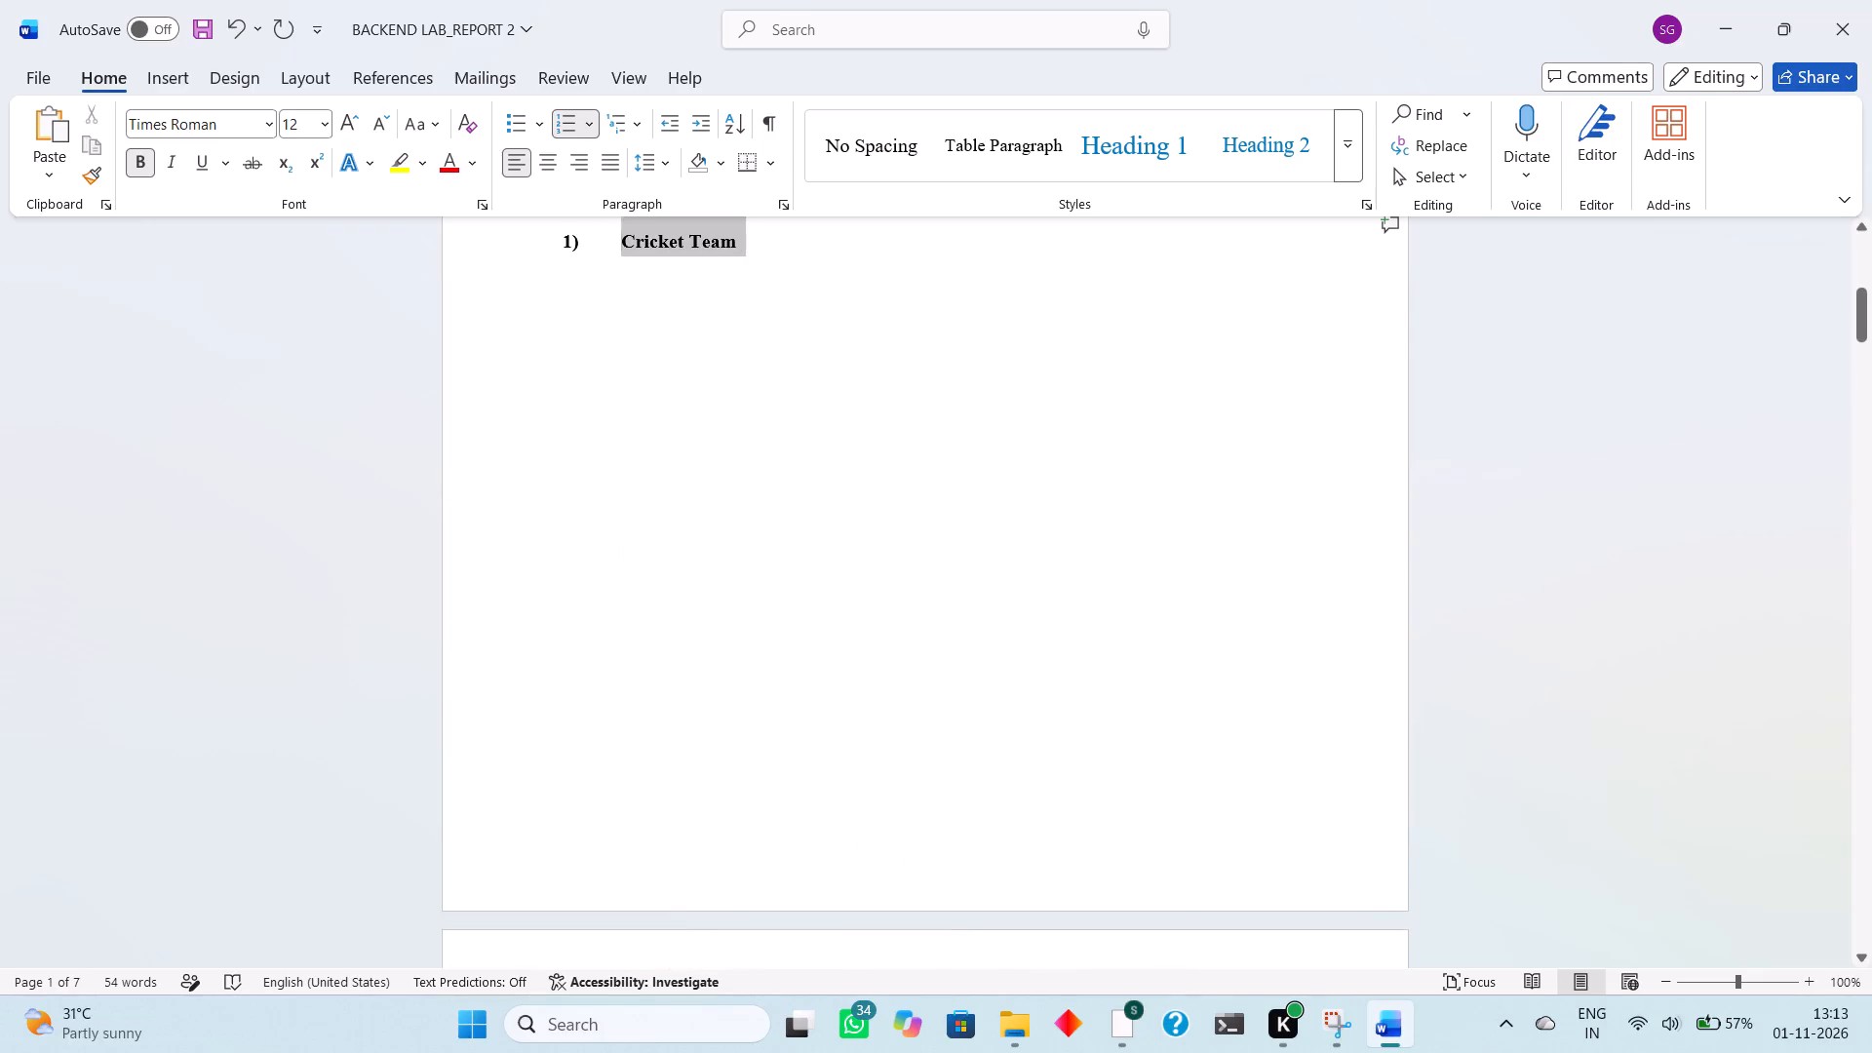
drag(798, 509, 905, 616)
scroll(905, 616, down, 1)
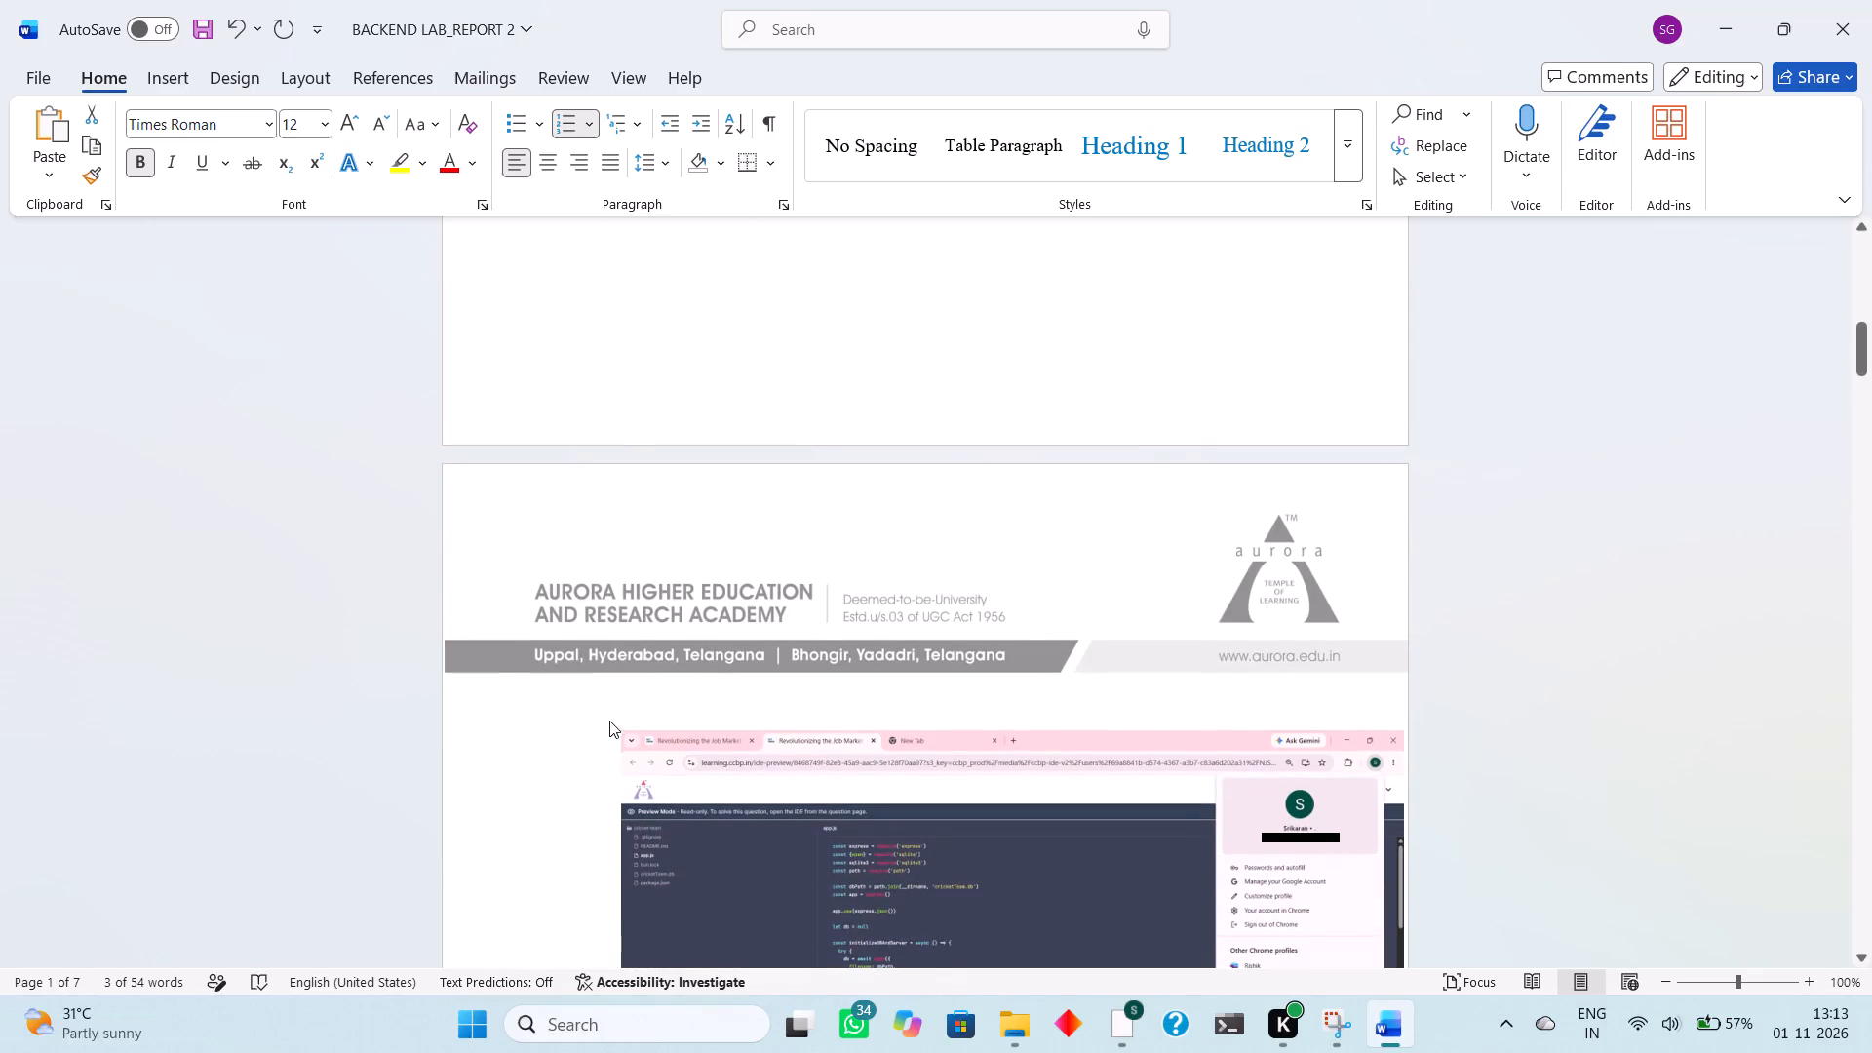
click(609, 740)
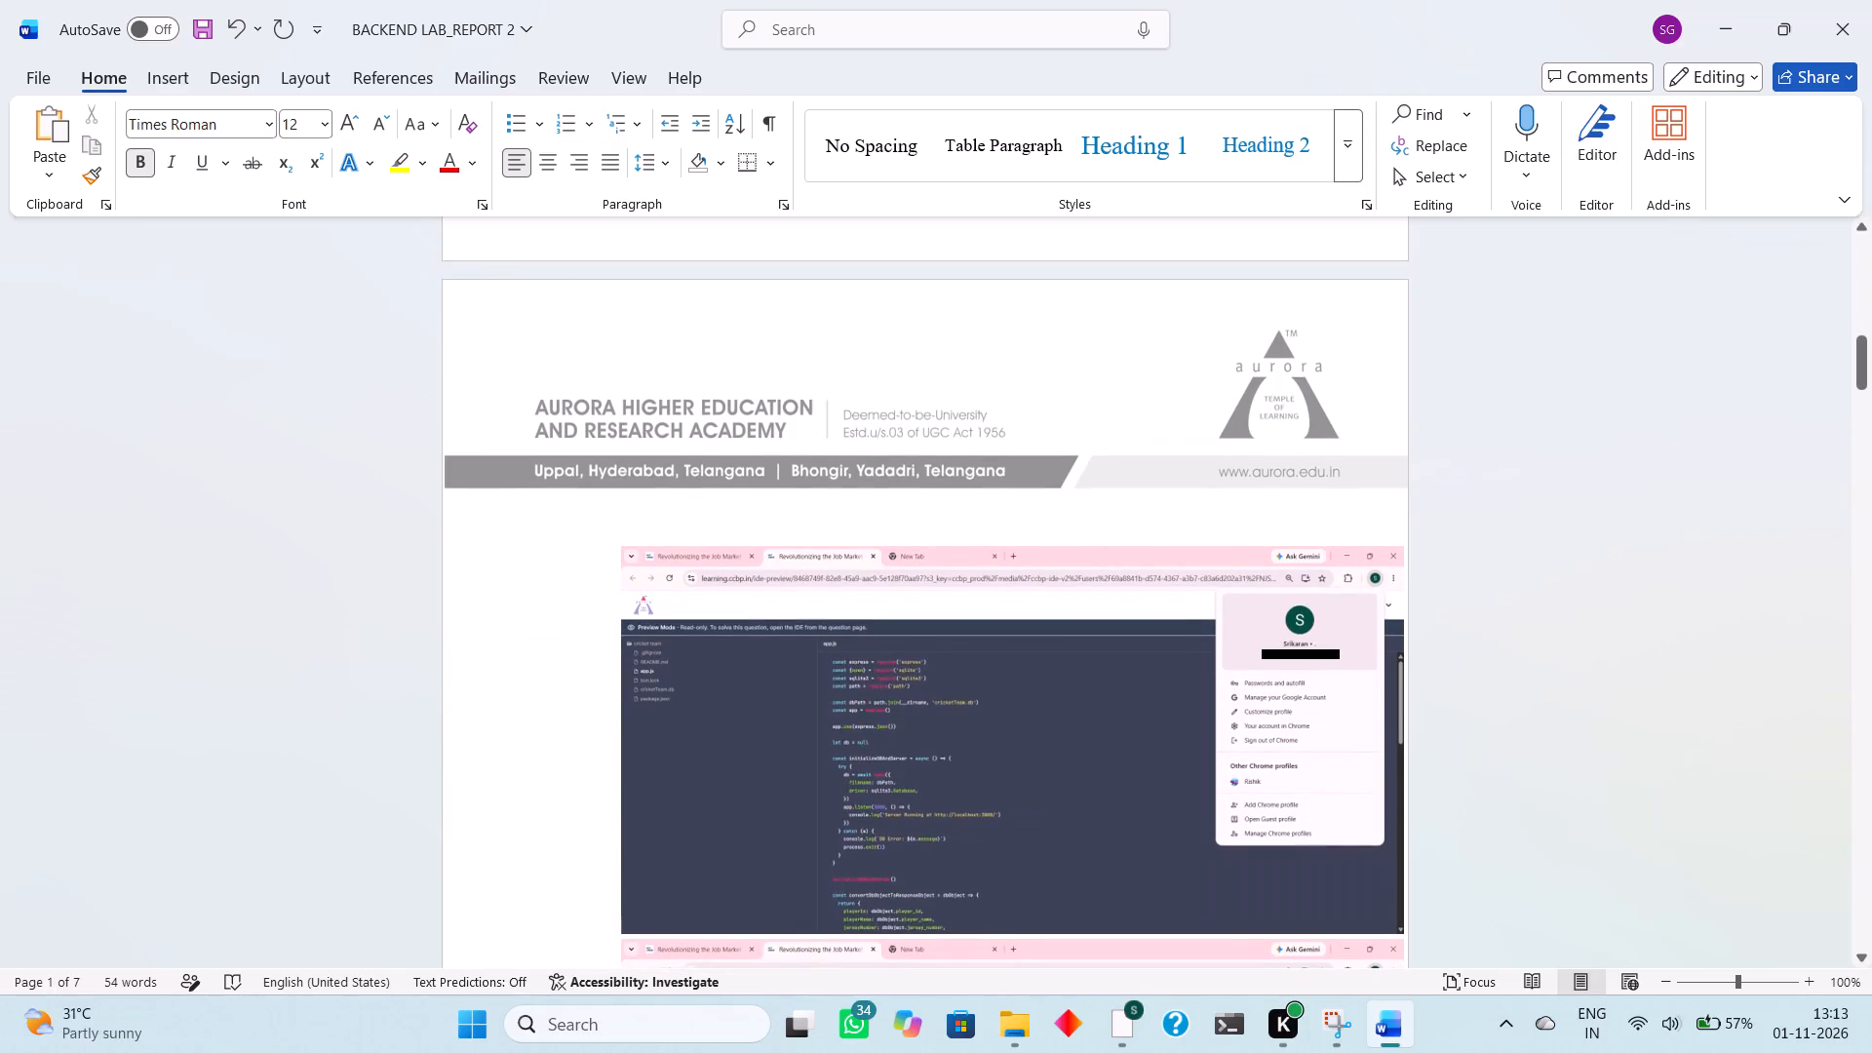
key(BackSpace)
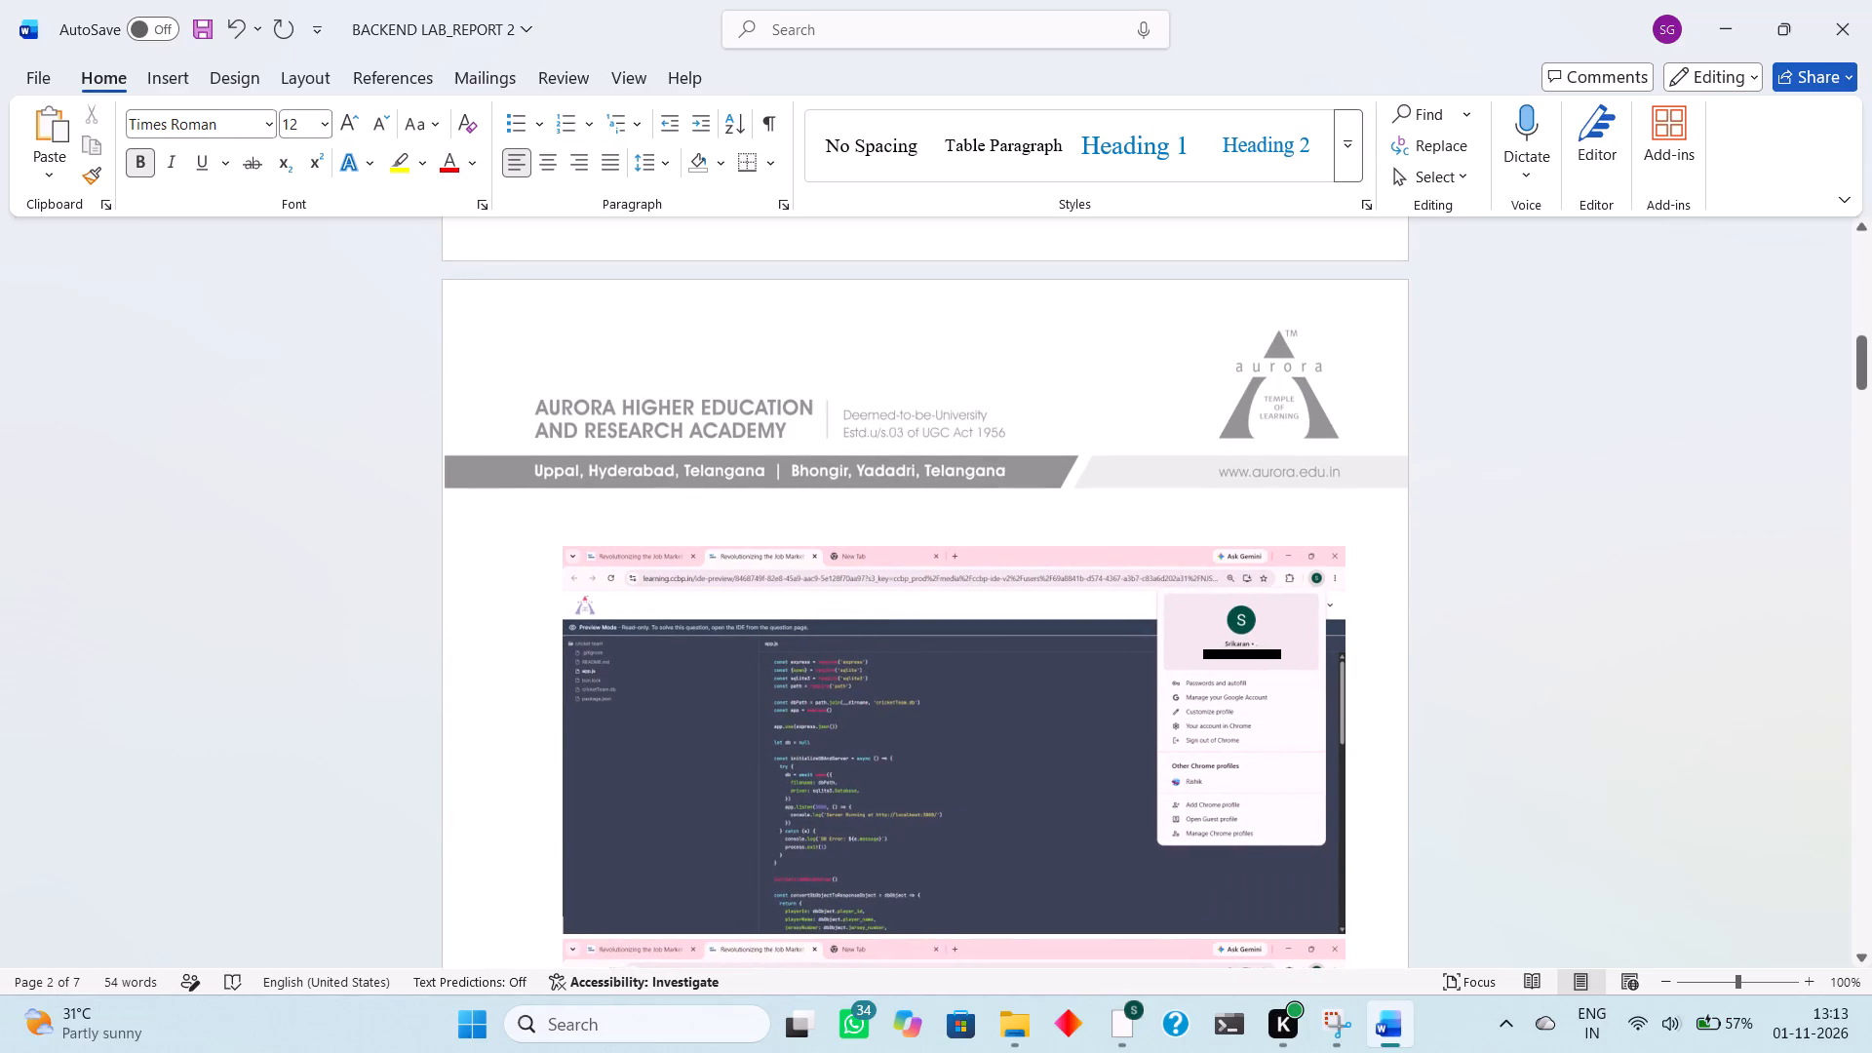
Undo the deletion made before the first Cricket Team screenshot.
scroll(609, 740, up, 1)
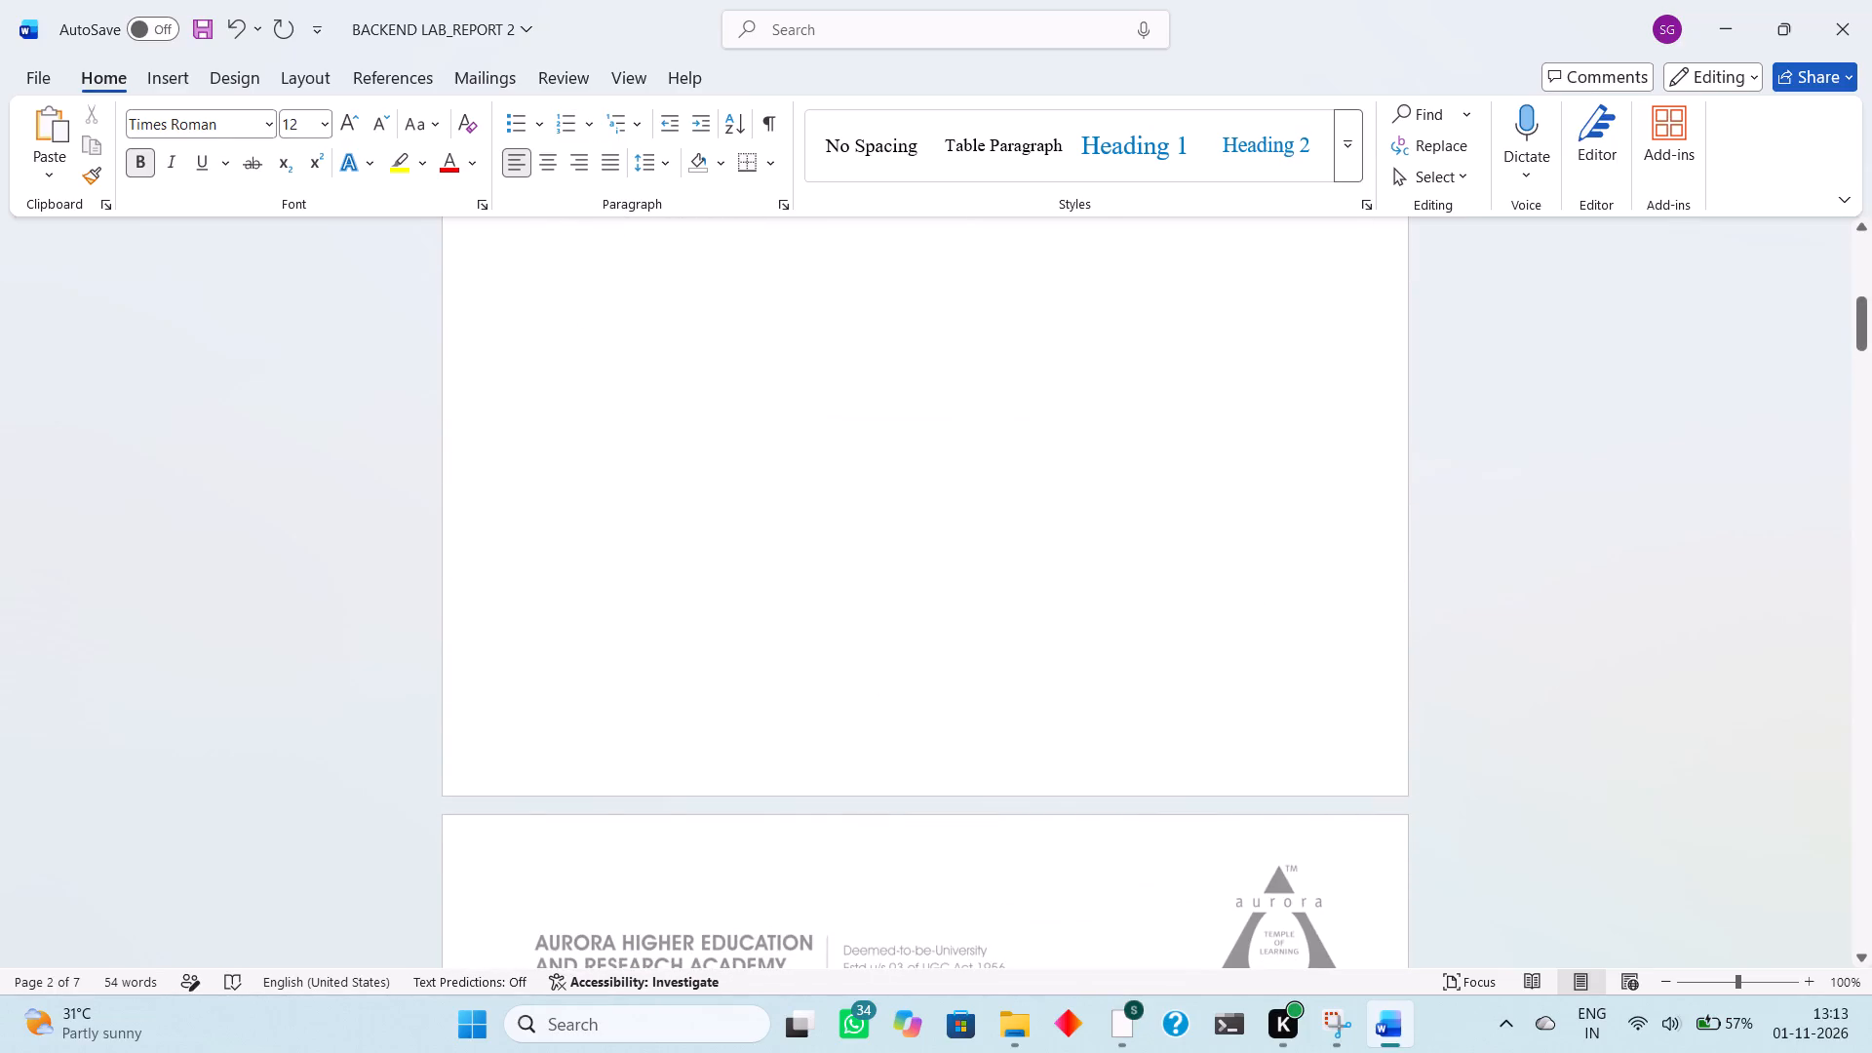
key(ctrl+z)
Review the layout of the Cricket Team screenshots, the Movies heading below them, and the first page with the Cricket Team heading.
scroll(609, 740, down, 2)
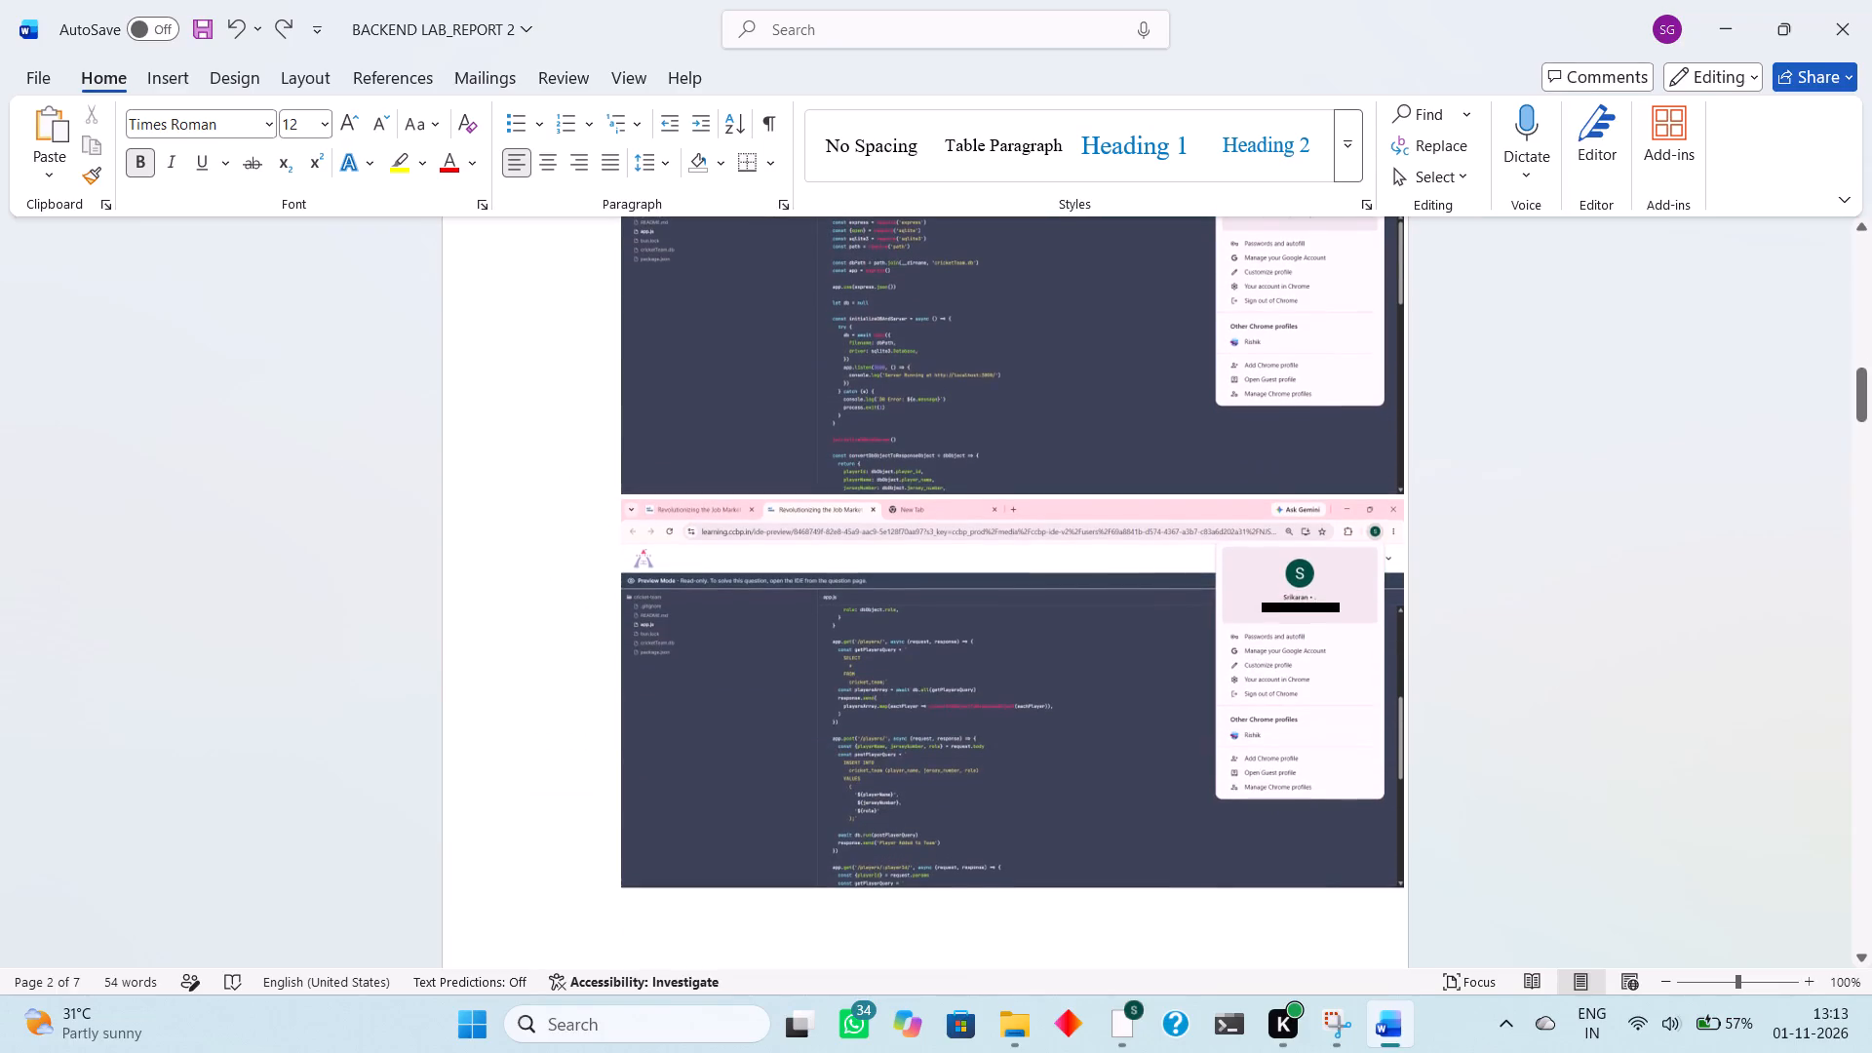
scroll(609, 740, down, 6)
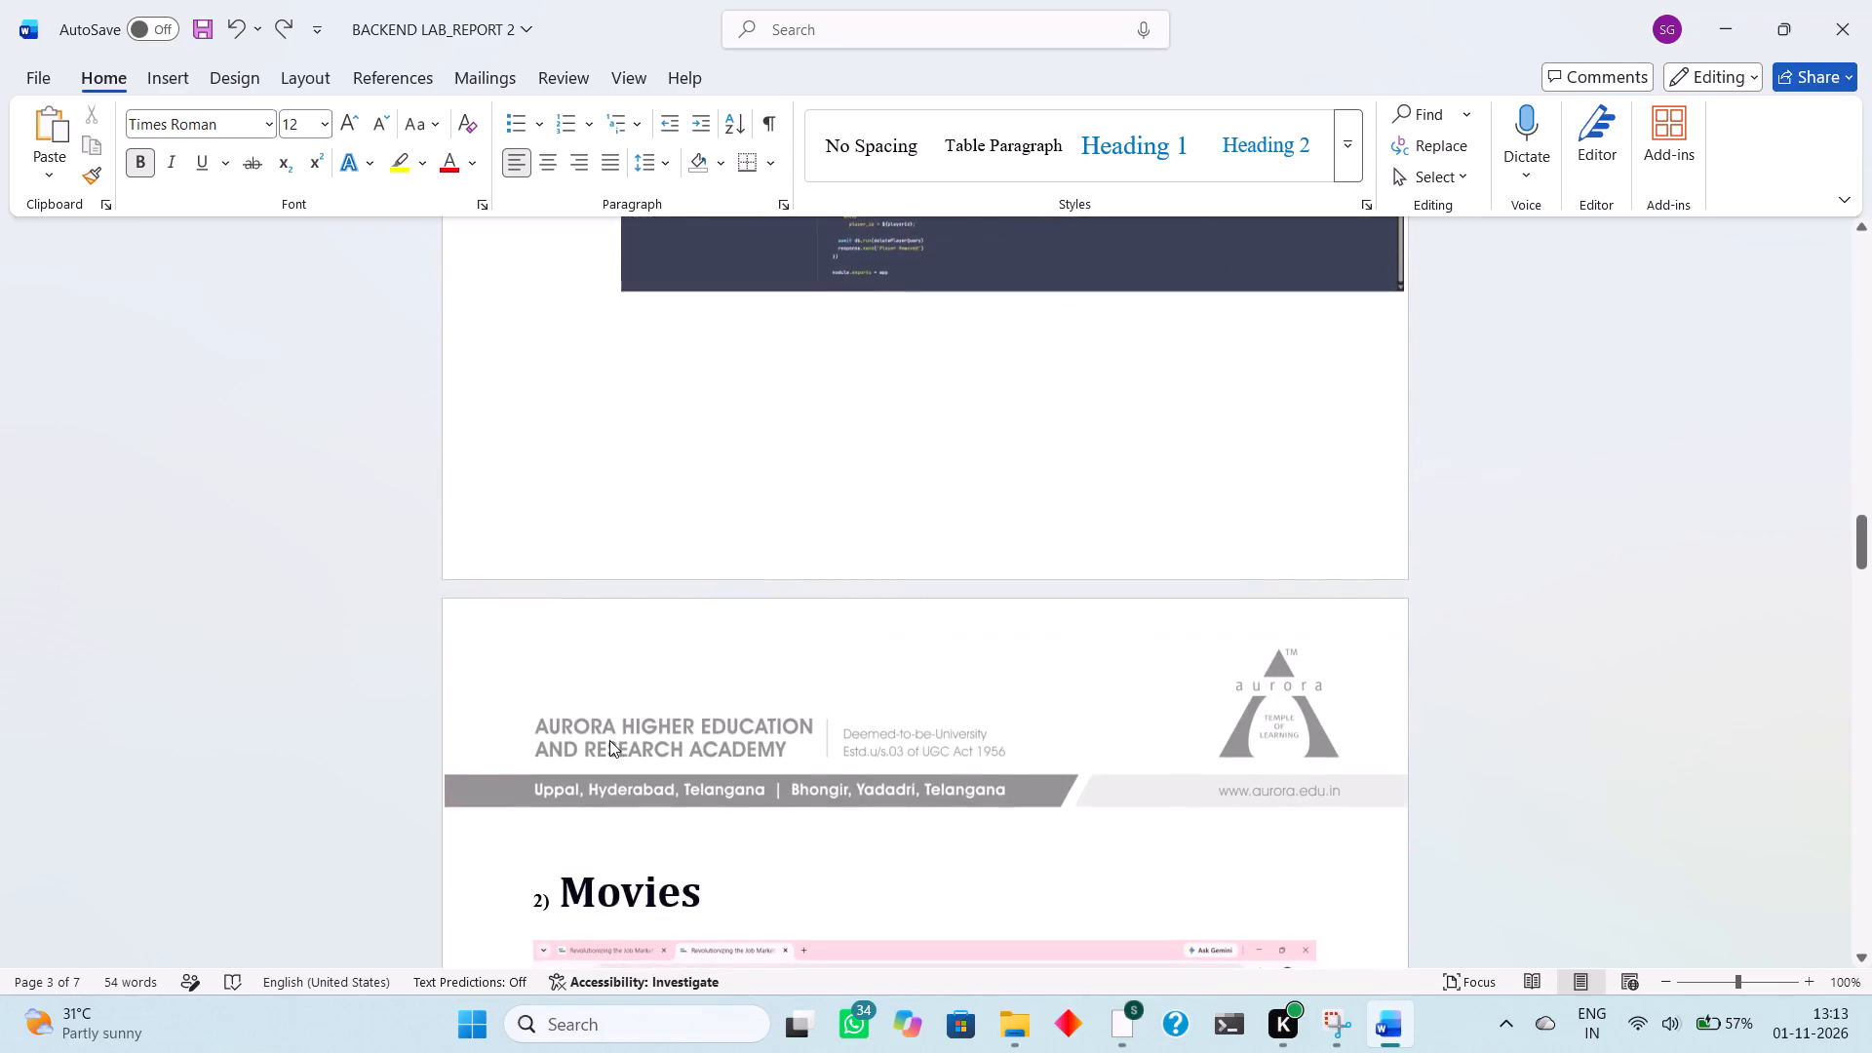
scroll(609, 740, down, 1)
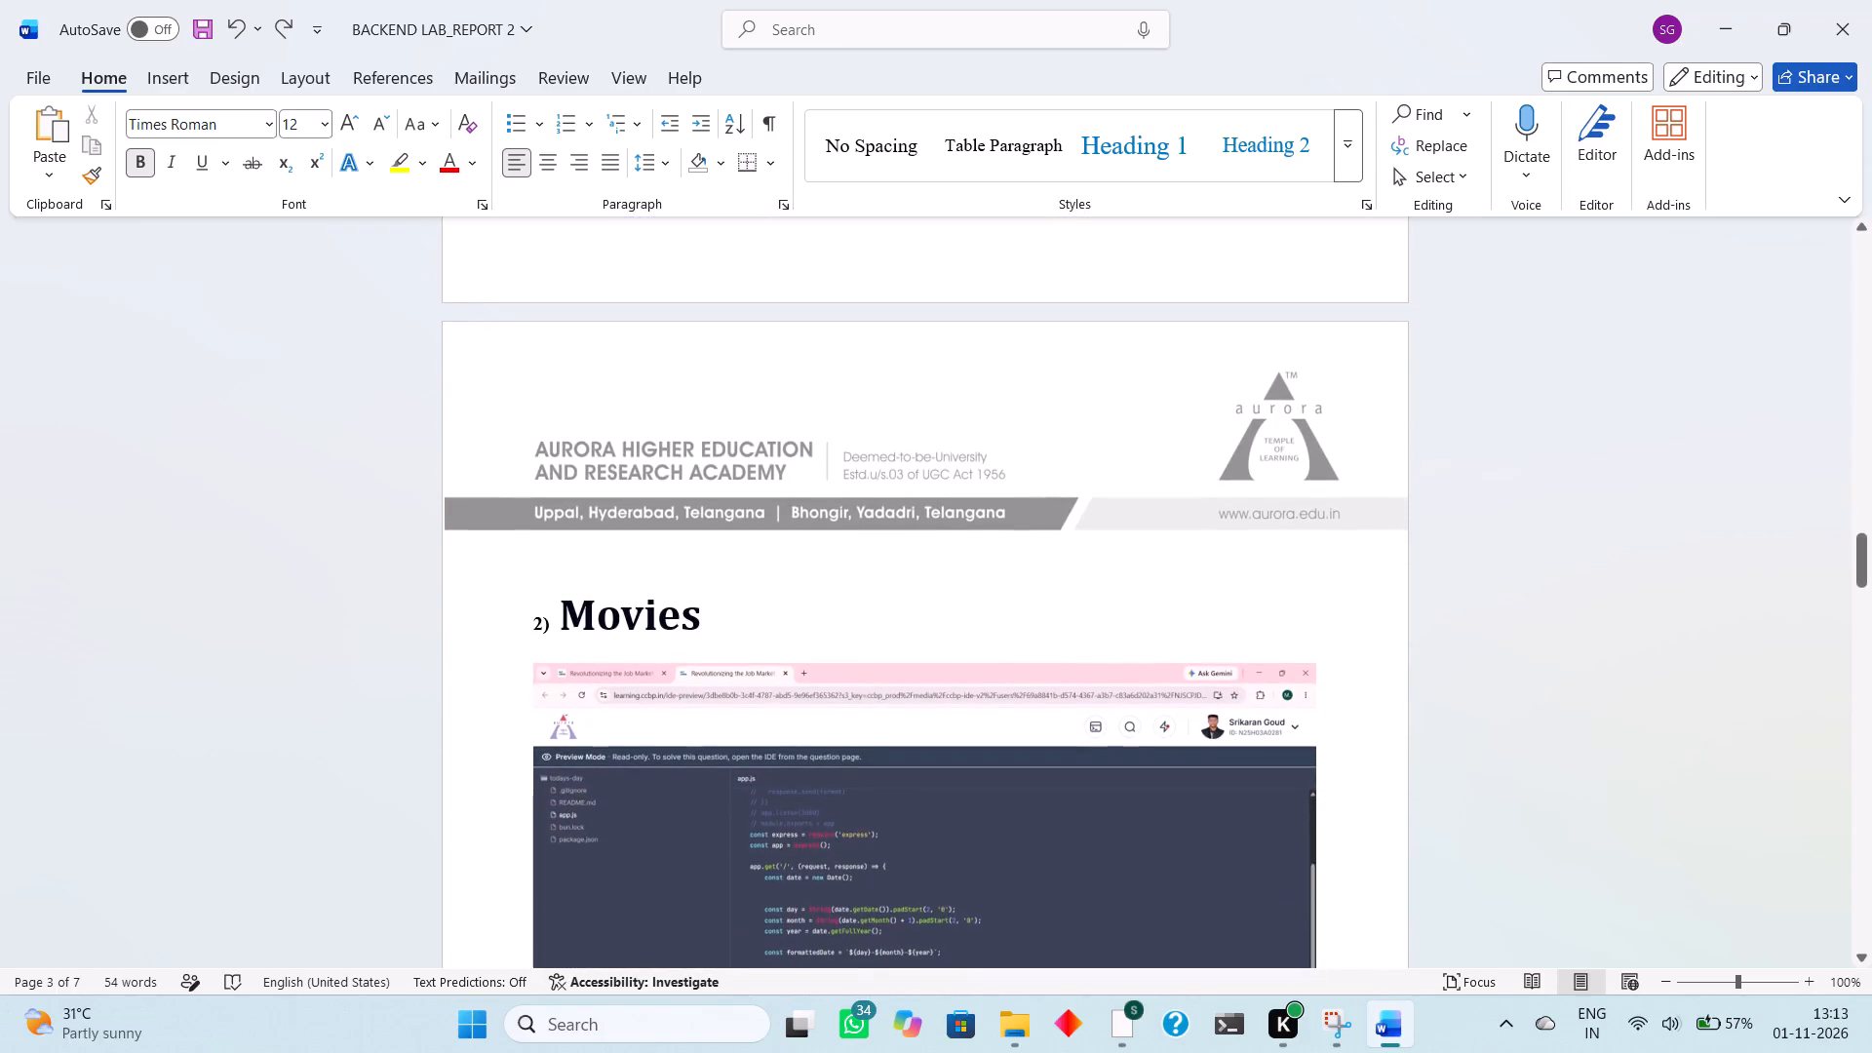
scroll(609, 740, up, 5)
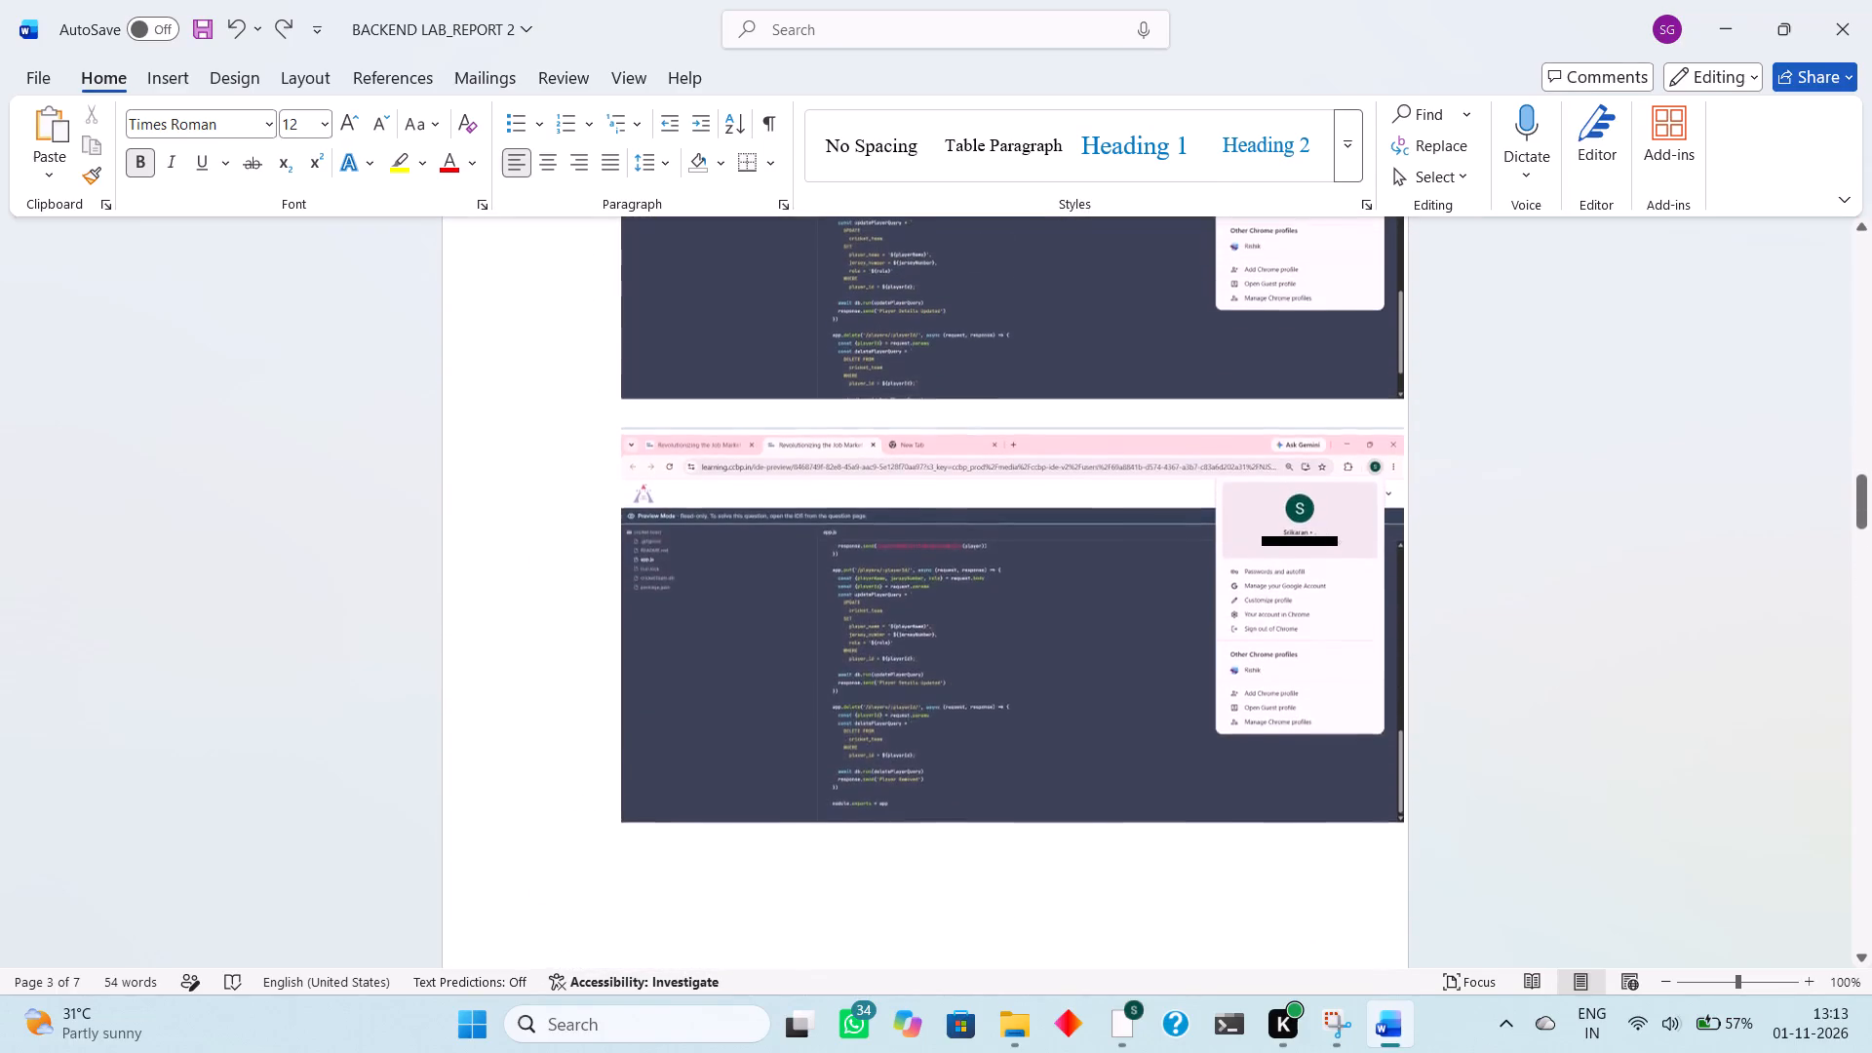
scroll(609, 740, up, 6)
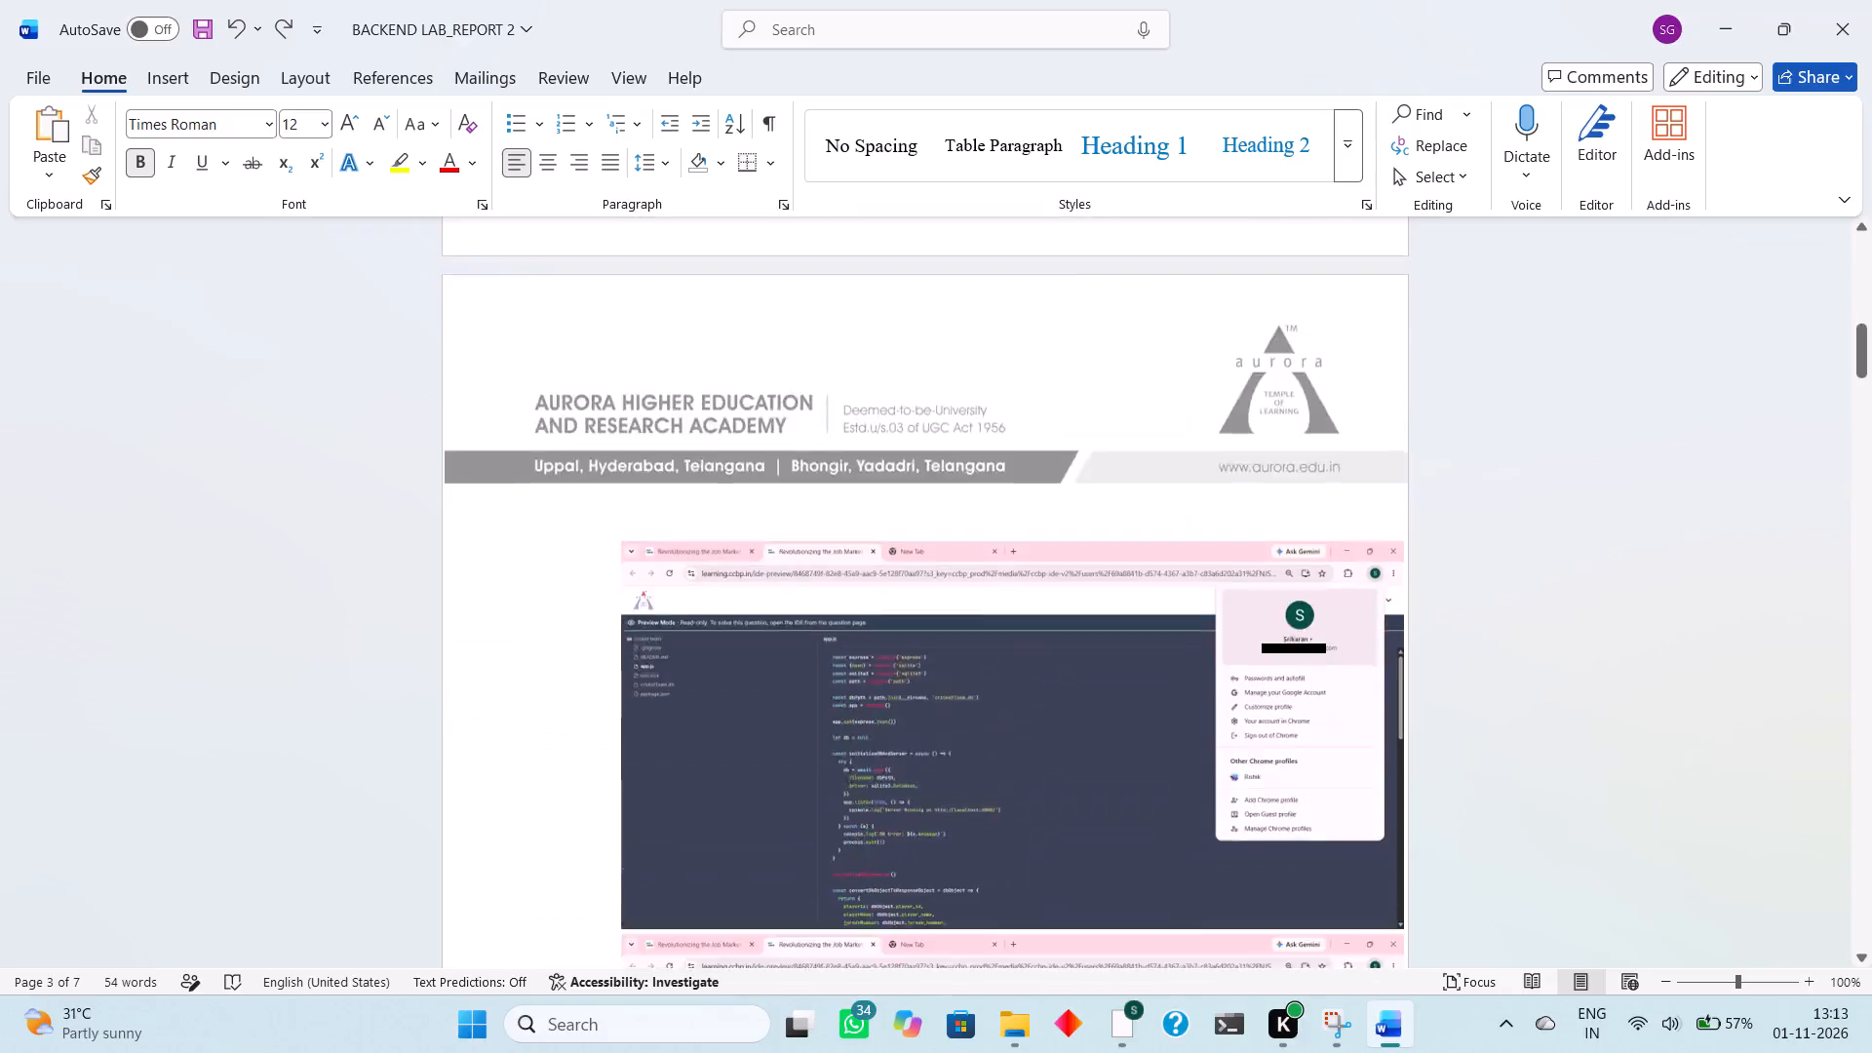
scroll(609, 740, up, 4)
scroll(609, 740, down, 1)
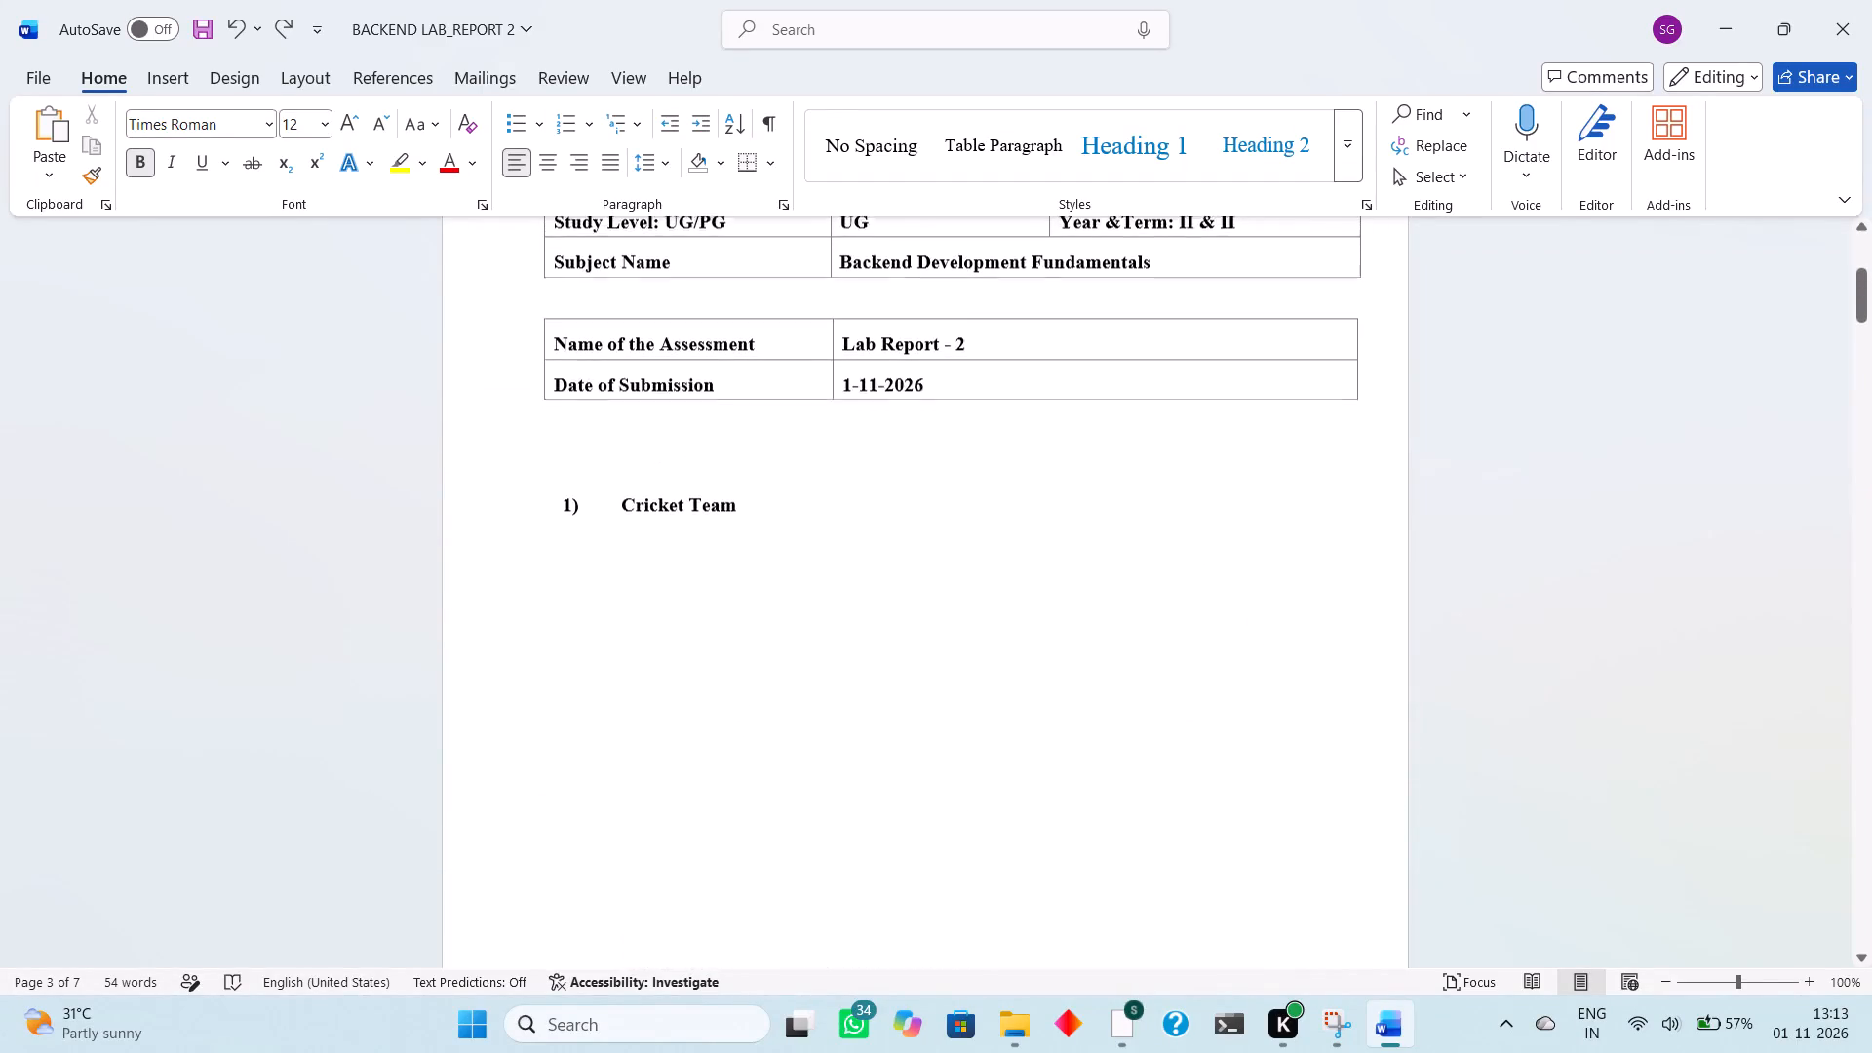
scroll(609, 740, down, 1)
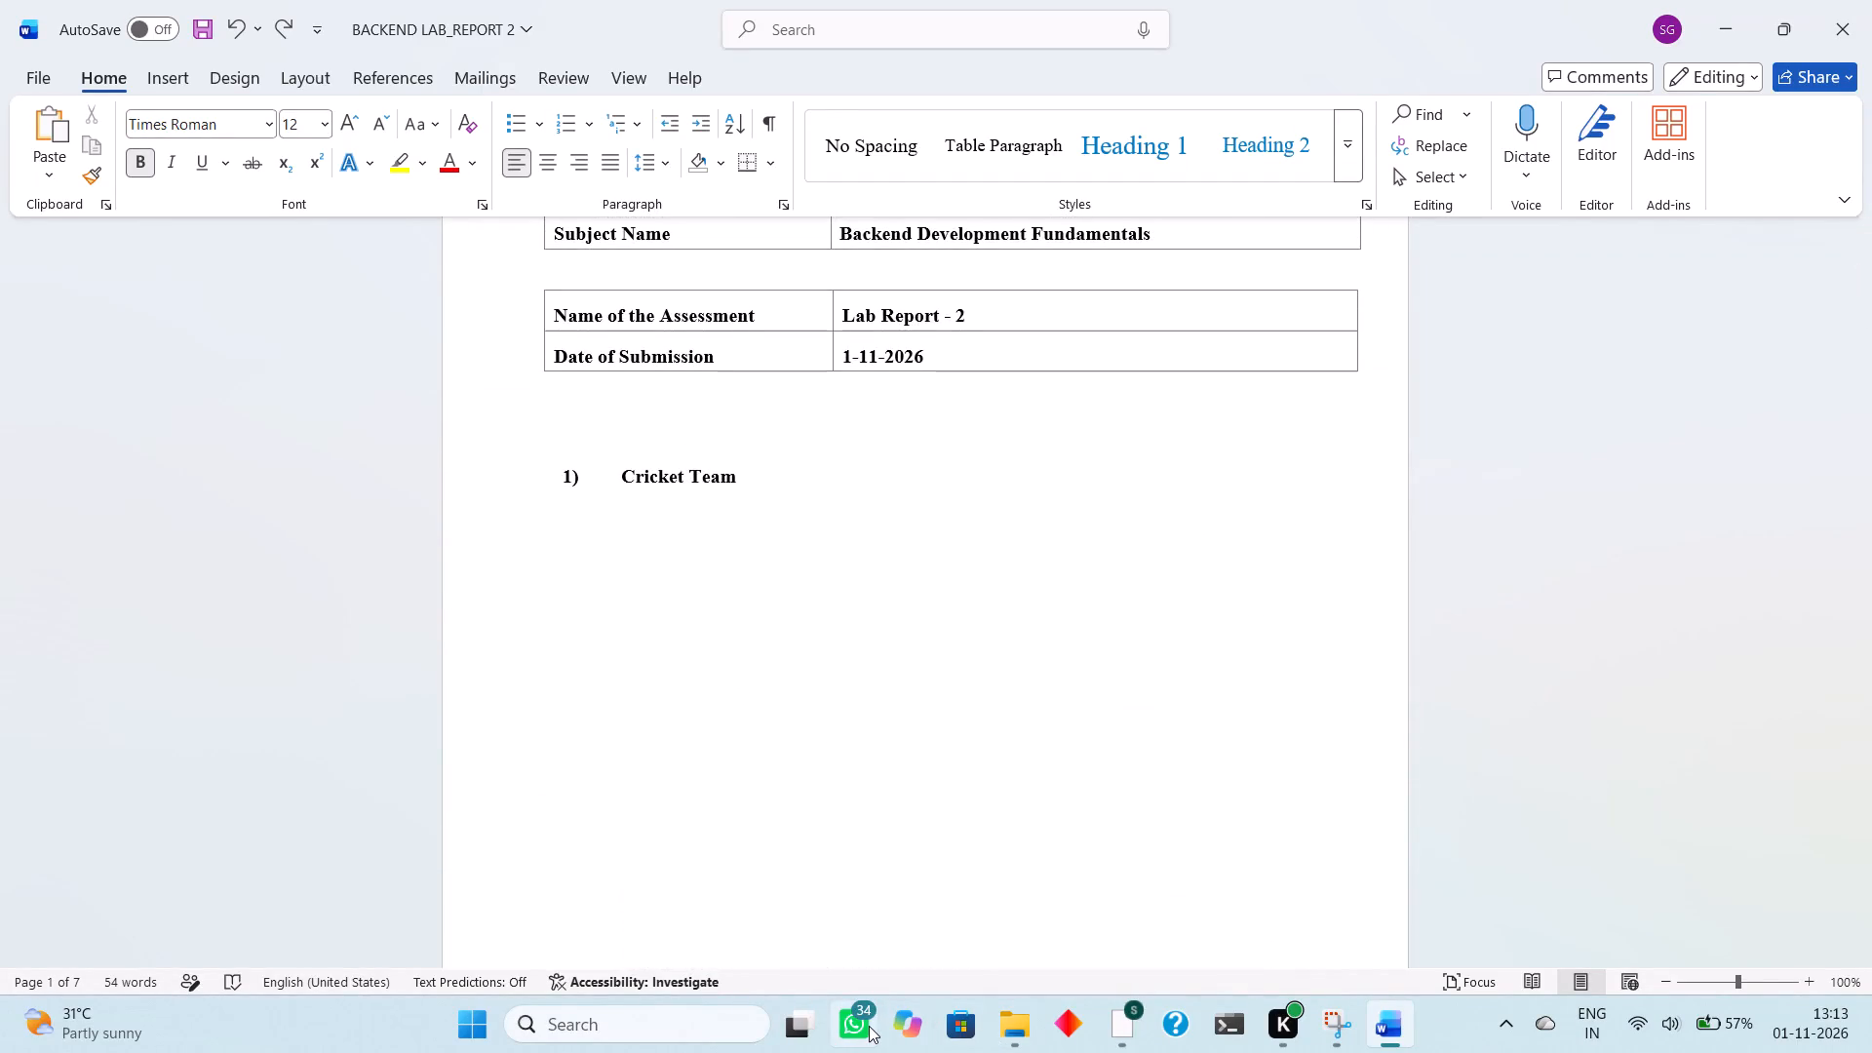
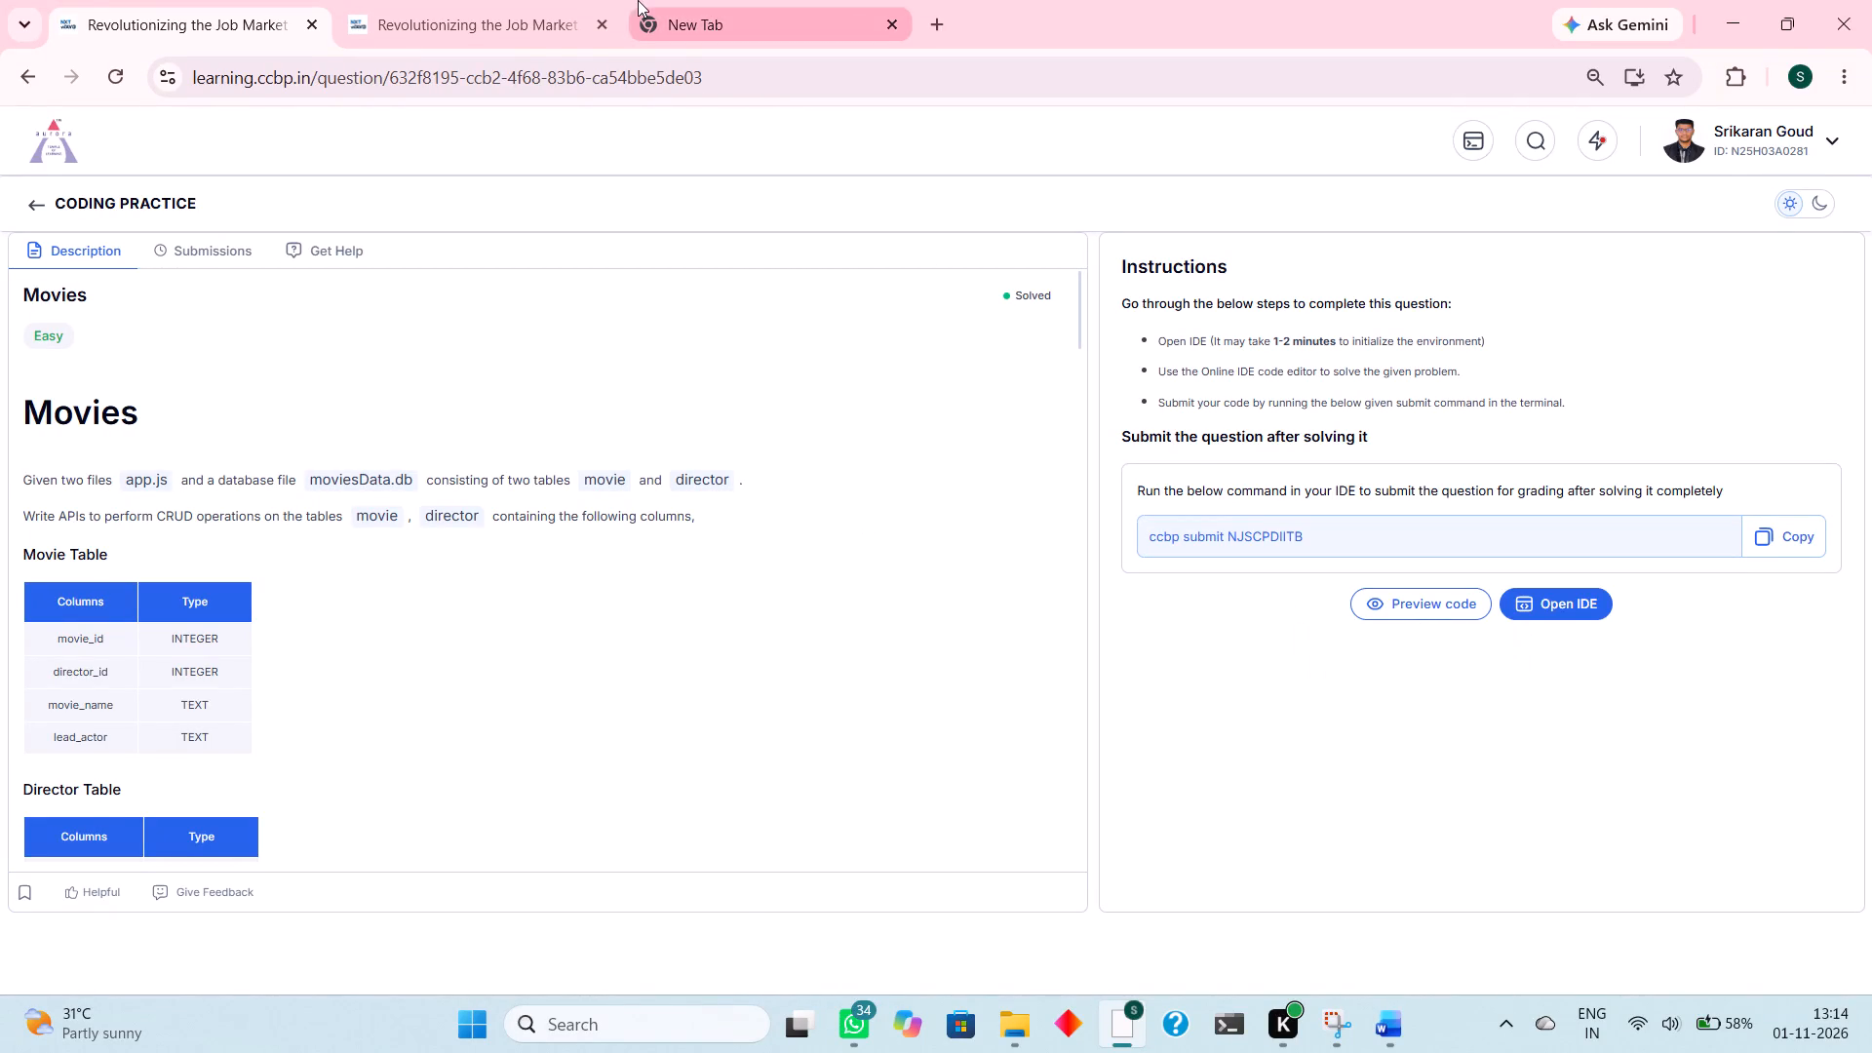
In the Word lab report, move the first Cricket Team screenshot from the second page to directly under the Cricket Team heading.
click(510, 16)
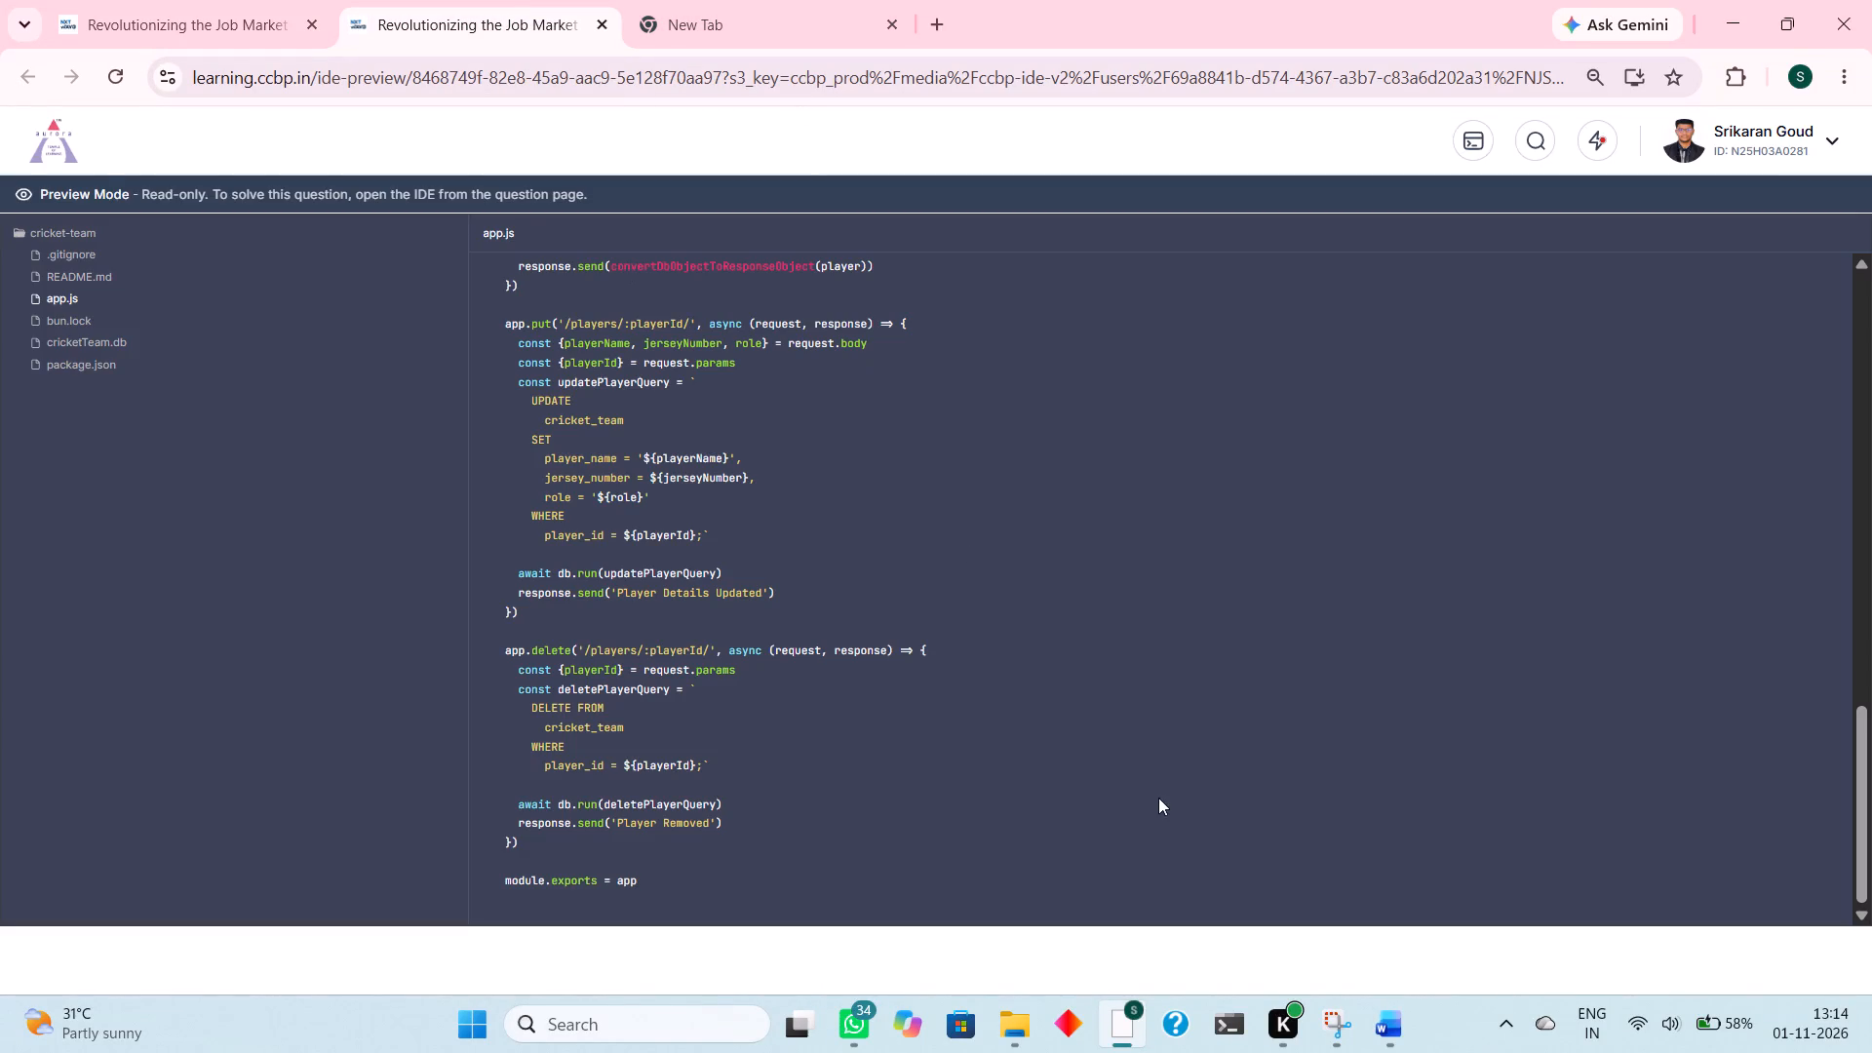
click(1369, 1035)
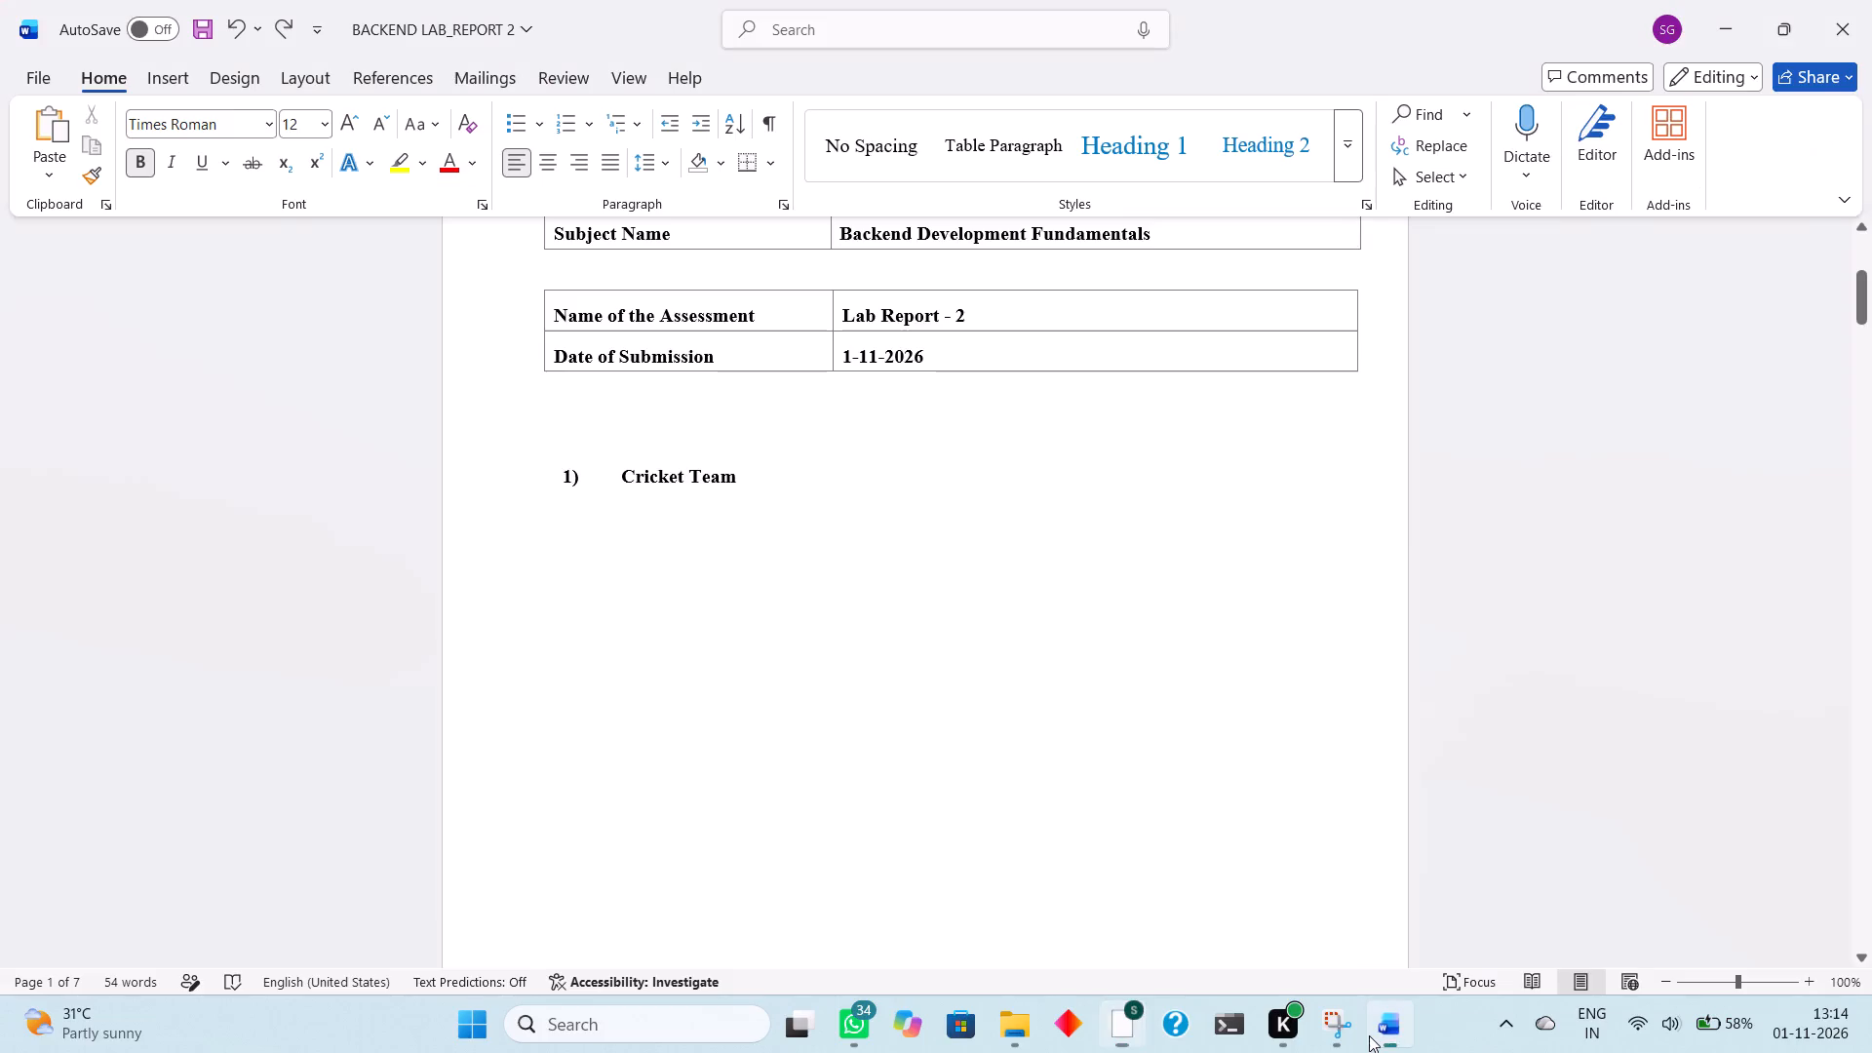
scroll(1154, 690, up, 1)
scroll(1154, 690, down, 1)
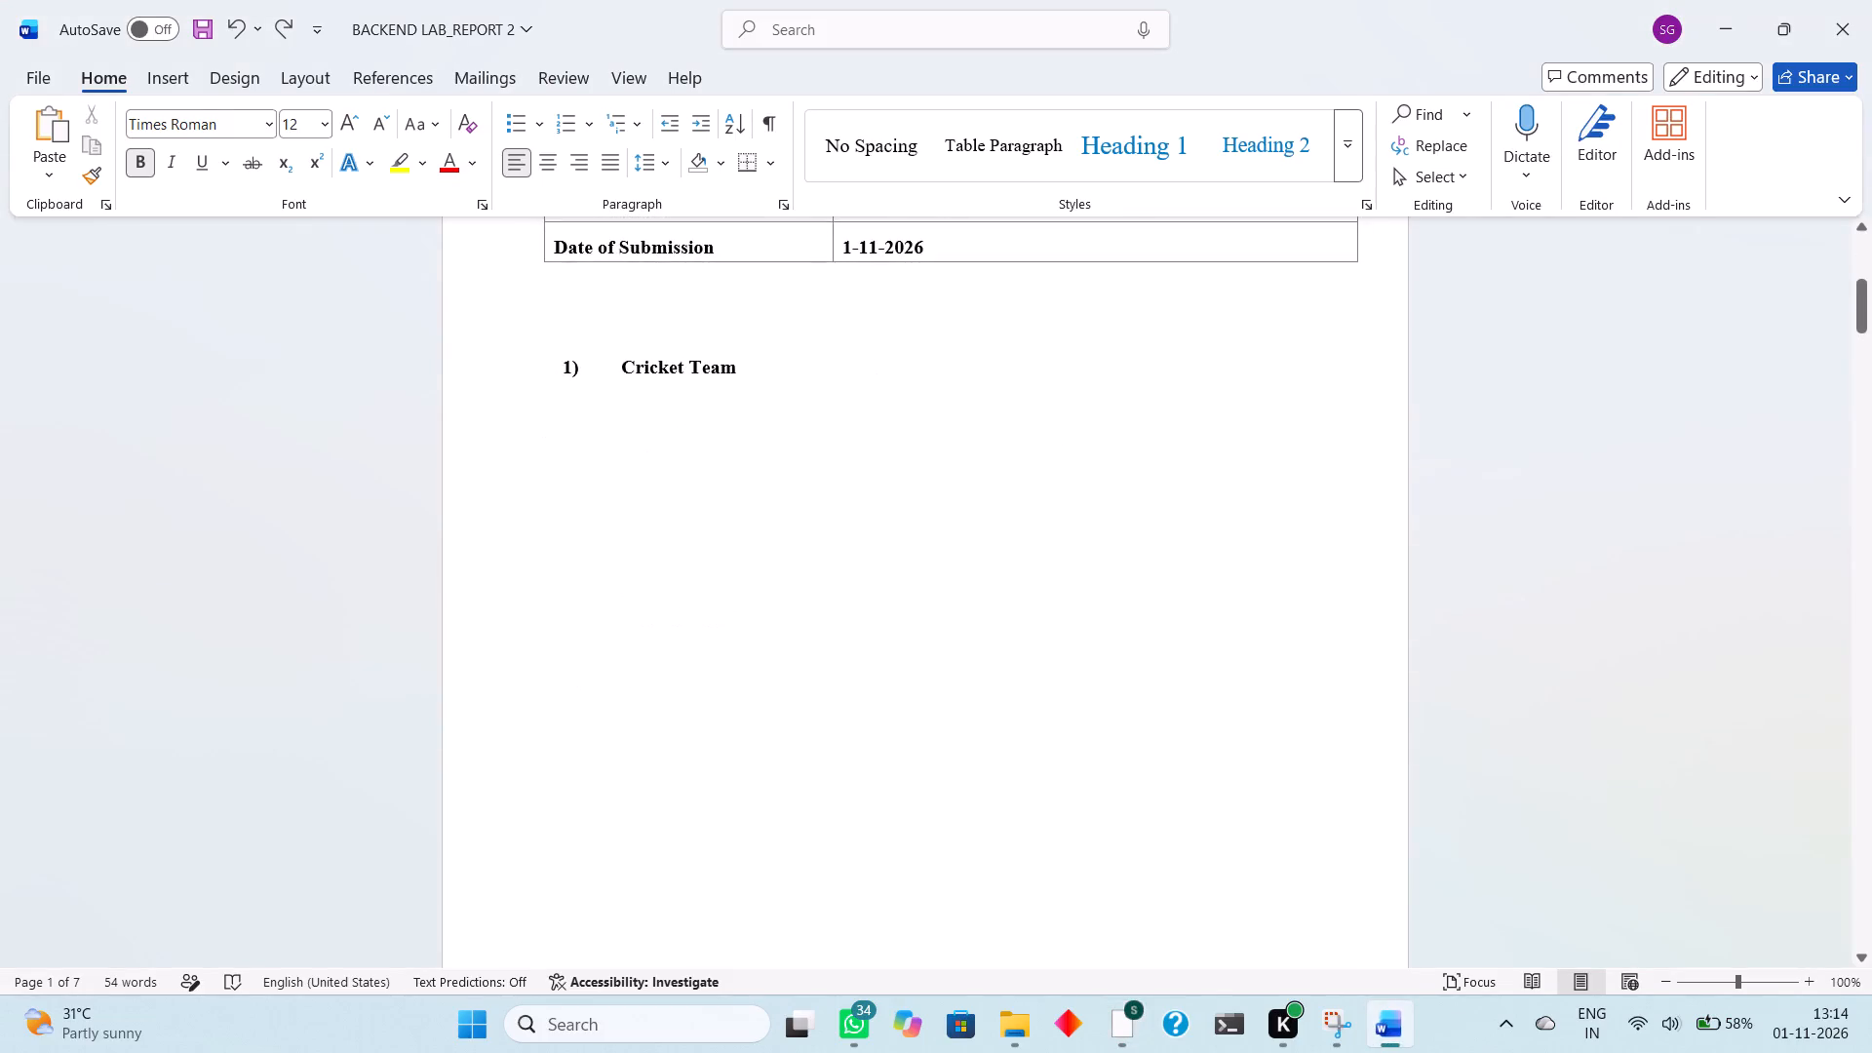
scroll(1154, 690, down, 2)
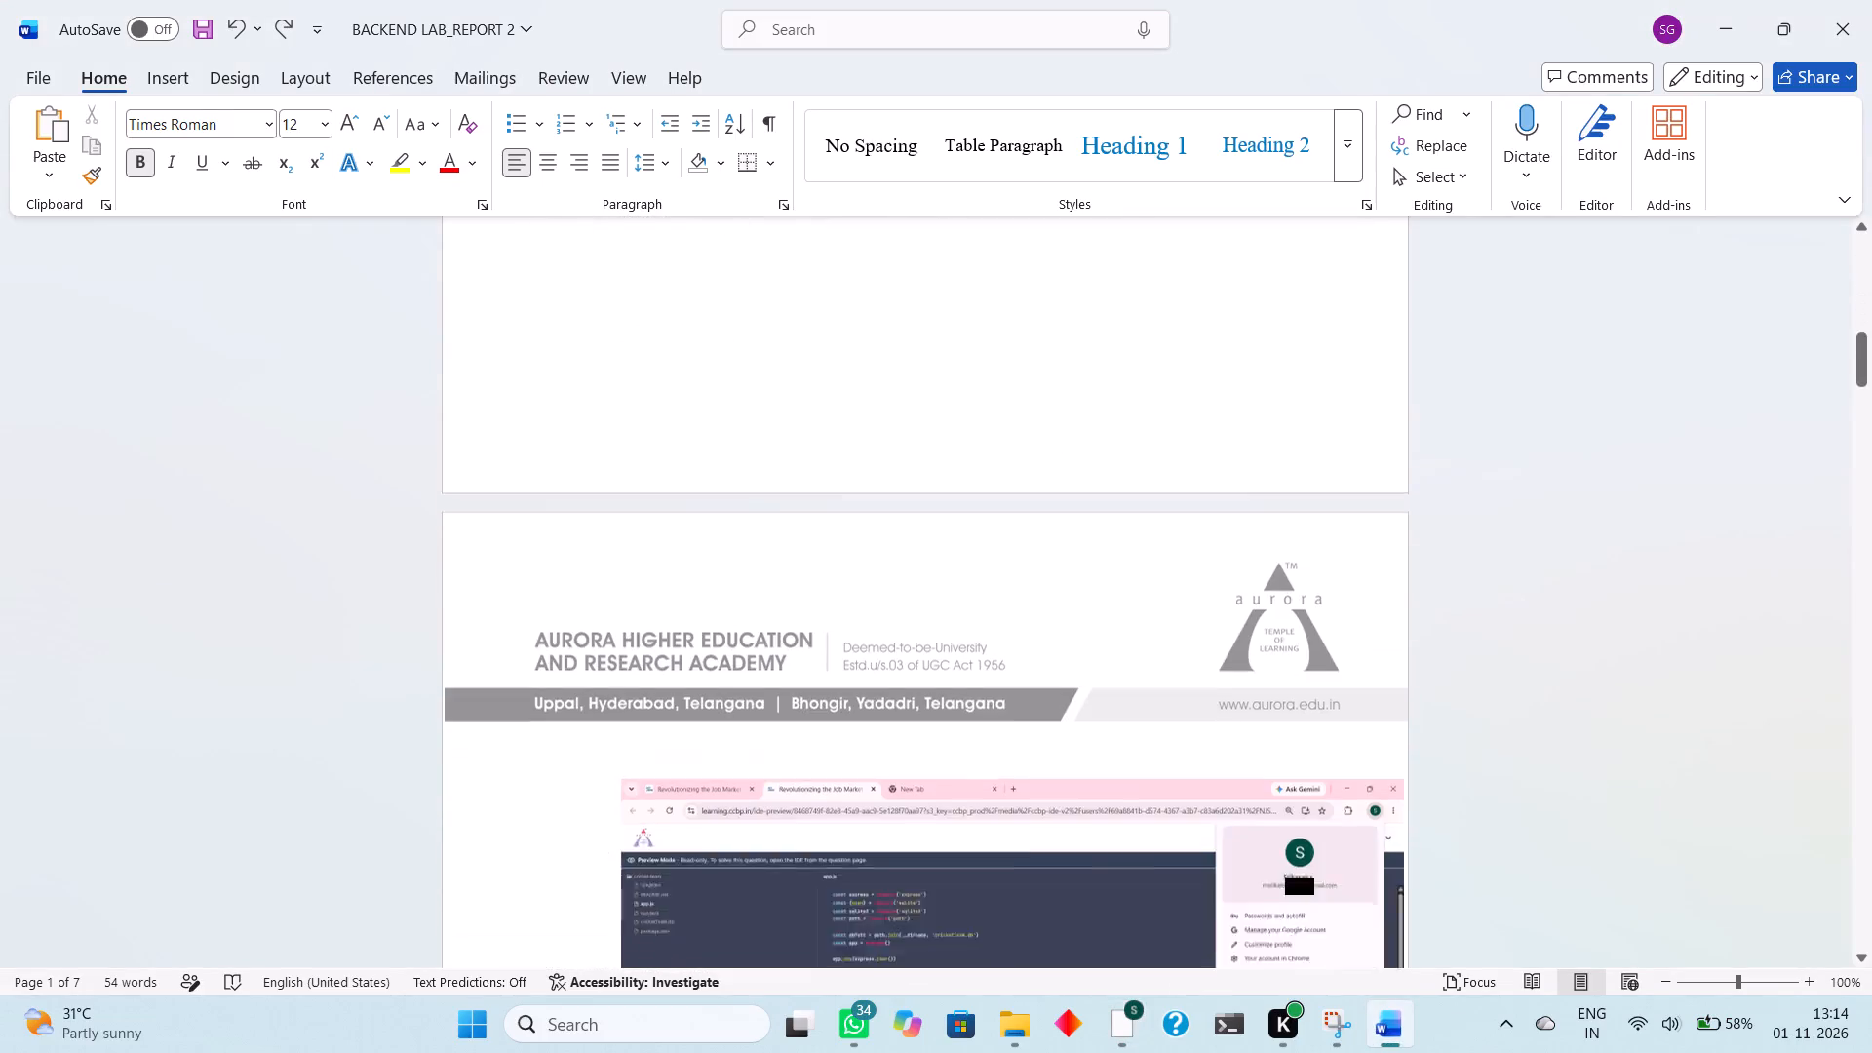
scroll(1154, 690, down, 2)
click(1120, 642)
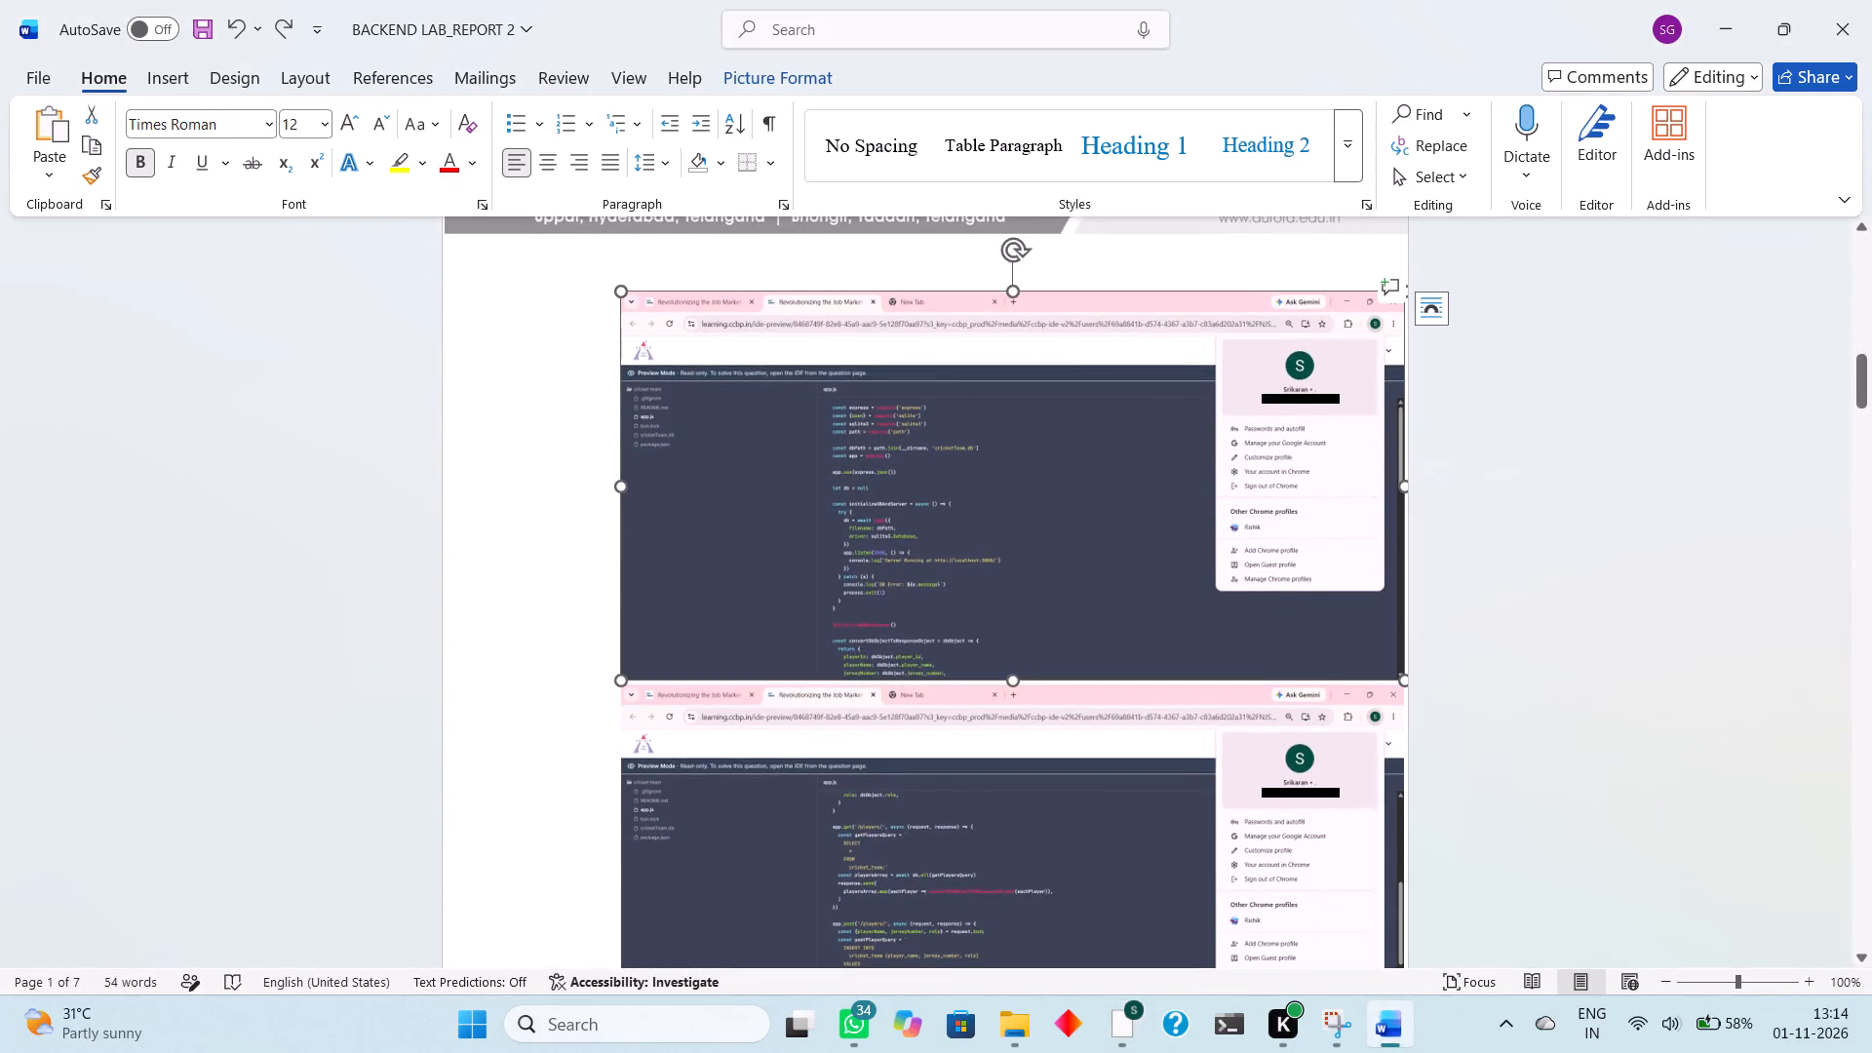
key(ctrl+x)
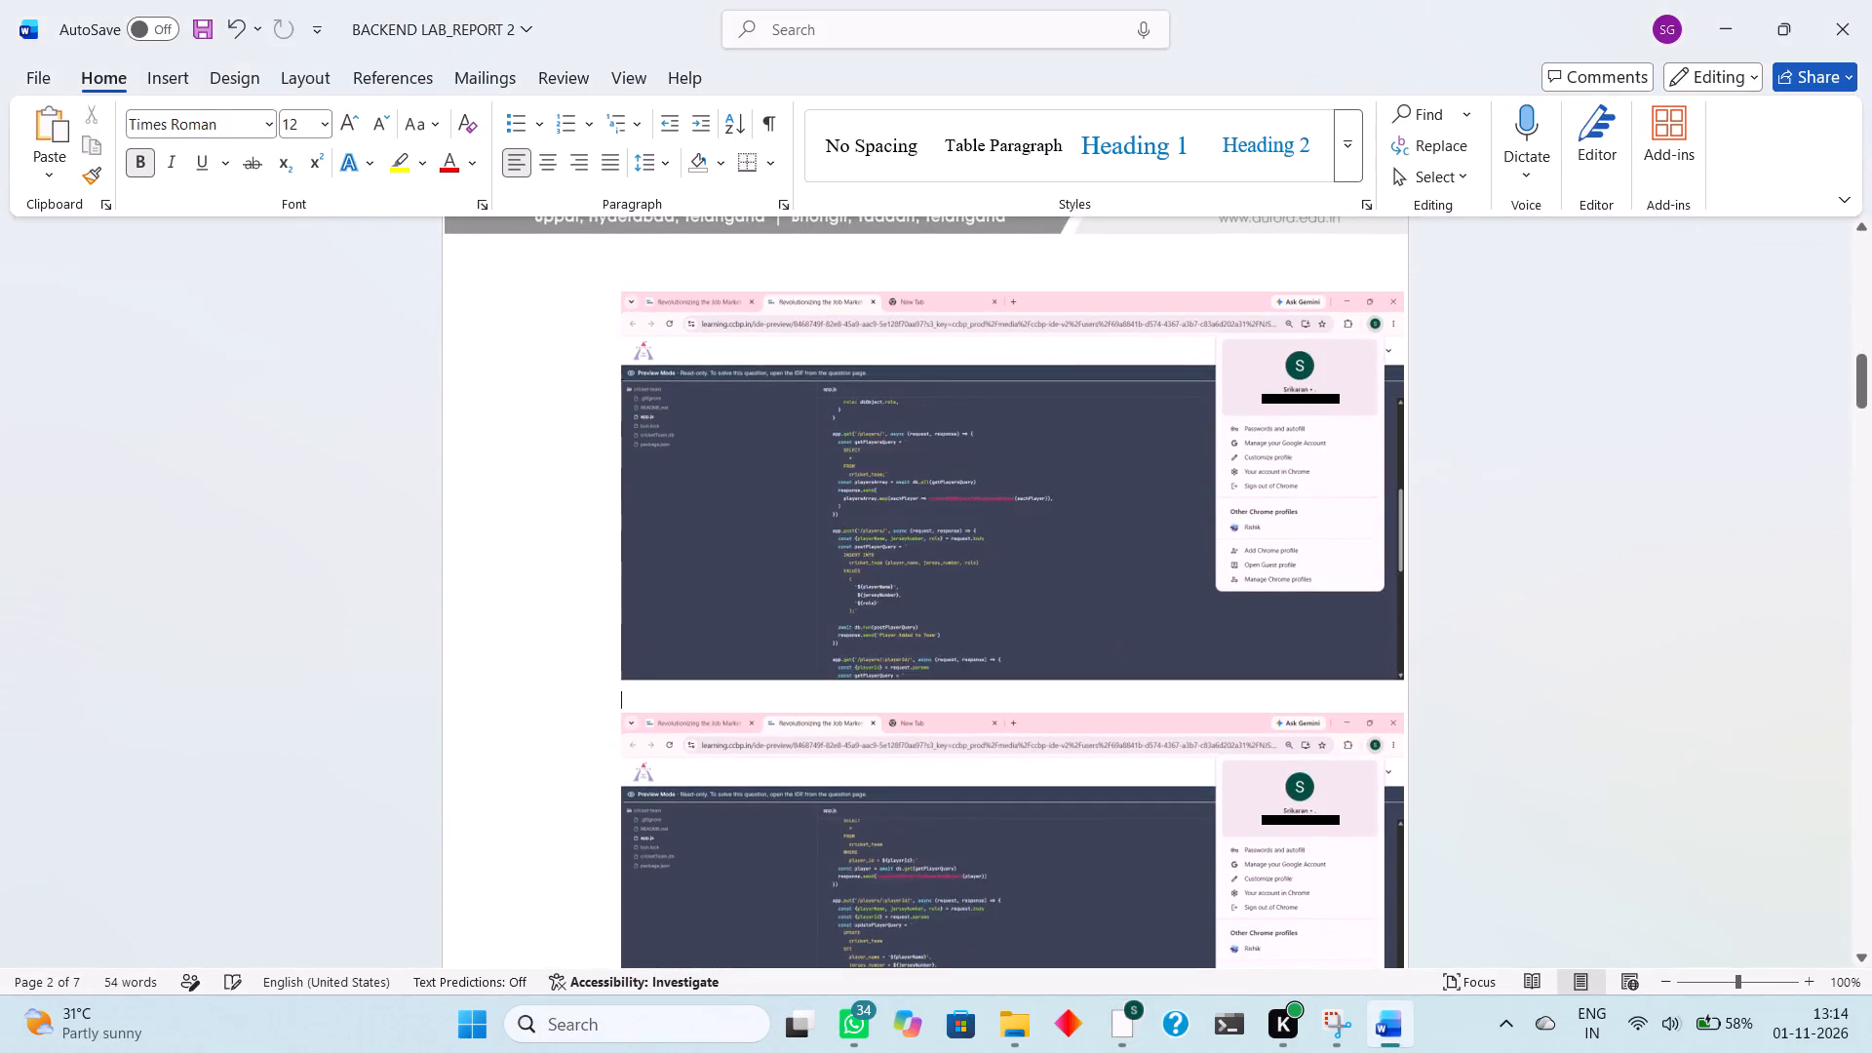
scroll(1120, 642, up, 3)
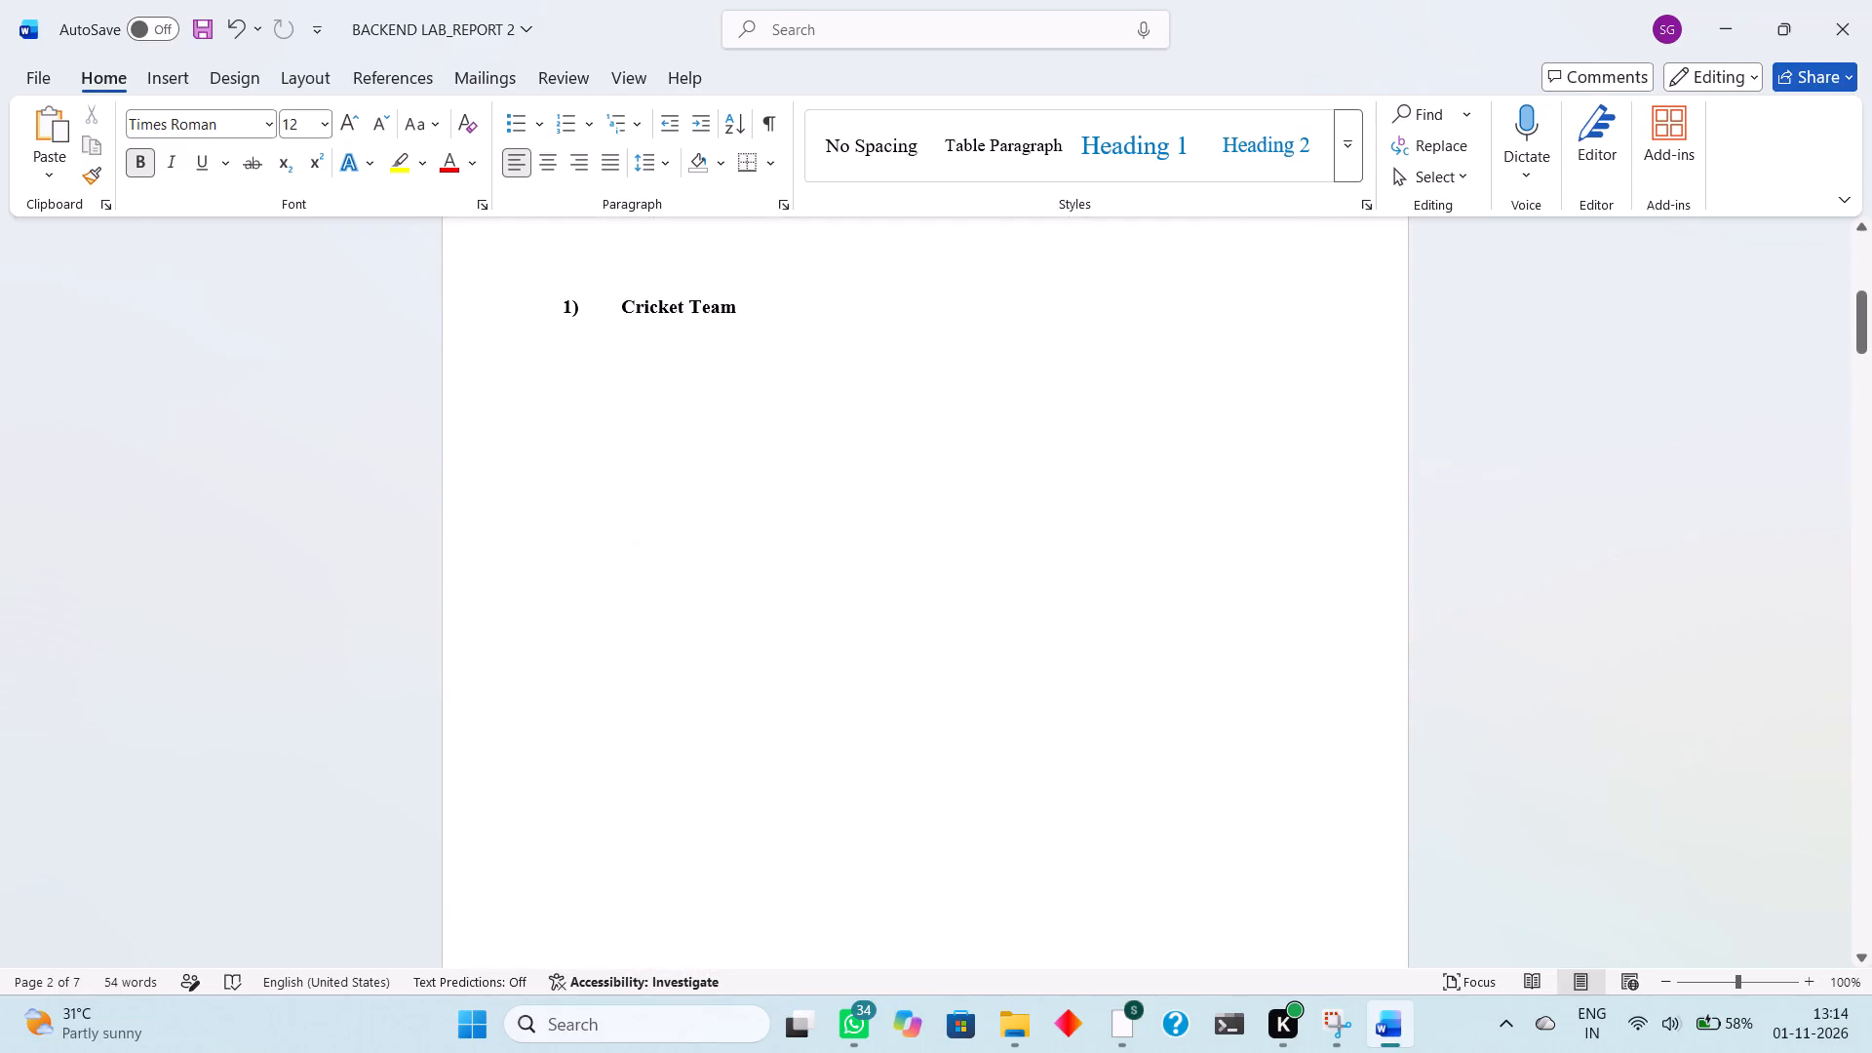
click(761, 303)
key(Return)
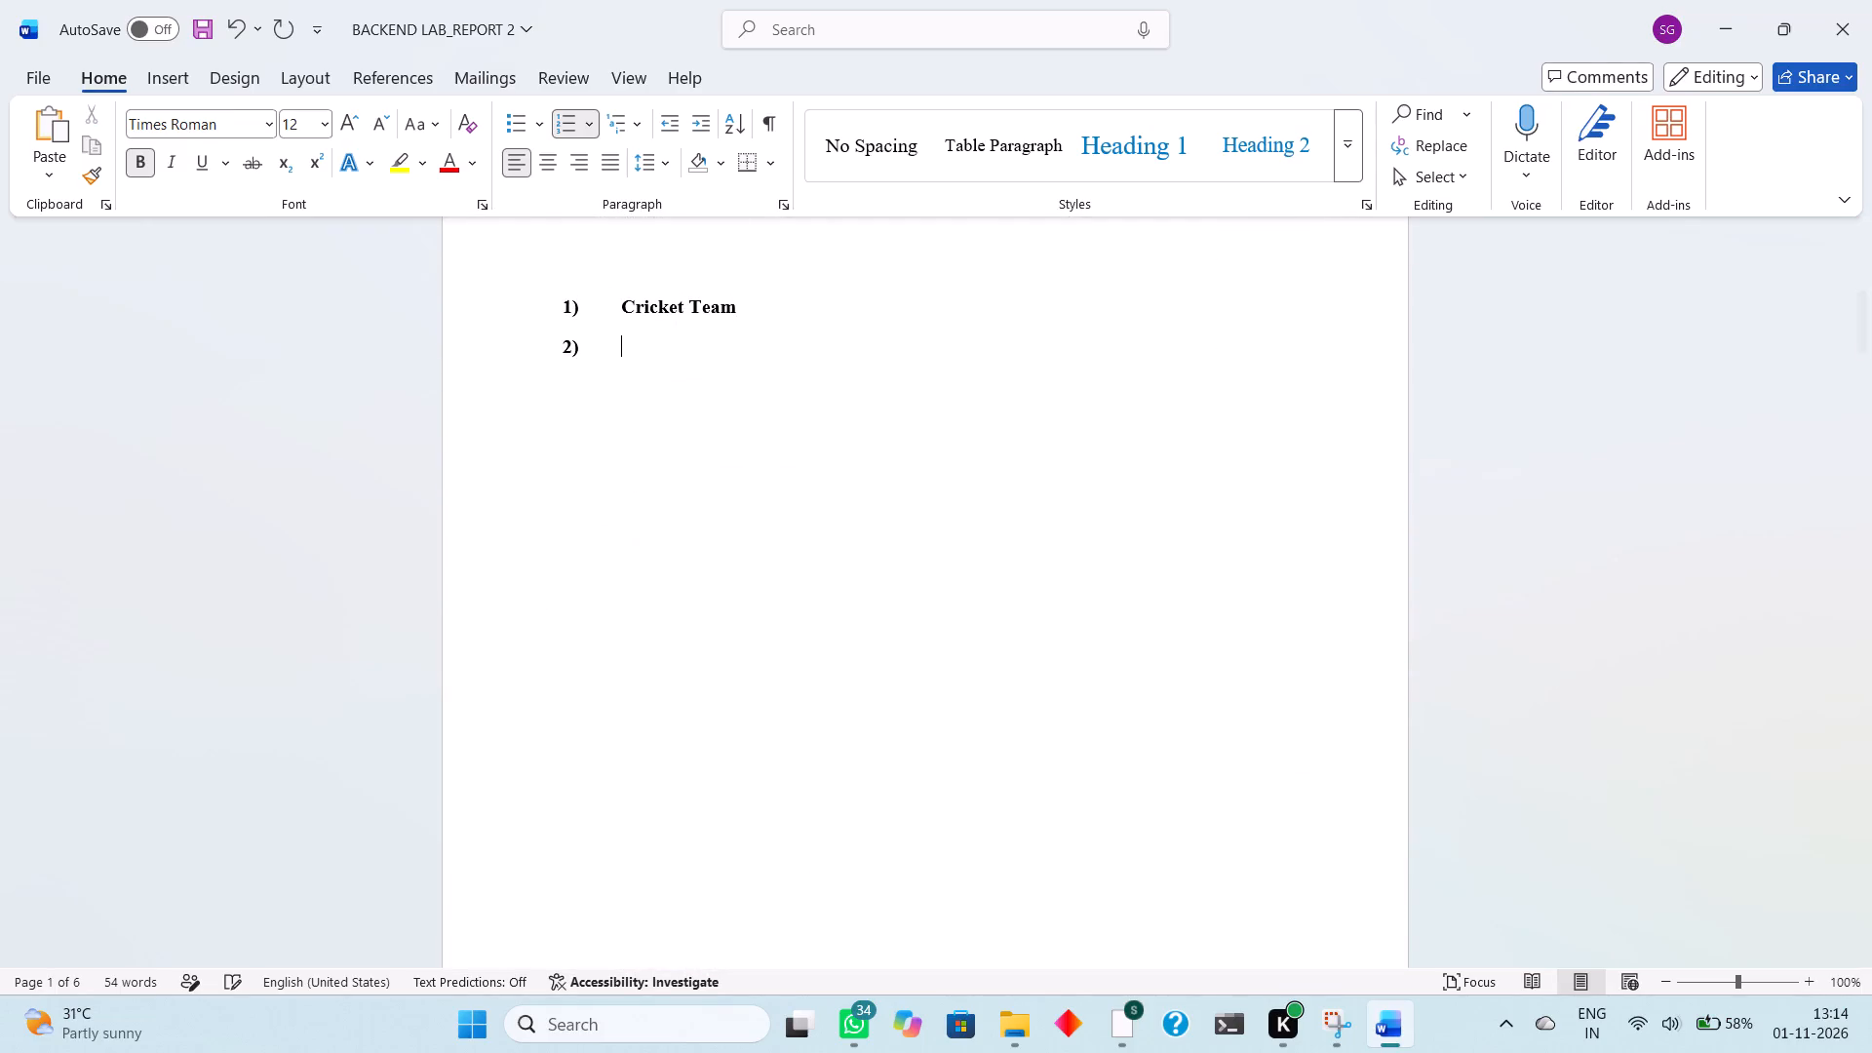
key(BackSpace)
key(ctrl+v)
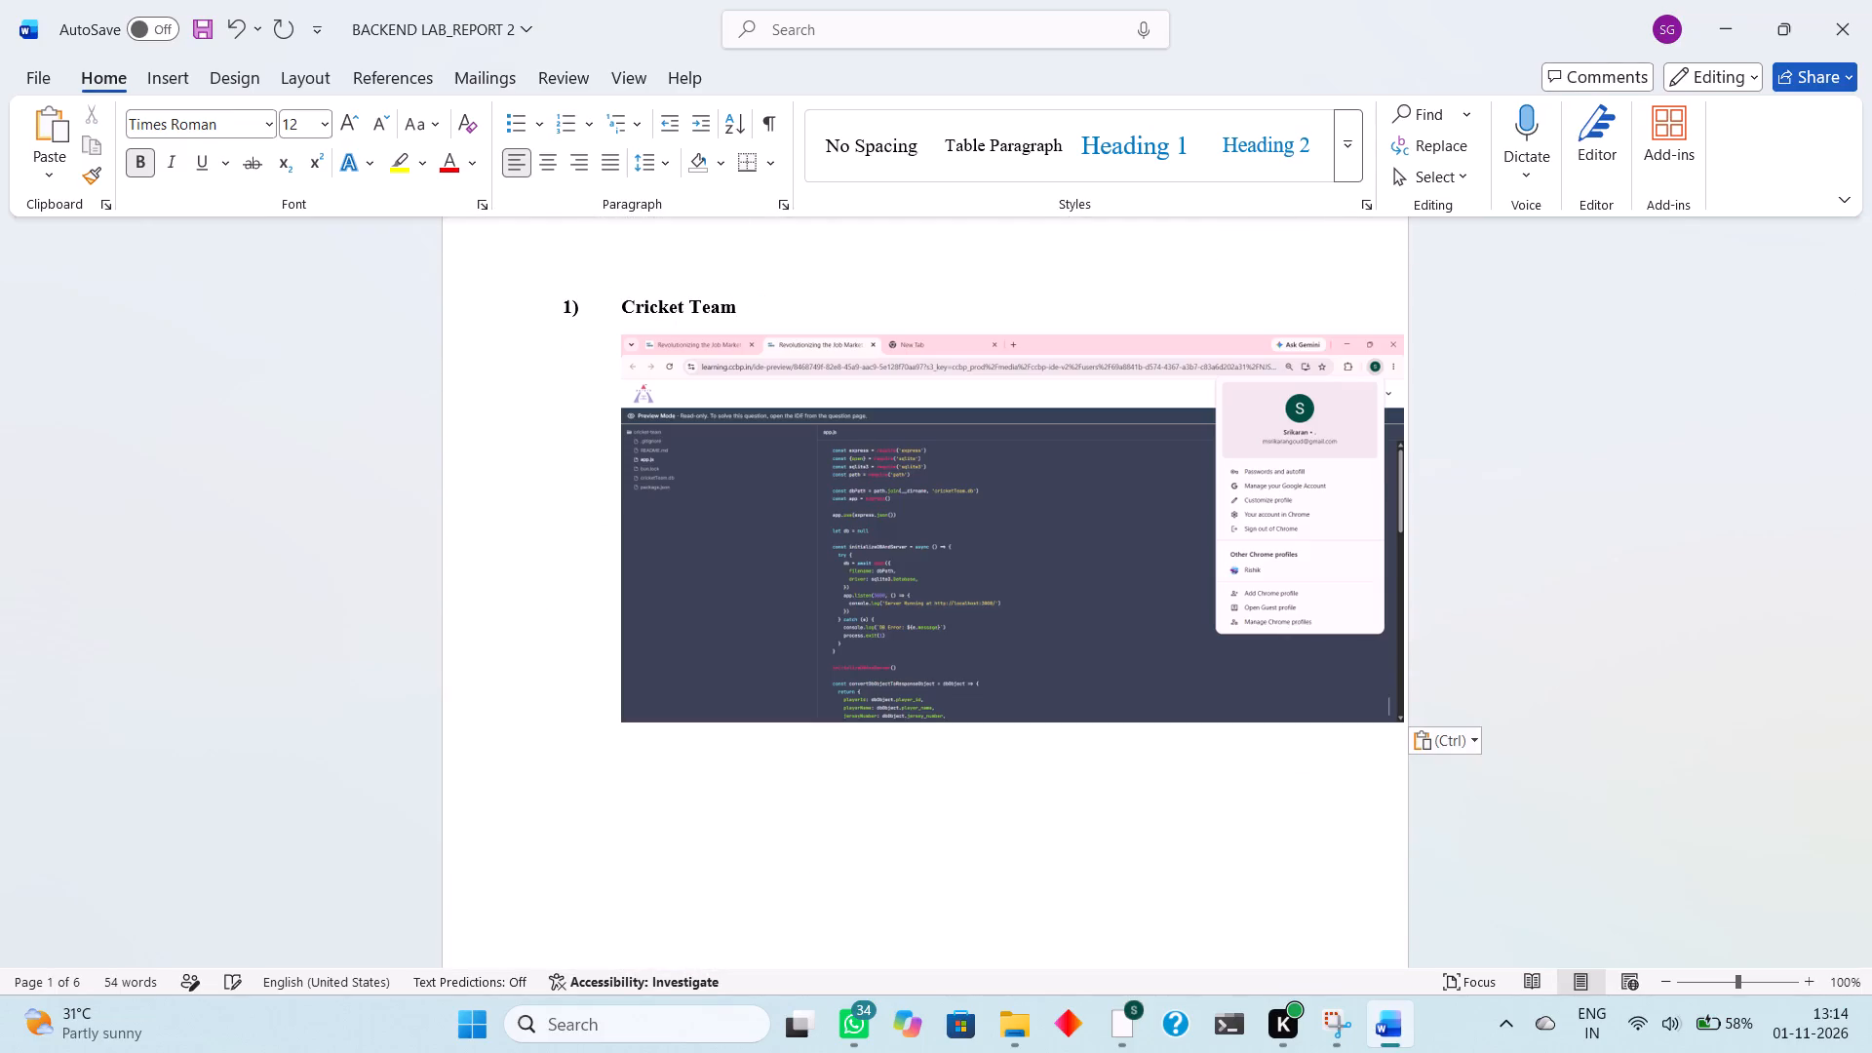
Cut the screenshot at the top of page two and paste it on a new line below the first Cricket Team screenshot.
scroll(765, 464, down, 3)
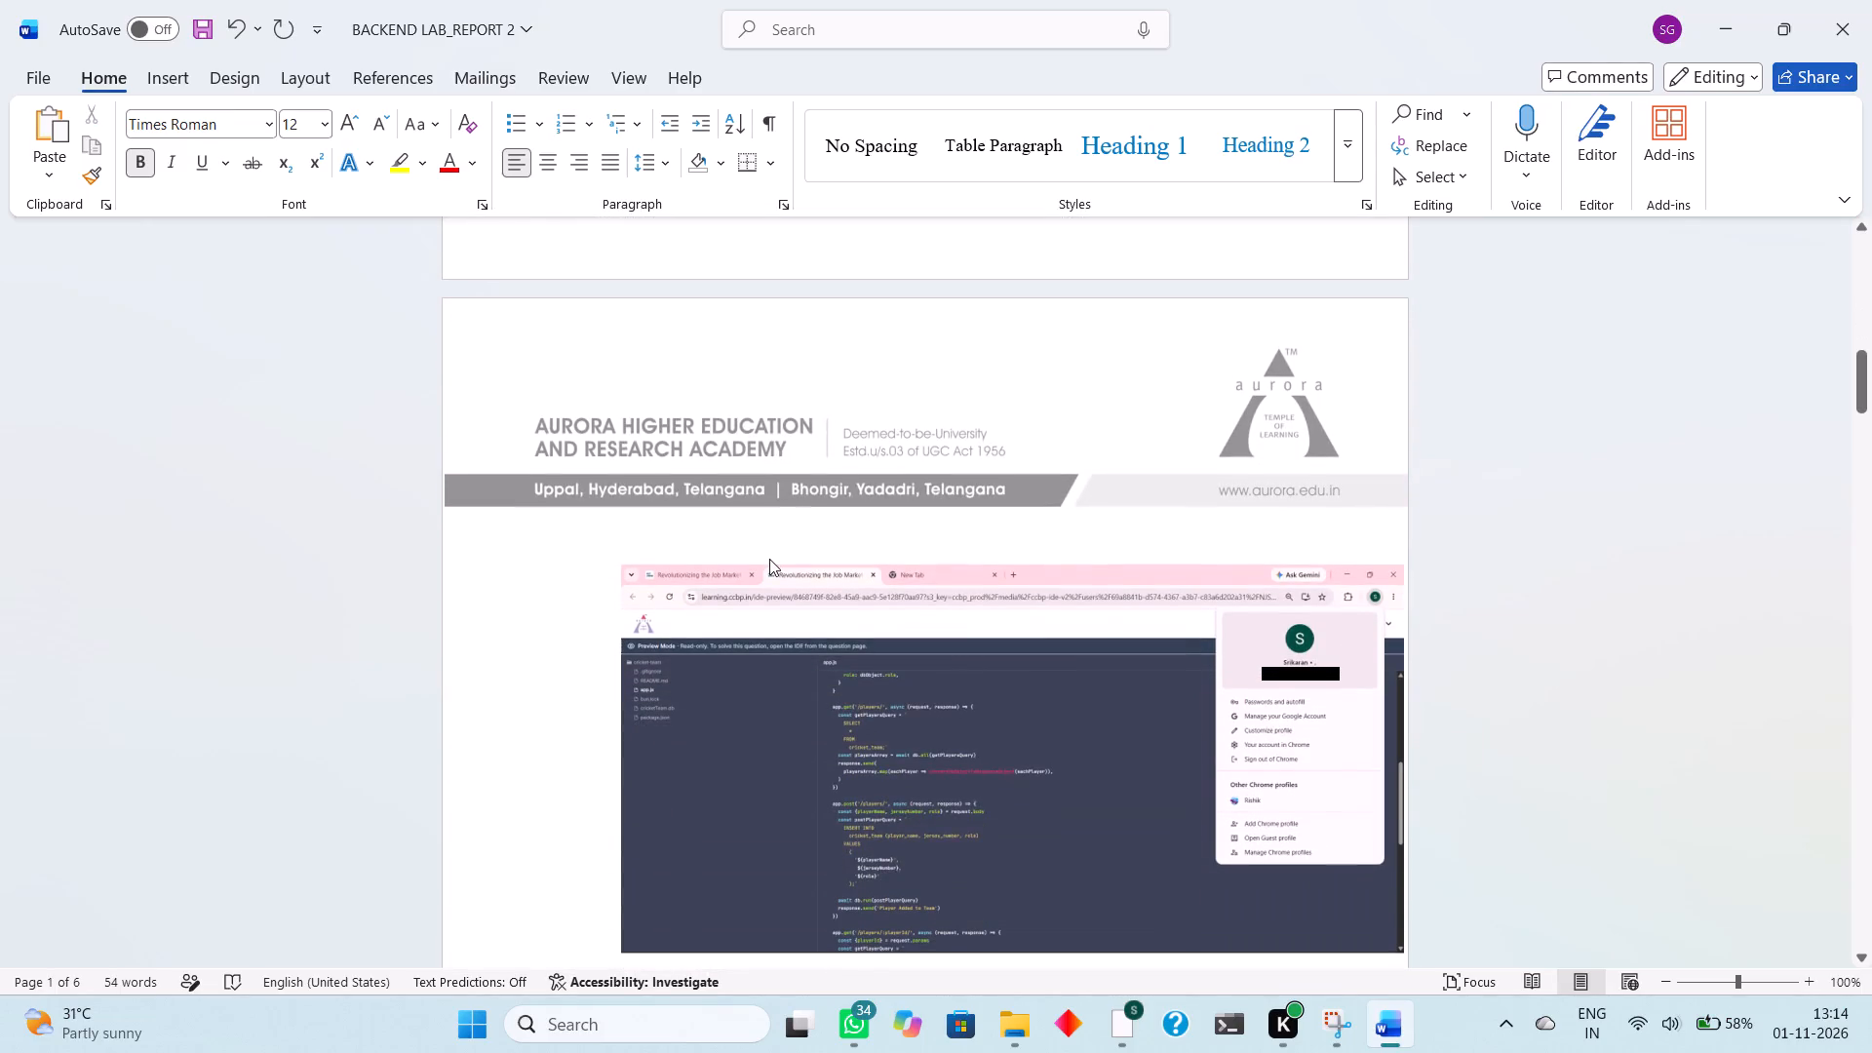
click(769, 559)
click(770, 596)
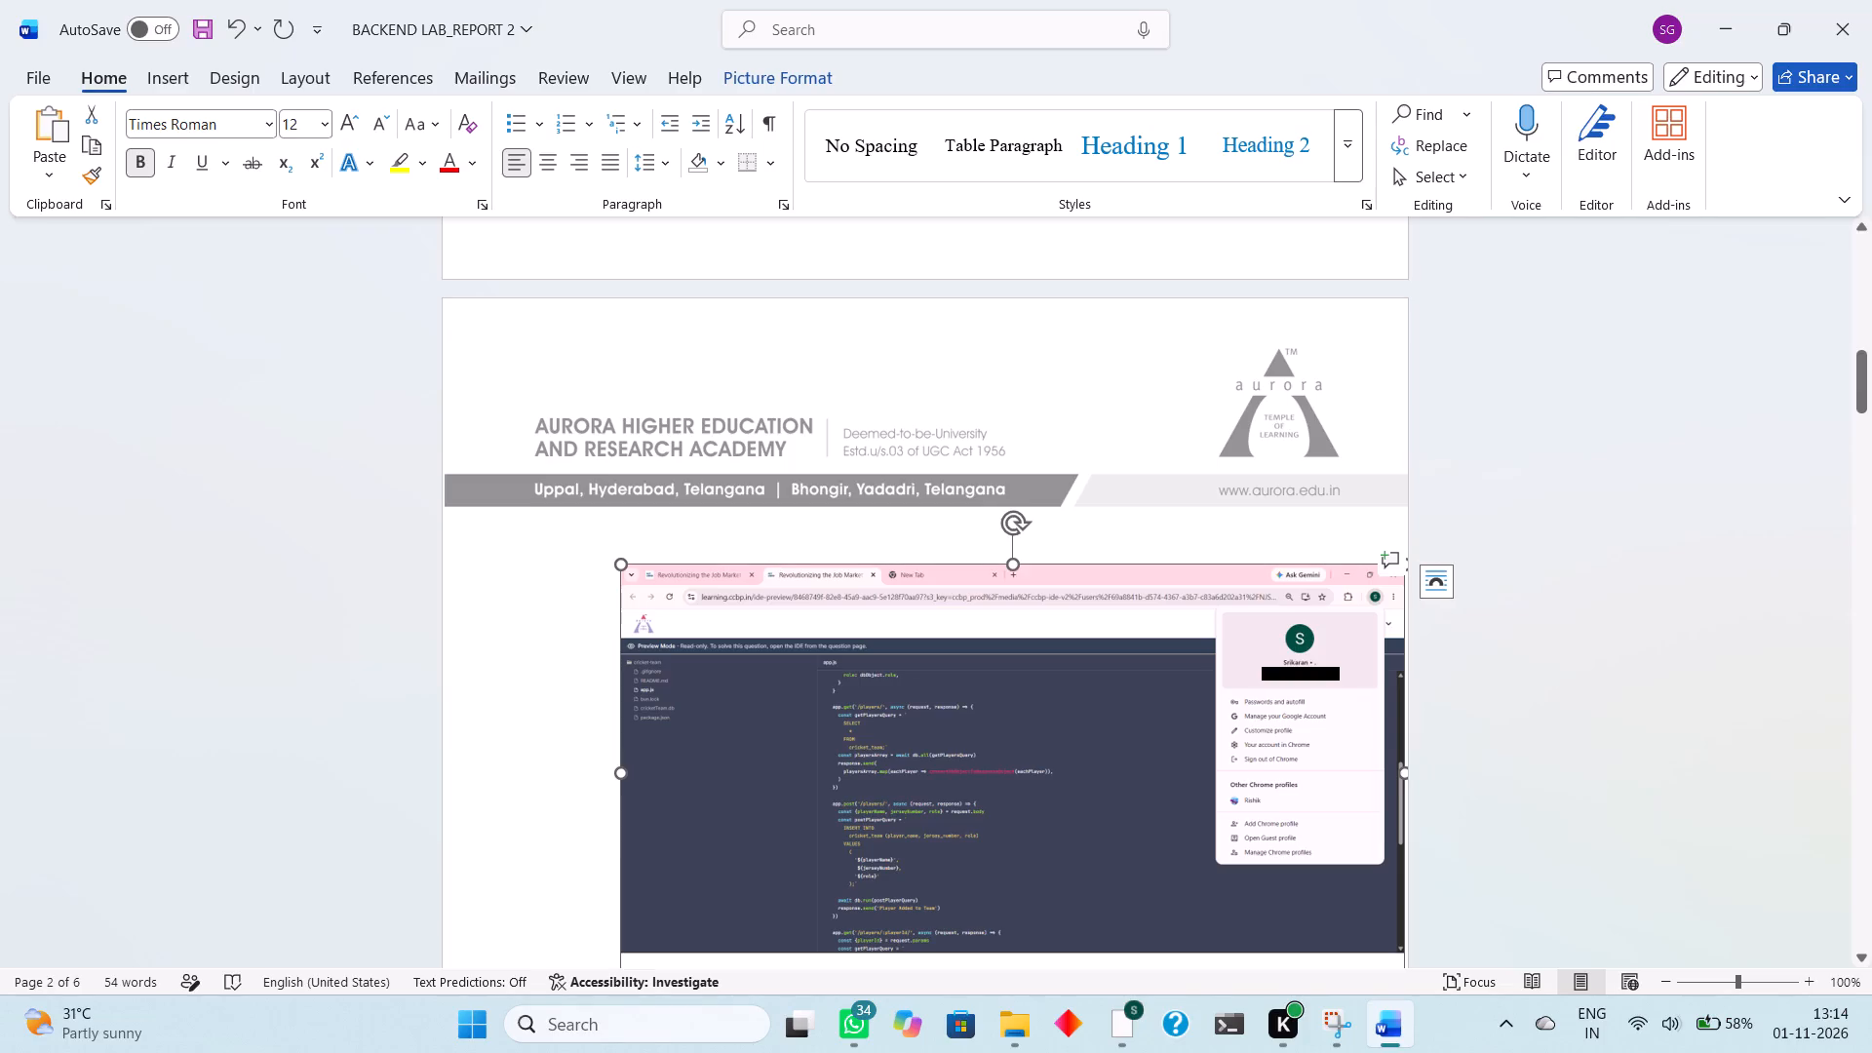
key(ctrl+x)
scroll(770, 596, up, 3)
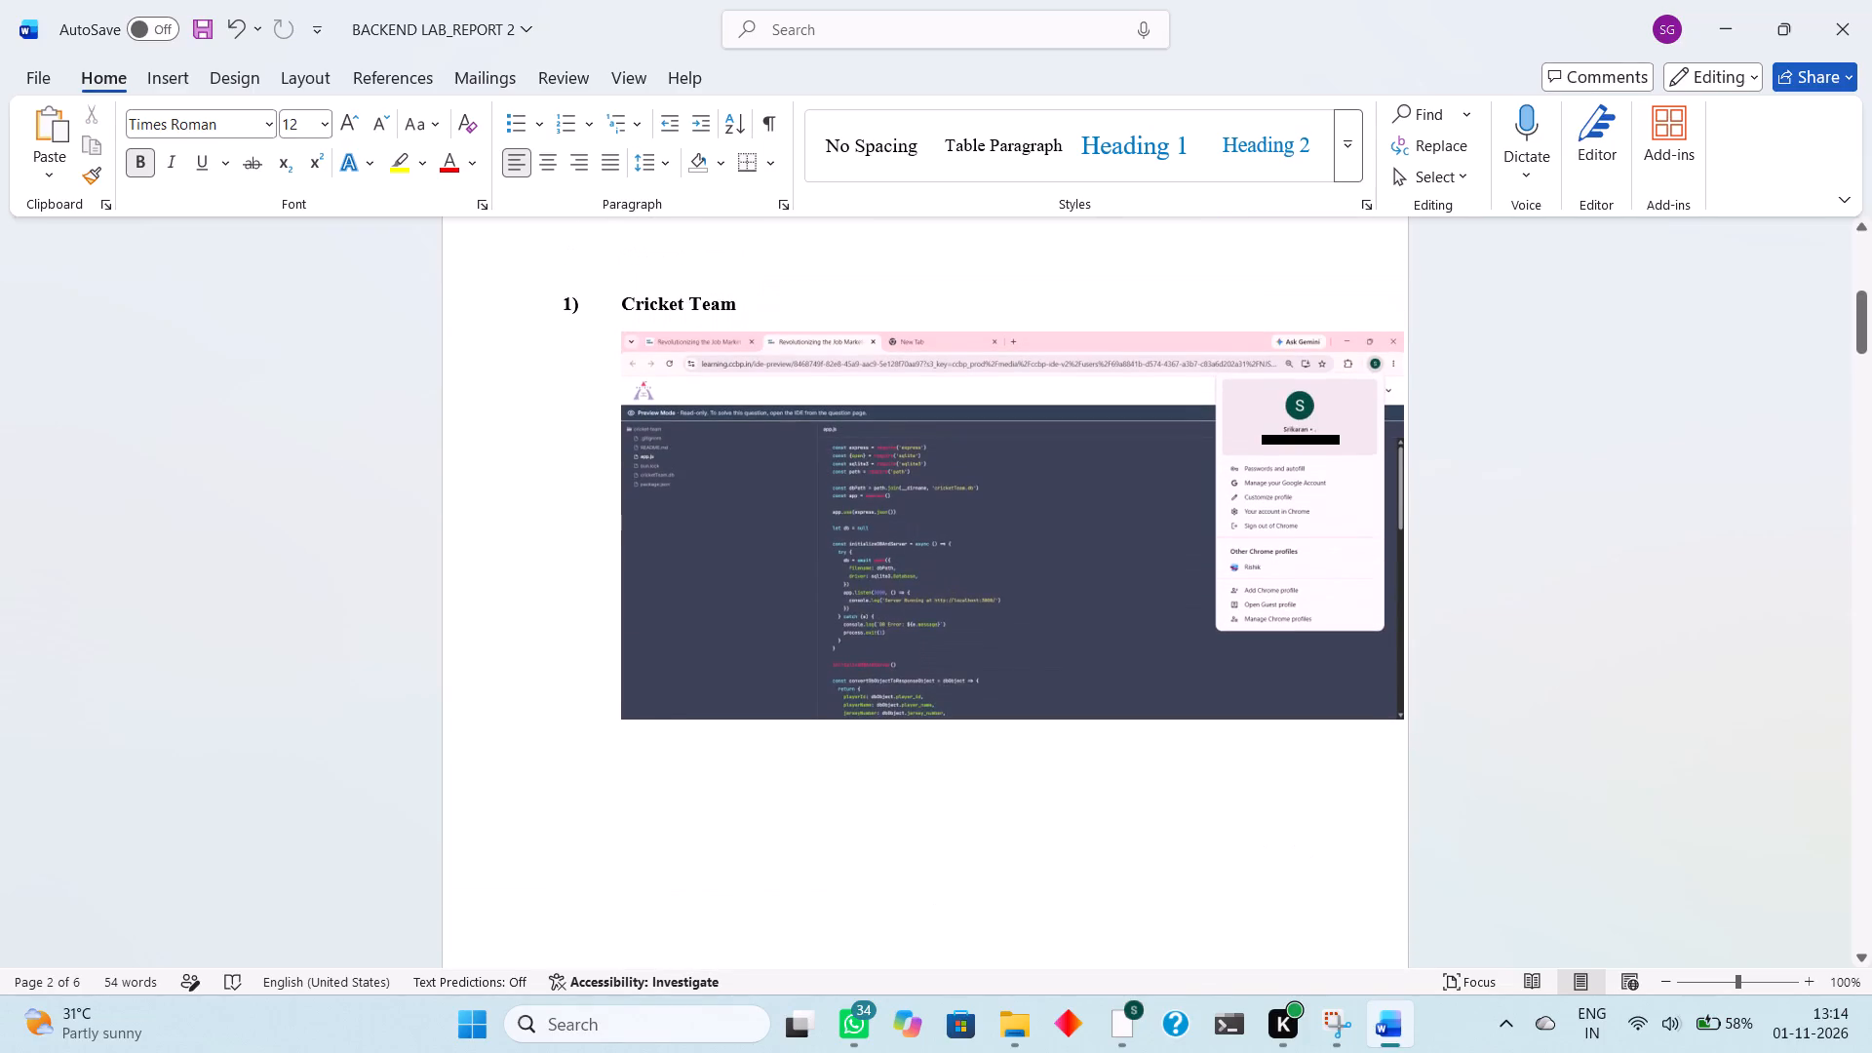
click(883, 743)
click(1403, 719)
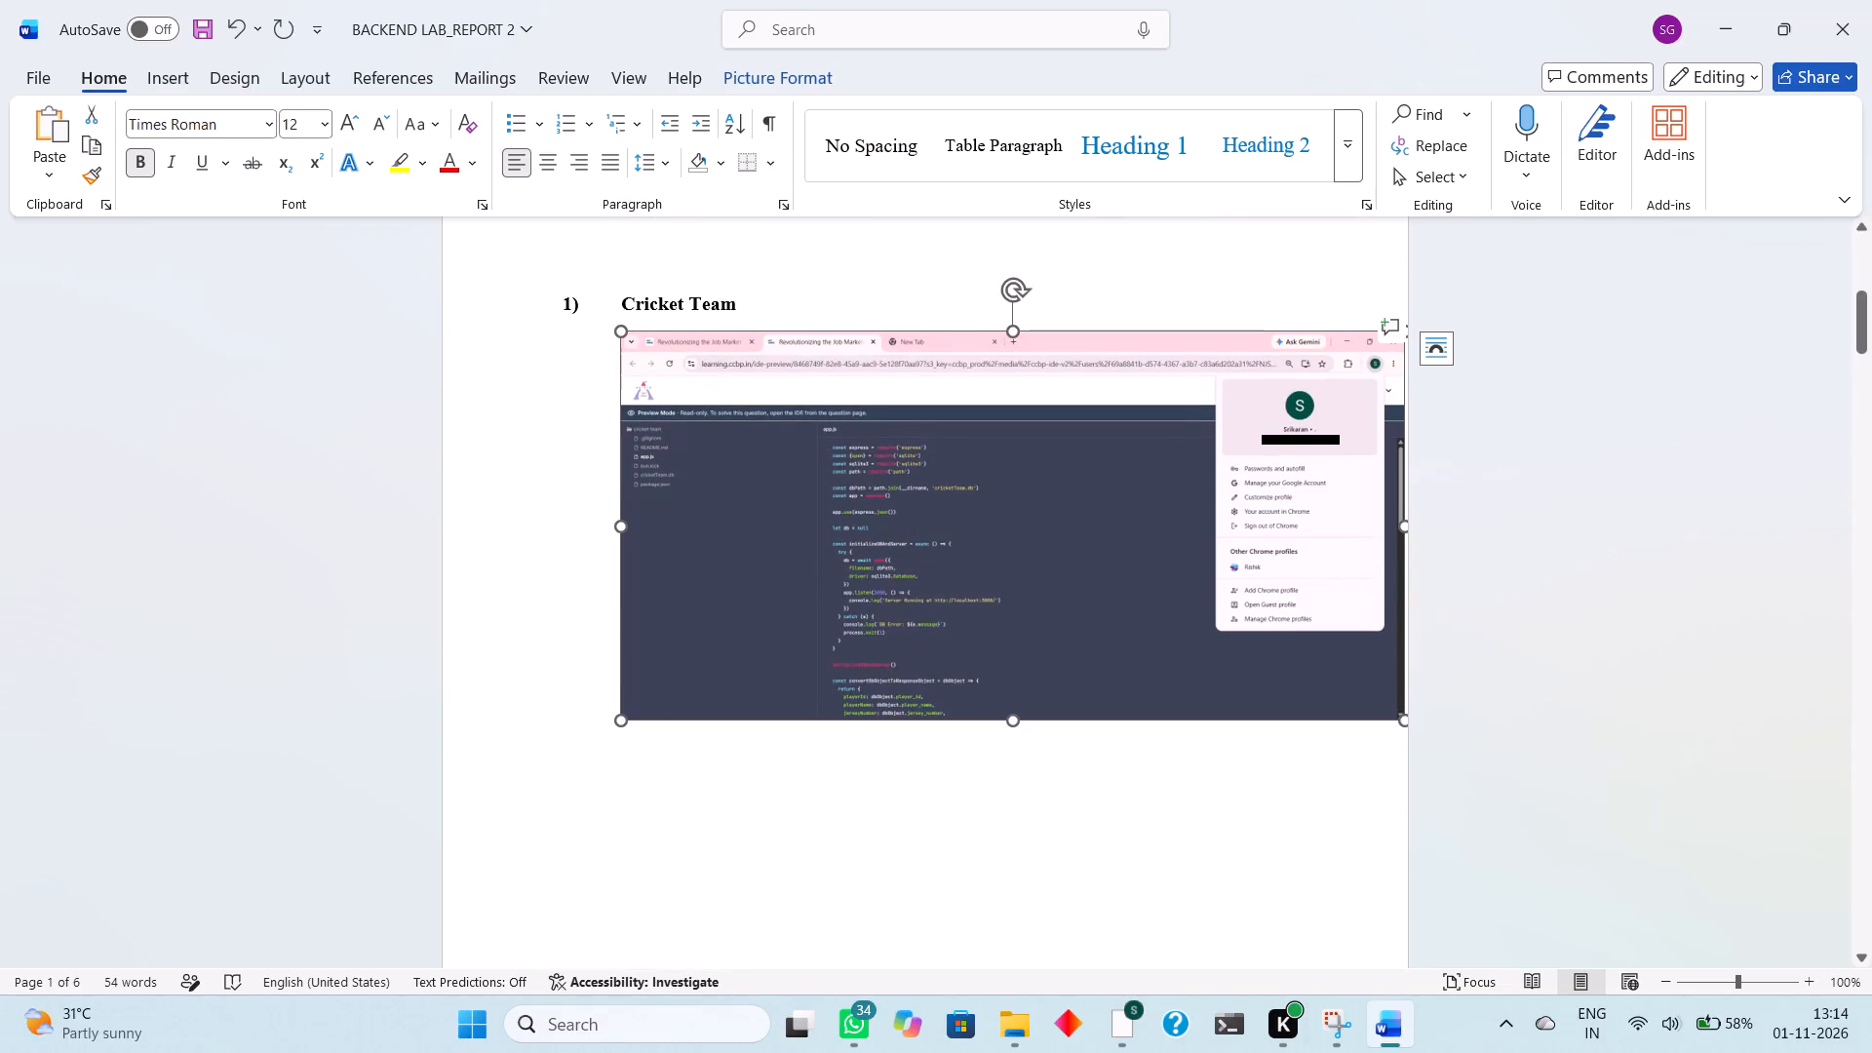
click(1384, 737)
key(Return)
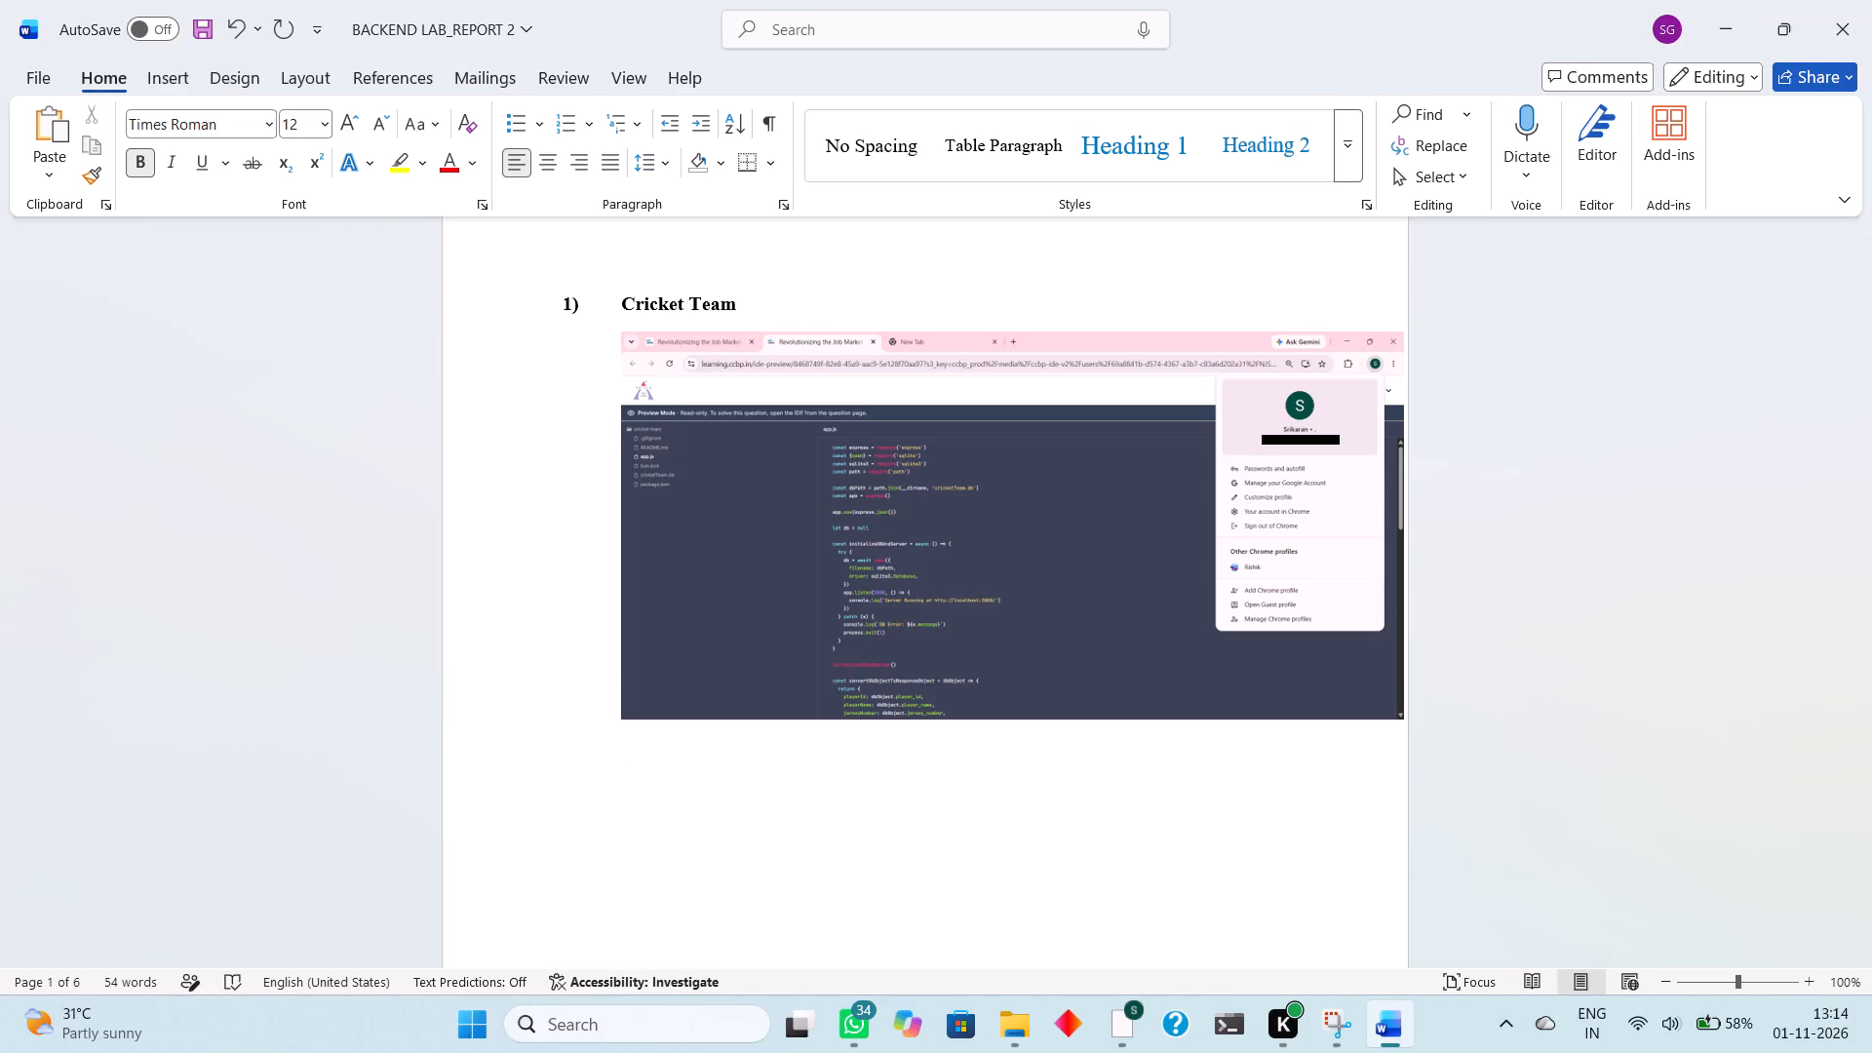
key(ctrl+v)
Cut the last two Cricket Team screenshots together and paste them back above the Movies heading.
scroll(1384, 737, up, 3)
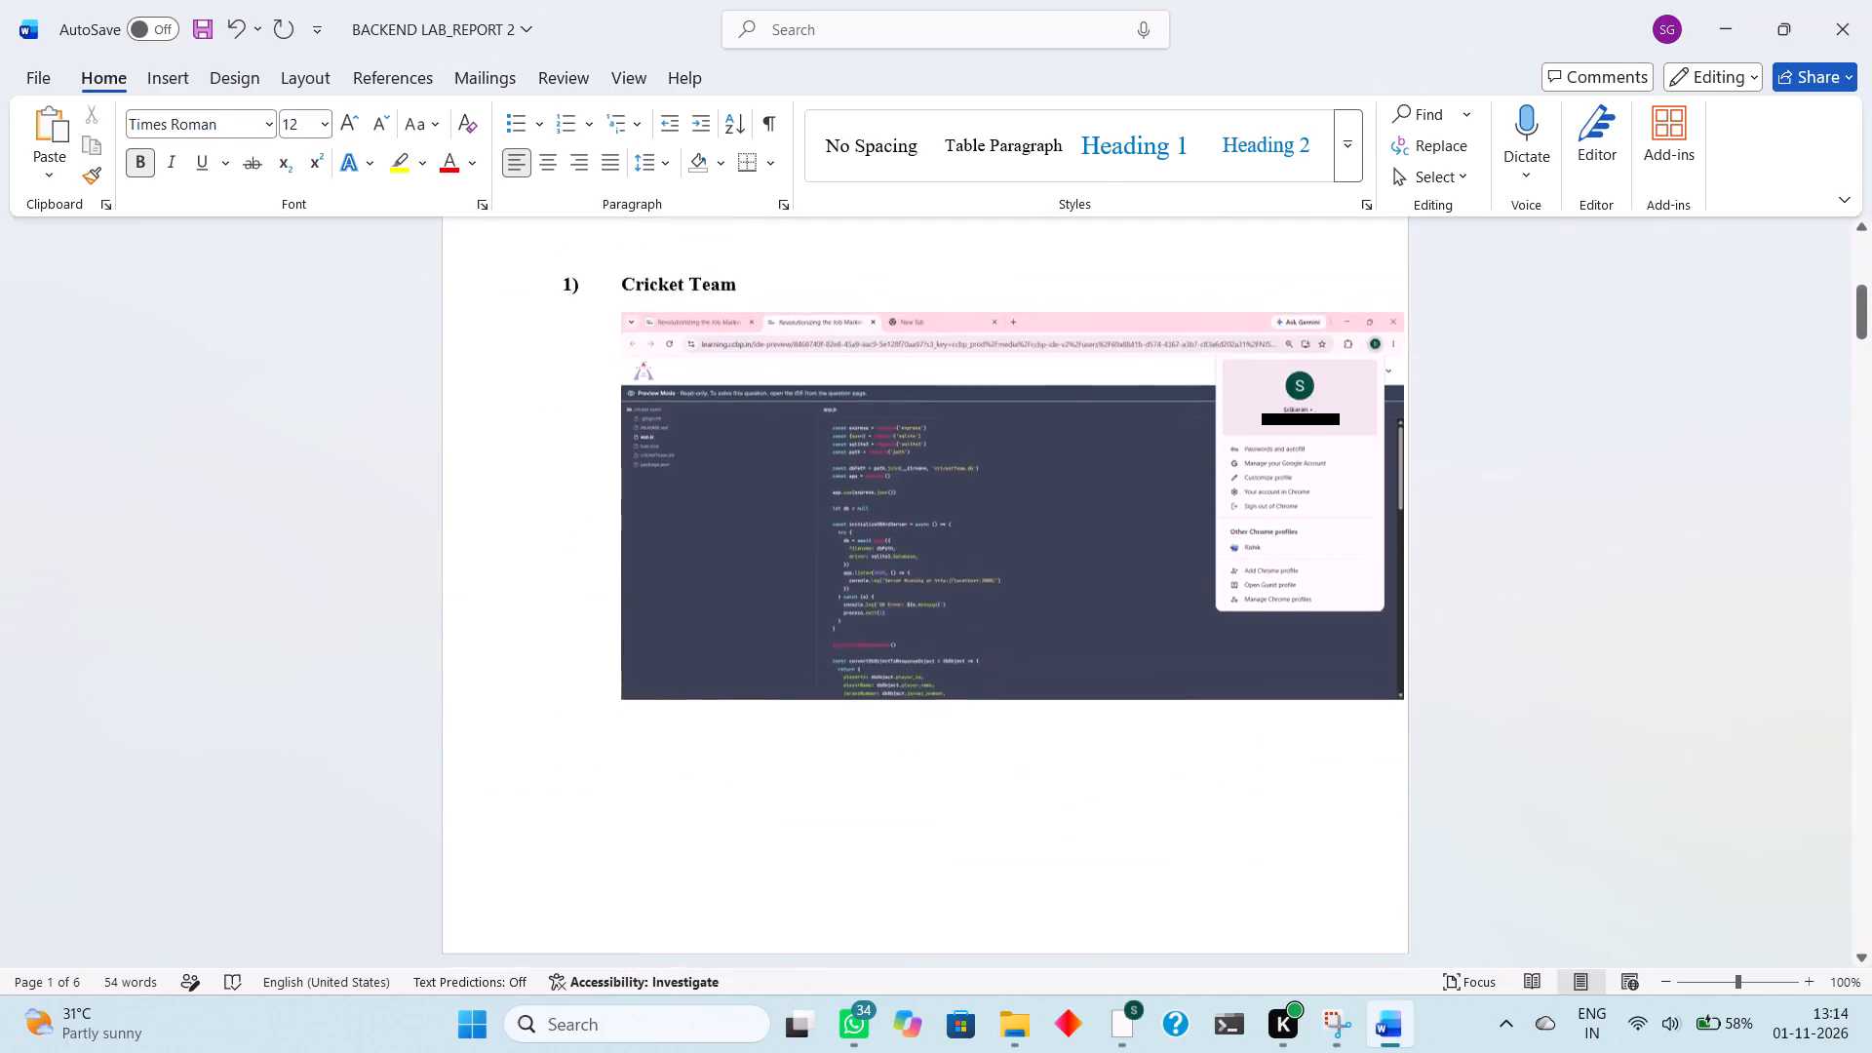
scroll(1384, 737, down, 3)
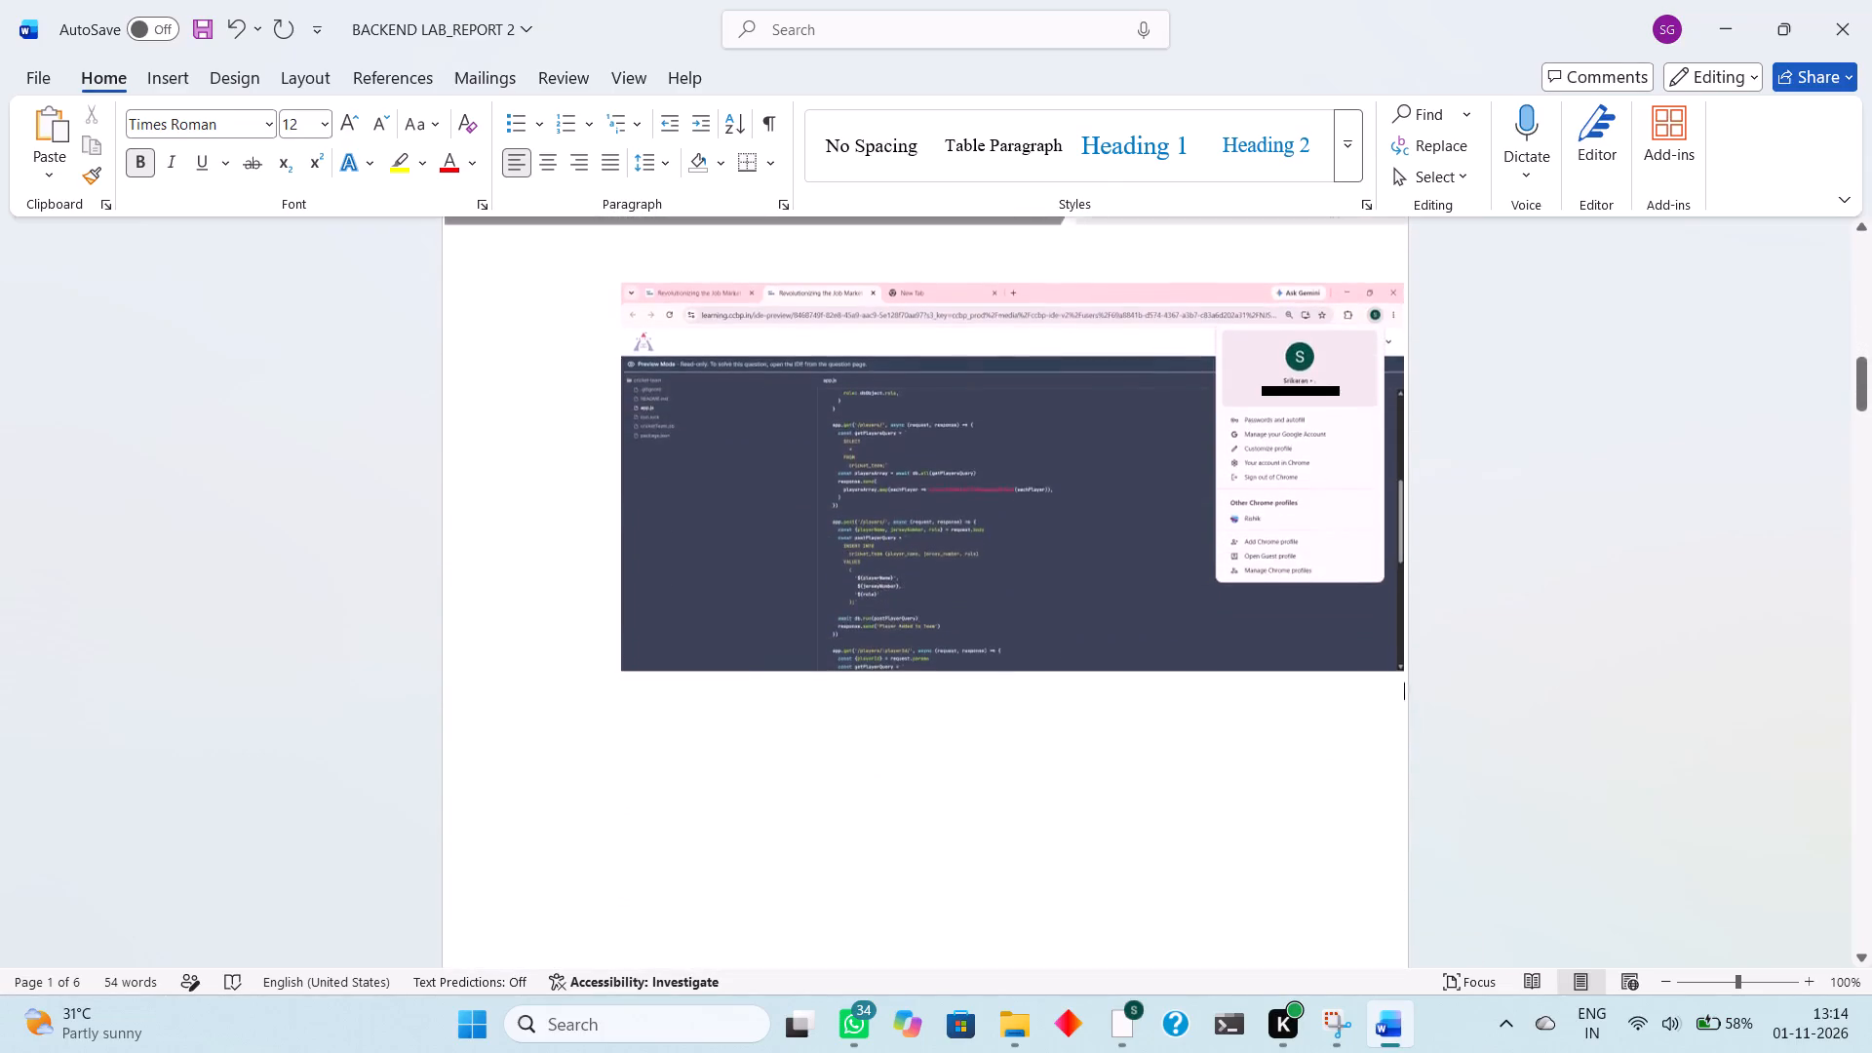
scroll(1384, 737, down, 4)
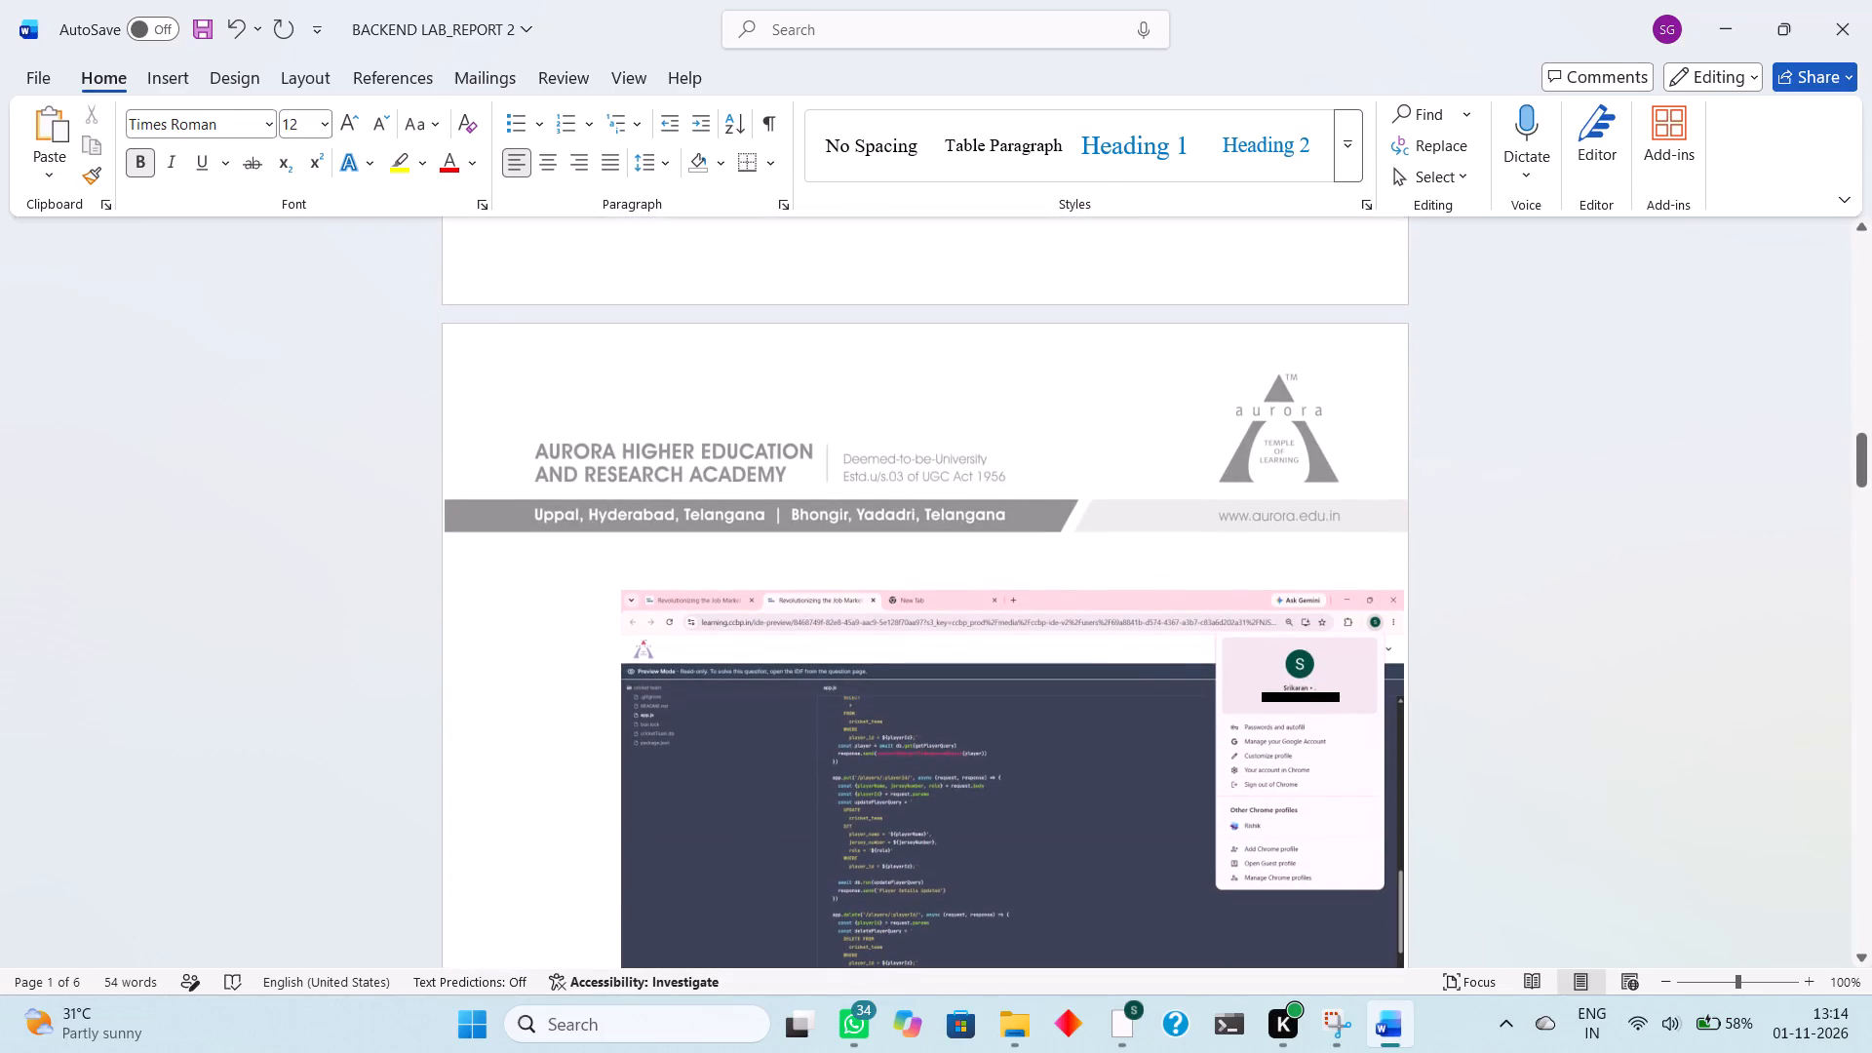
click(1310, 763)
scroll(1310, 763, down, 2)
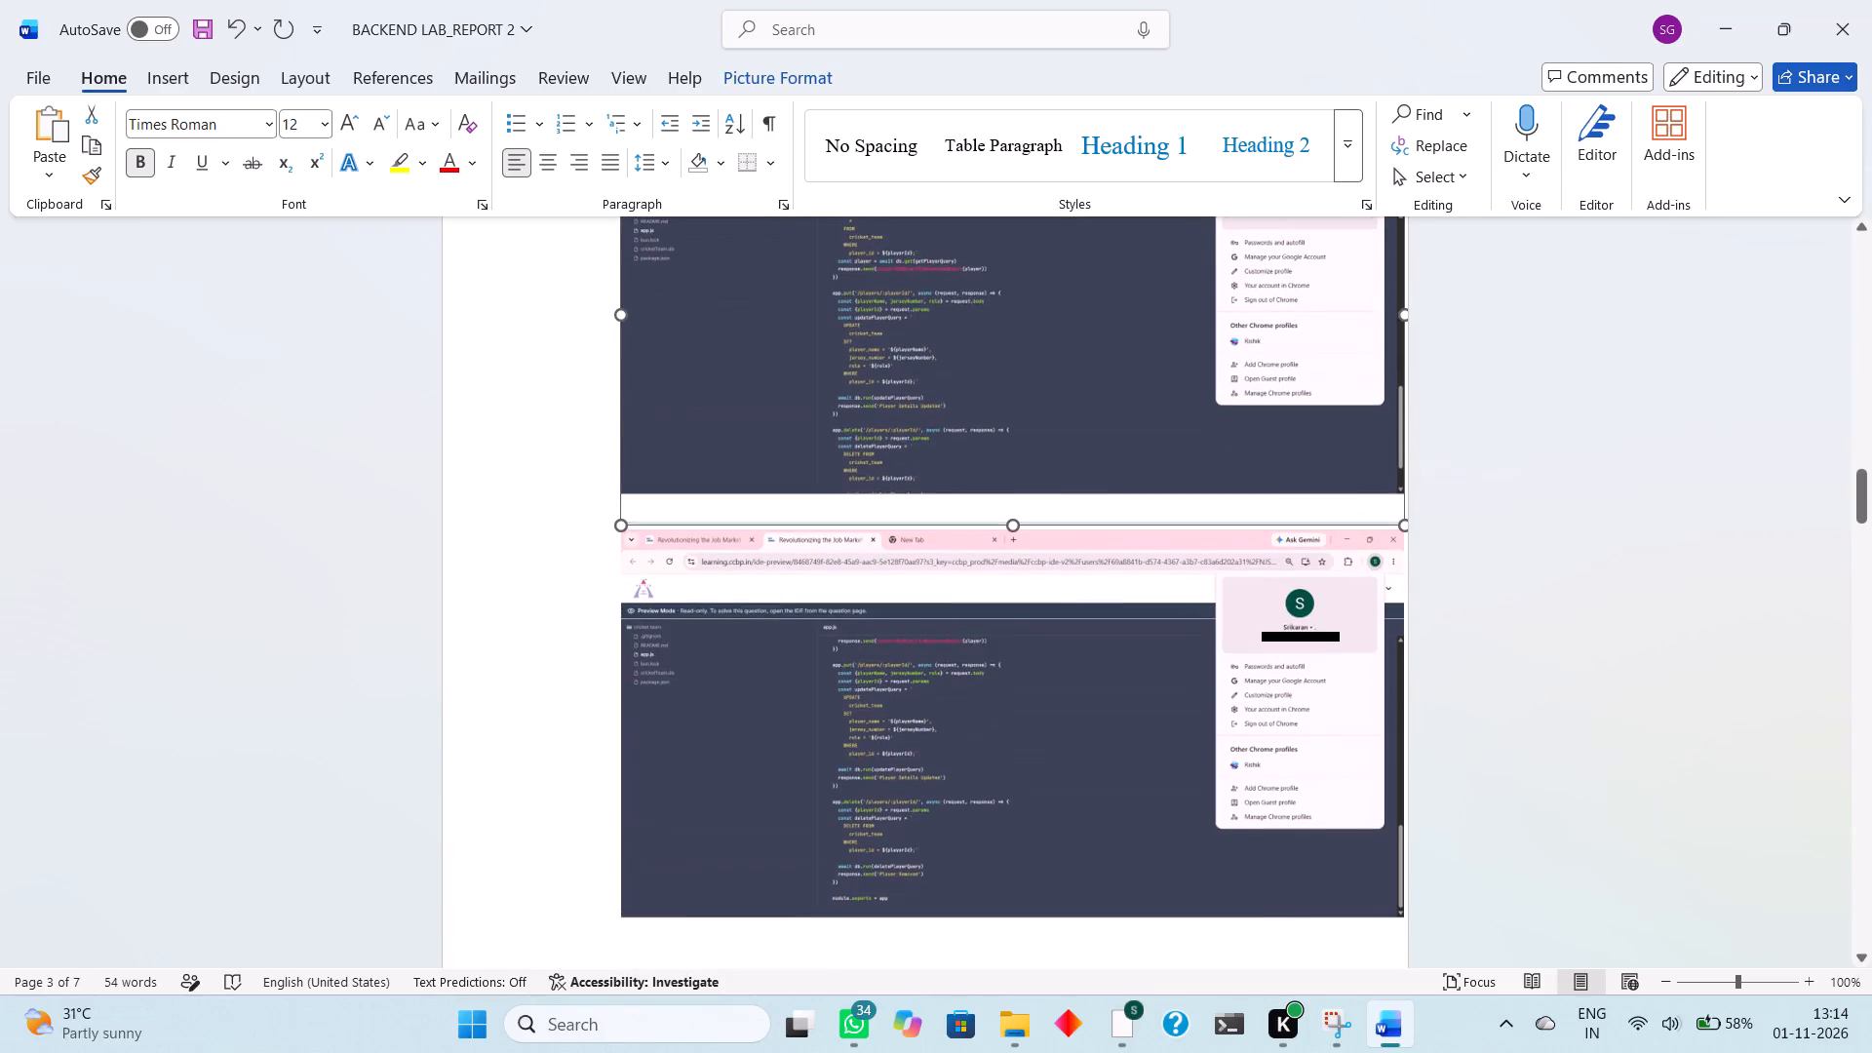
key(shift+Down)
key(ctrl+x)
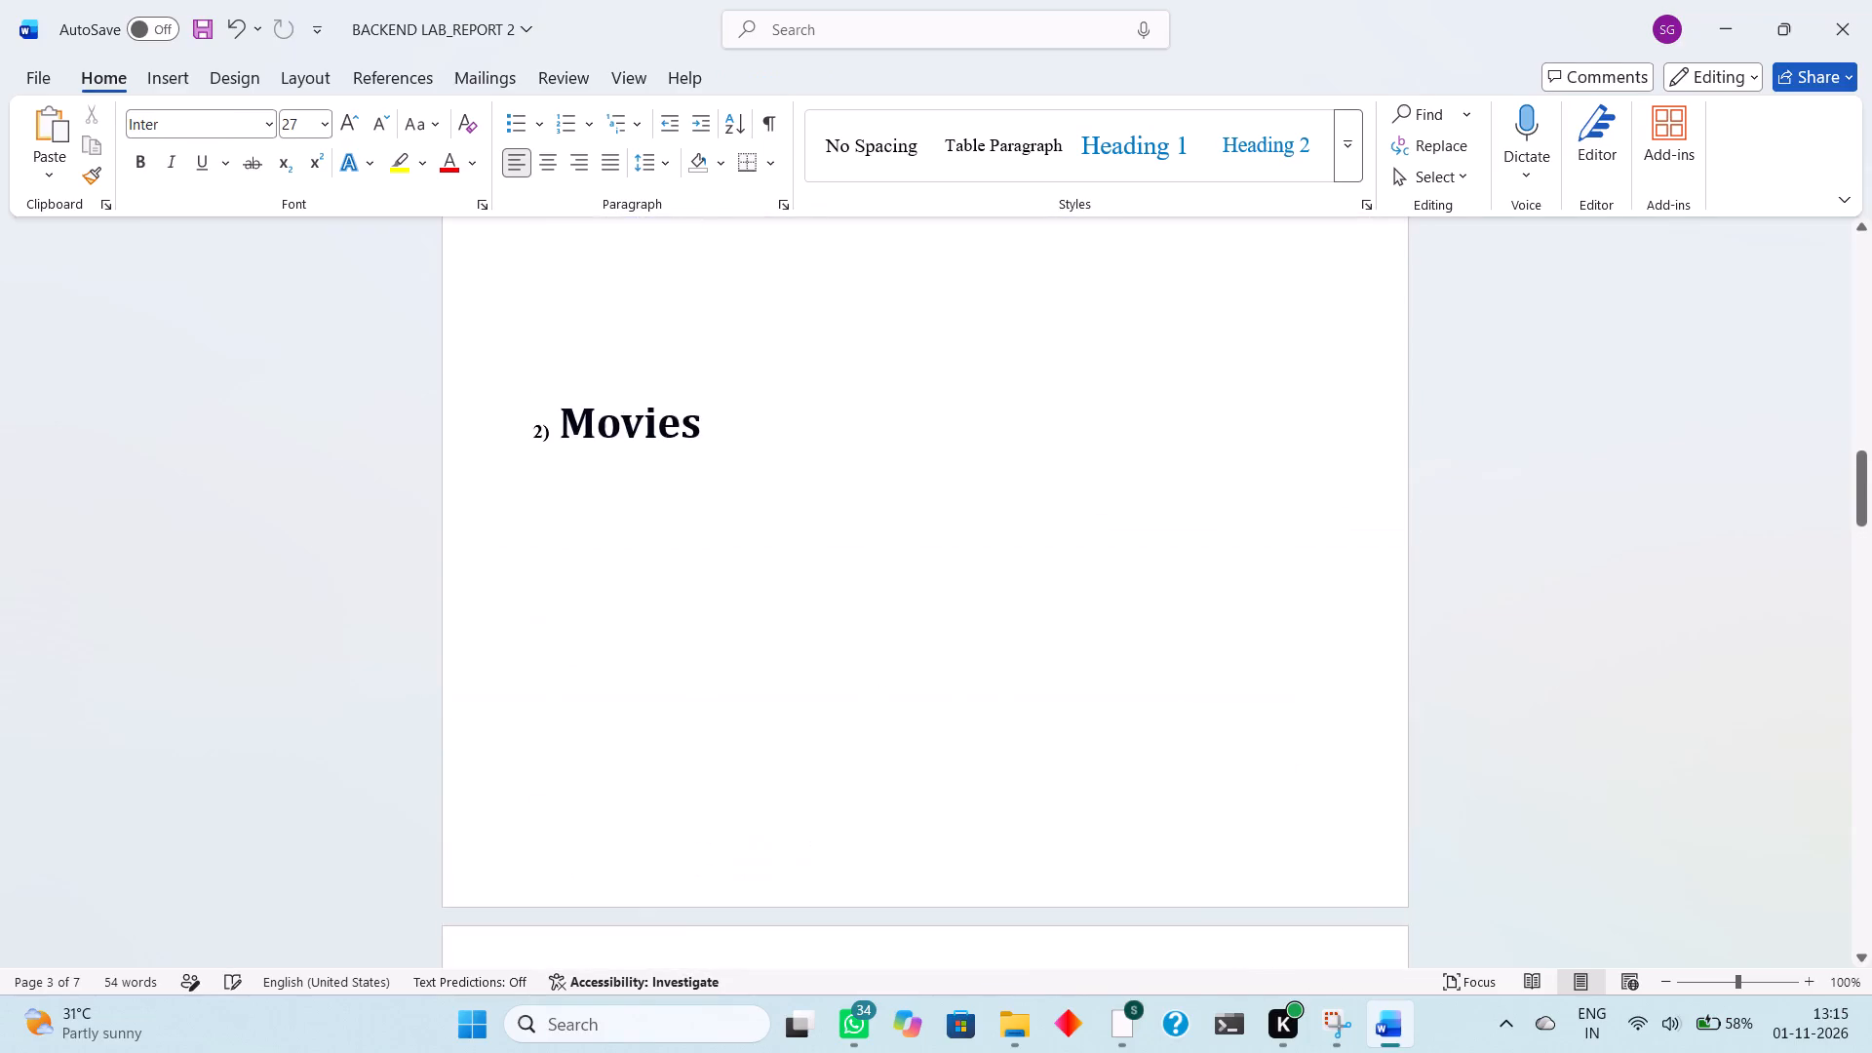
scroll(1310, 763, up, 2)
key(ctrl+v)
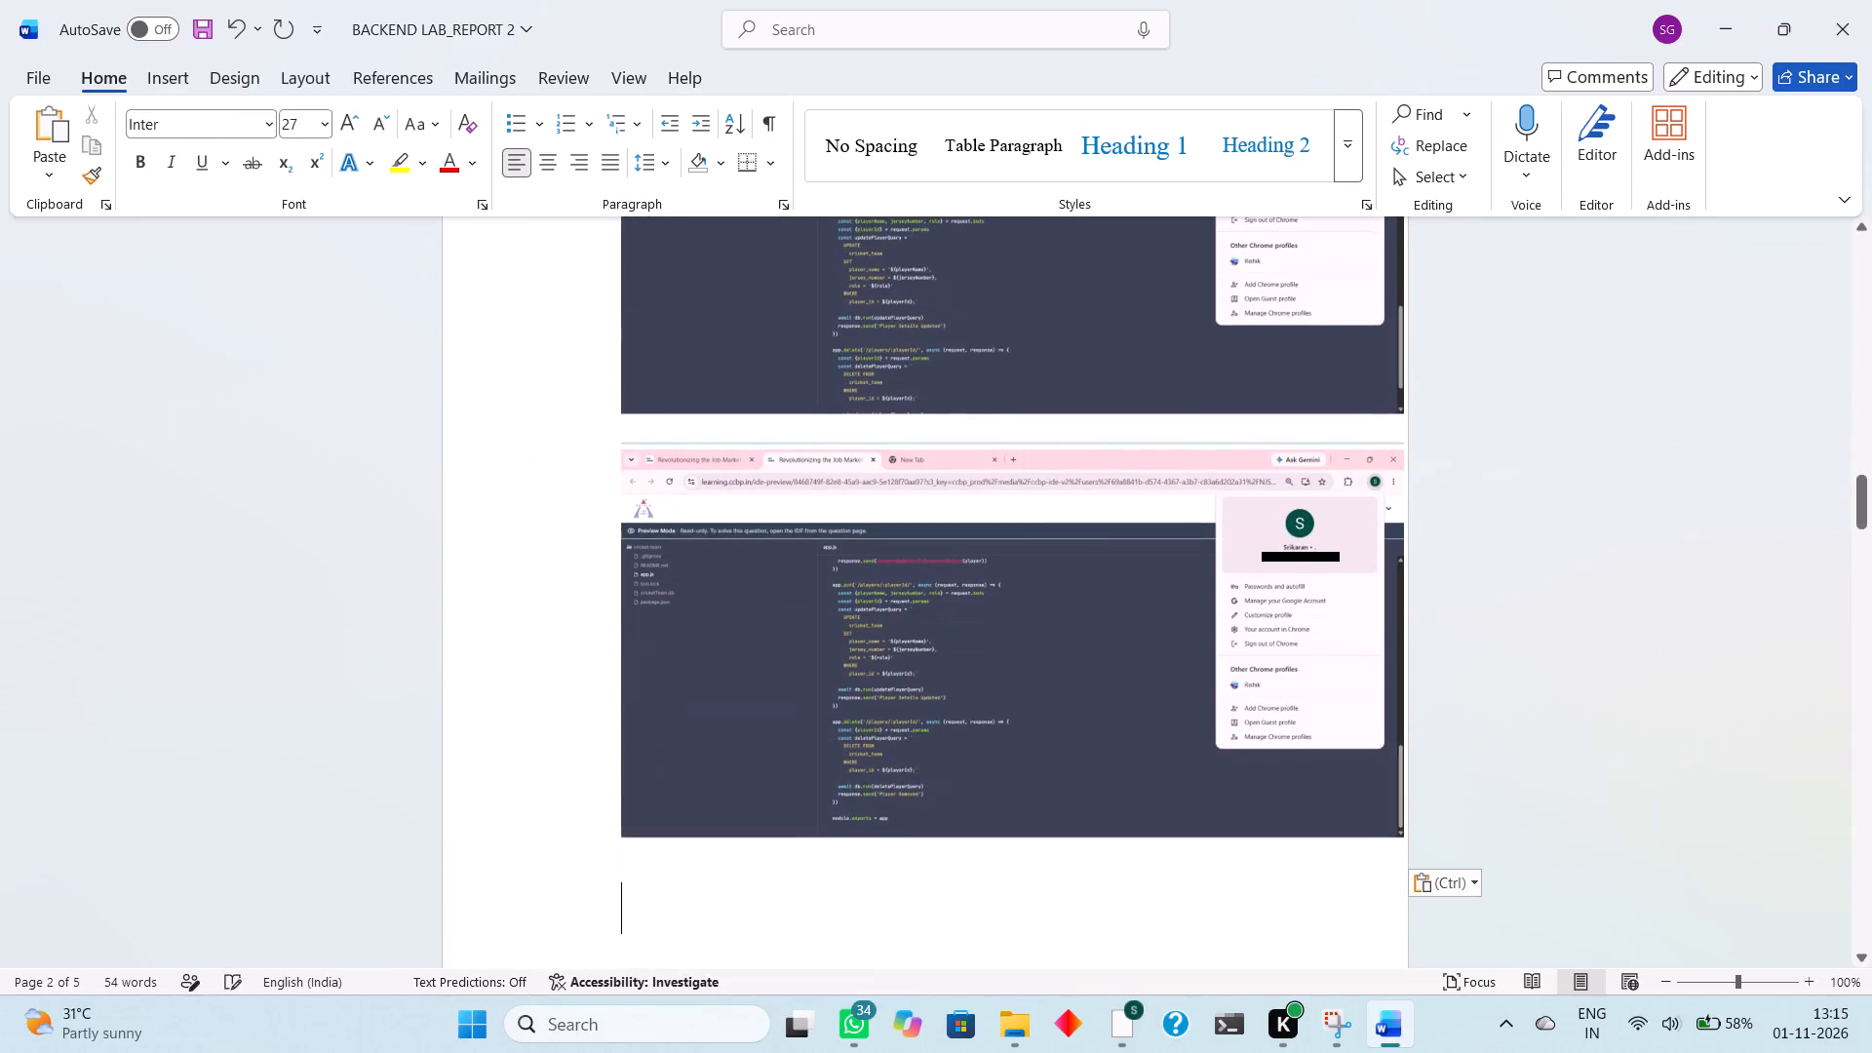
Format the Movies heading as bold with font size 12.
scroll(1310, 763, down, 3)
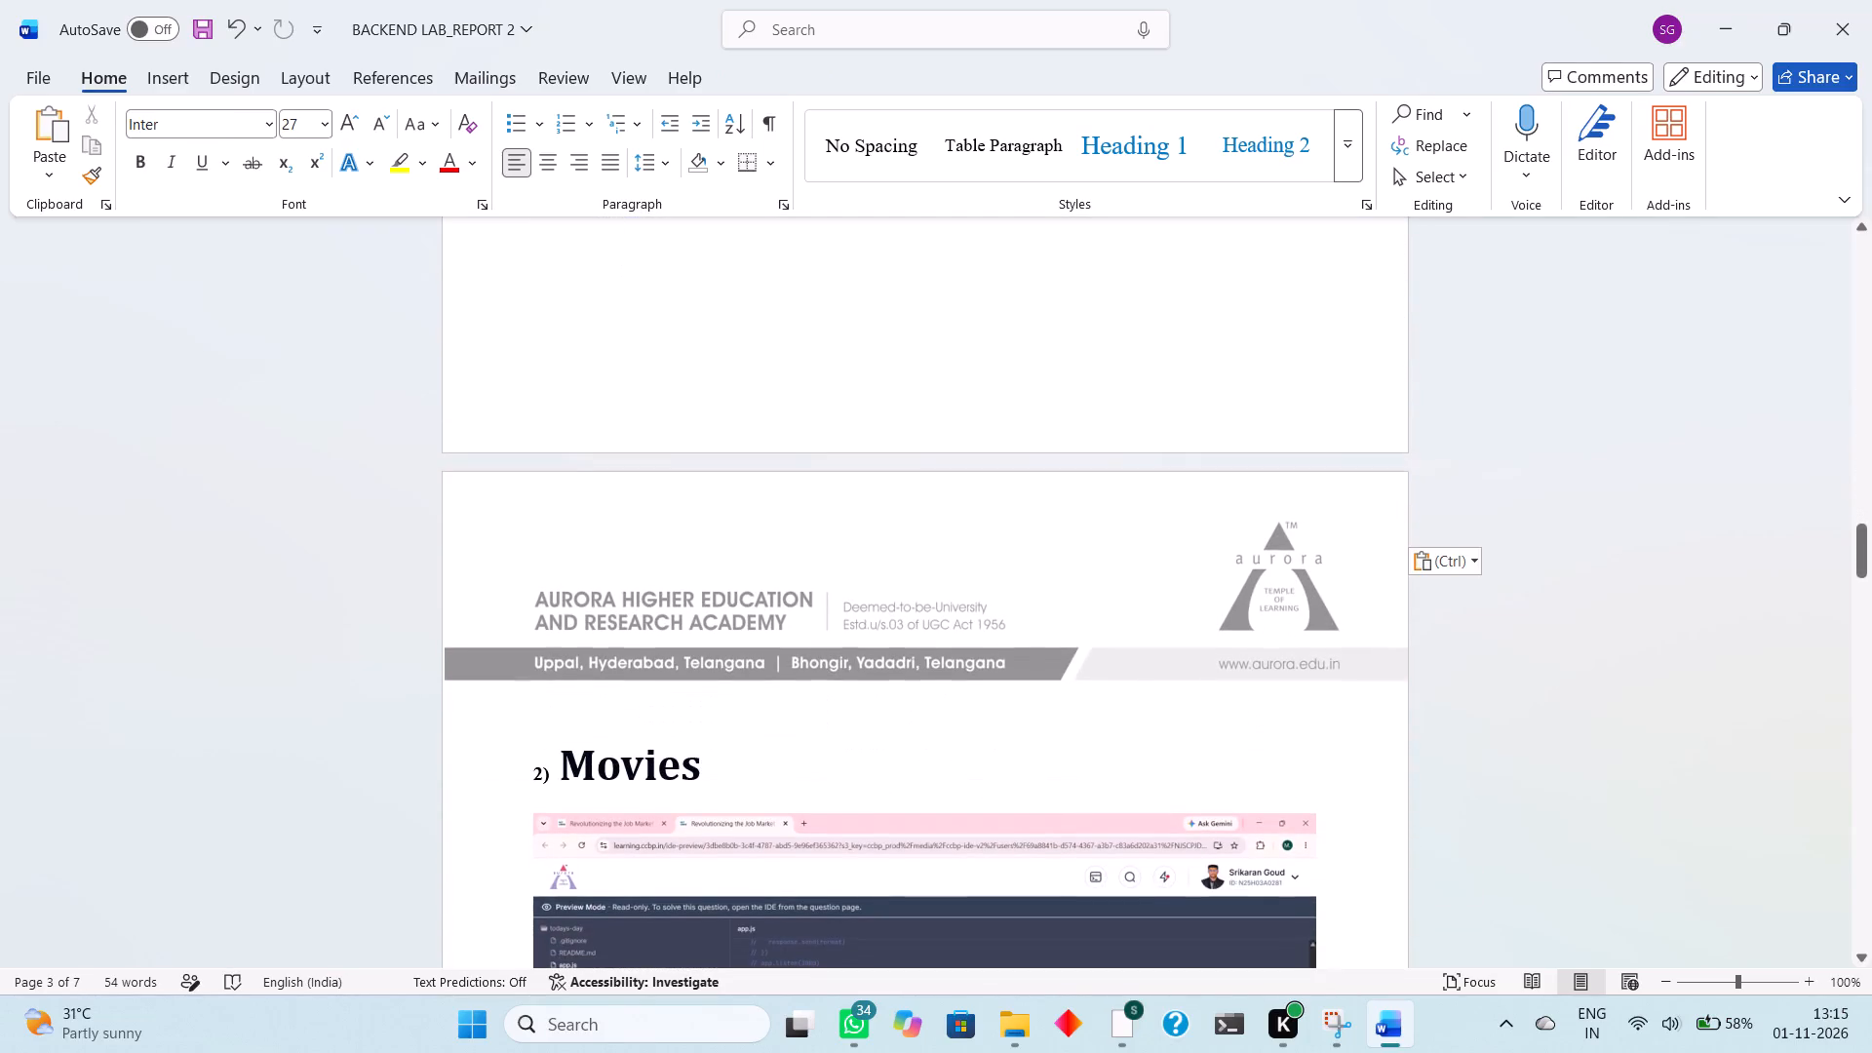
drag(716, 769, 587, 763)
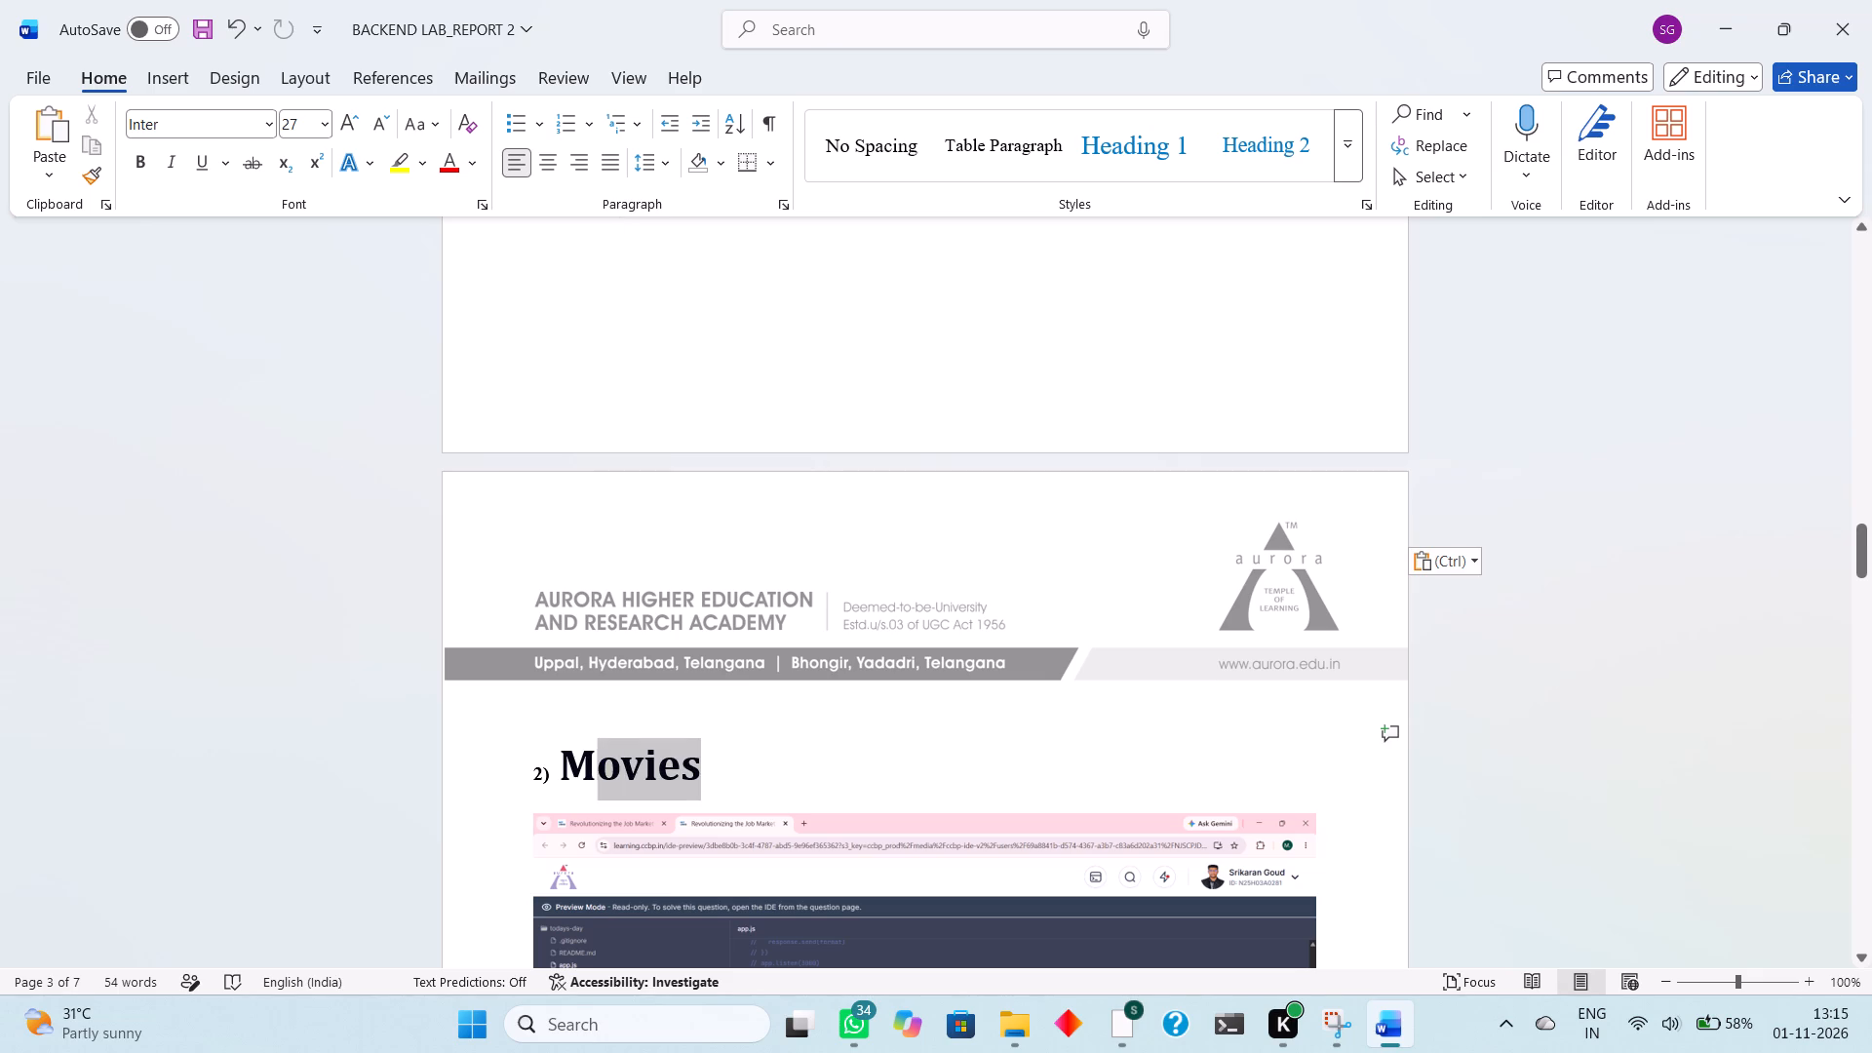
drag(587, 763, 571, 759)
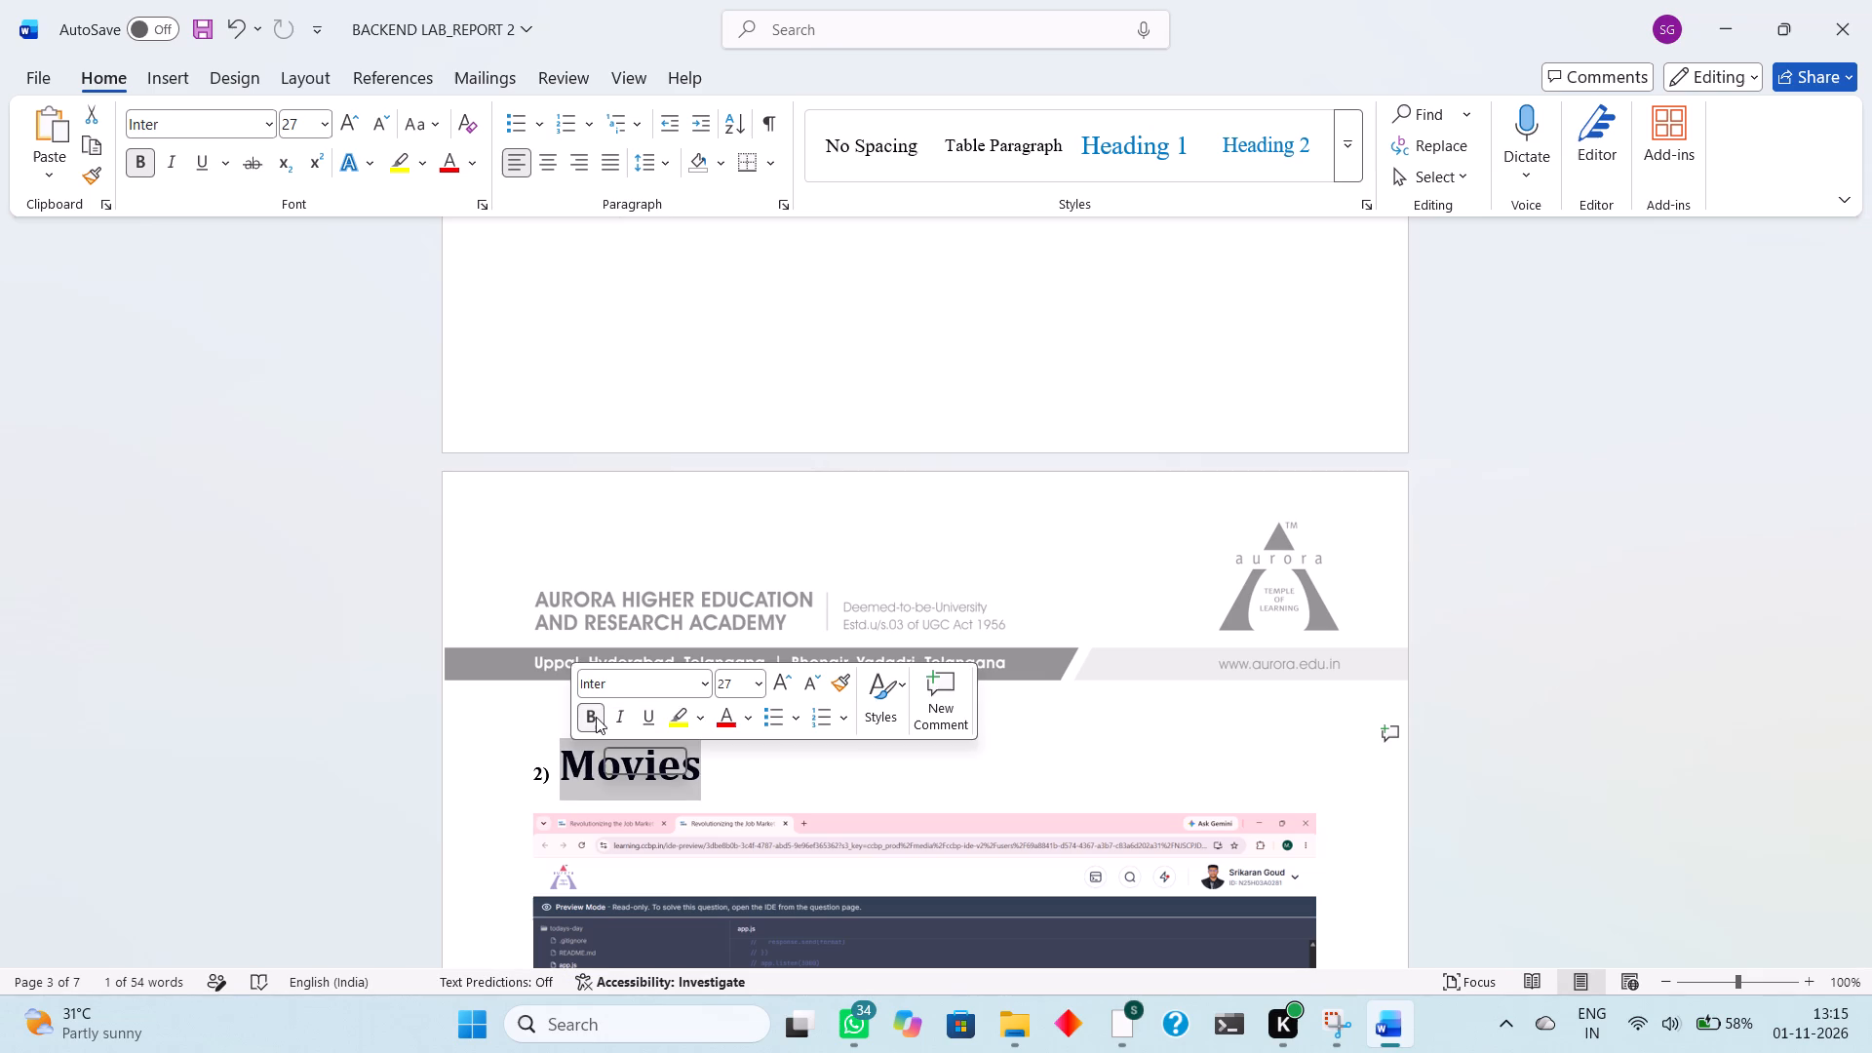
click(596, 717)
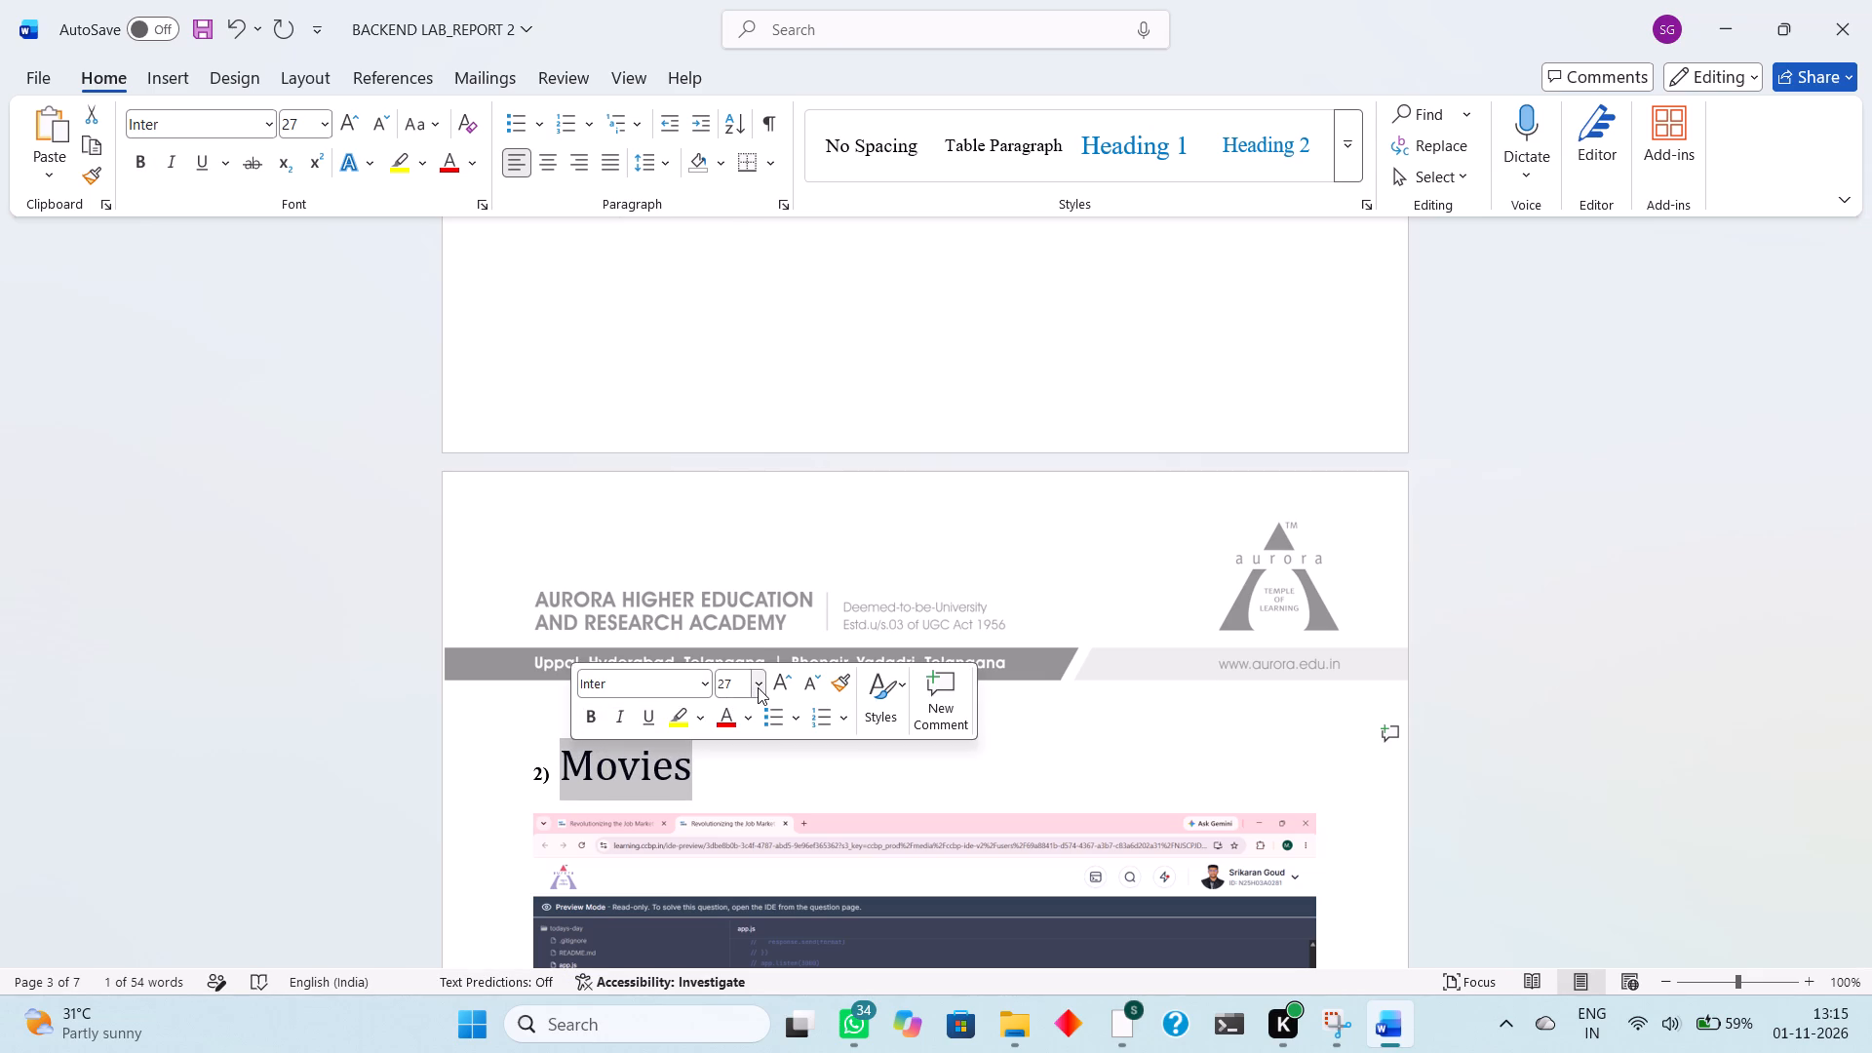
click(758, 687)
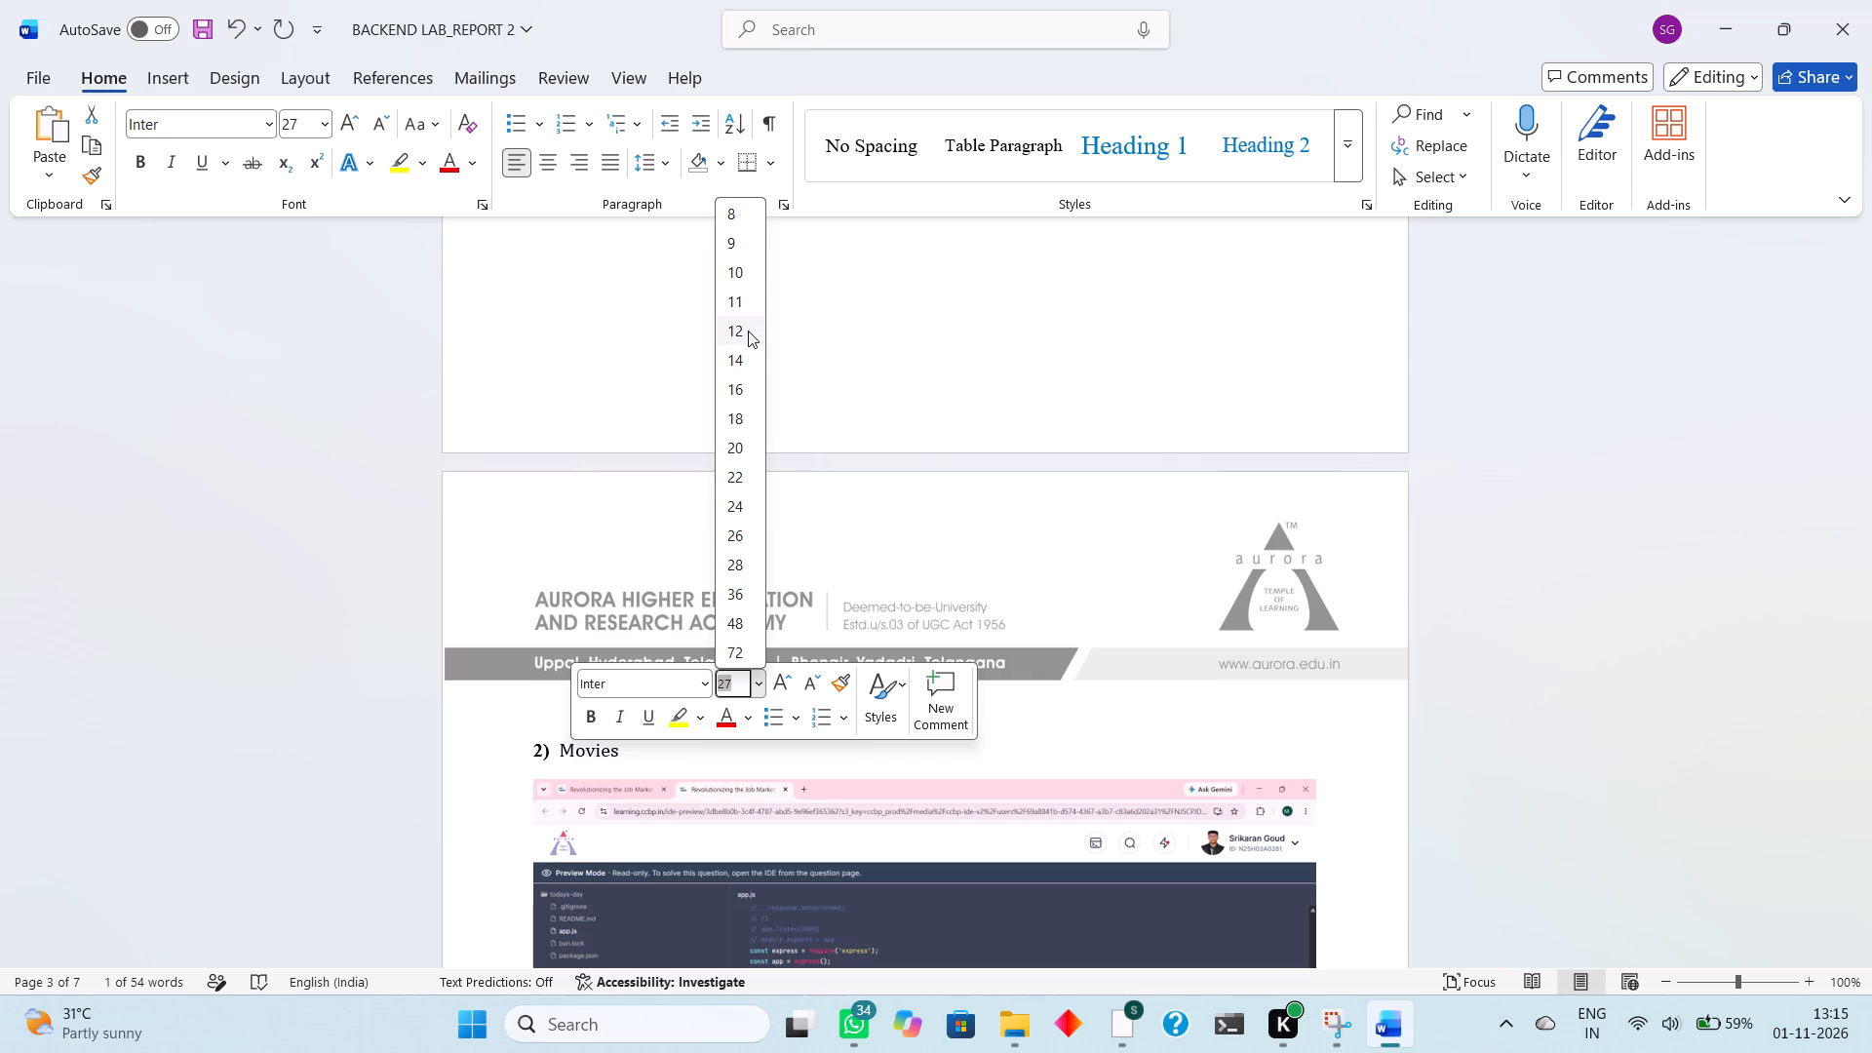
click(748, 331)
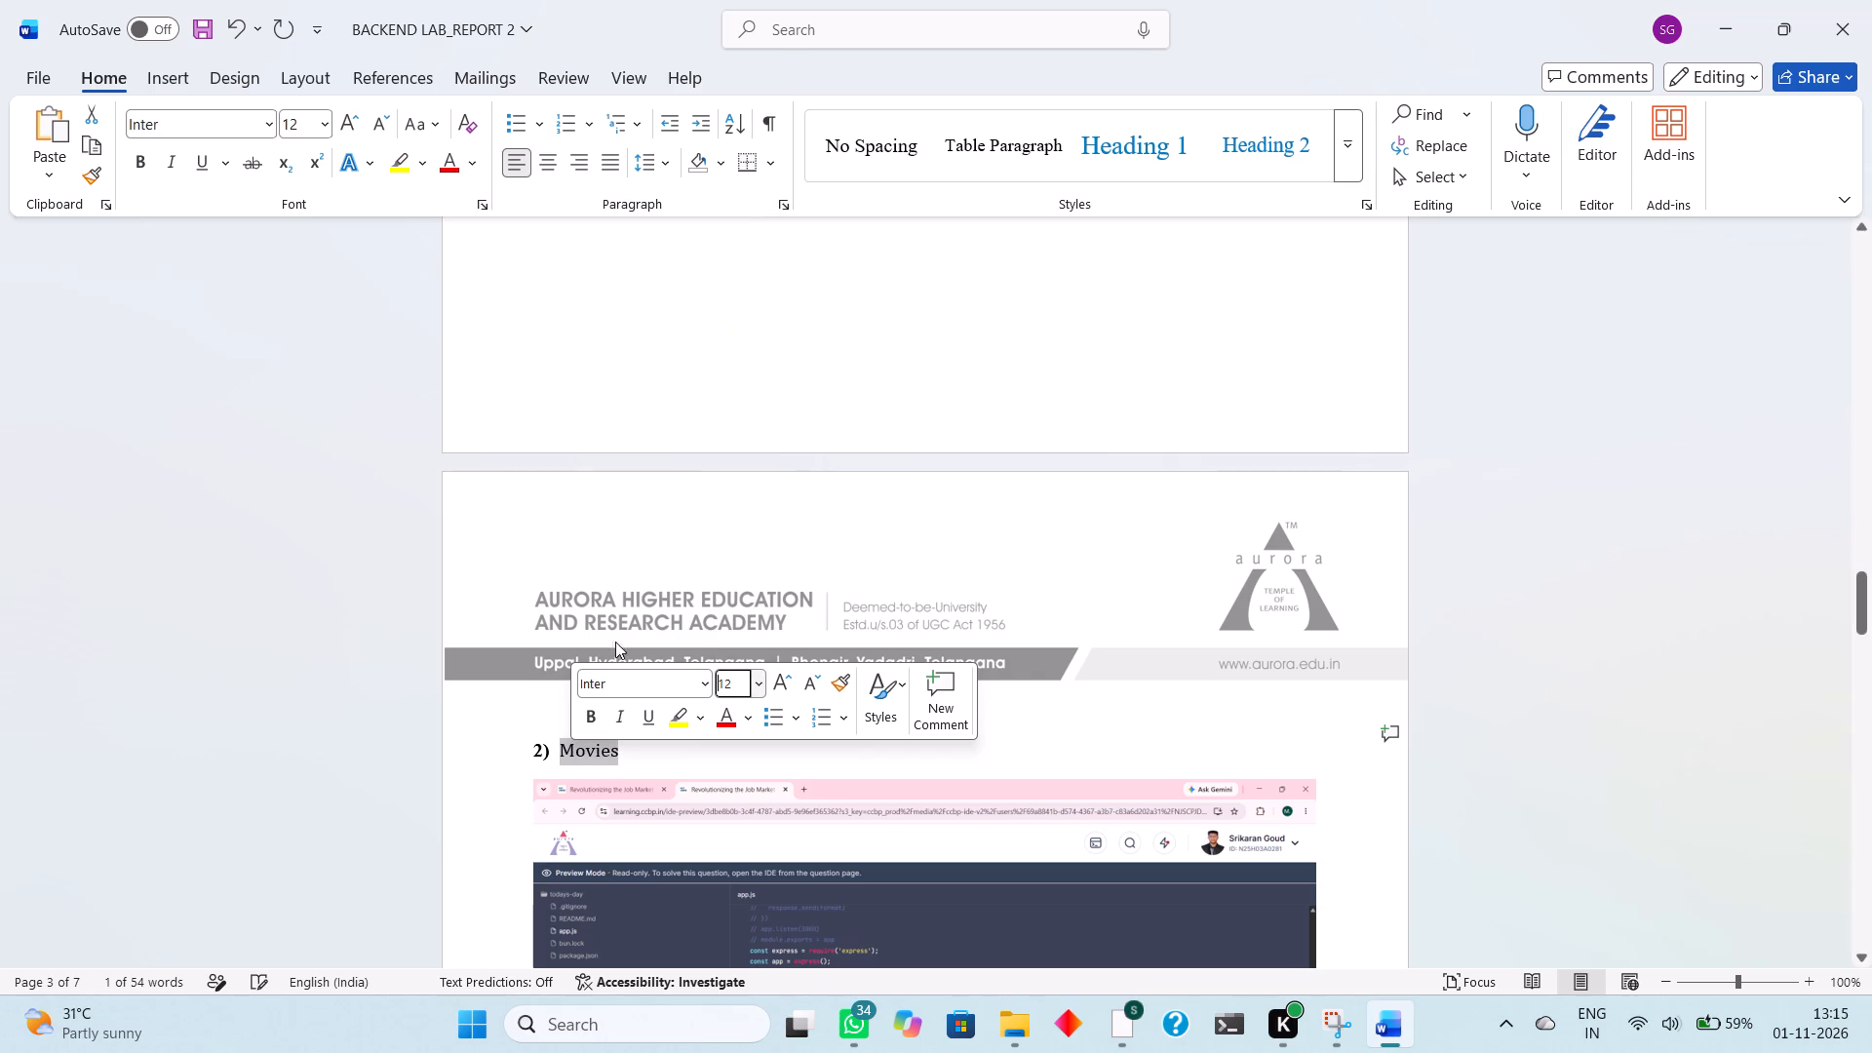
click(581, 716)
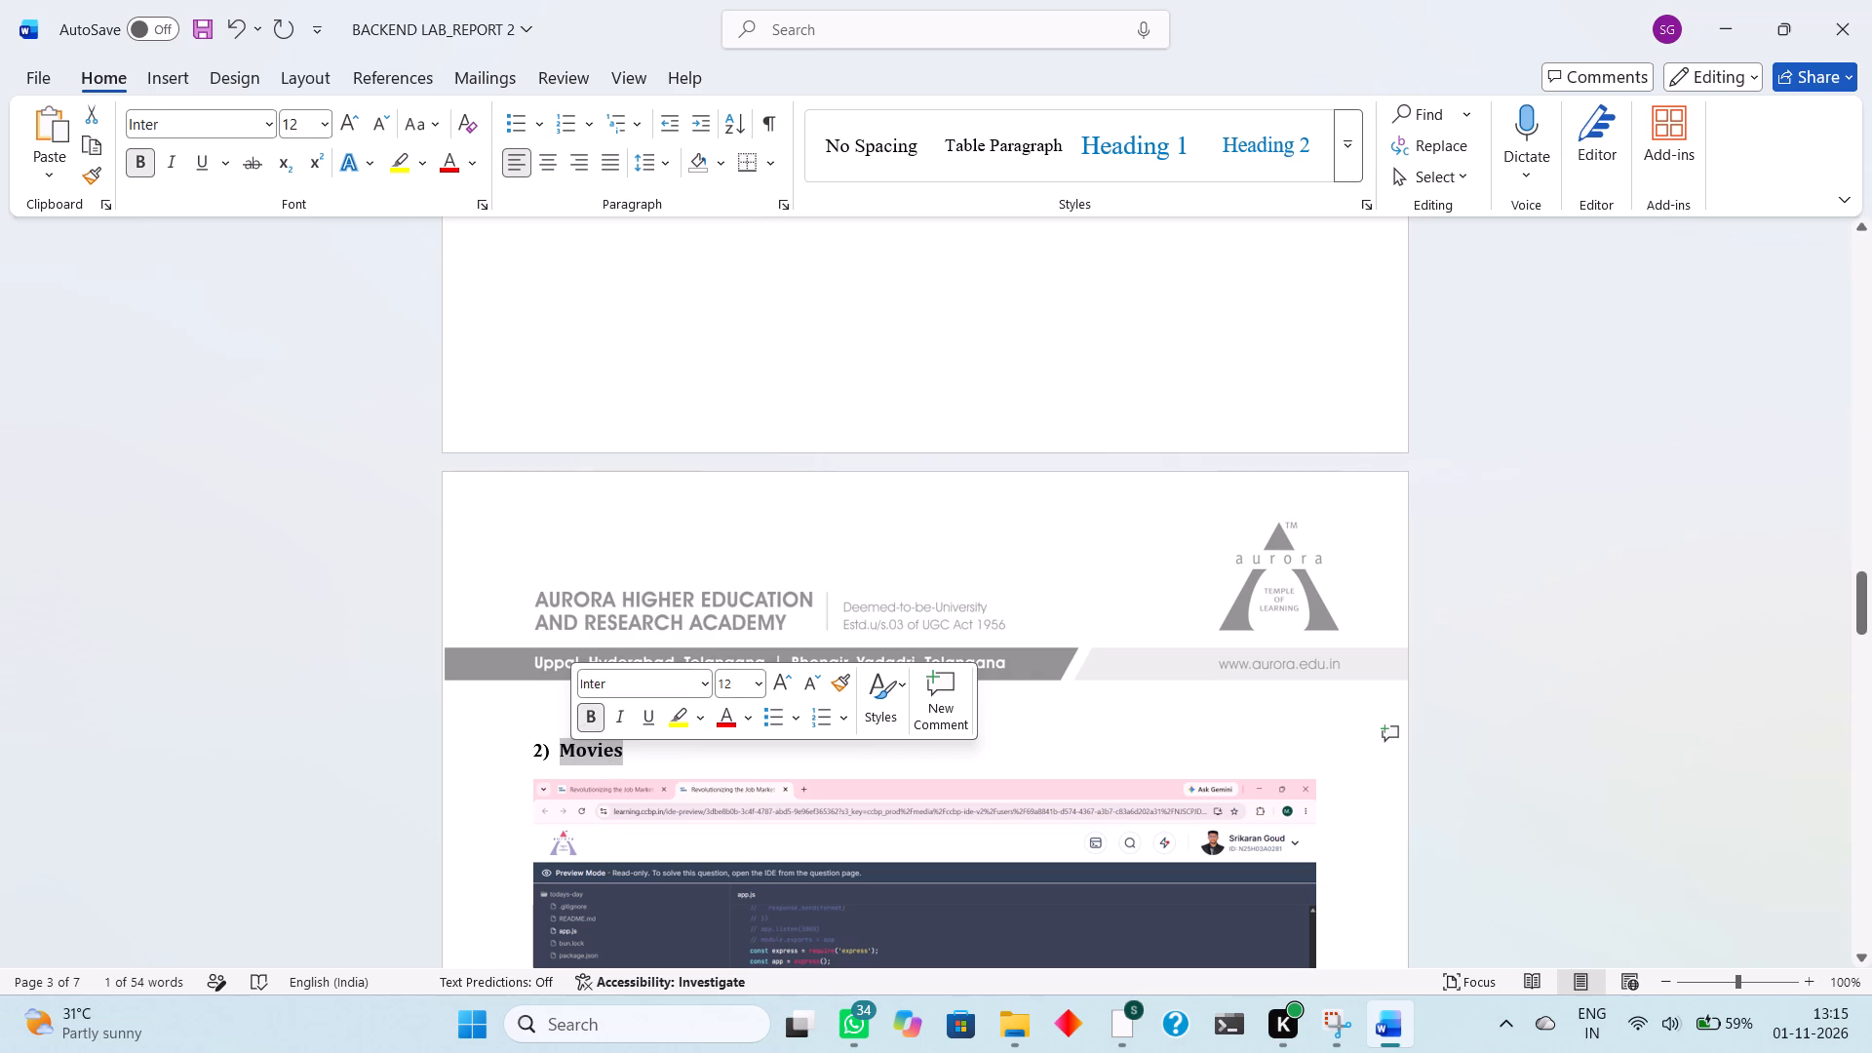
click(642, 759)
Delete the old screenshot under the Movies heading.
click(687, 862)
key(BackSpace)
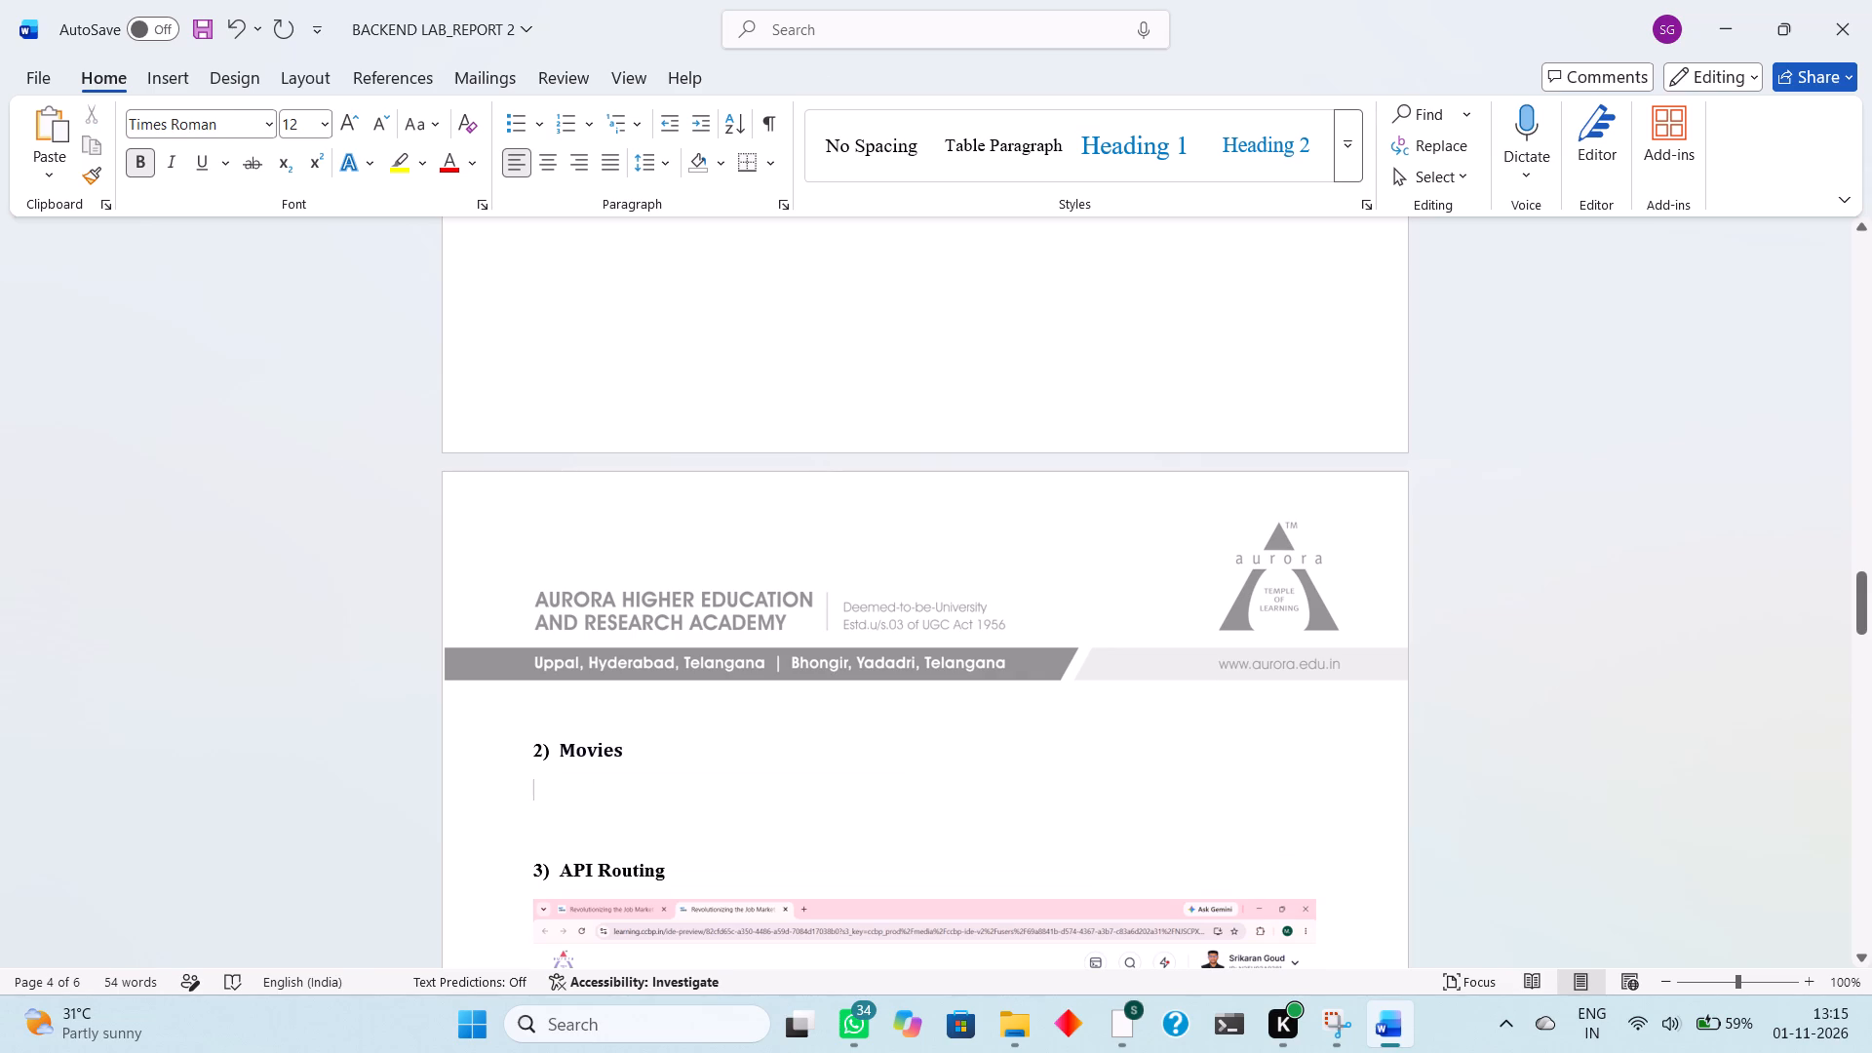
Delete the old content from the API Routing heading through the Gadgets Page section, down to the final coding practice results screenshot.
drag(530, 861, 740, 1052)
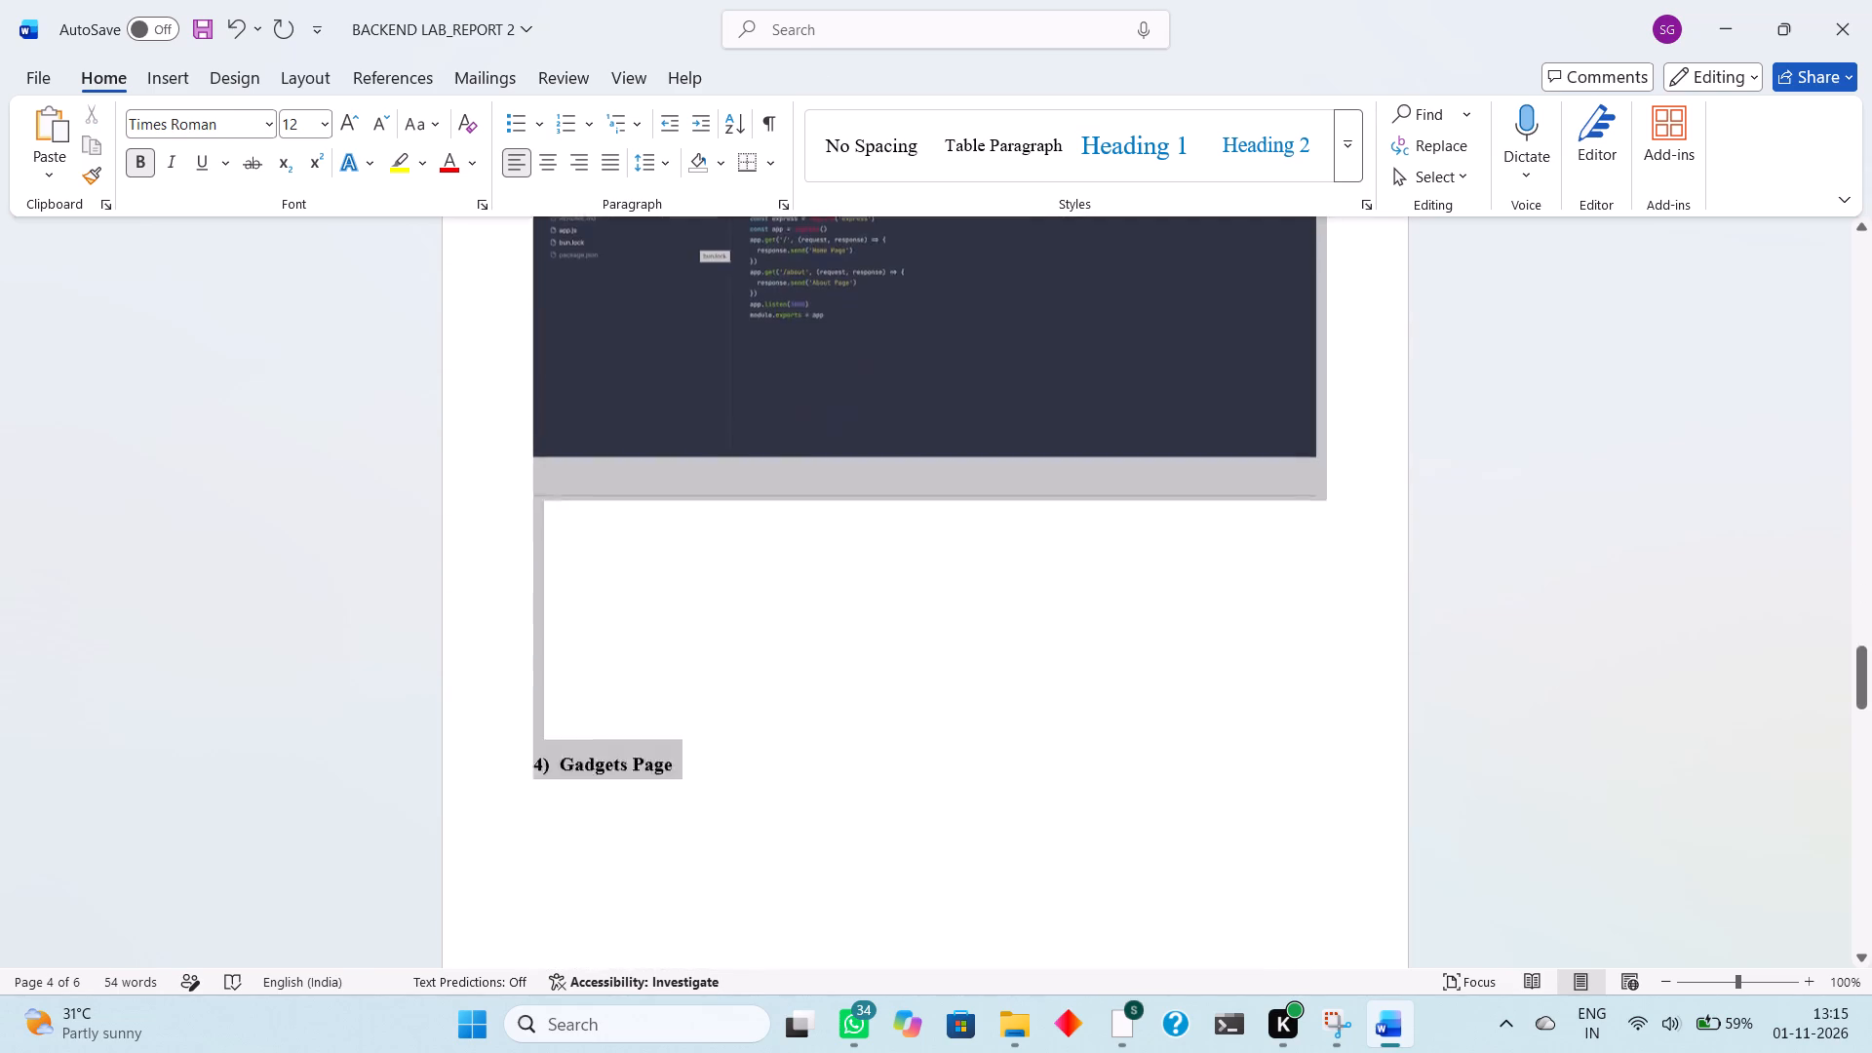
drag(740, 1052, 799, 617)
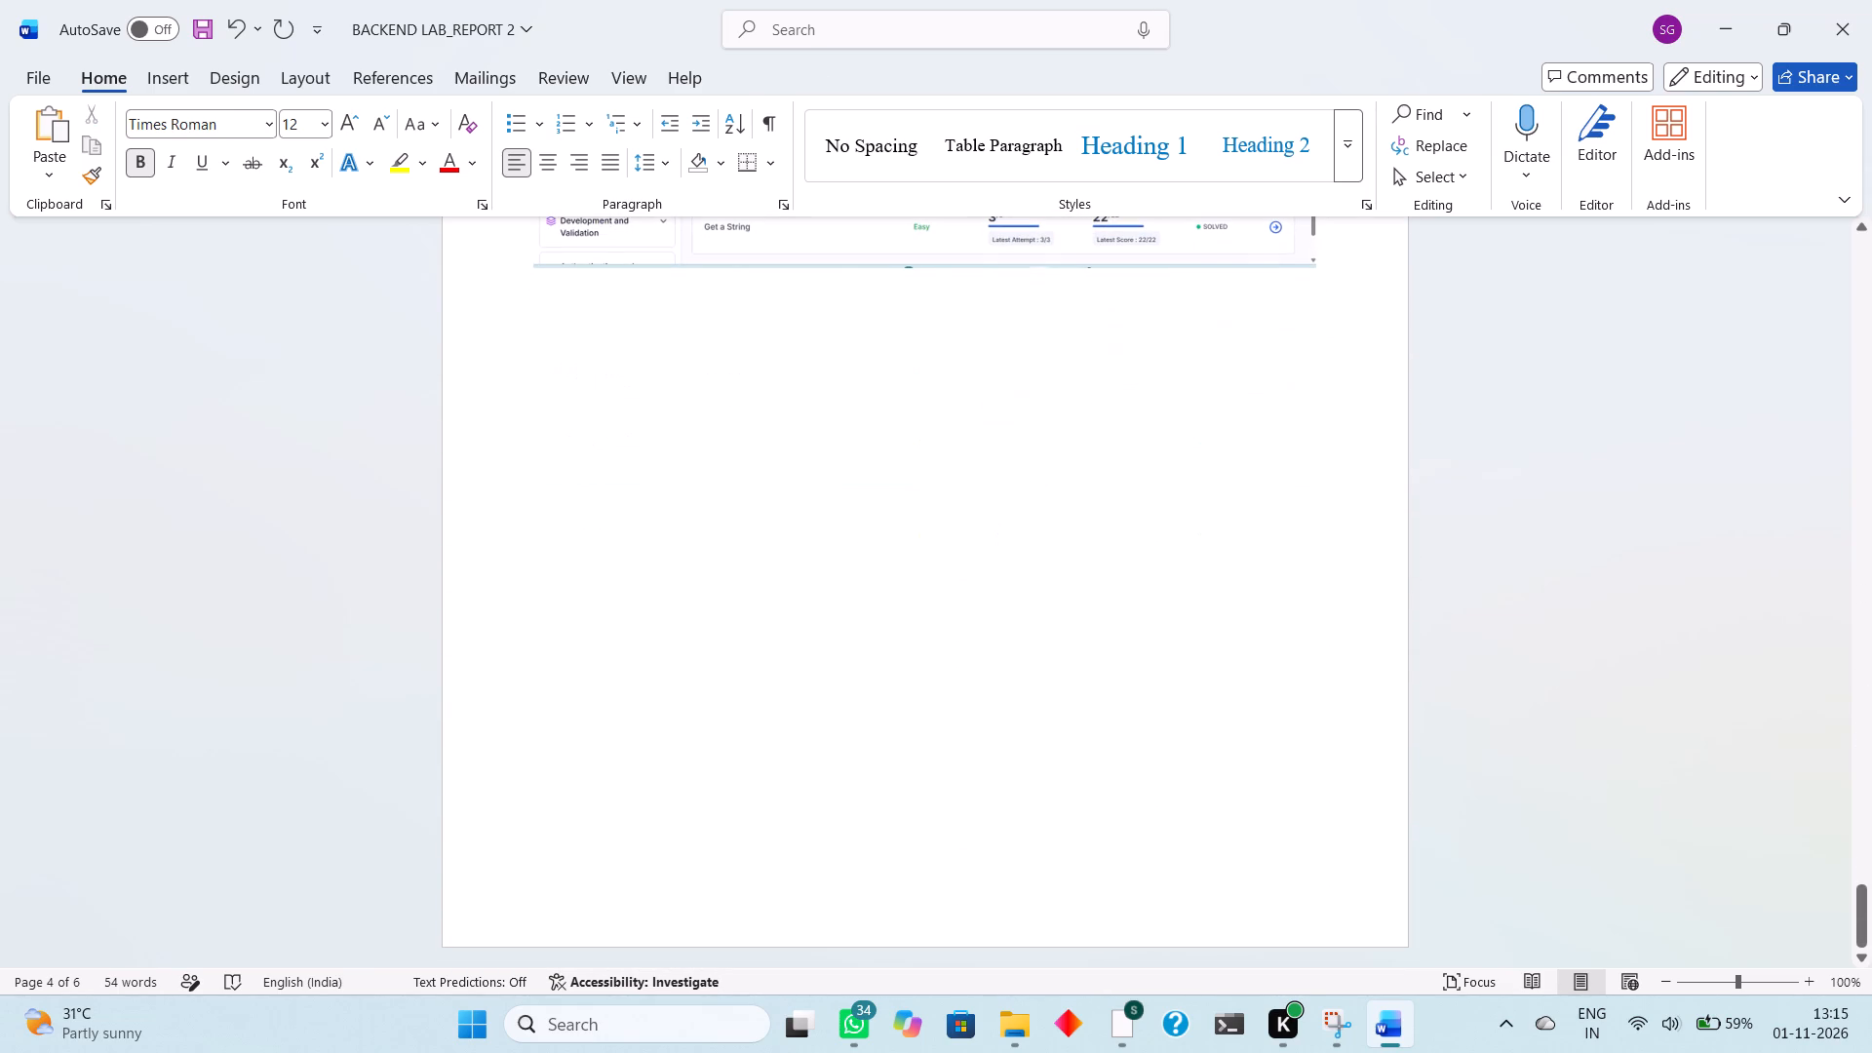
drag(799, 617, 909, 267)
key(BackSpace)
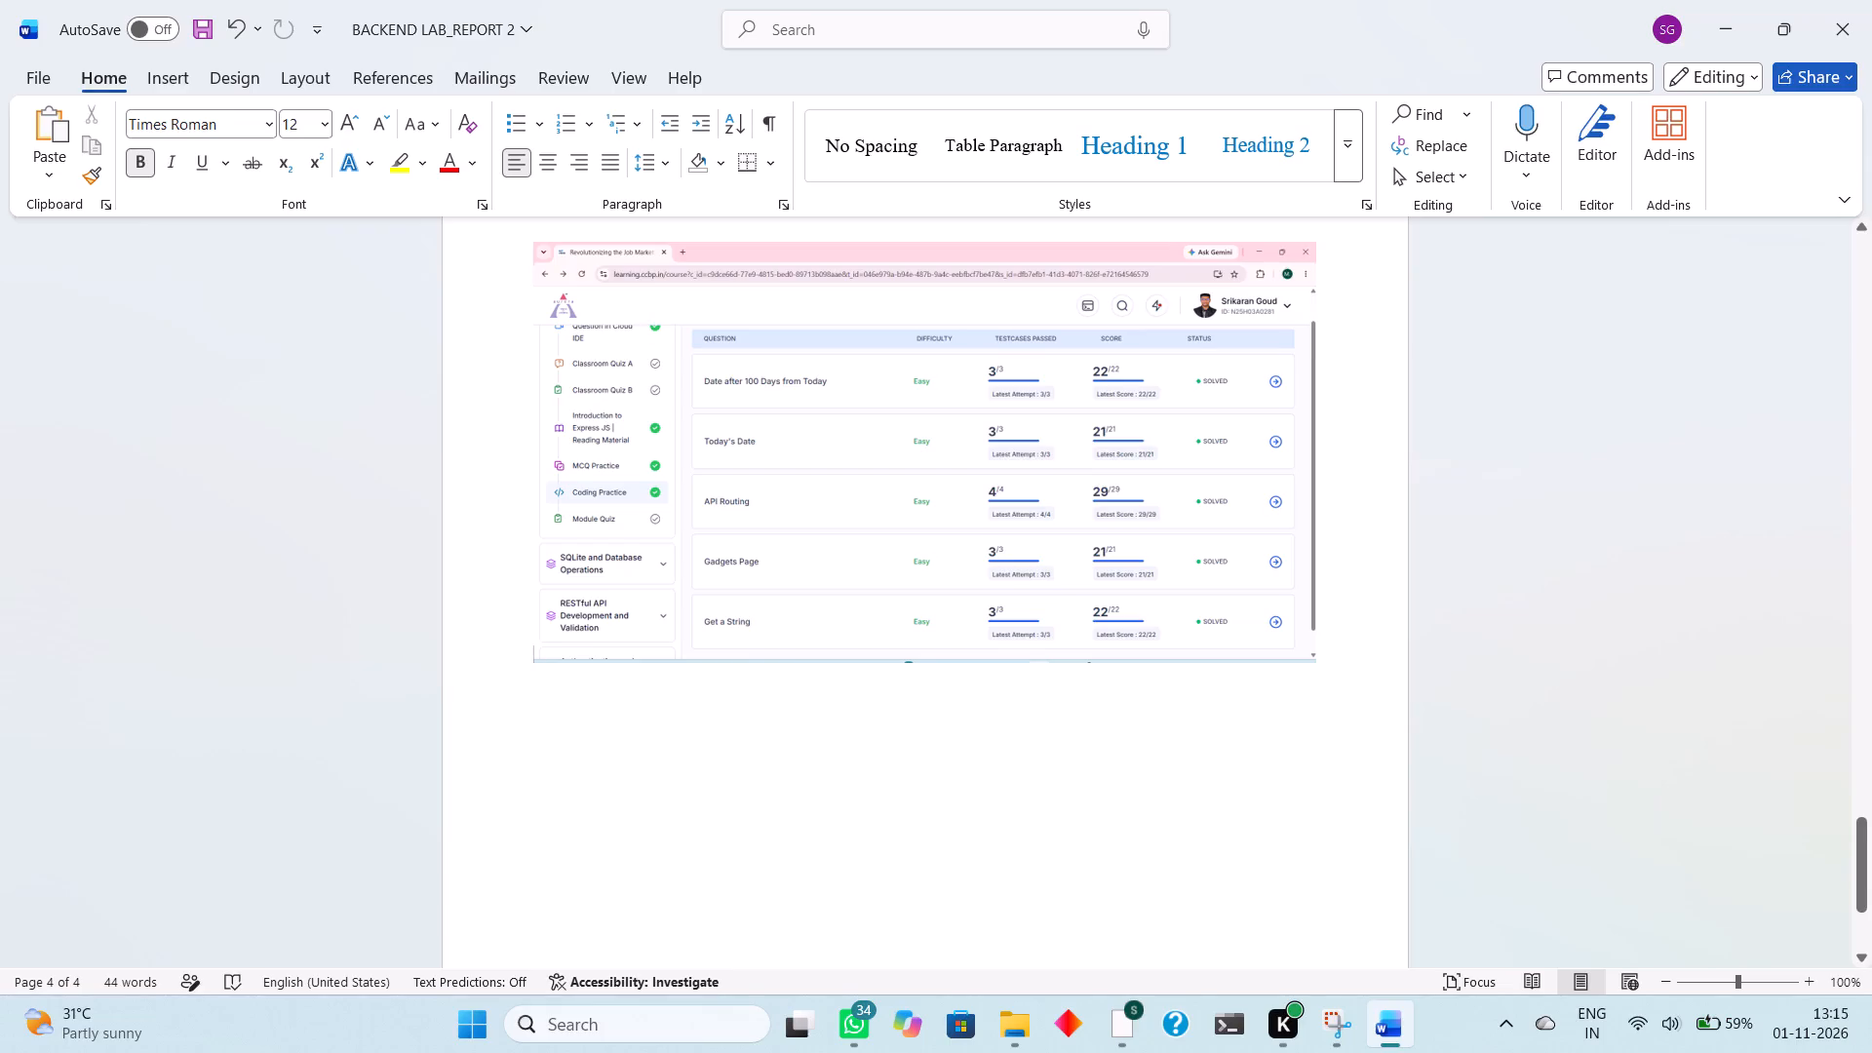
Review the placement and spacing of the Cricket Team screenshots across the report's pages.
scroll(908, 286, up, 7)
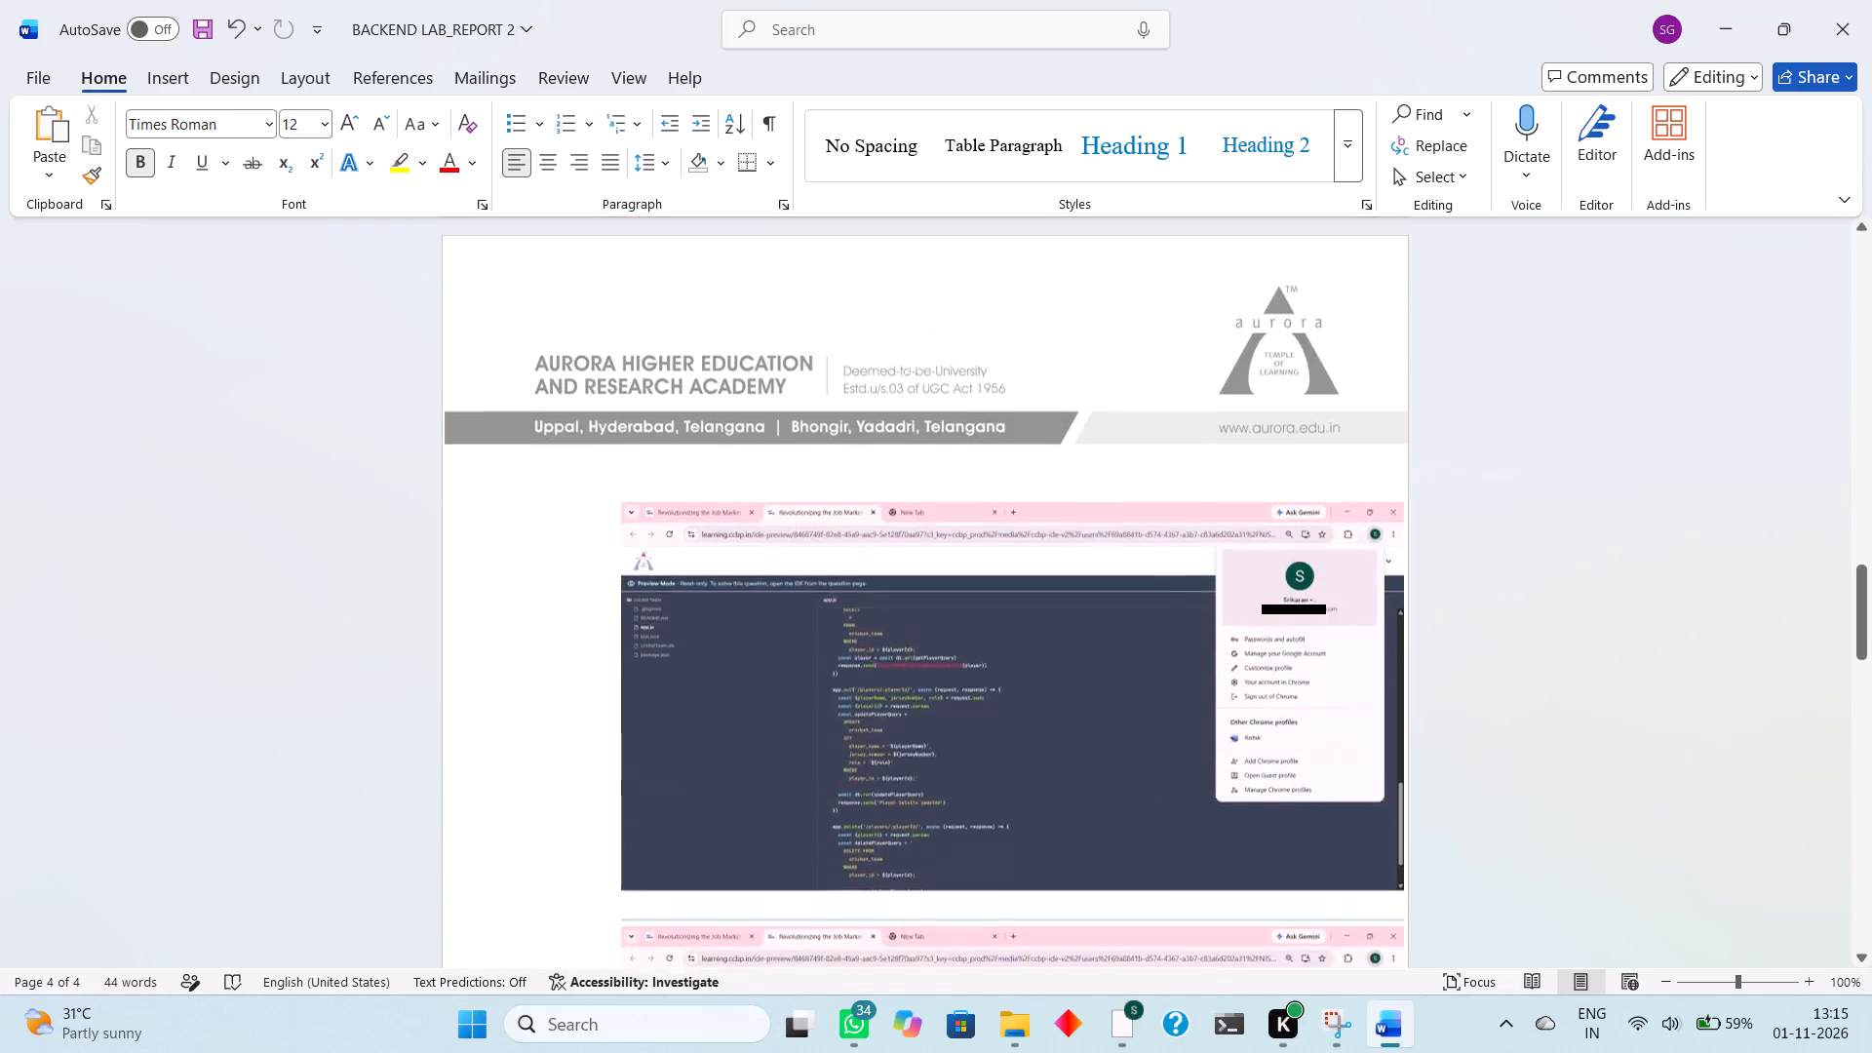
scroll(908, 286, up, 4)
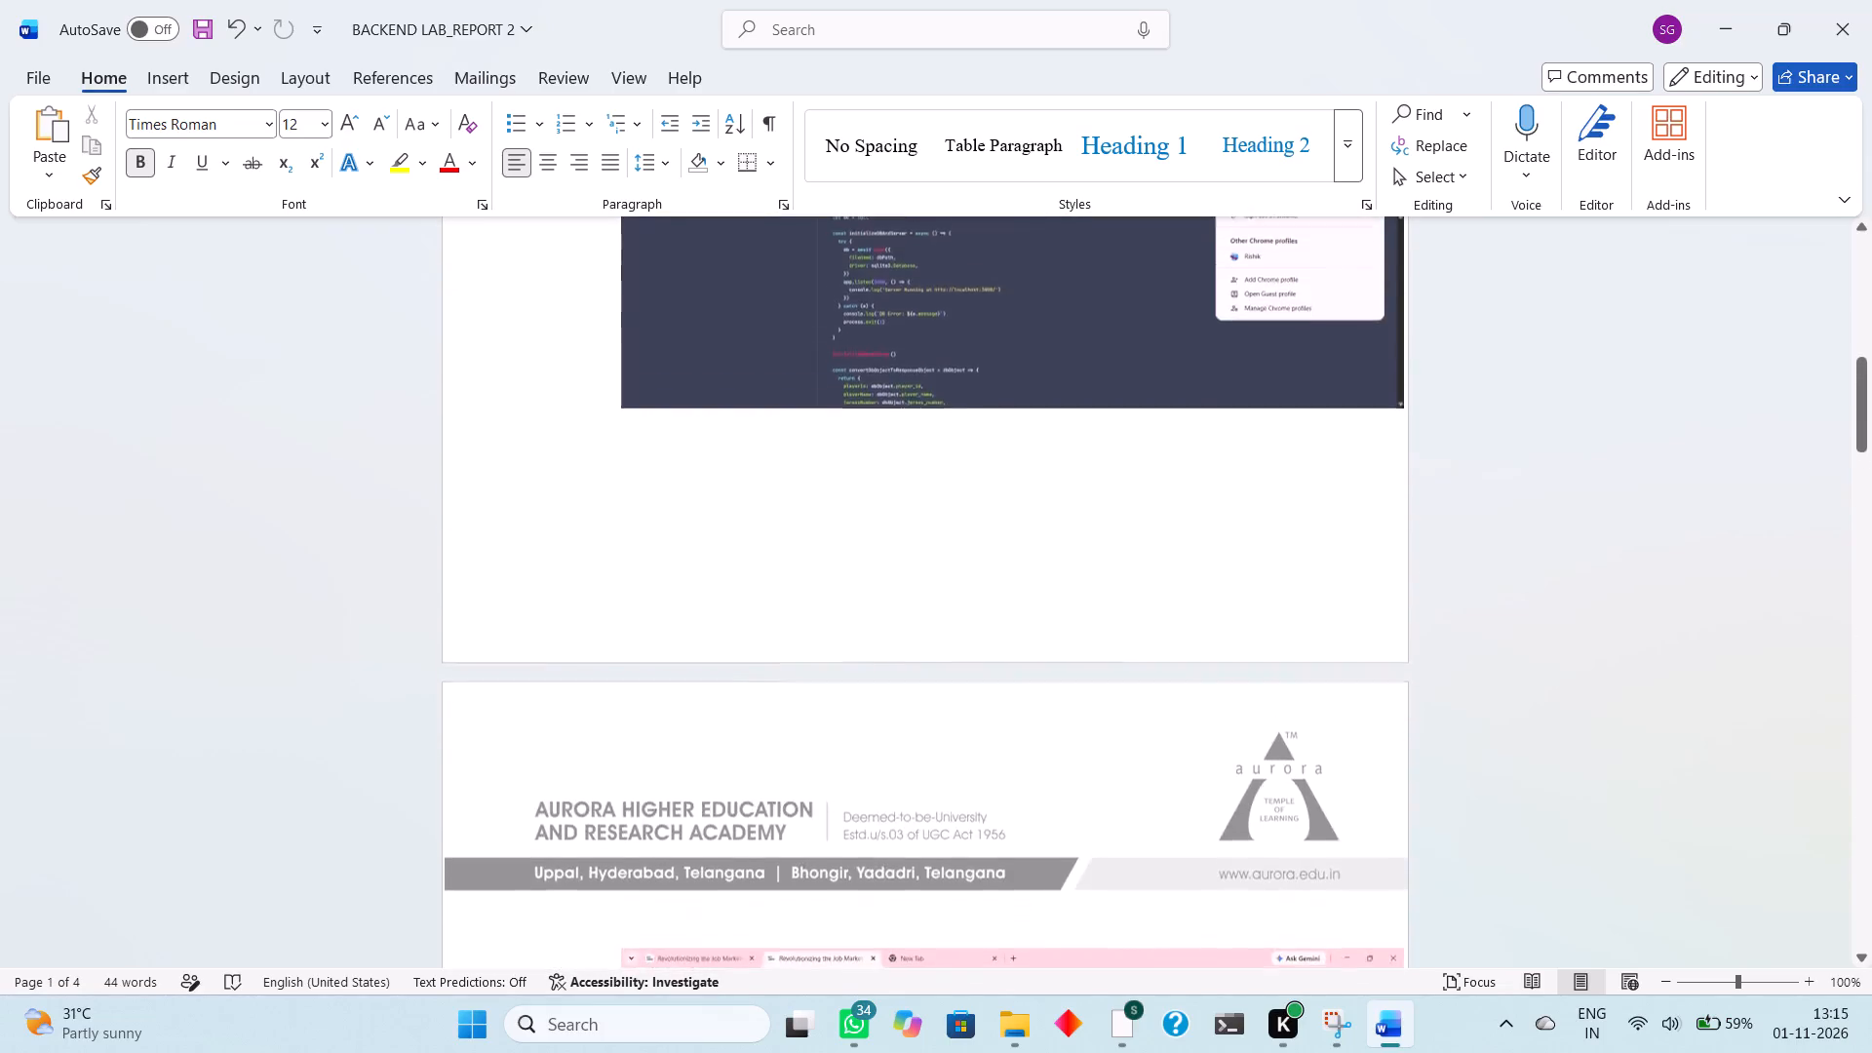
scroll(908, 286, up, 1)
scroll(908, 286, down, 3)
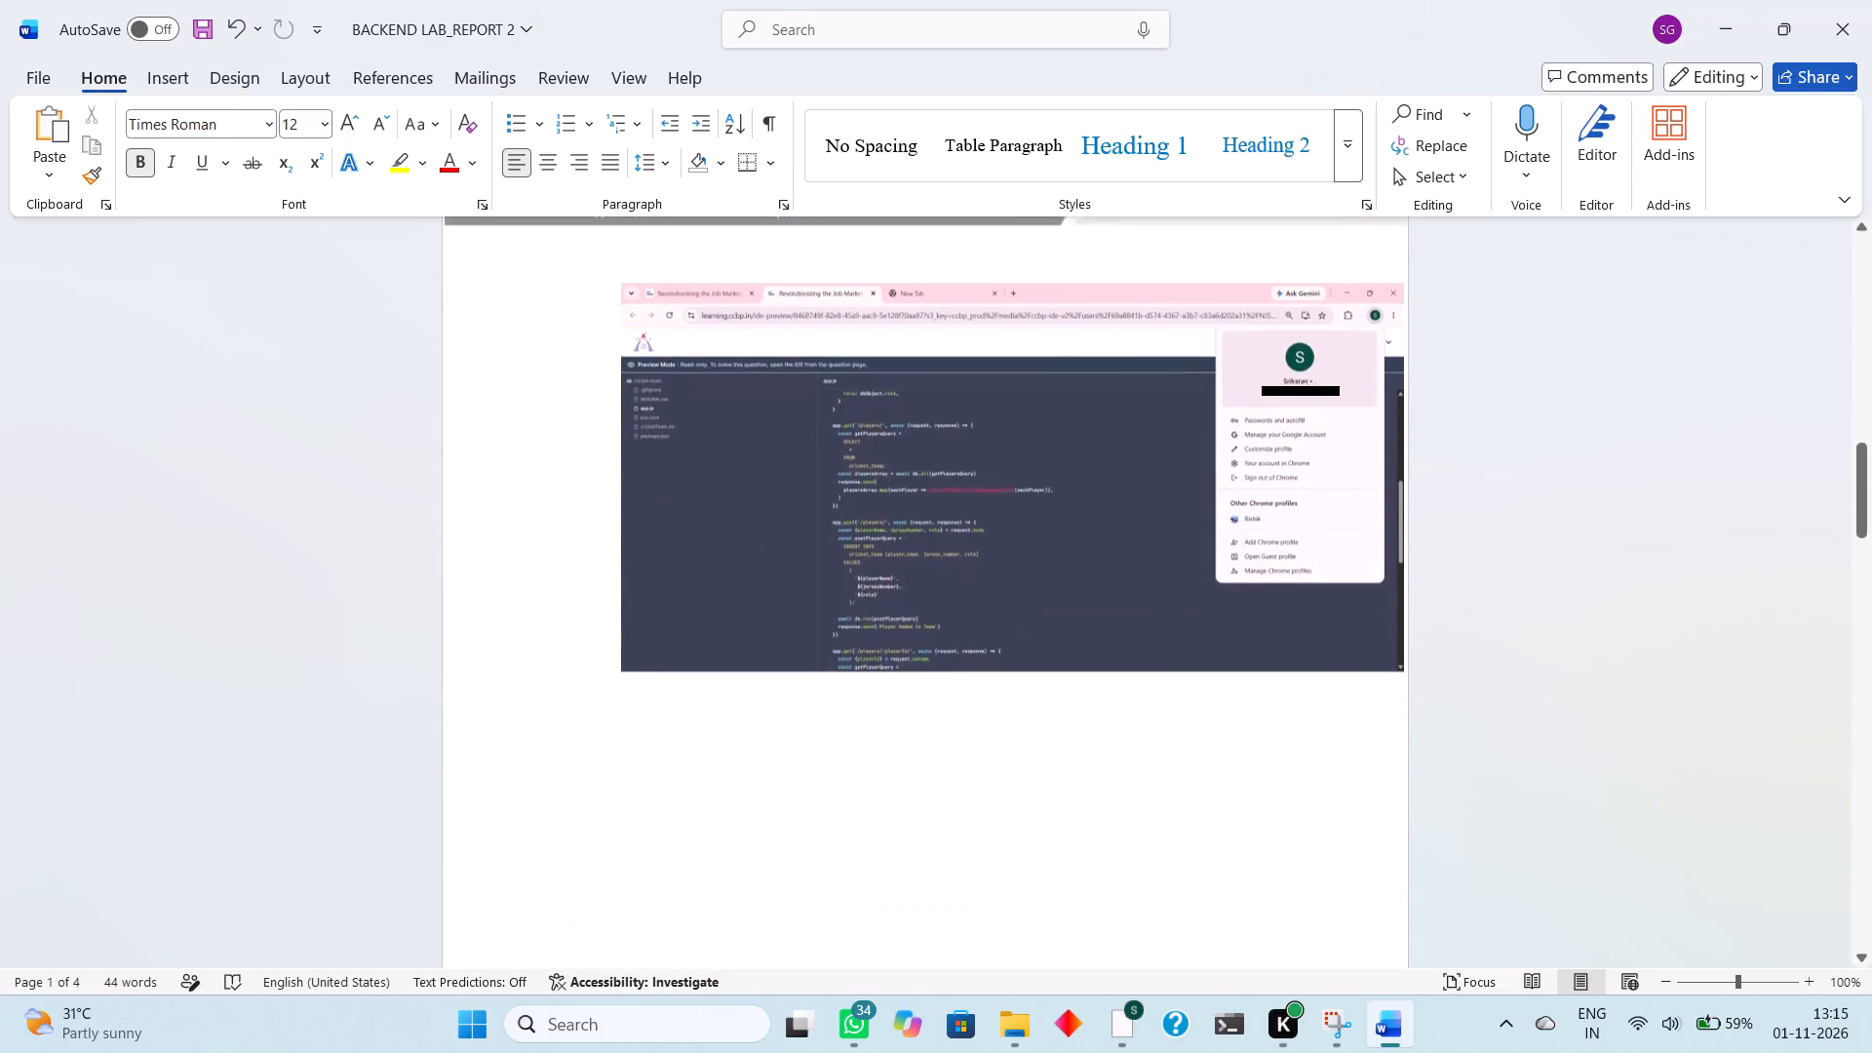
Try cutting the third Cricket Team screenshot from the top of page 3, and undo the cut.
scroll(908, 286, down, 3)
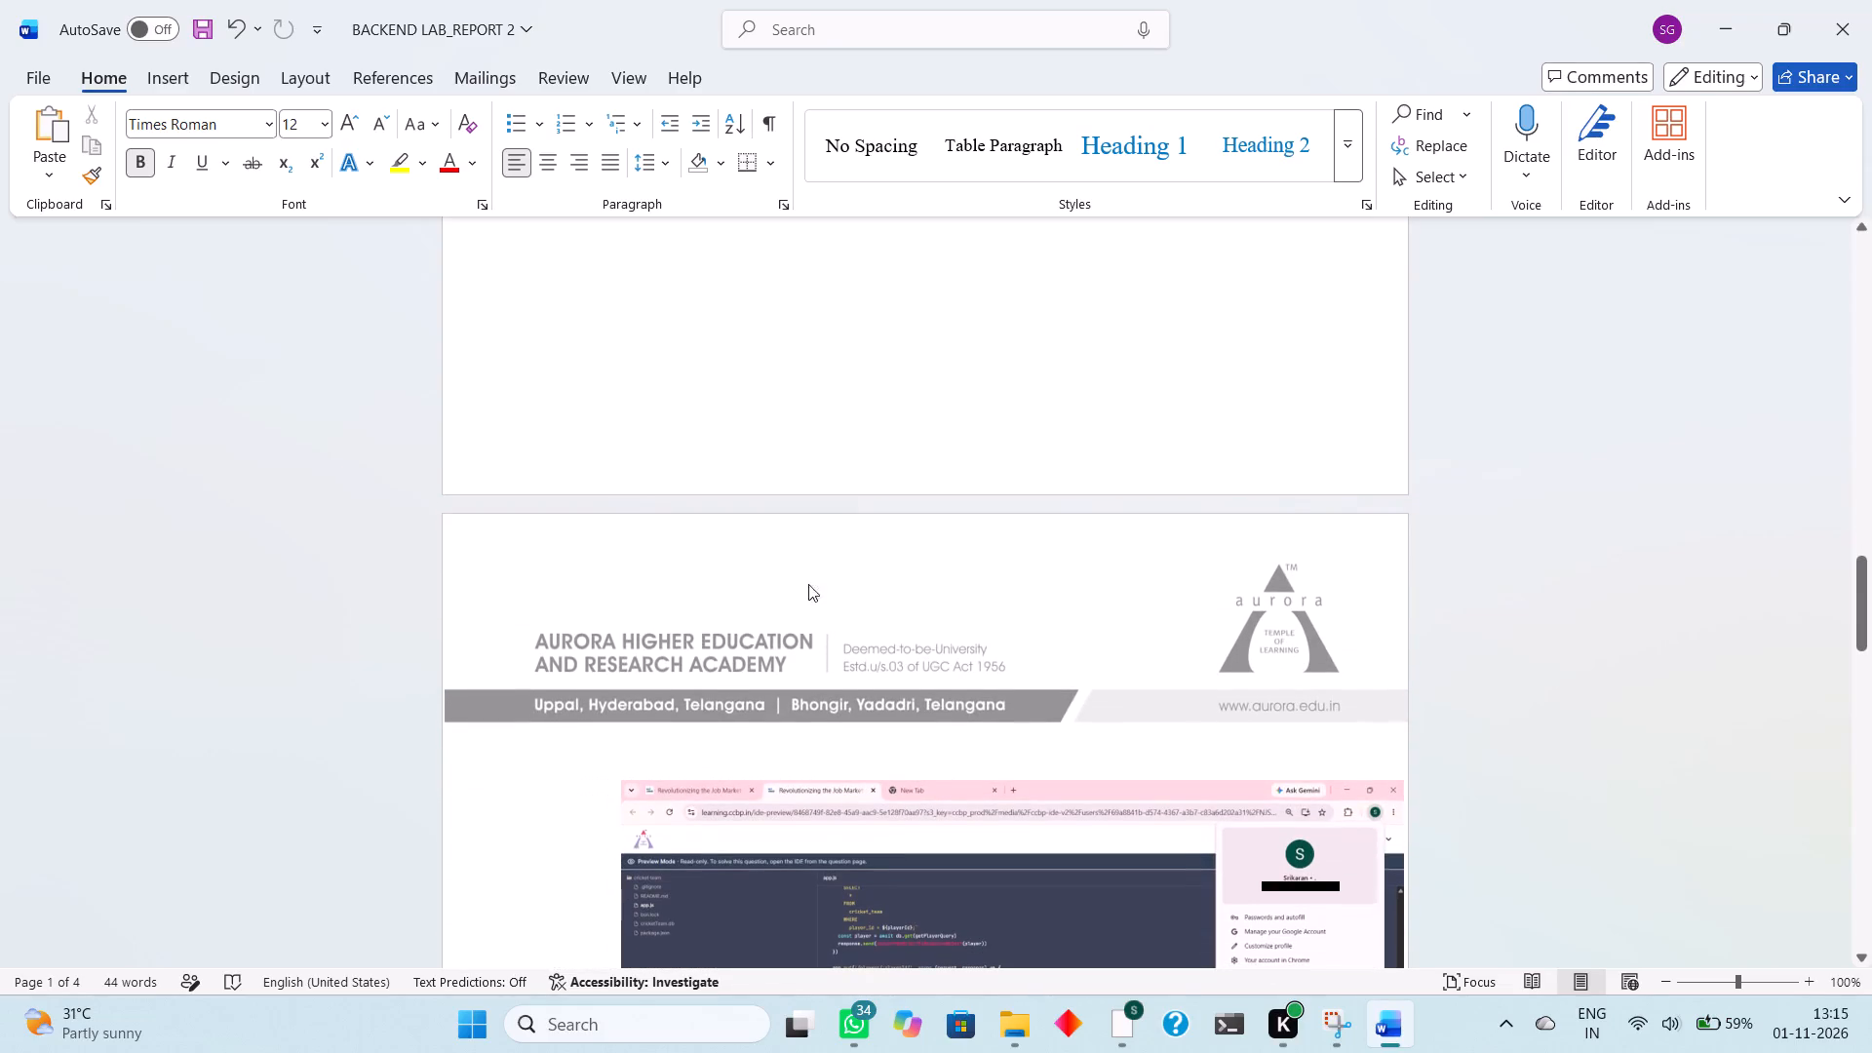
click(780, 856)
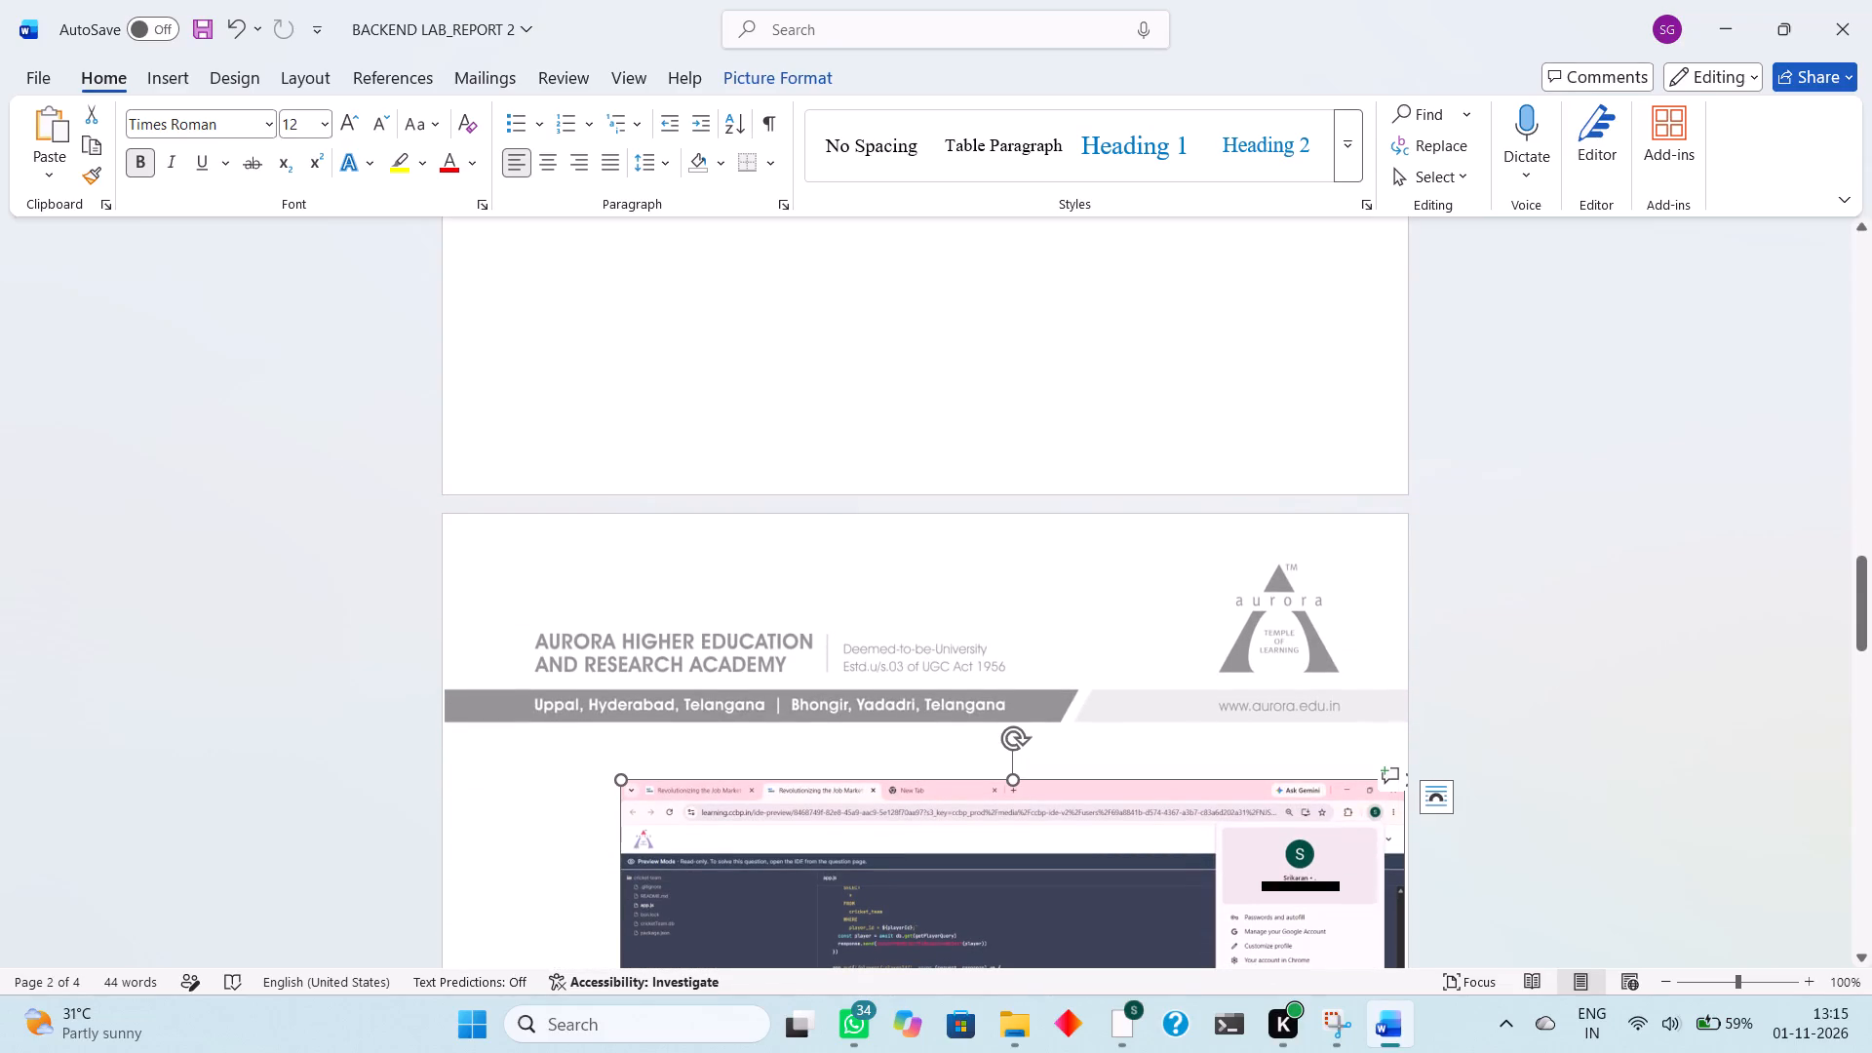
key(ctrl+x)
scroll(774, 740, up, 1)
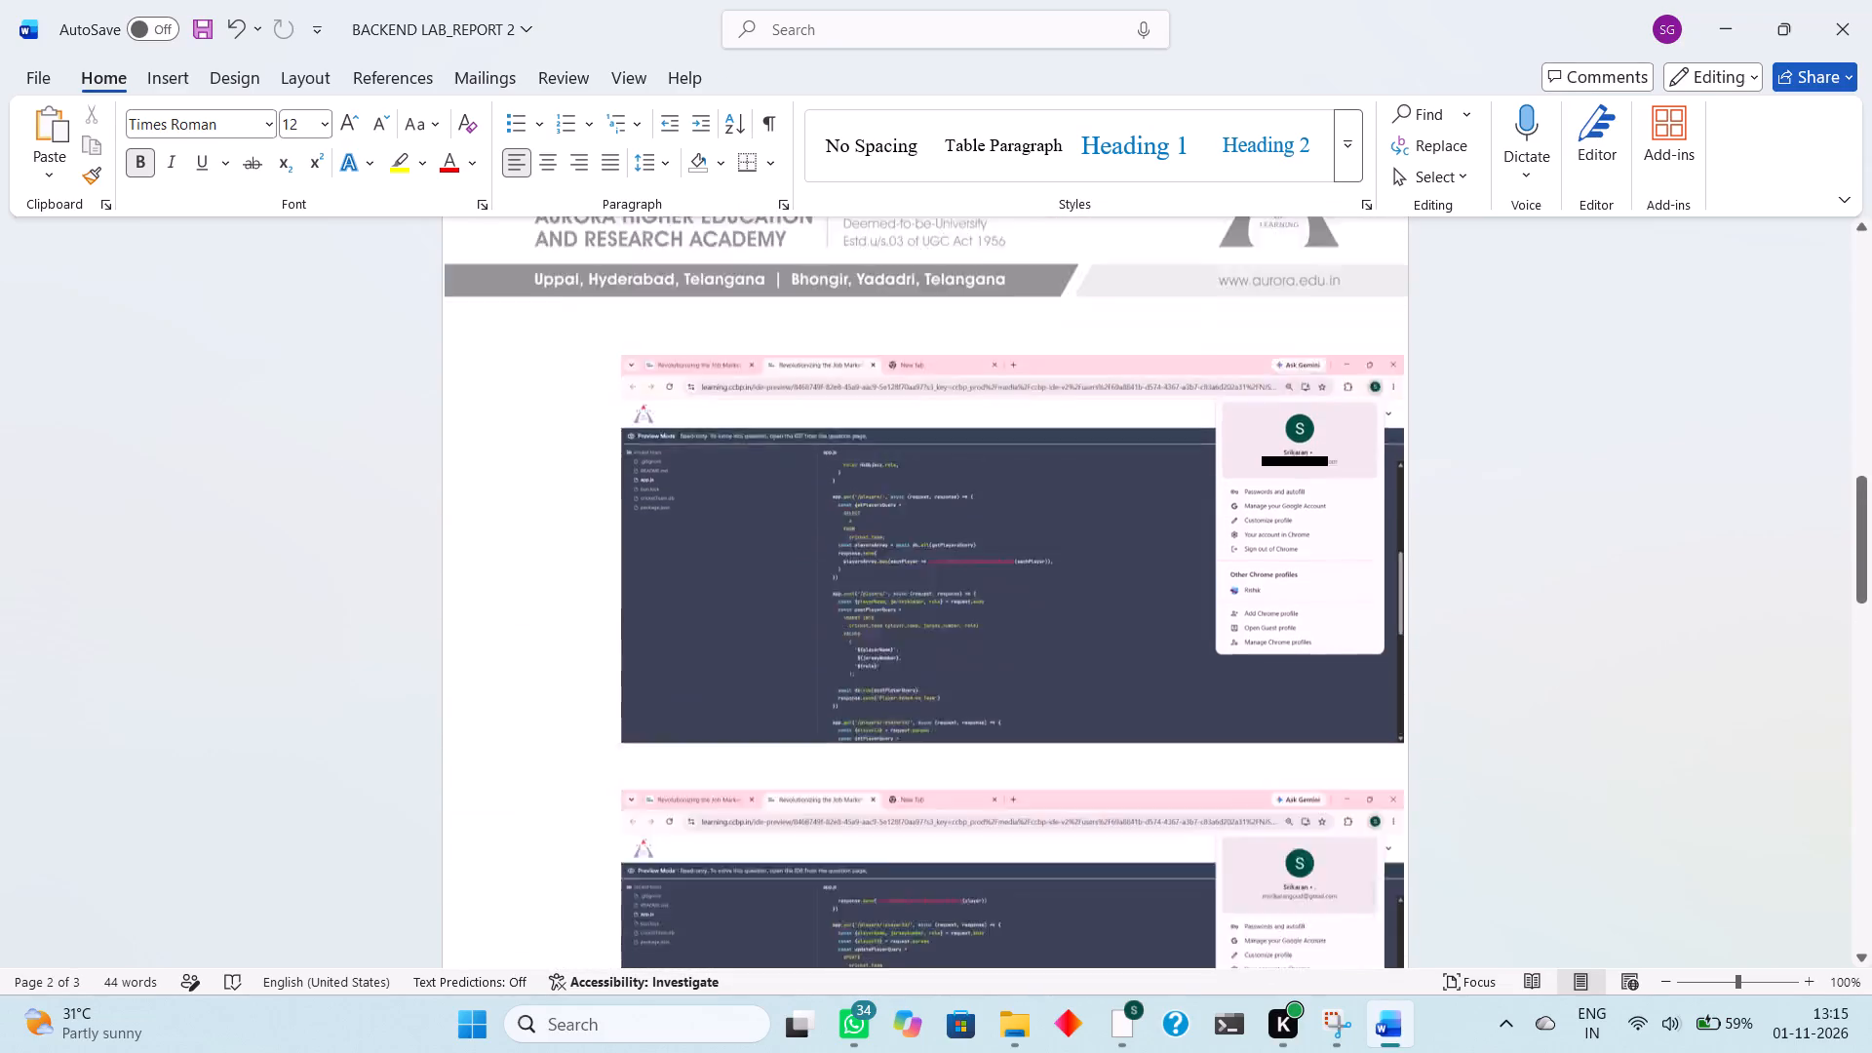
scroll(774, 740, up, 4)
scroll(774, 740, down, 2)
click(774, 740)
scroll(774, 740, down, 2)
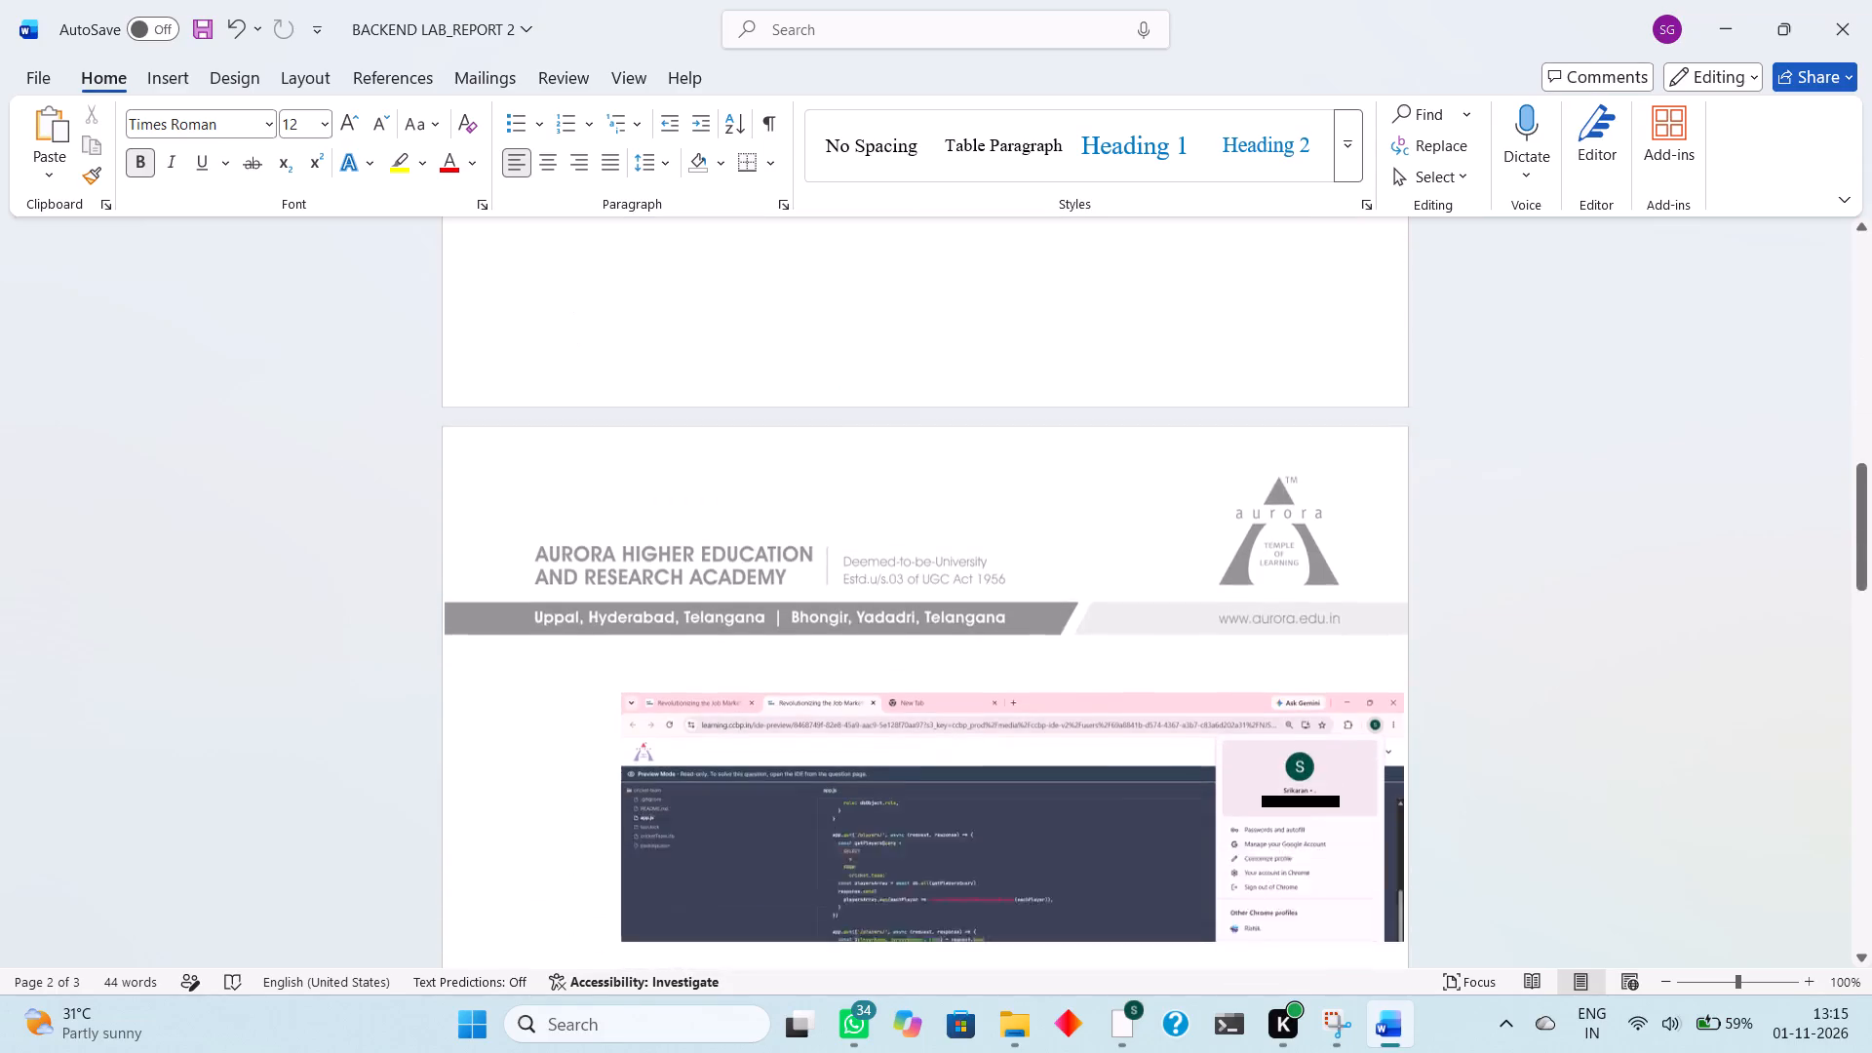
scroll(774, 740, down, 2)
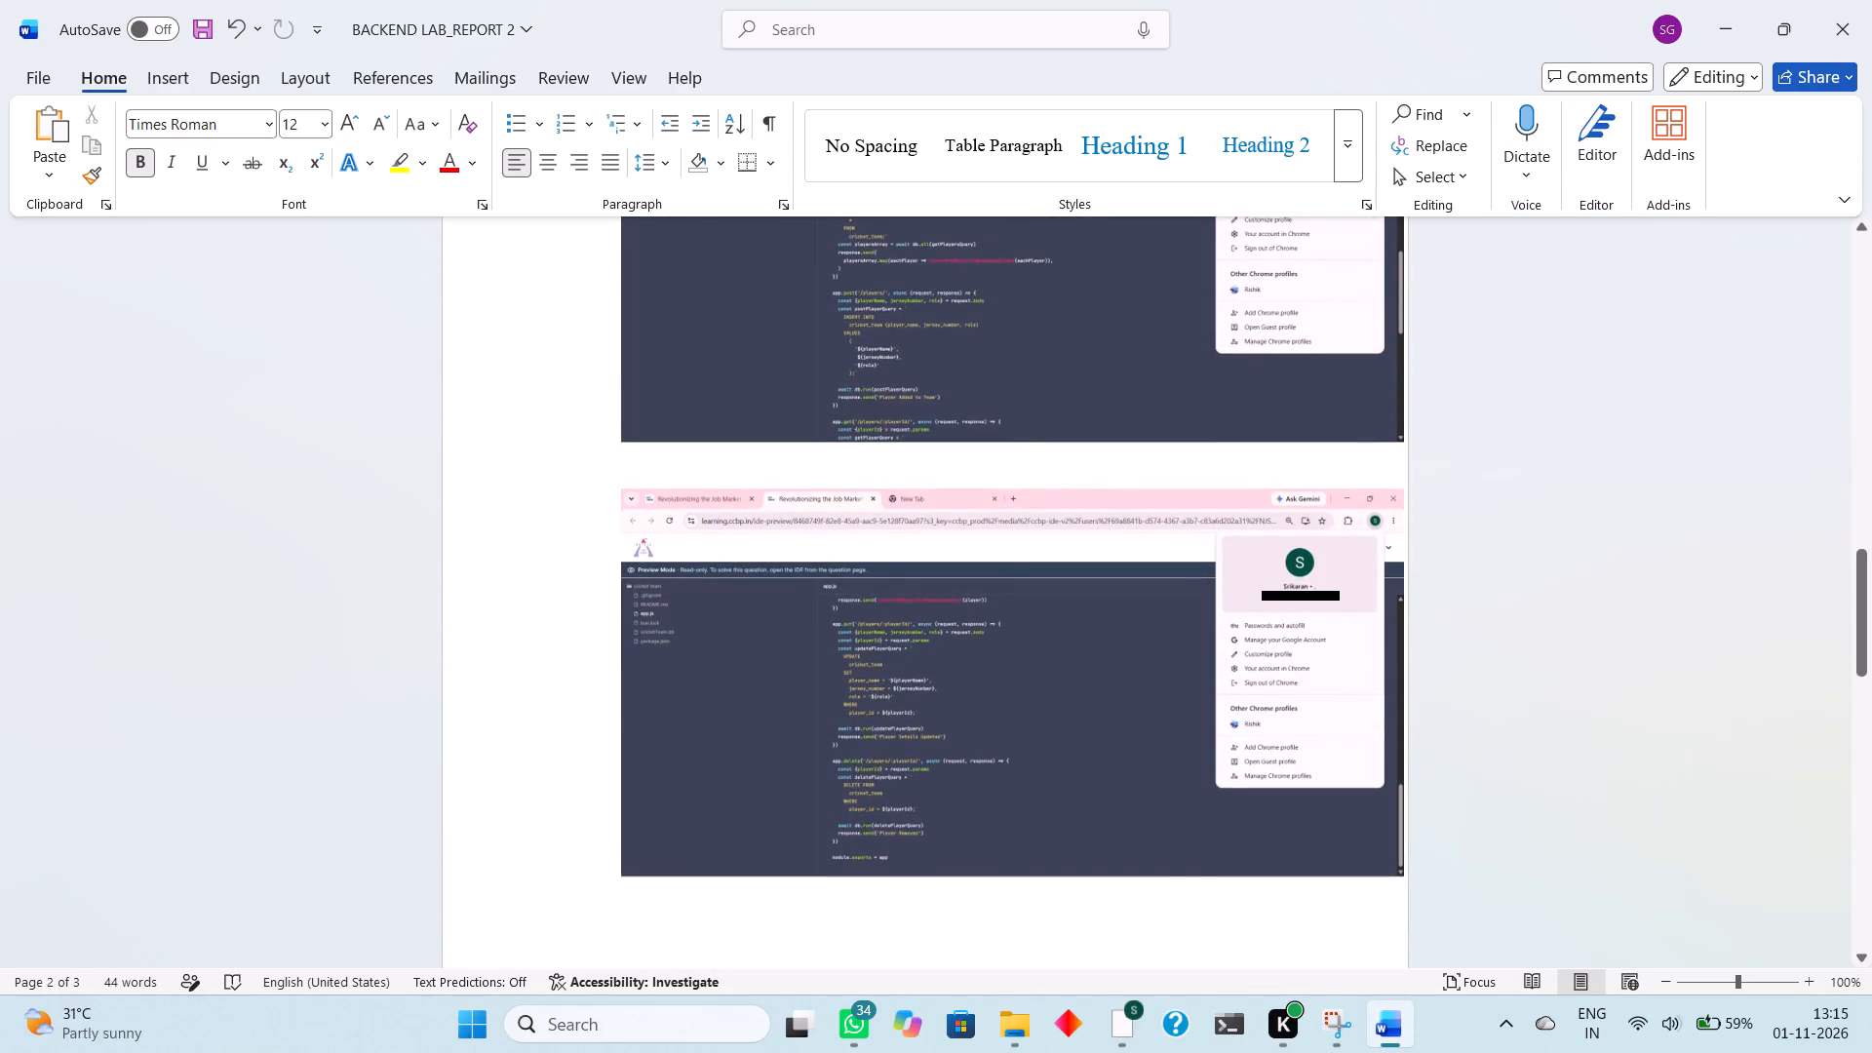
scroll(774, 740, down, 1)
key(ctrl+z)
Copy the third Cricket Team screenshot from the top of page 3 and paste it into the blank space on page 2.
scroll(774, 740, up, 1)
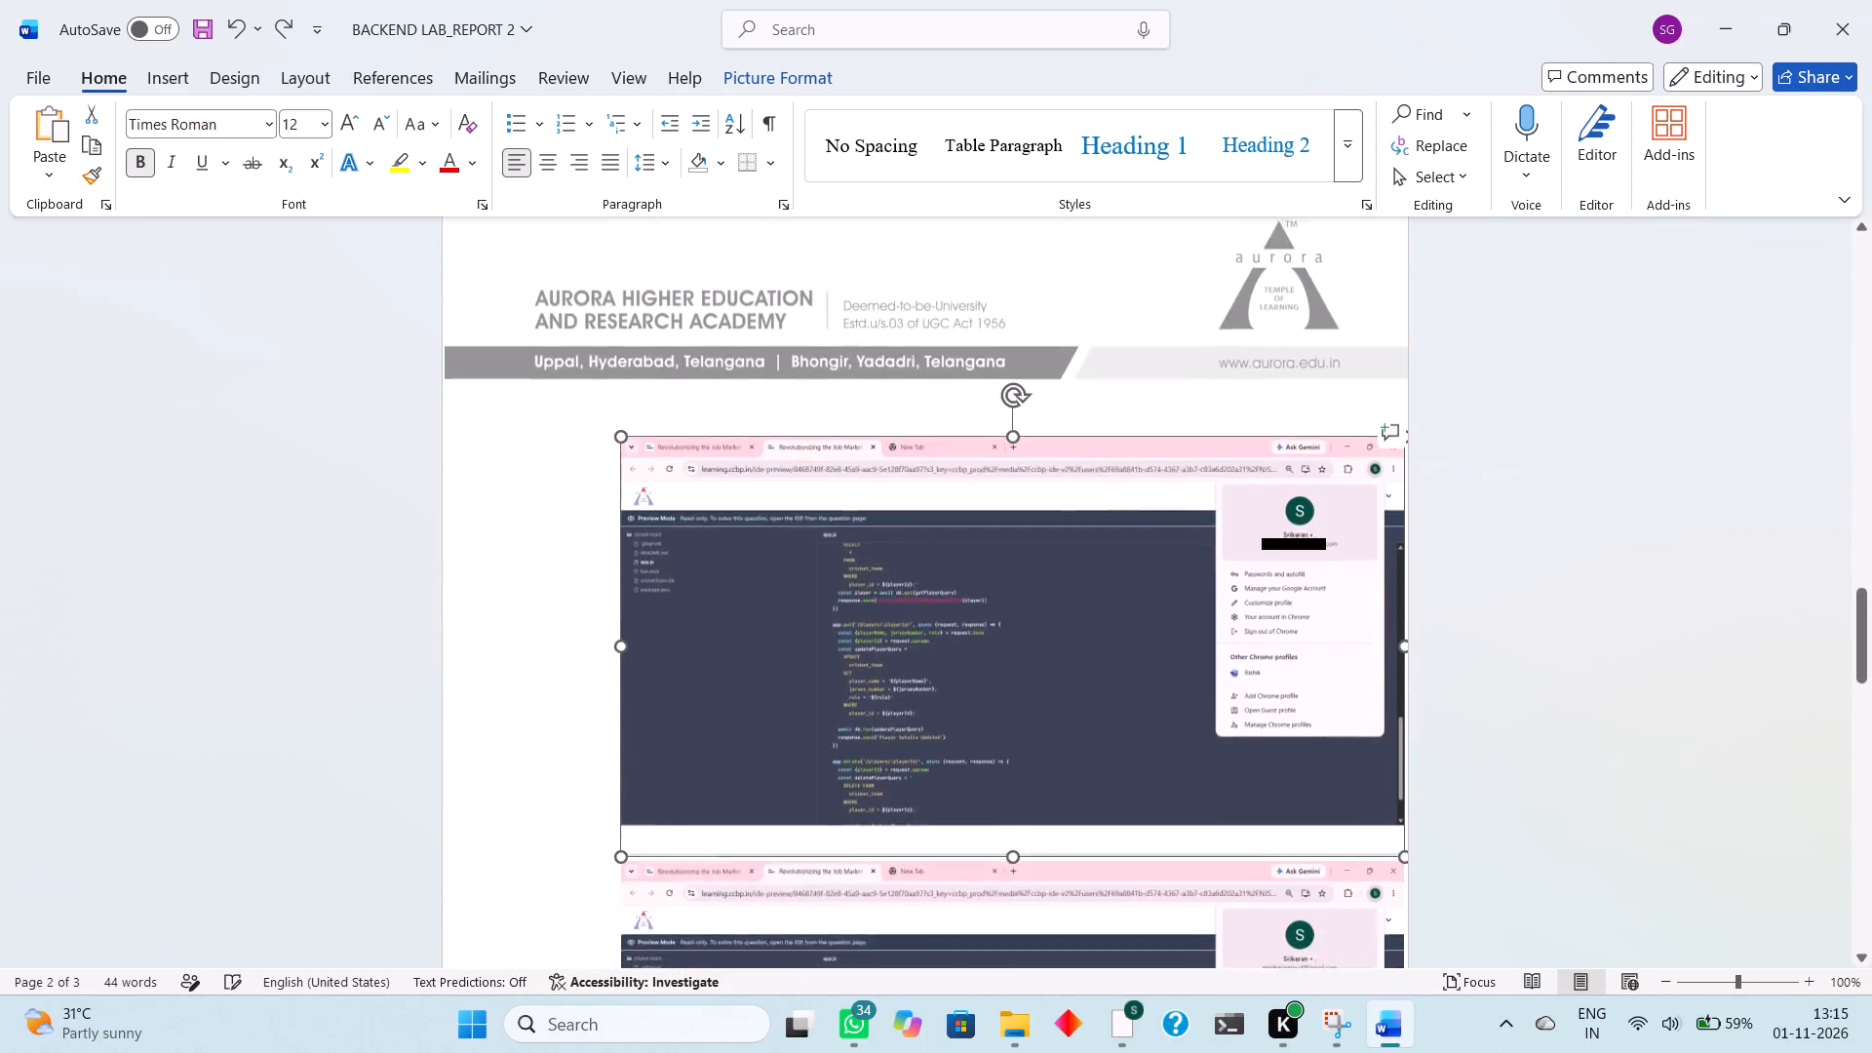
scroll(774, 740, up, 3)
scroll(774, 740, down, 1)
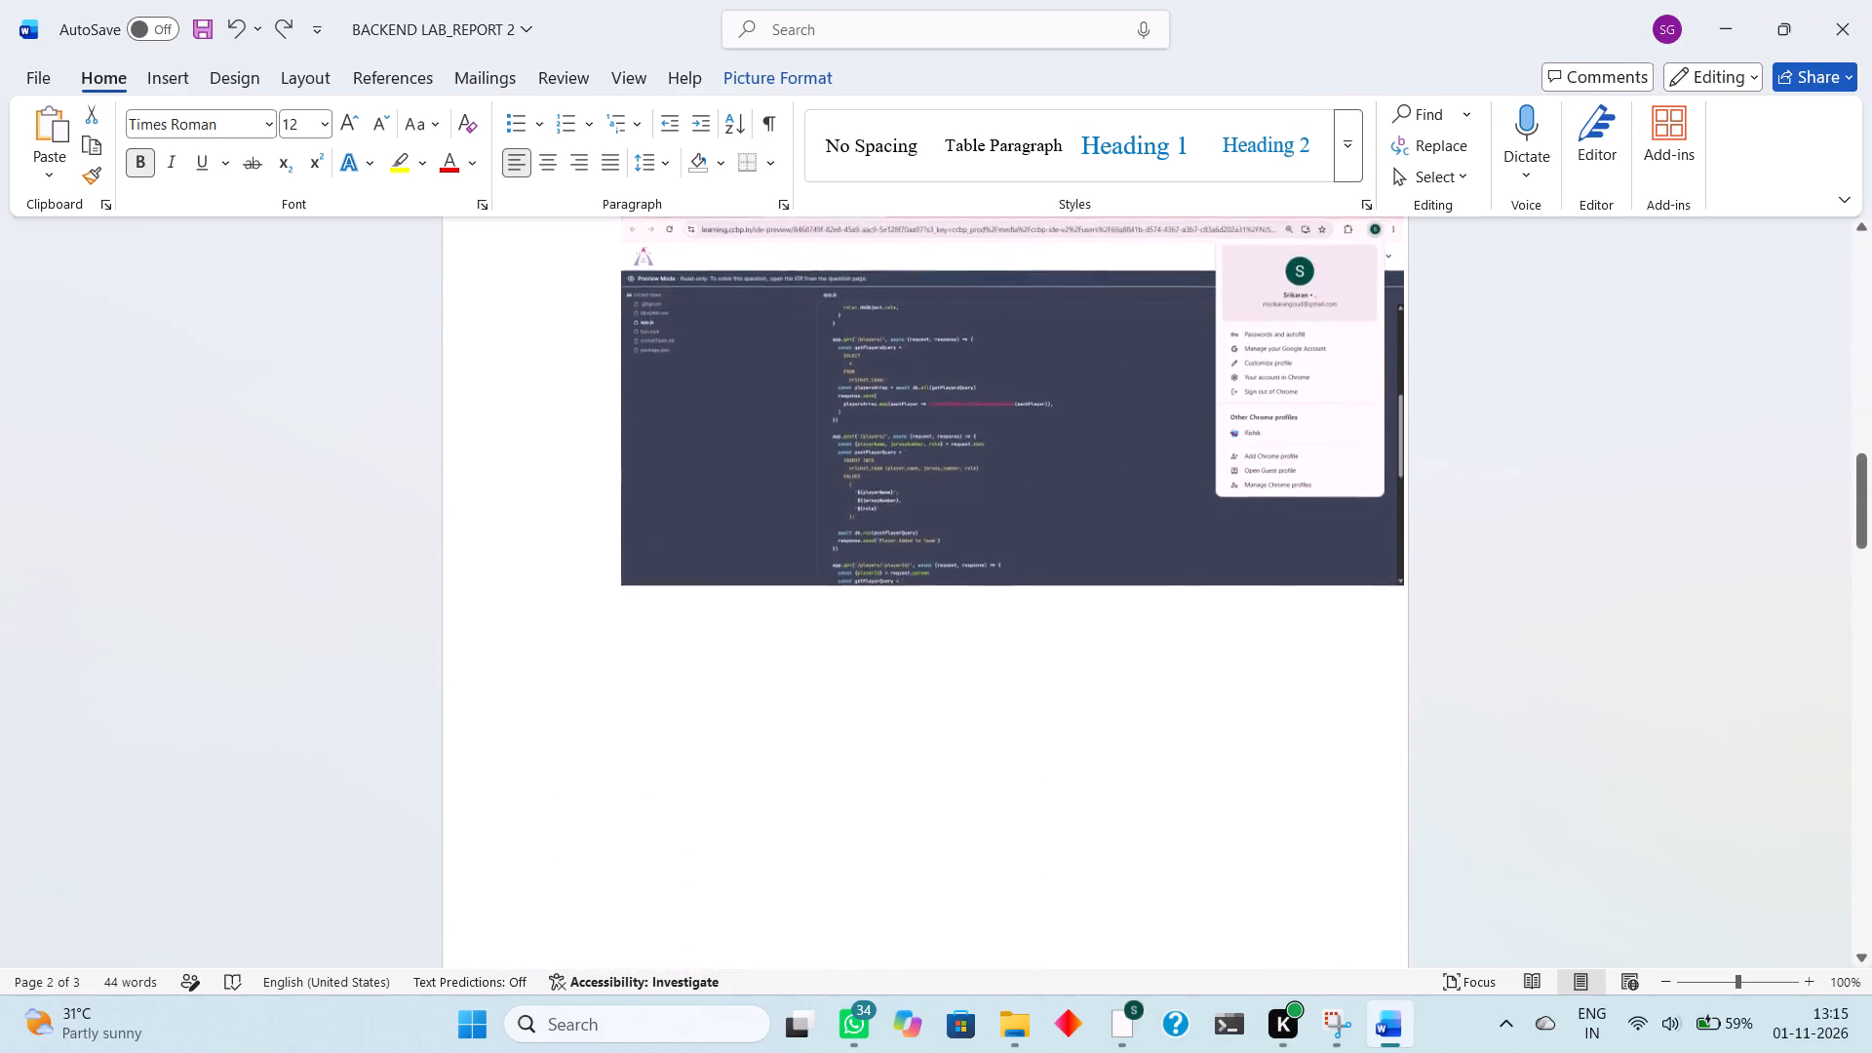
scroll(774, 740, down, 4)
click(774, 740)
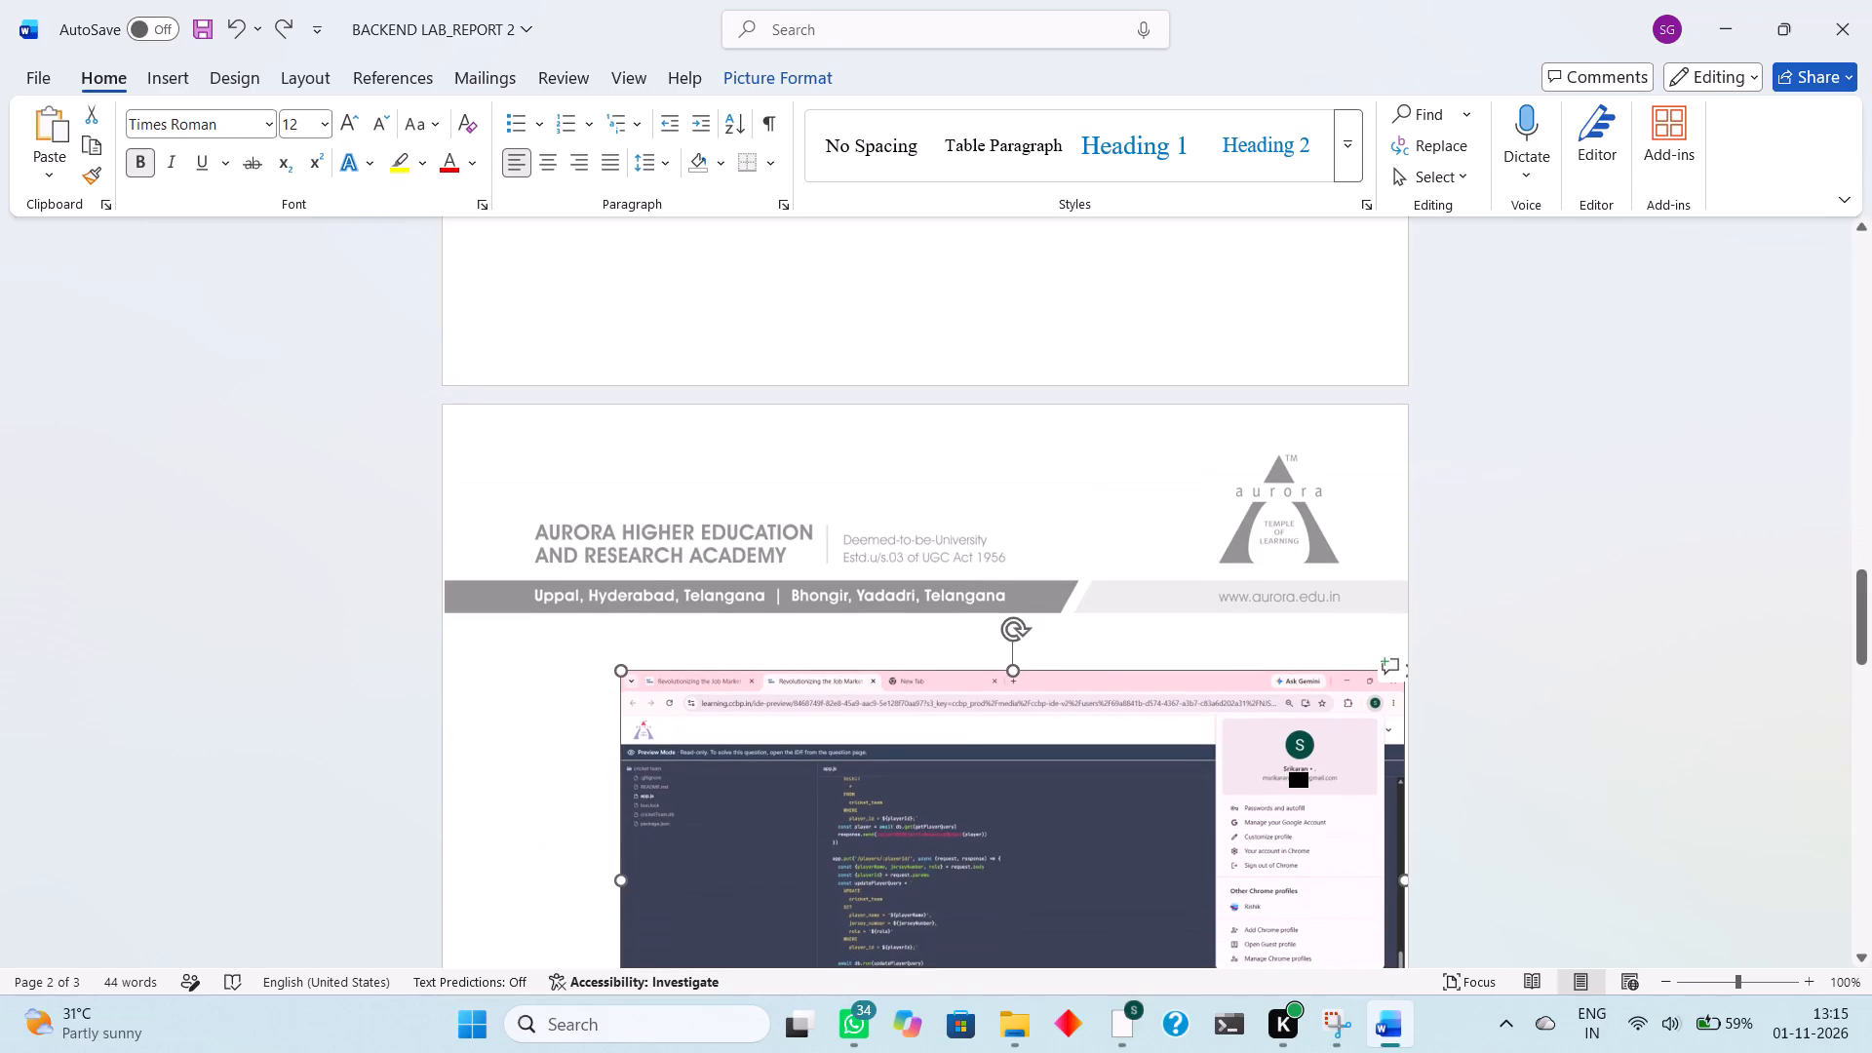
key(ctrl+c)
scroll(774, 740, up, 1)
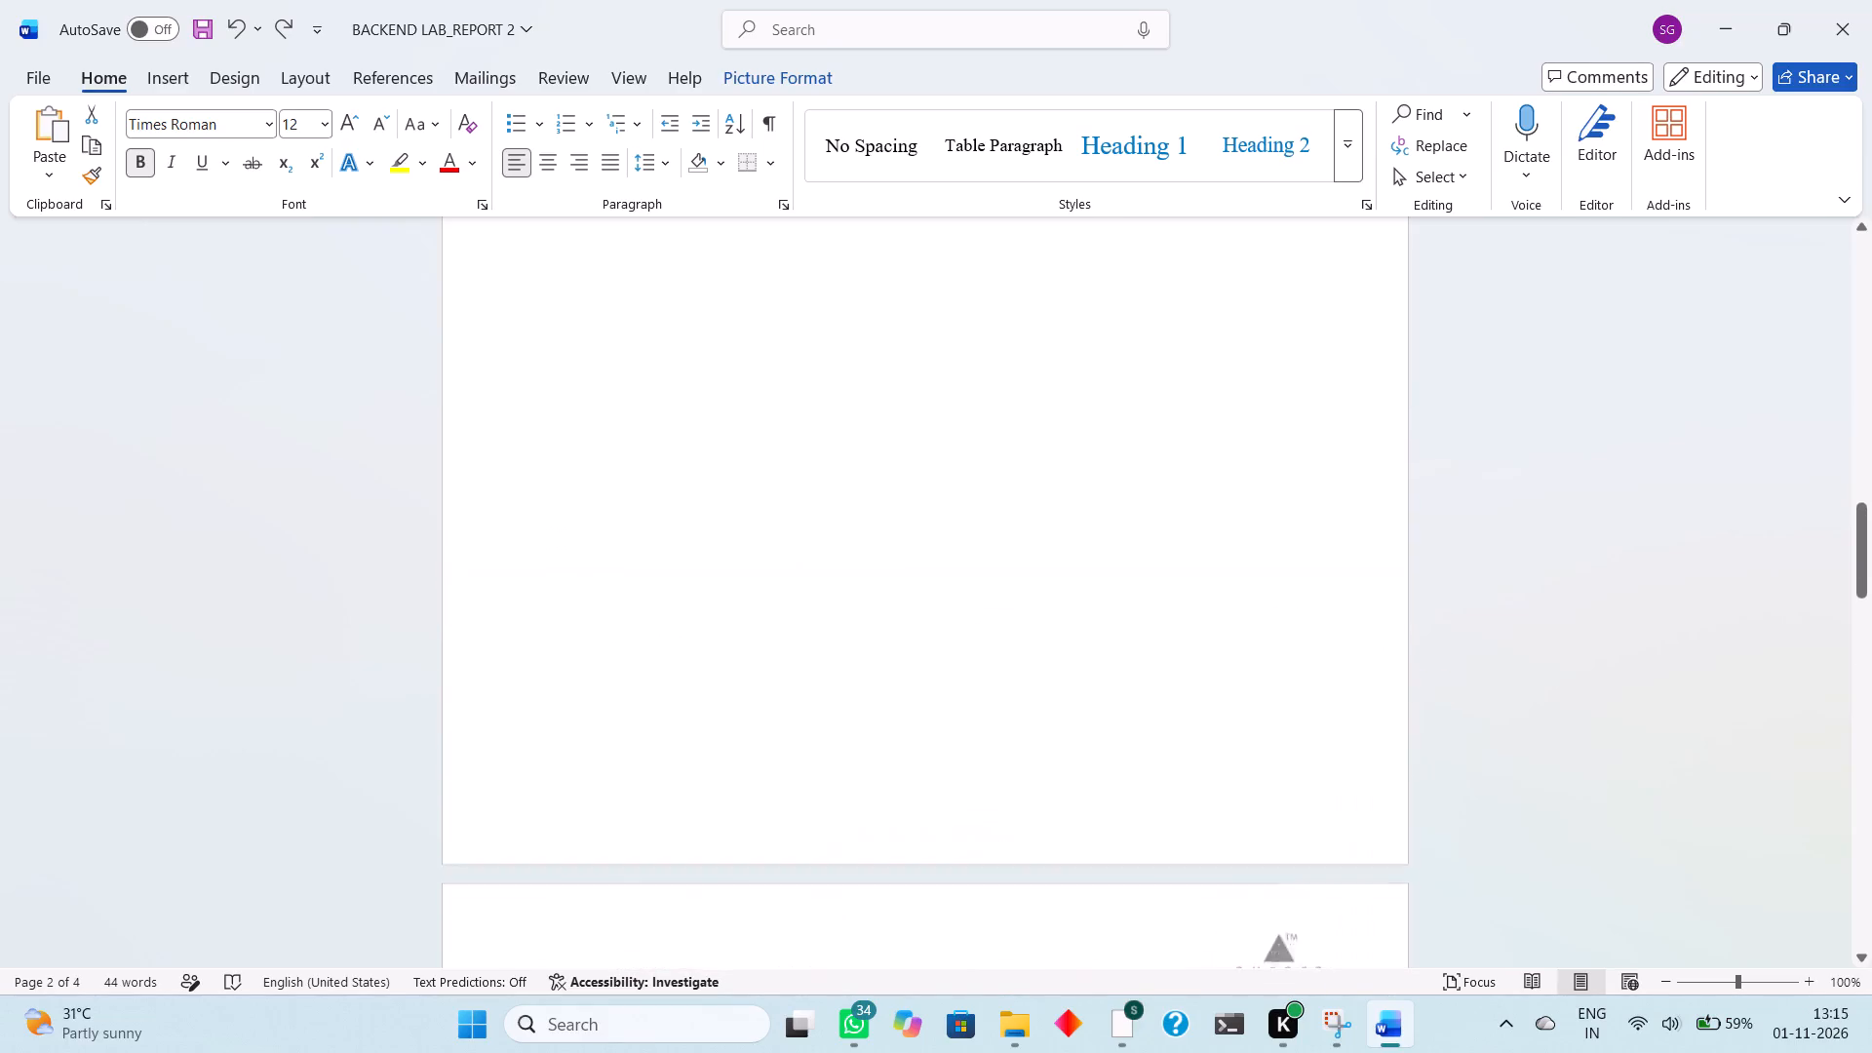
scroll(774, 740, up, 1)
scroll(757, 631, up, 2)
click(715, 653)
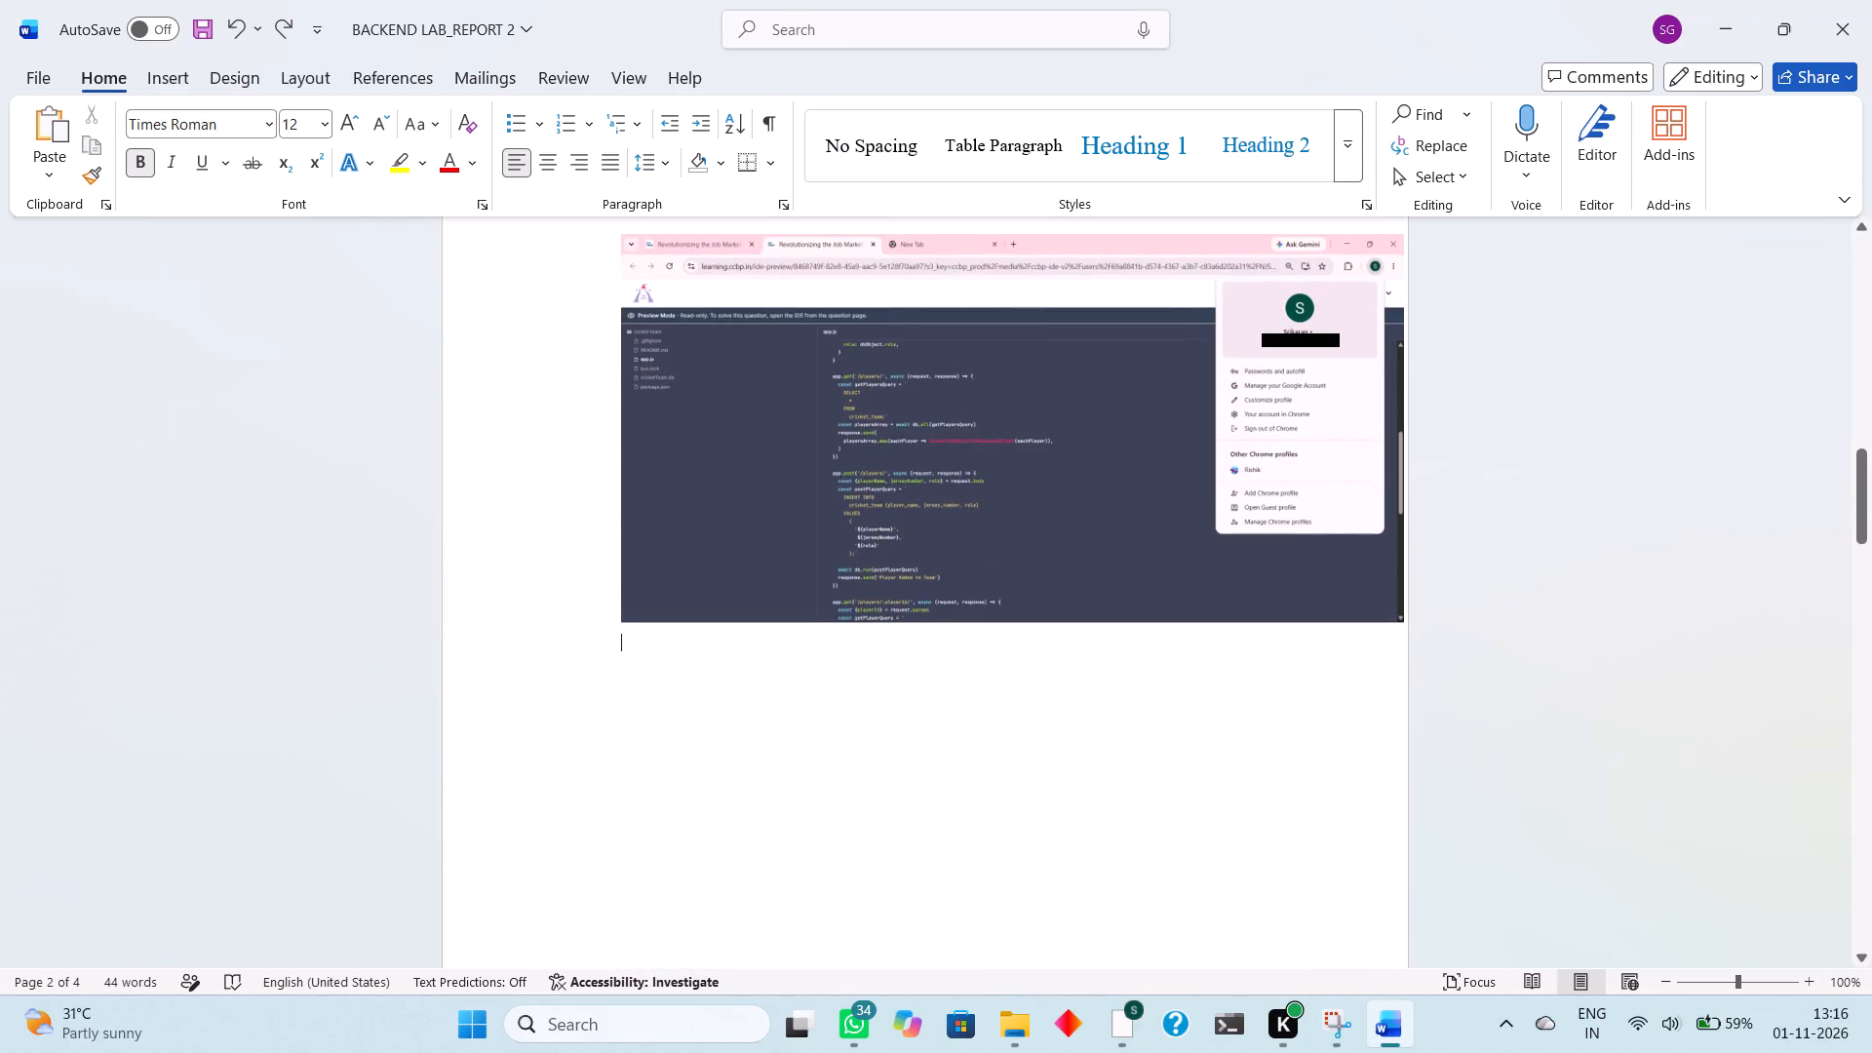
key(ctrl+v)
Delete the original third Cricket Team screenshot from the top of page 3, keeping the copy on page 2.
scroll(715, 653, down, 4)
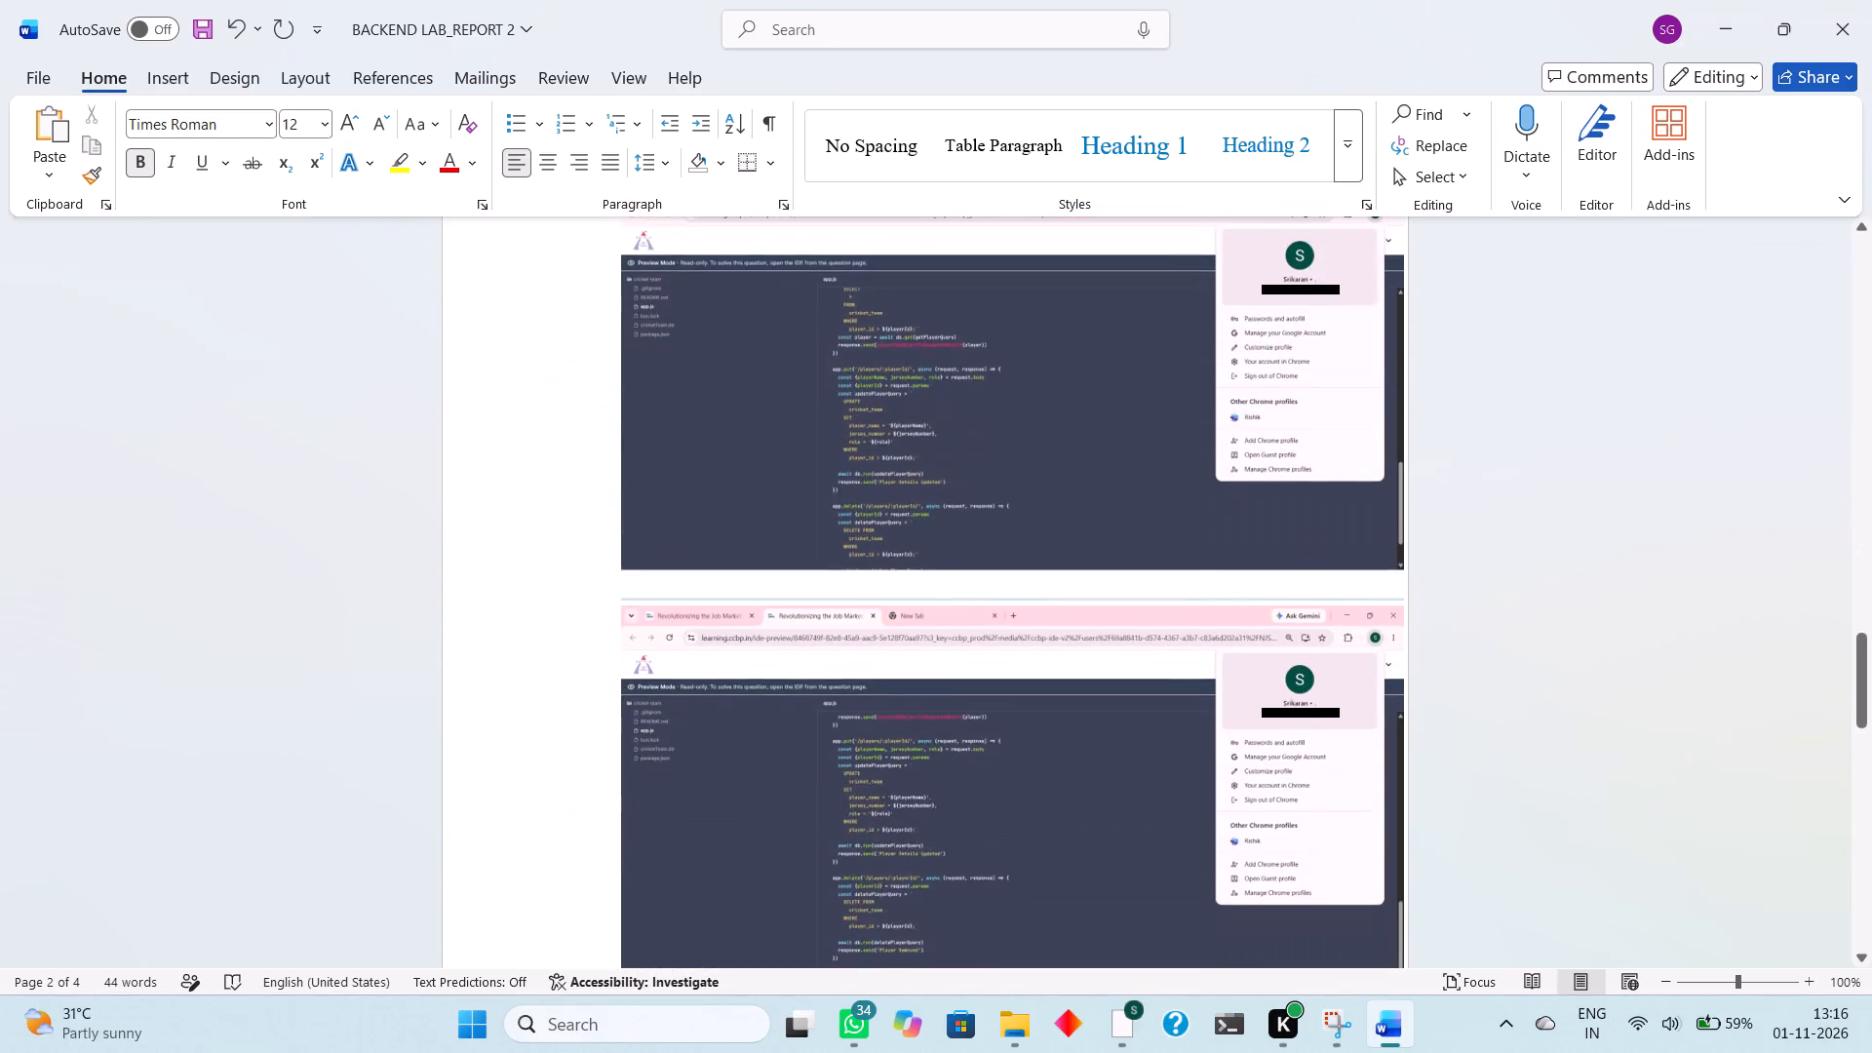
scroll(715, 653, down, 1)
scroll(715, 653, up, 5)
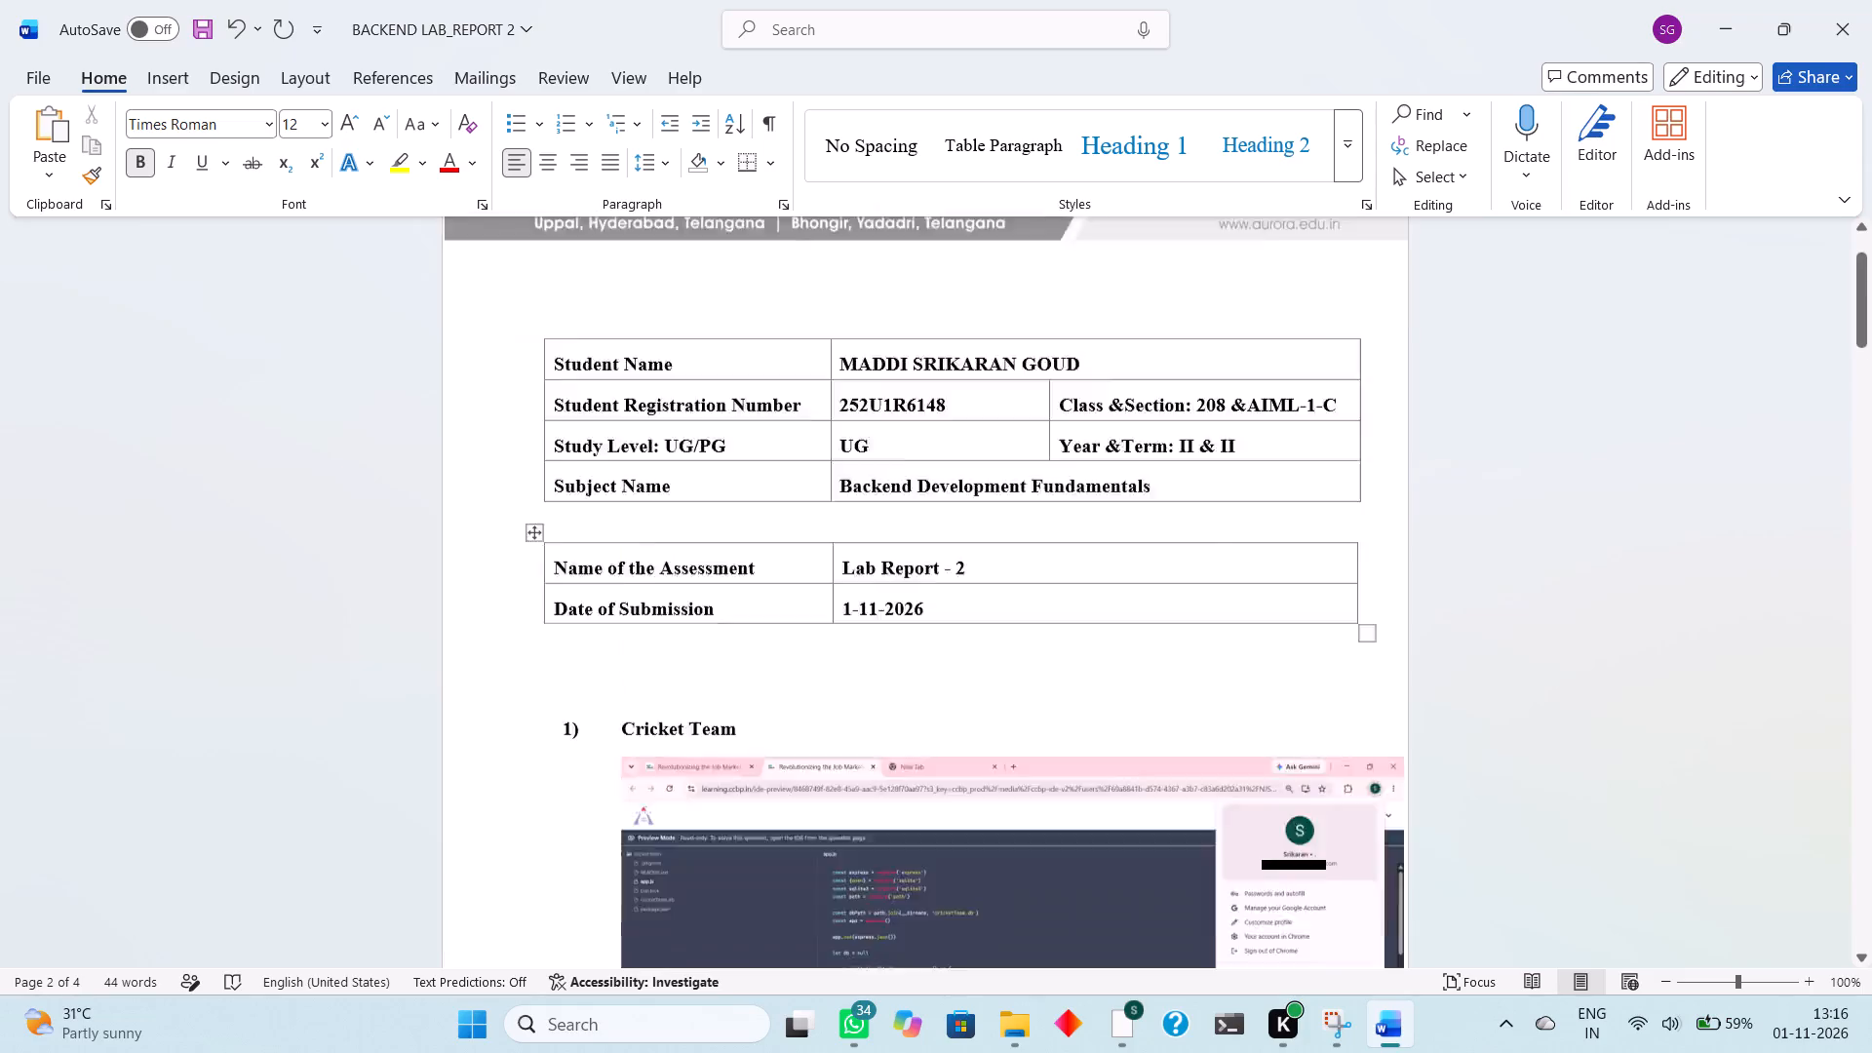
scroll(715, 653, down, 2)
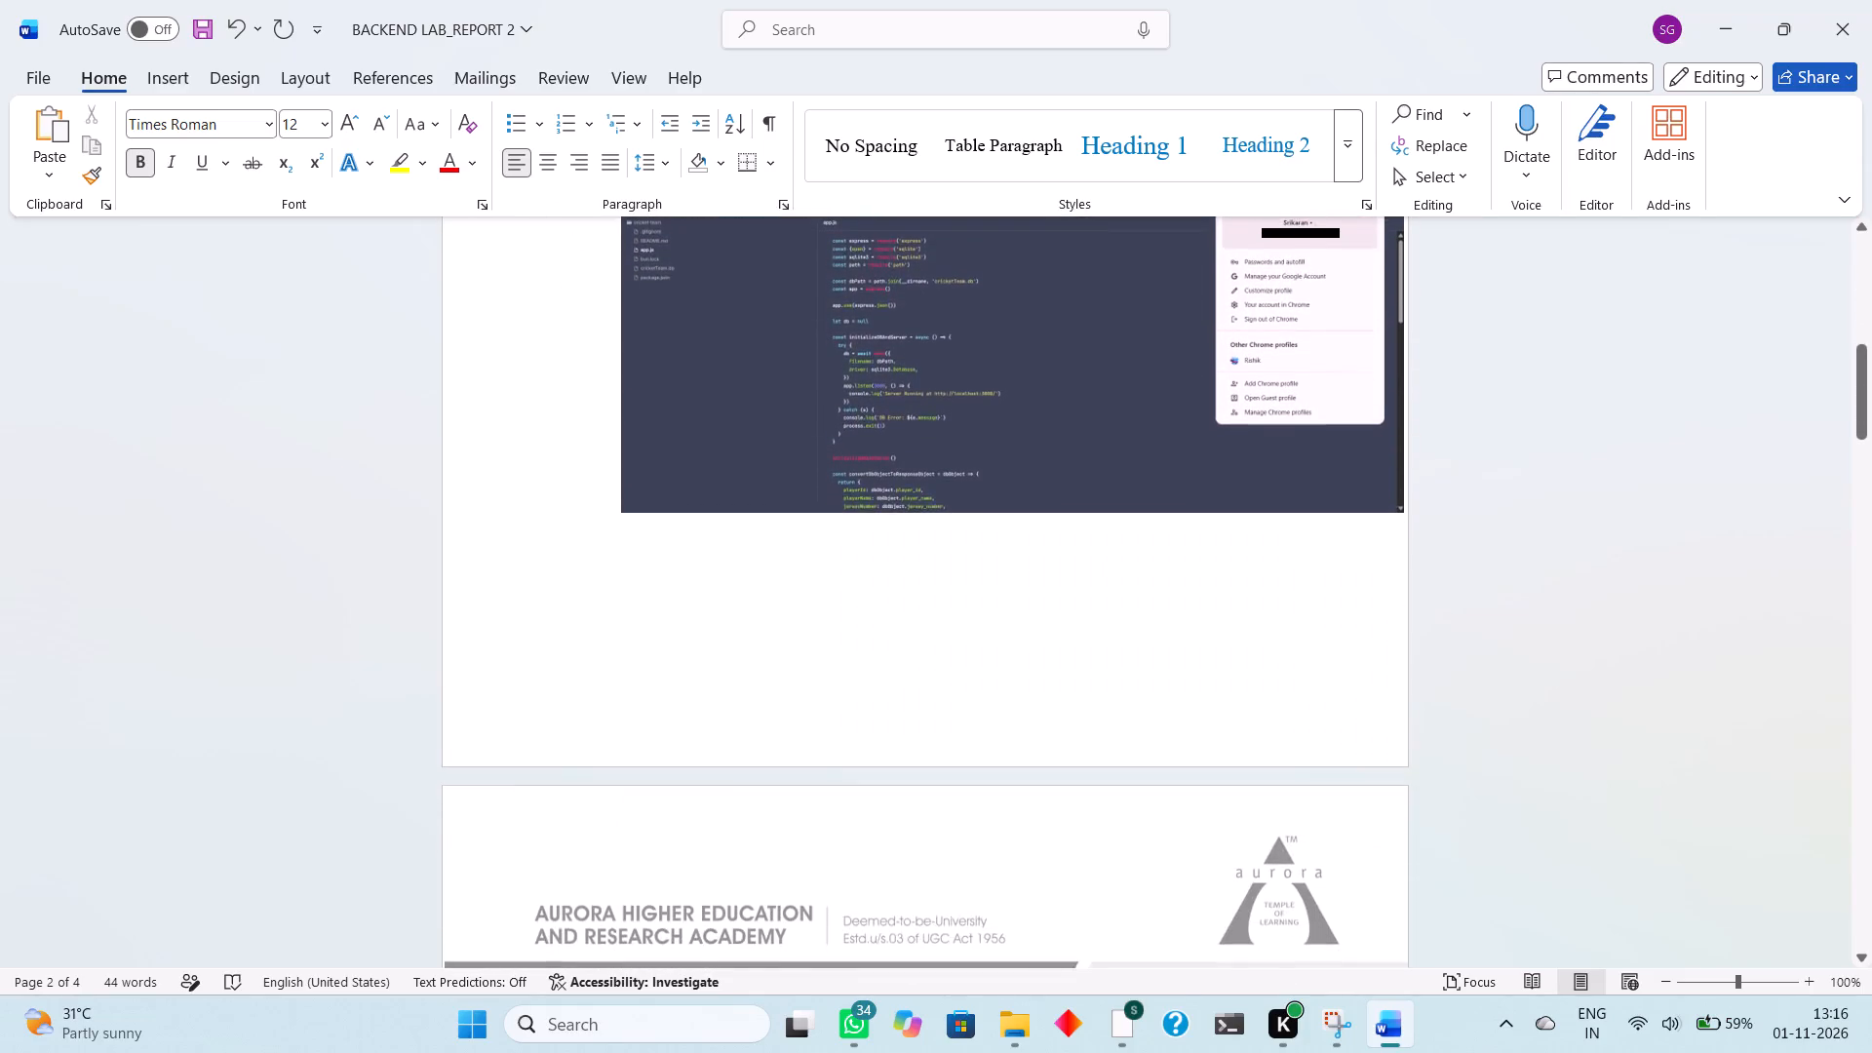
scroll(715, 653, up, 2)
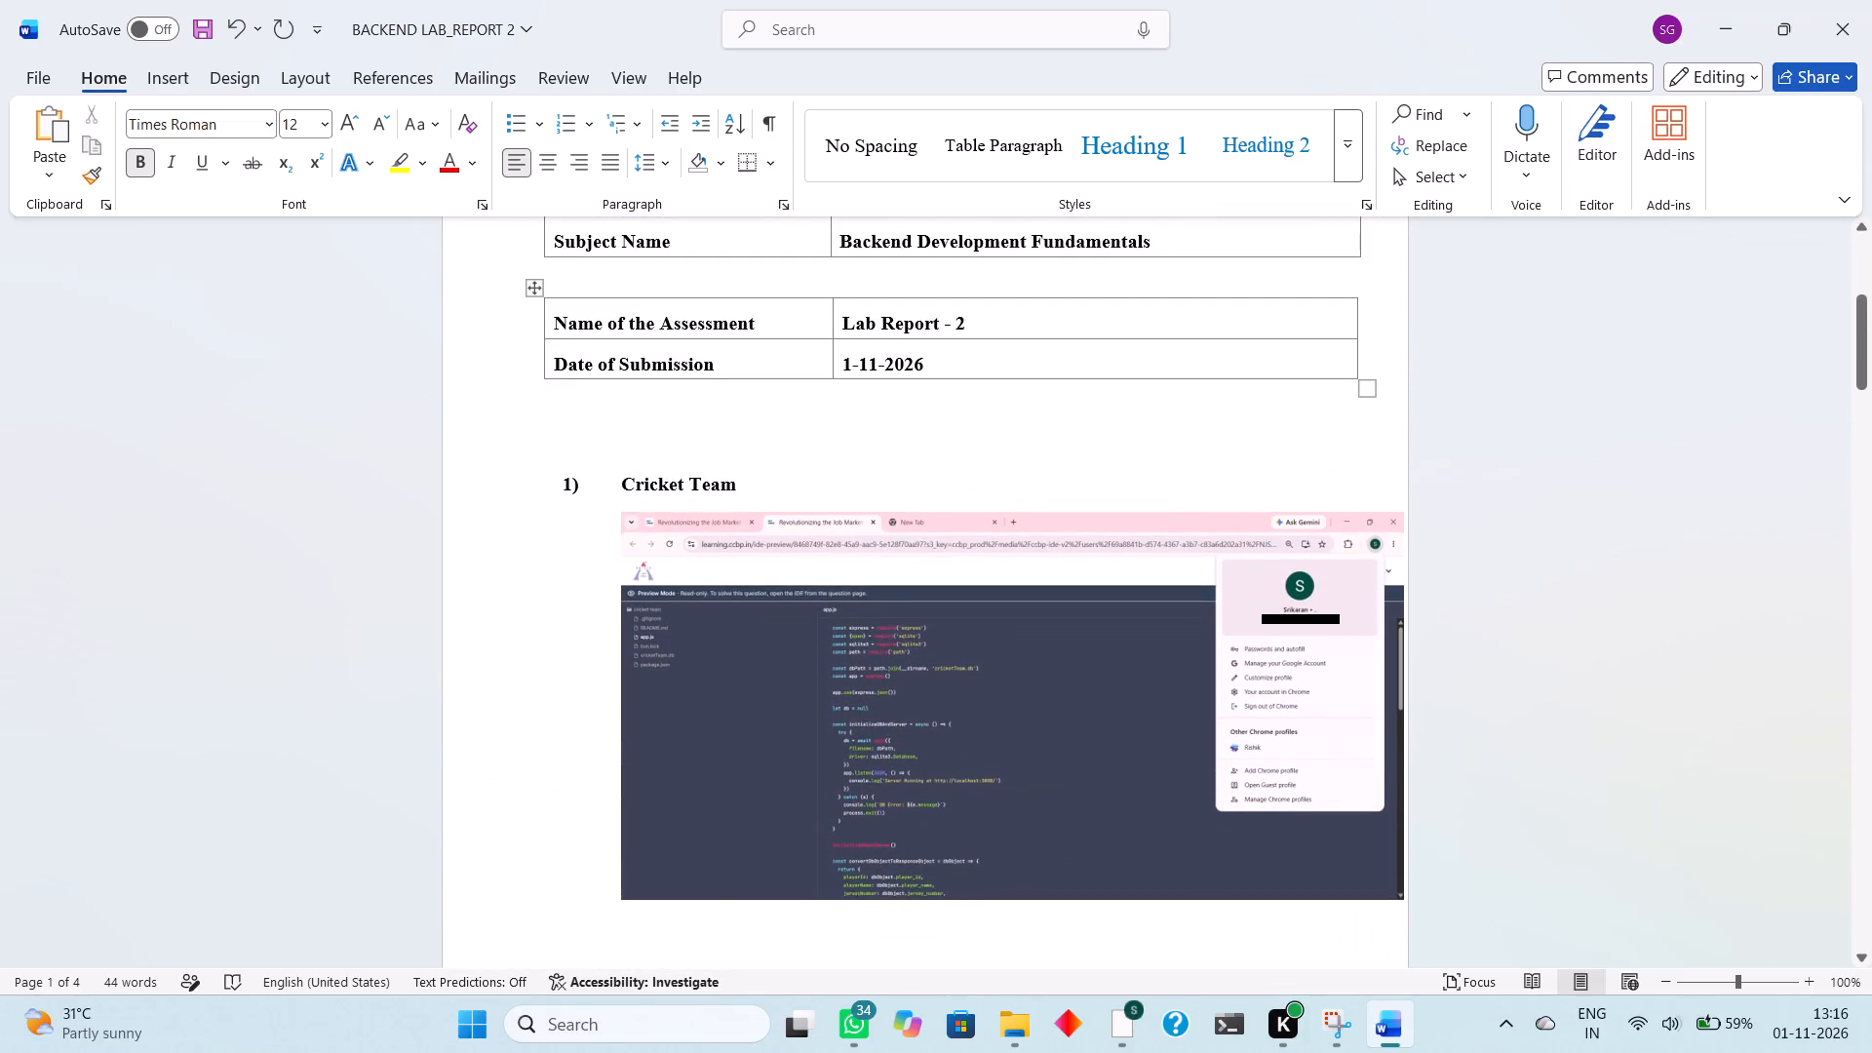
scroll(704, 681, down, 4)
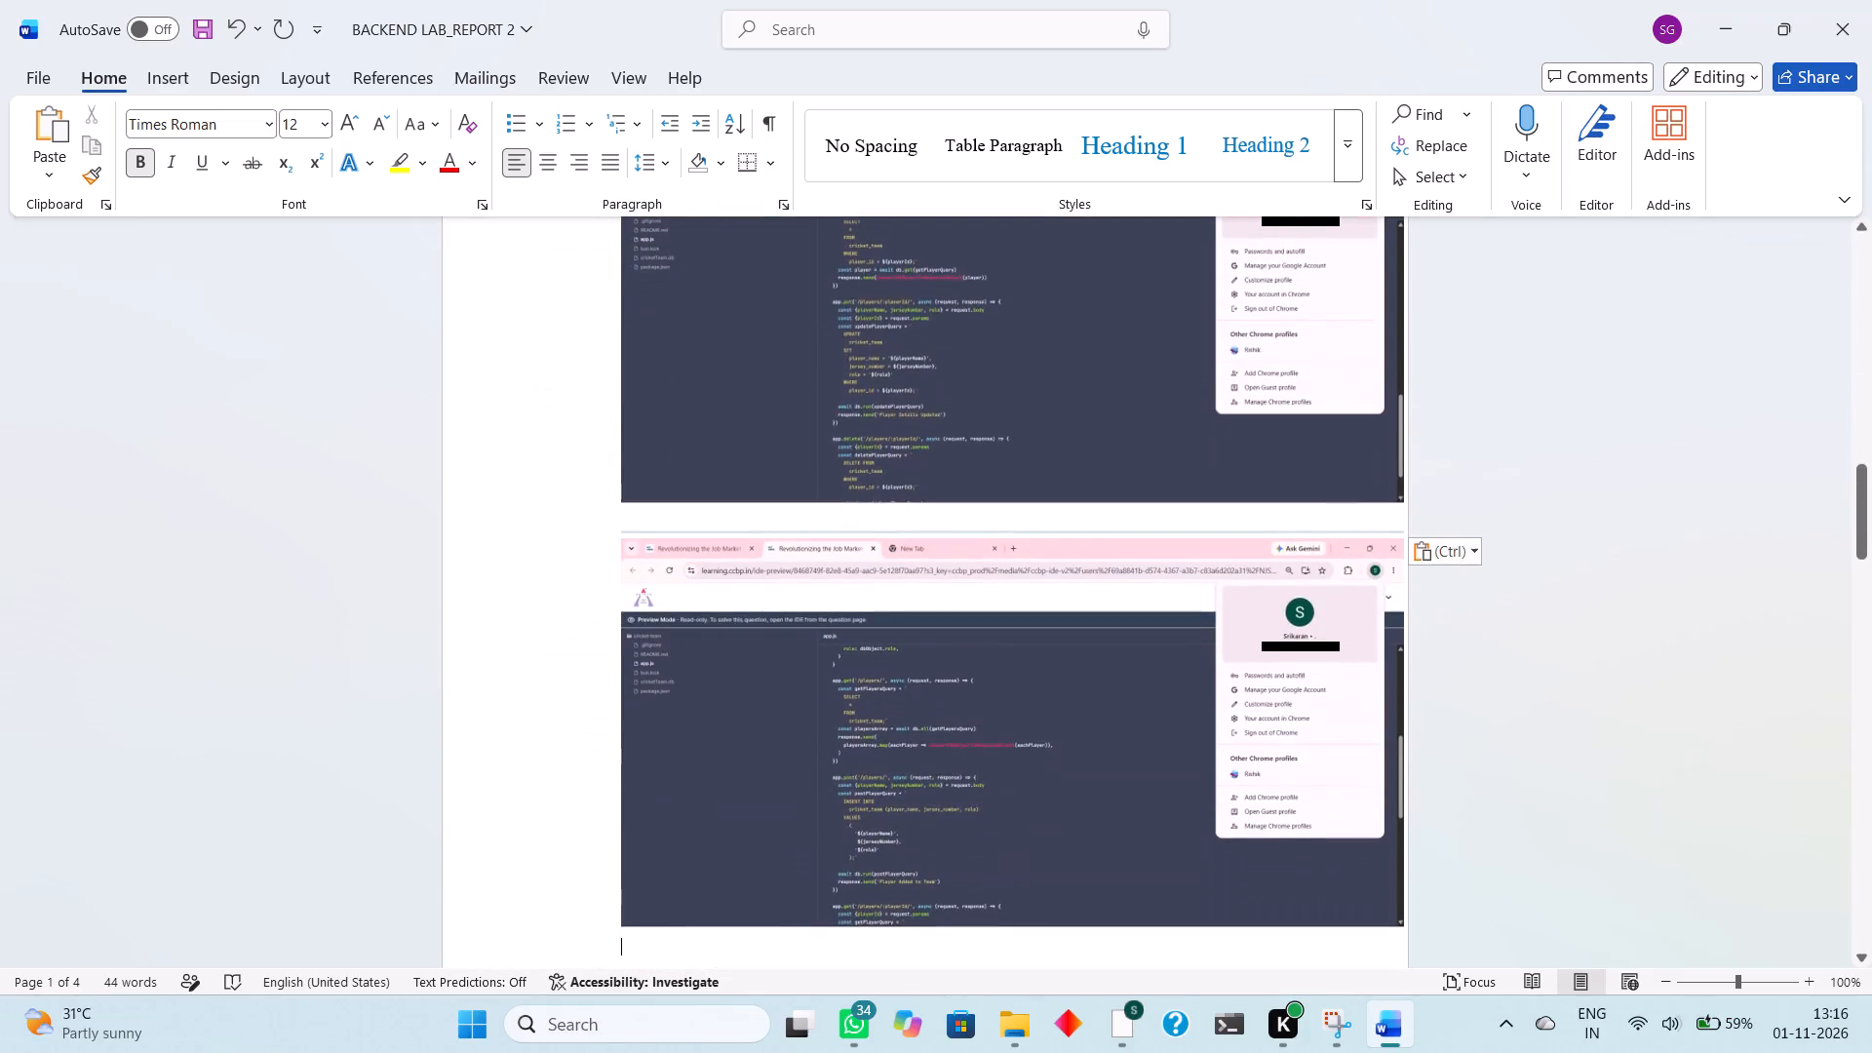
scroll(704, 681, down, 3)
click(704, 681)
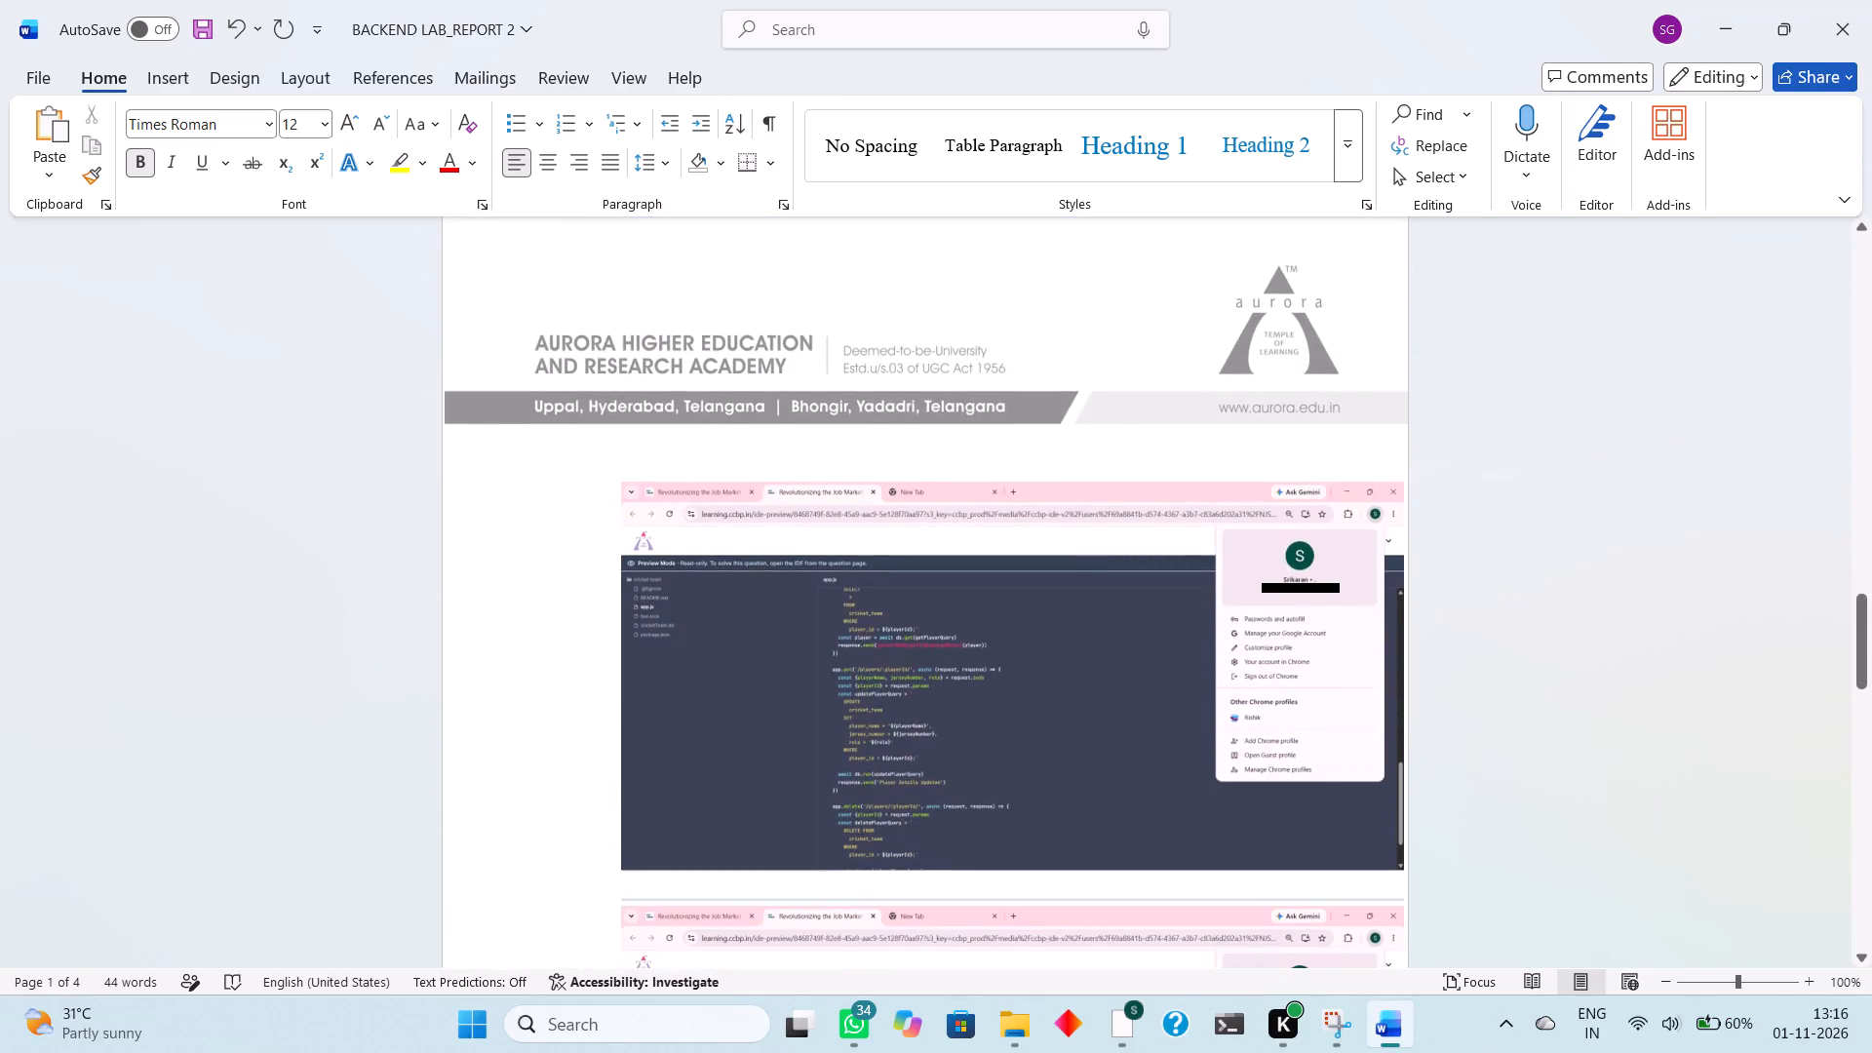
key(BackSpace)
Remove the blank lines between the last Cricket Team screenshot and the Movies heading.
scroll(704, 681, down, 1)
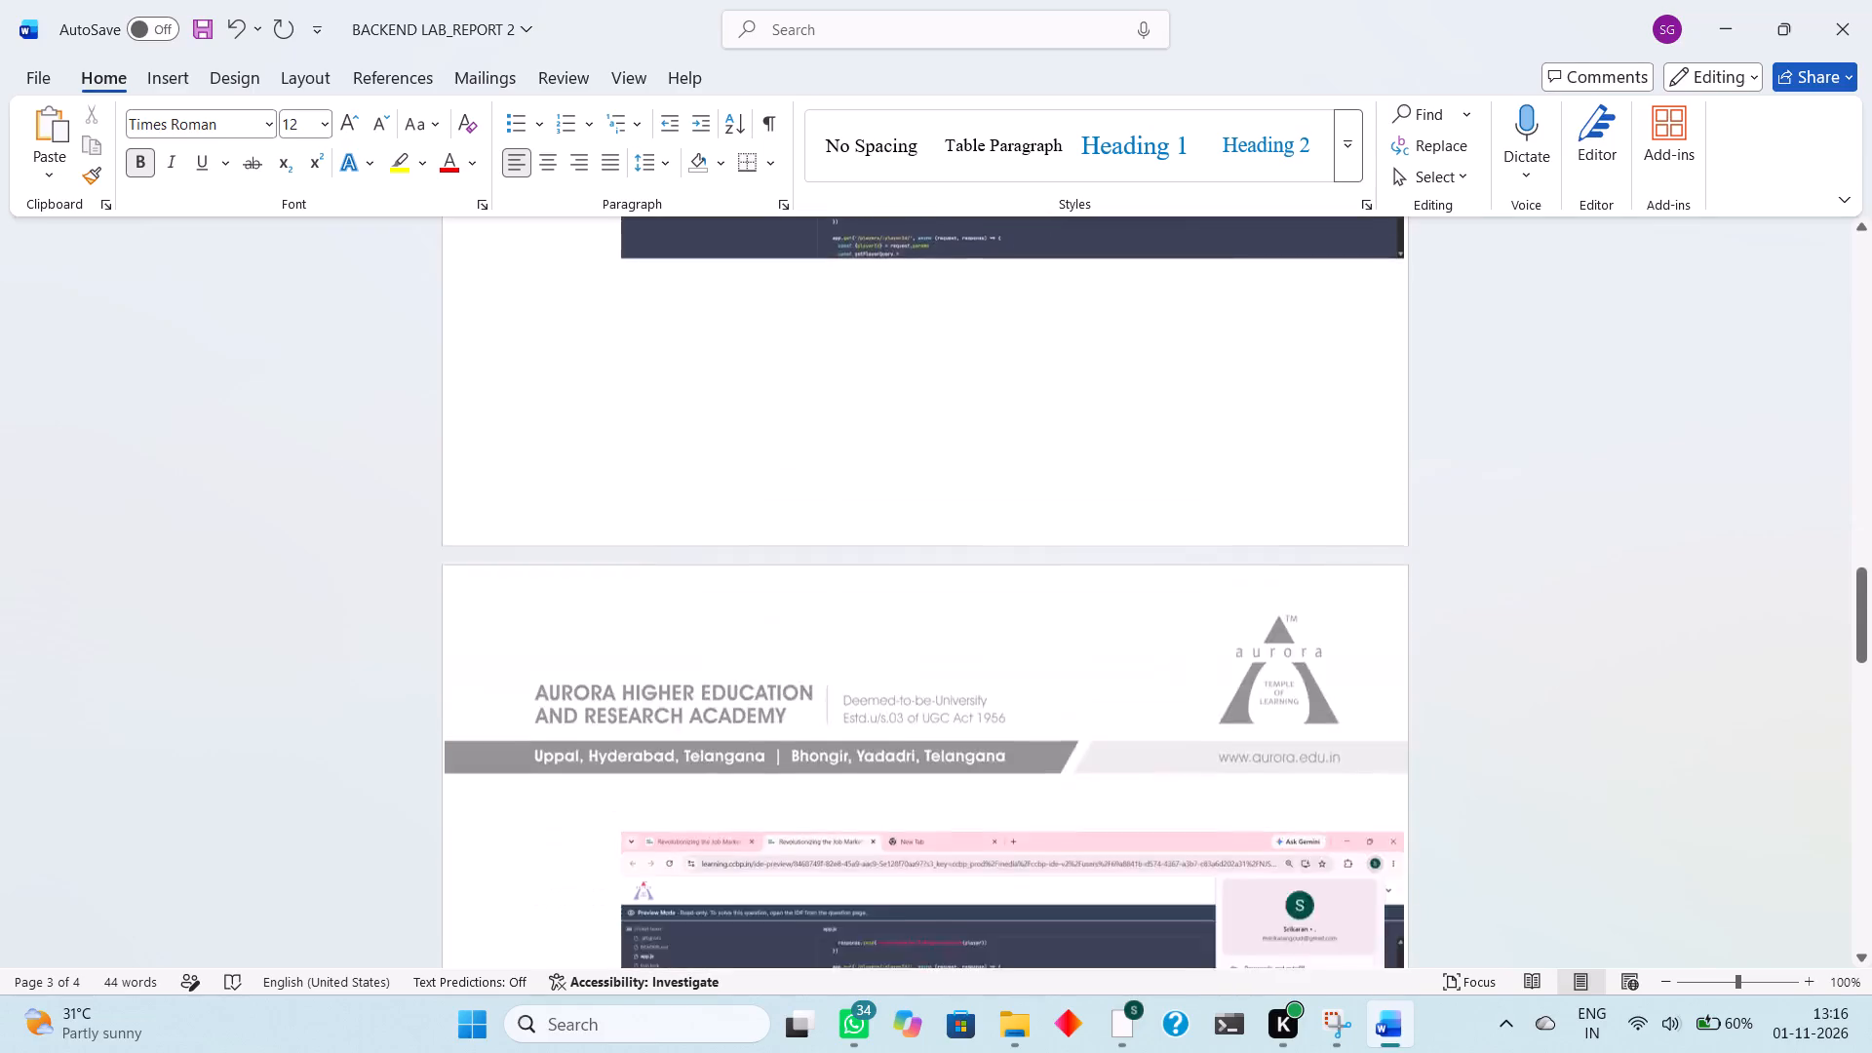
scroll(704, 681, down, 1)
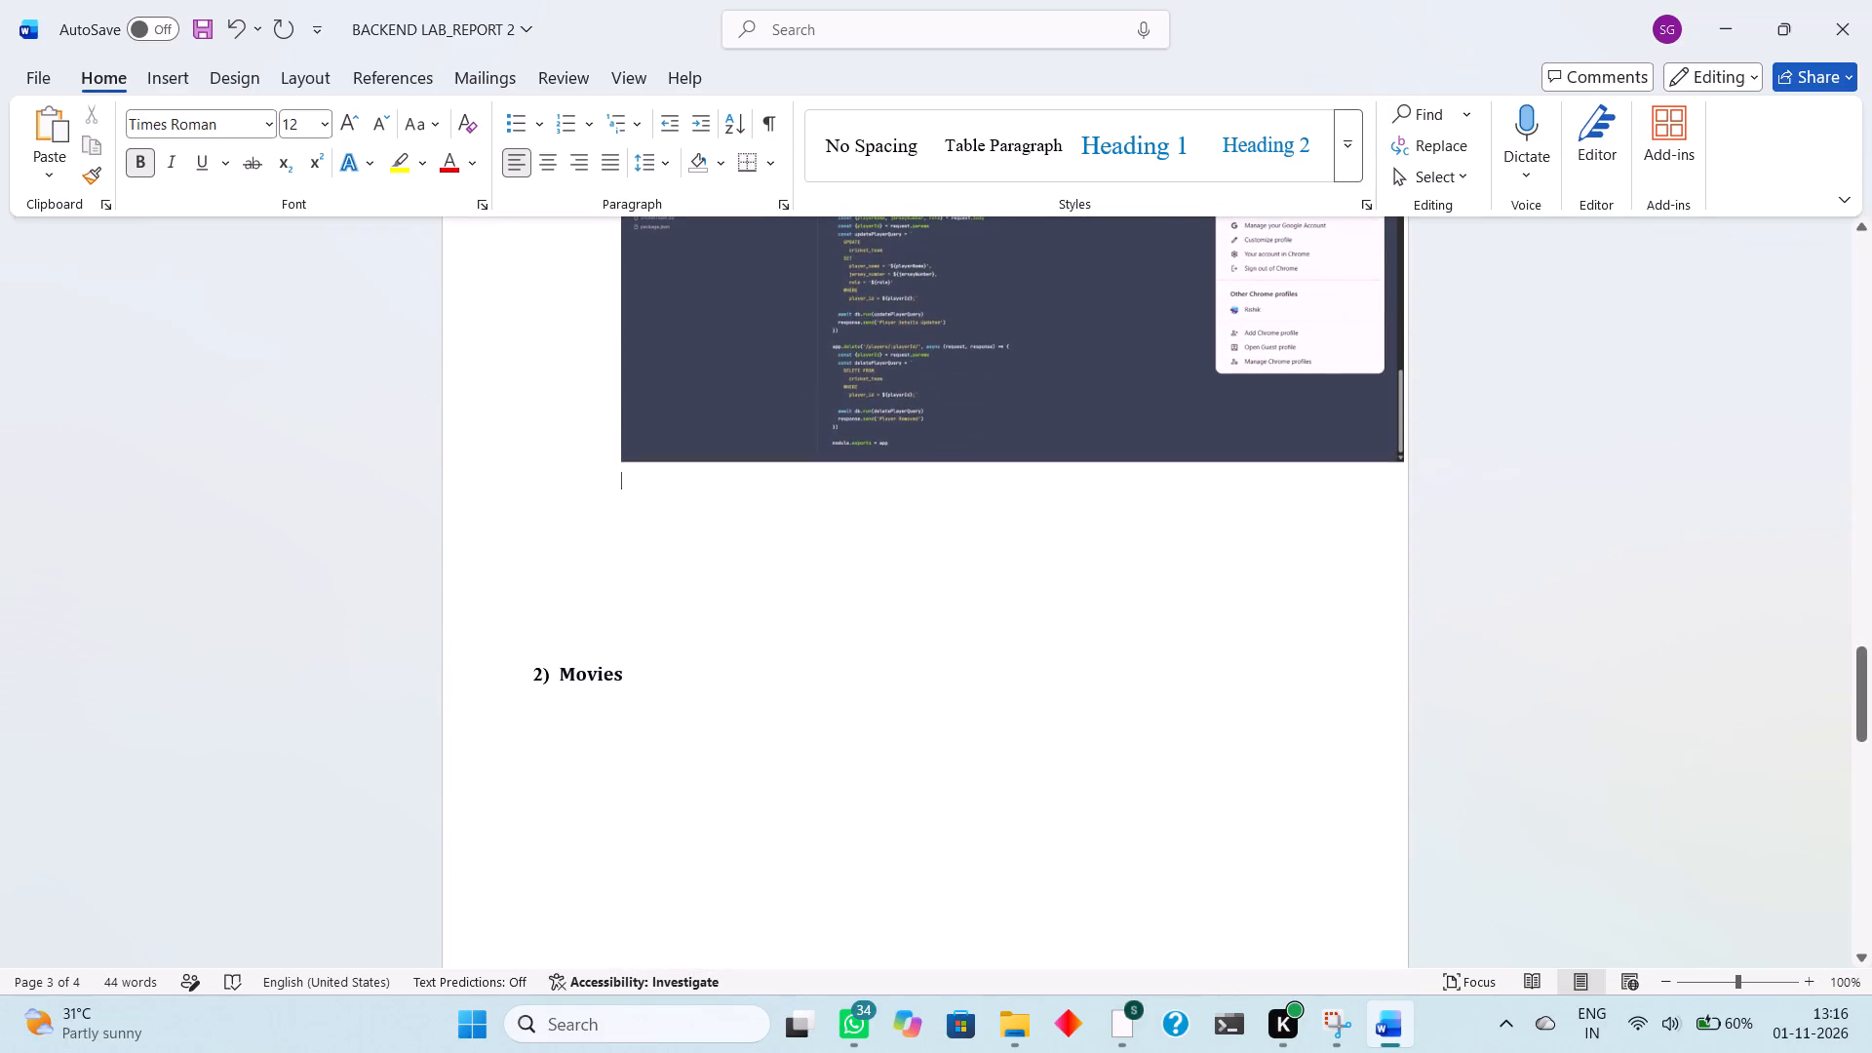
click(527, 670)
key(BackSpace)
key(BackSpace)
key(BackSpace)
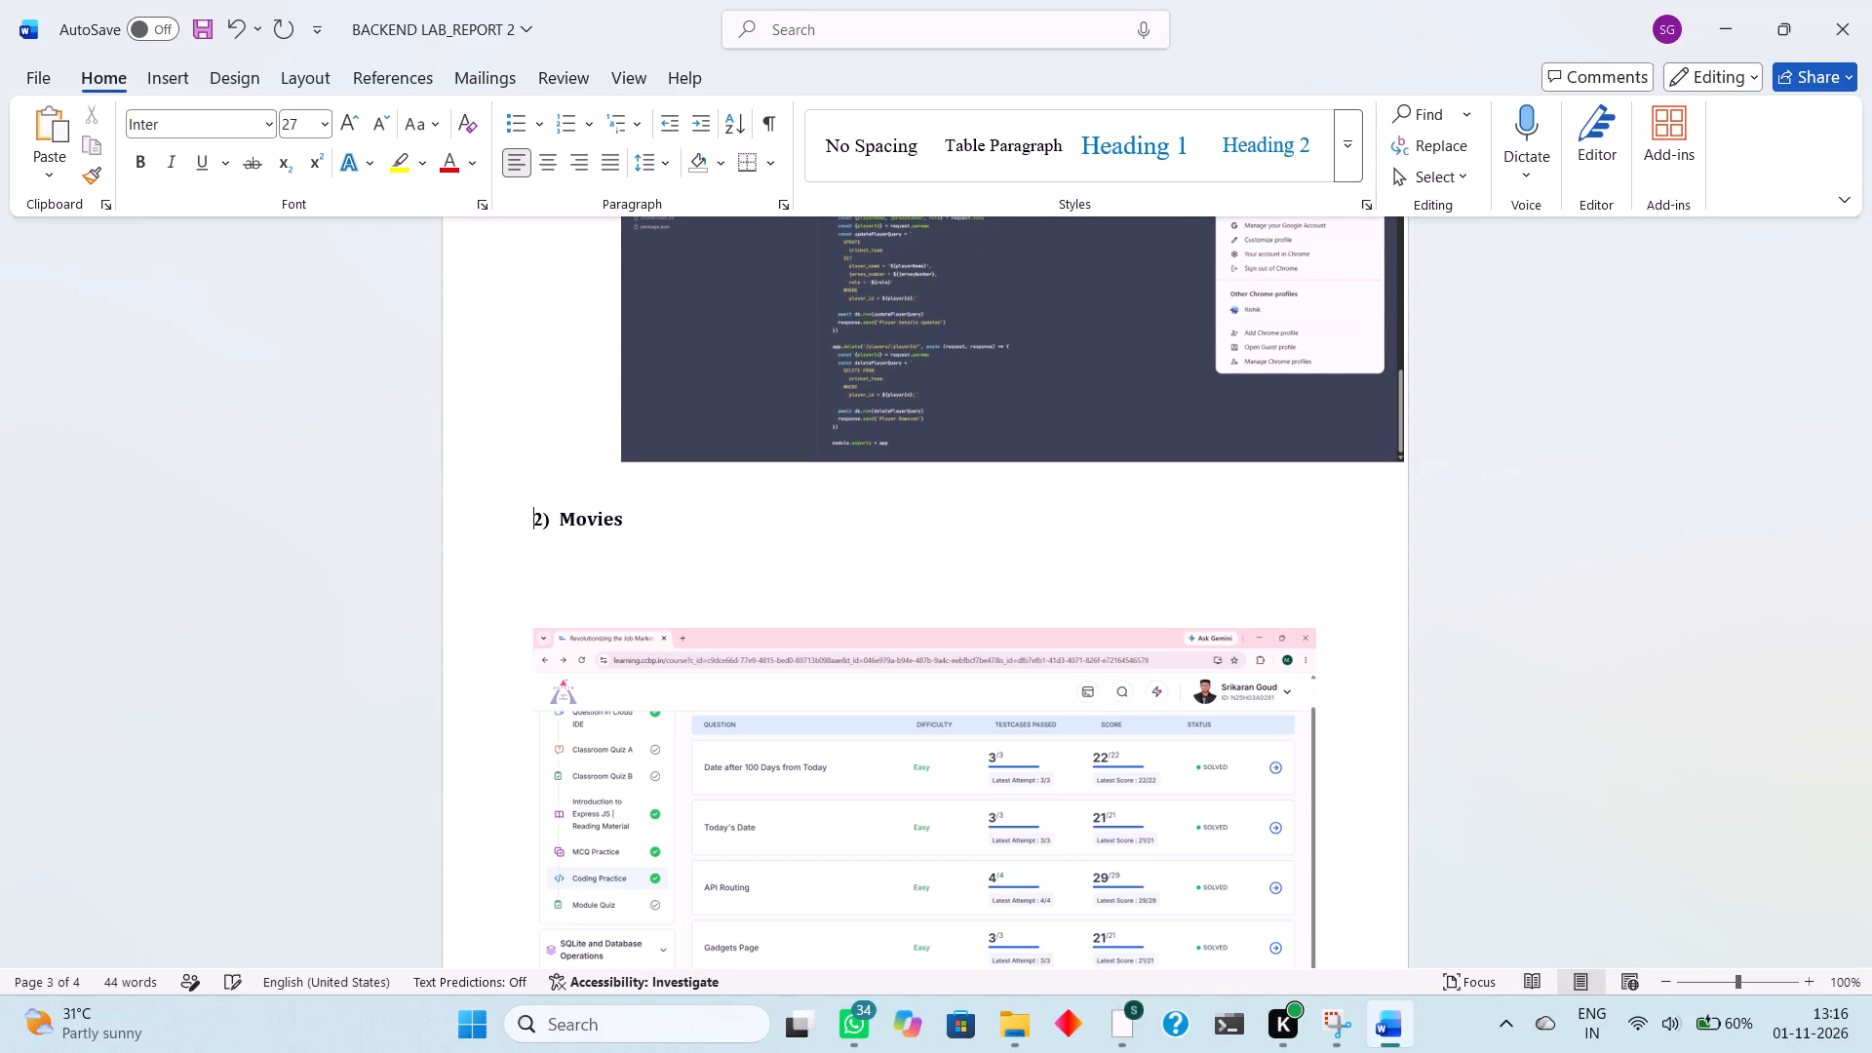
Add an unnumbered blank line directly beneath the numbered Movies heading.
click(630, 523)
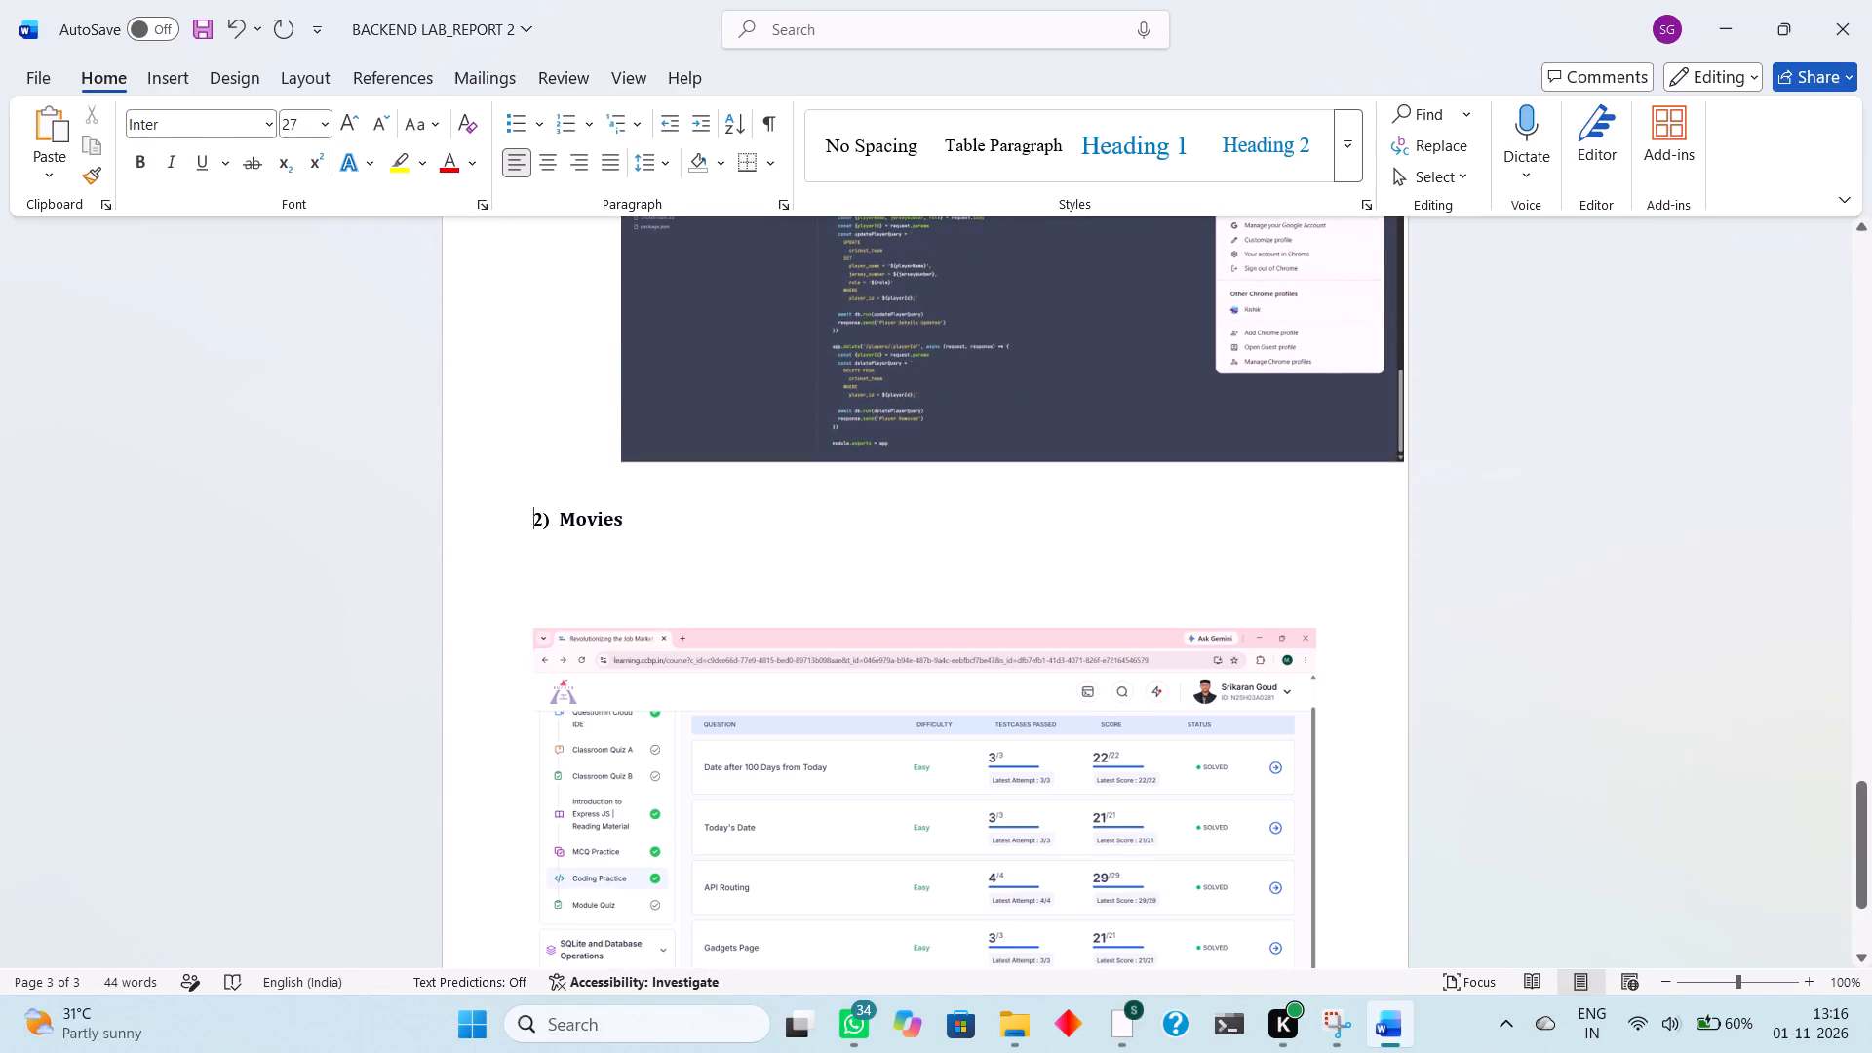
key(Return)
key(BackSpace)
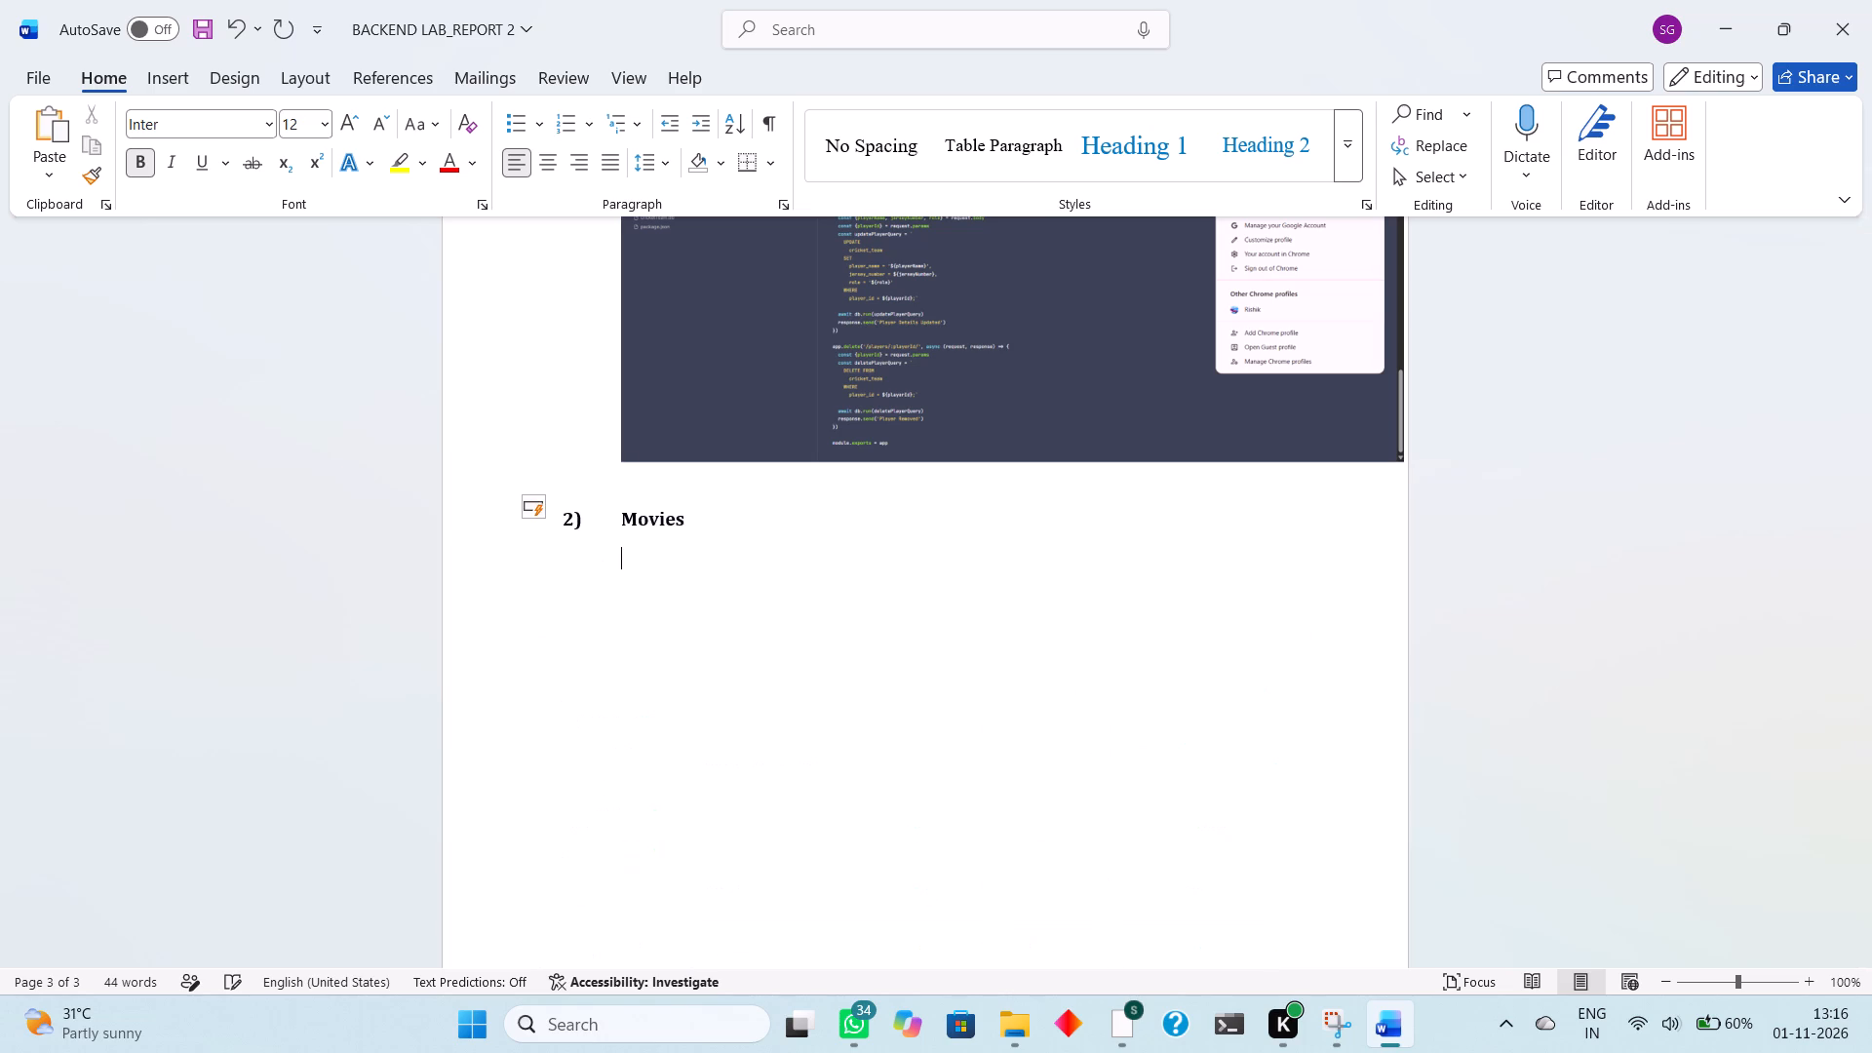
Switch to Chrome and open the code preview of the Movies question, closing the old Cricket Team preview.
key(alt+Tab)
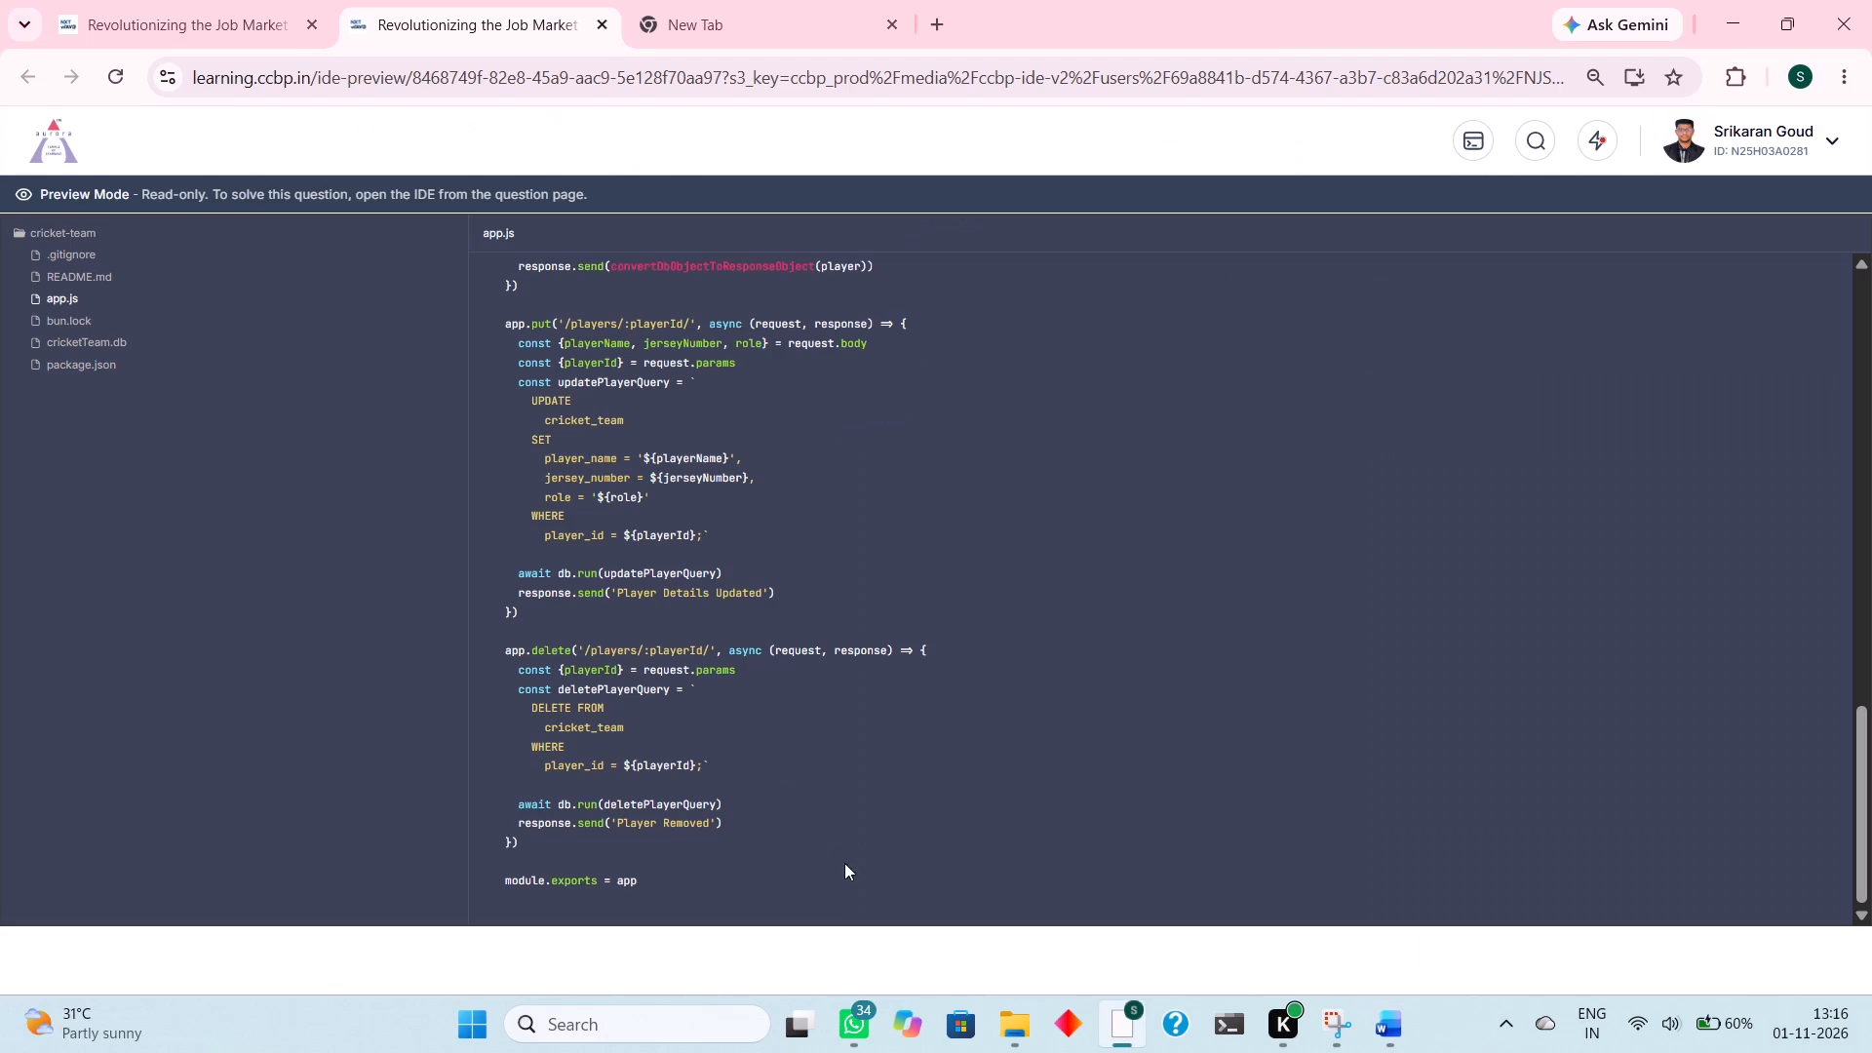
click(236, 11)
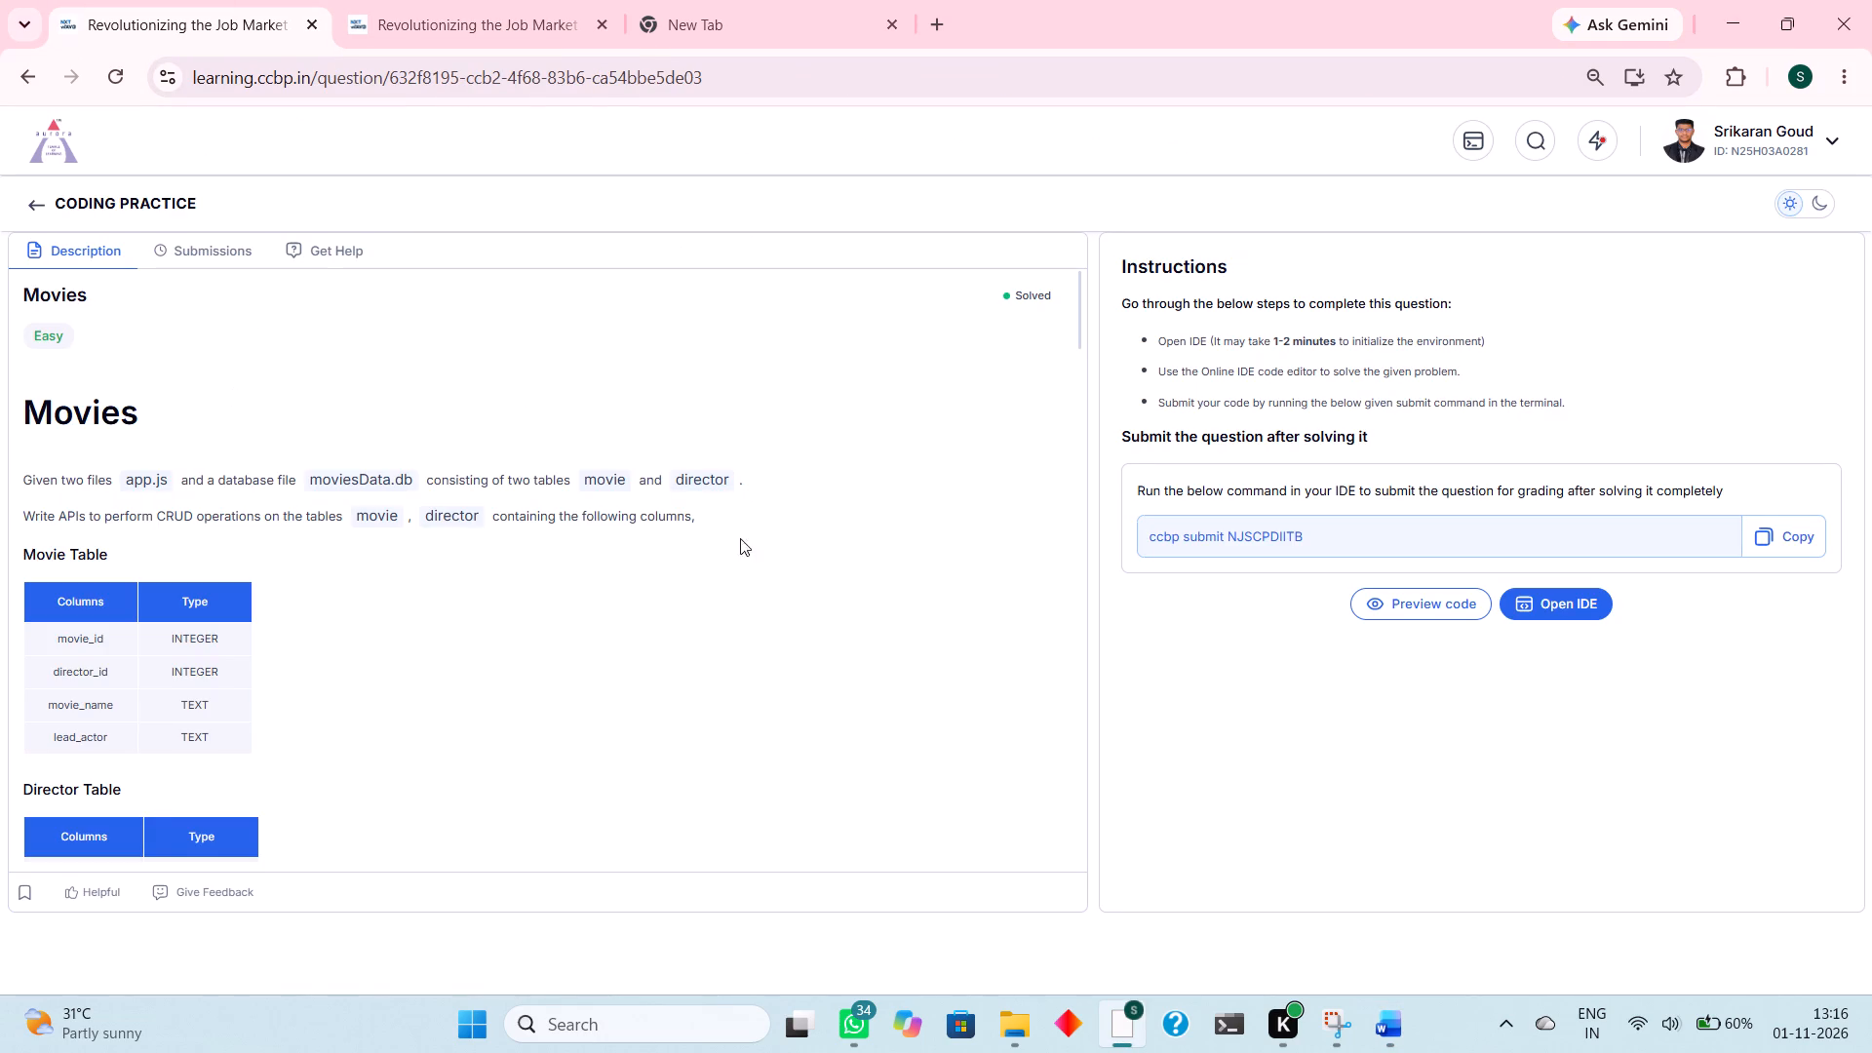
click(1392, 597)
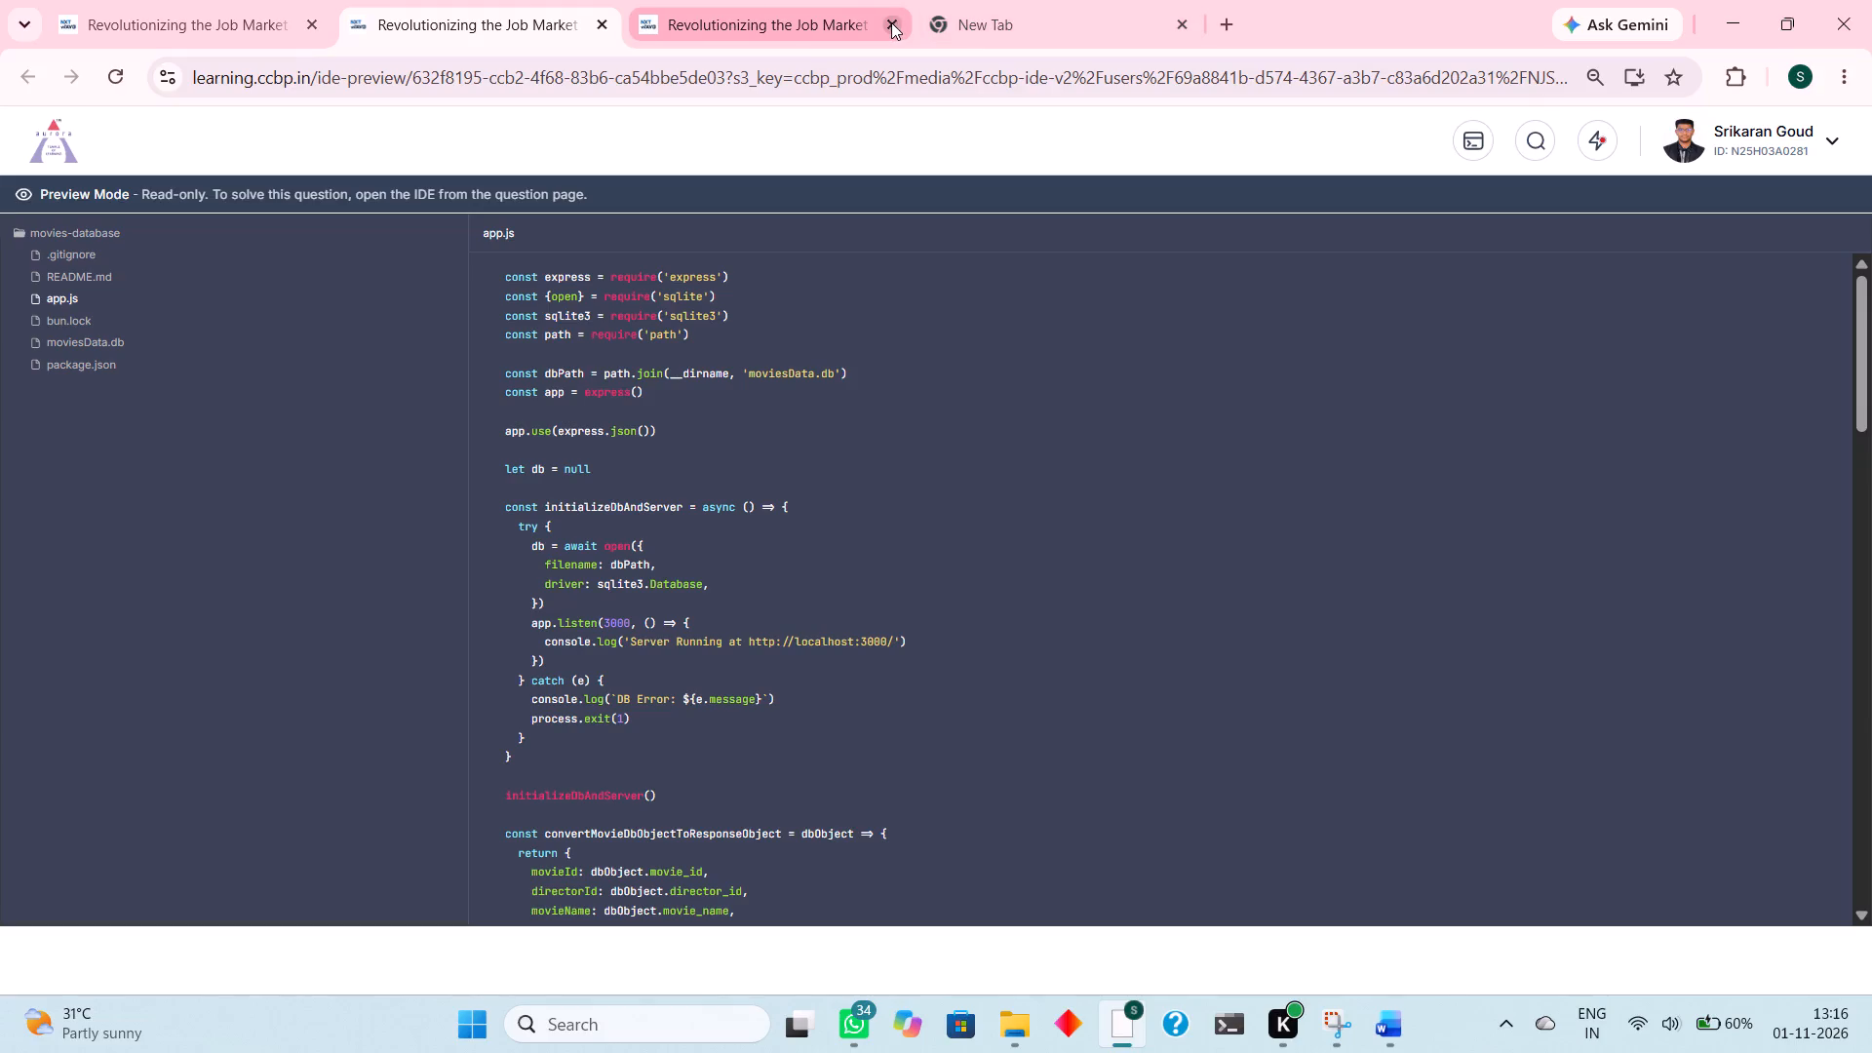
click(891, 22)
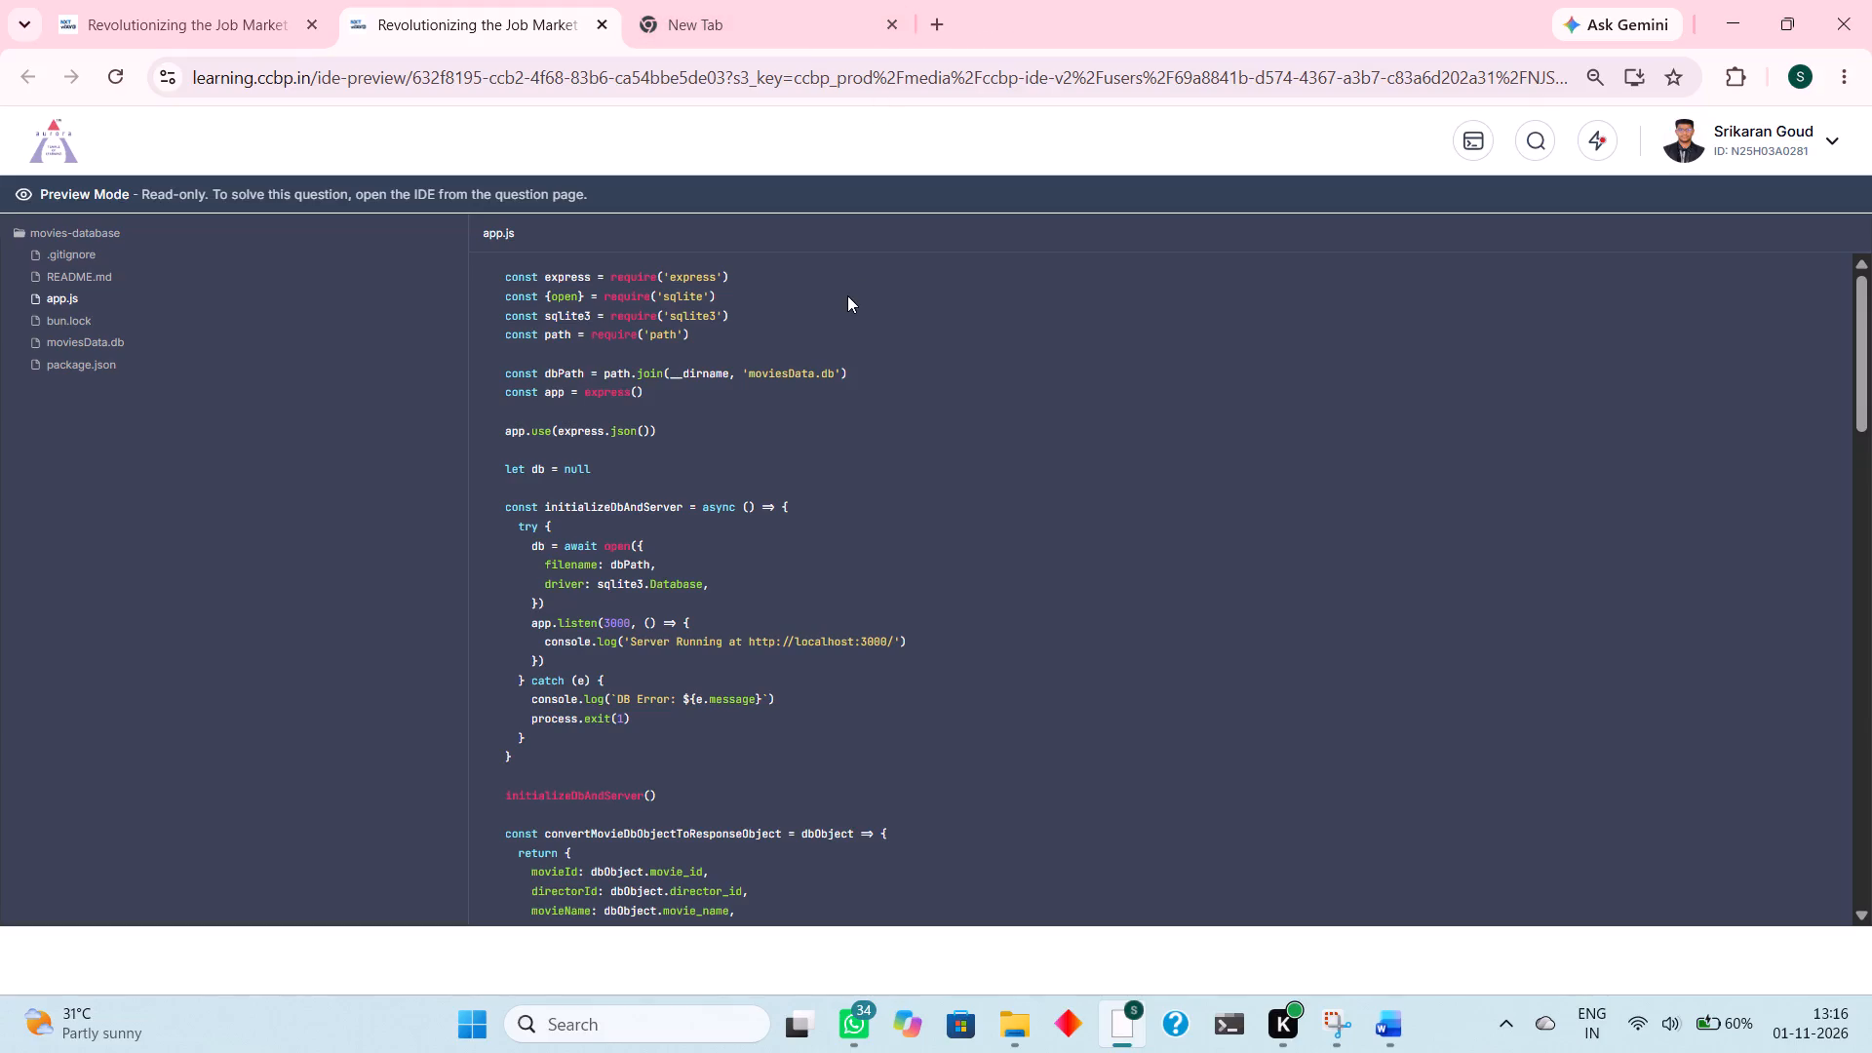
Capture a screenshot of the whole browser window showing the start of the Movies app.js with the Chrome profile details open.
click(1795, 72)
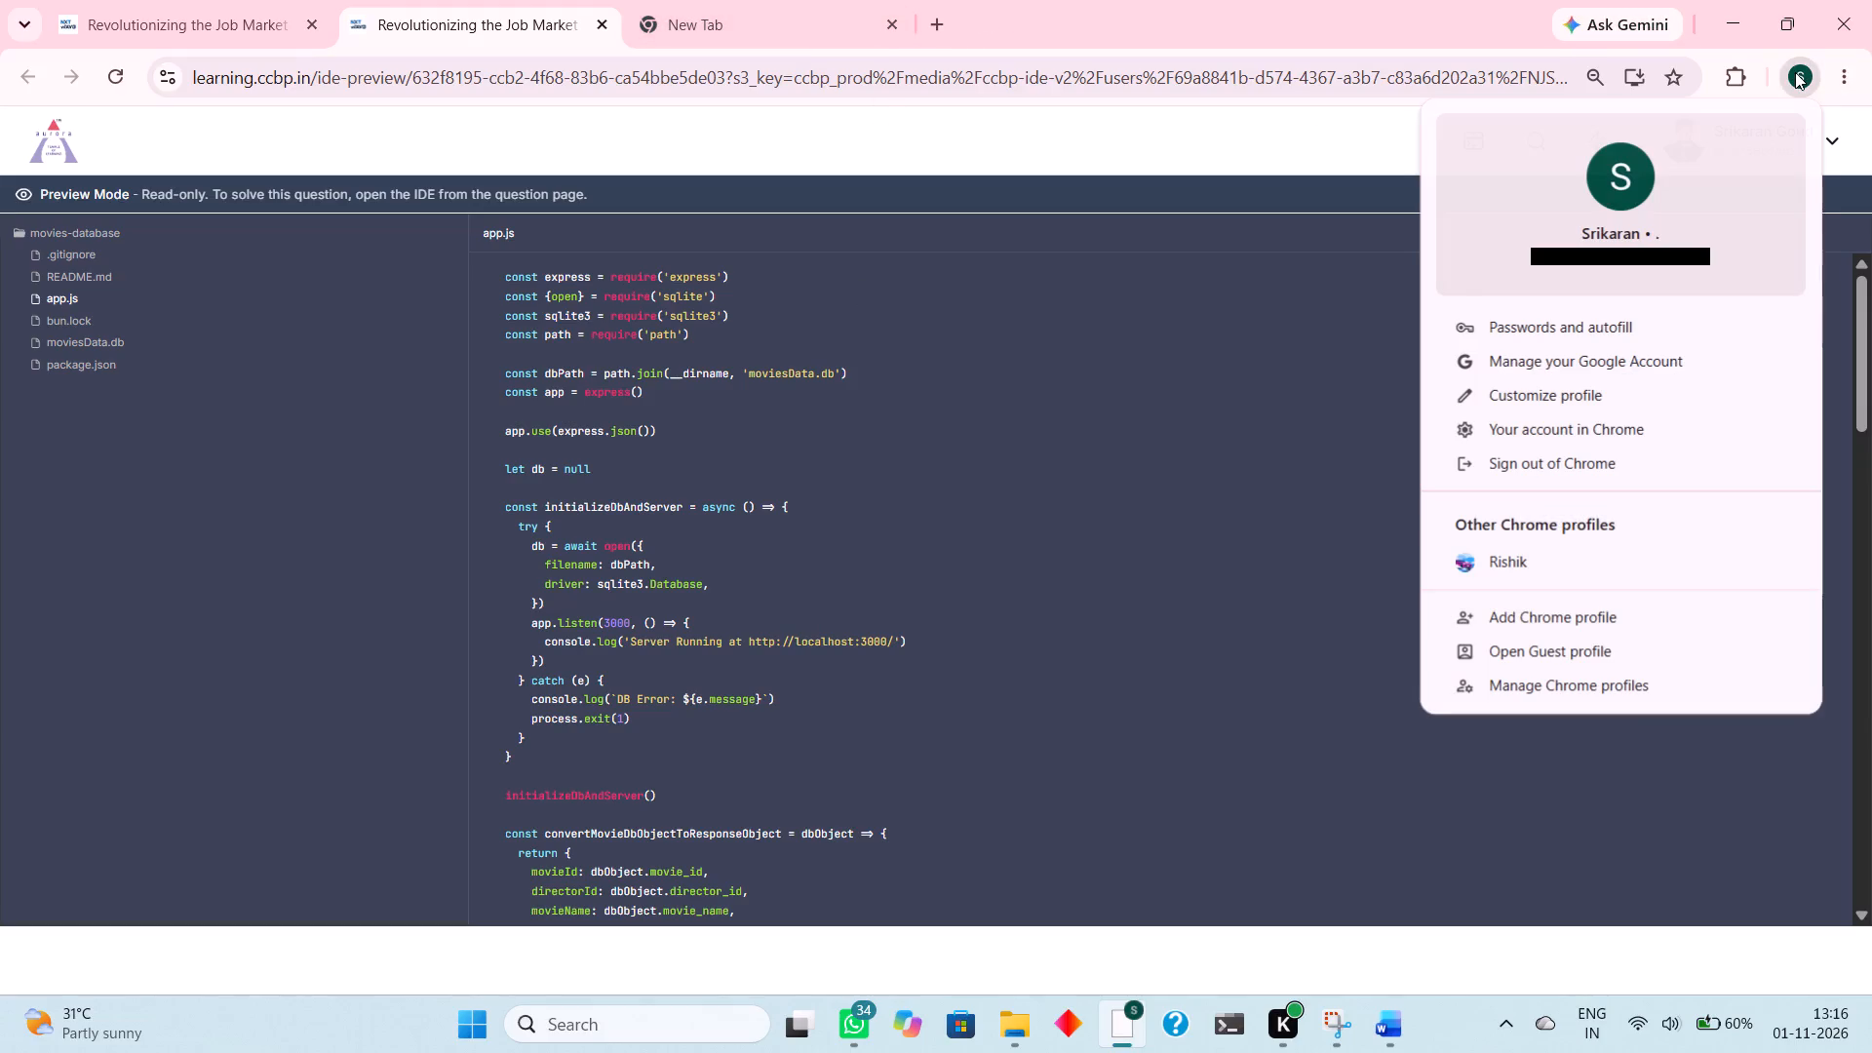
key(Print)
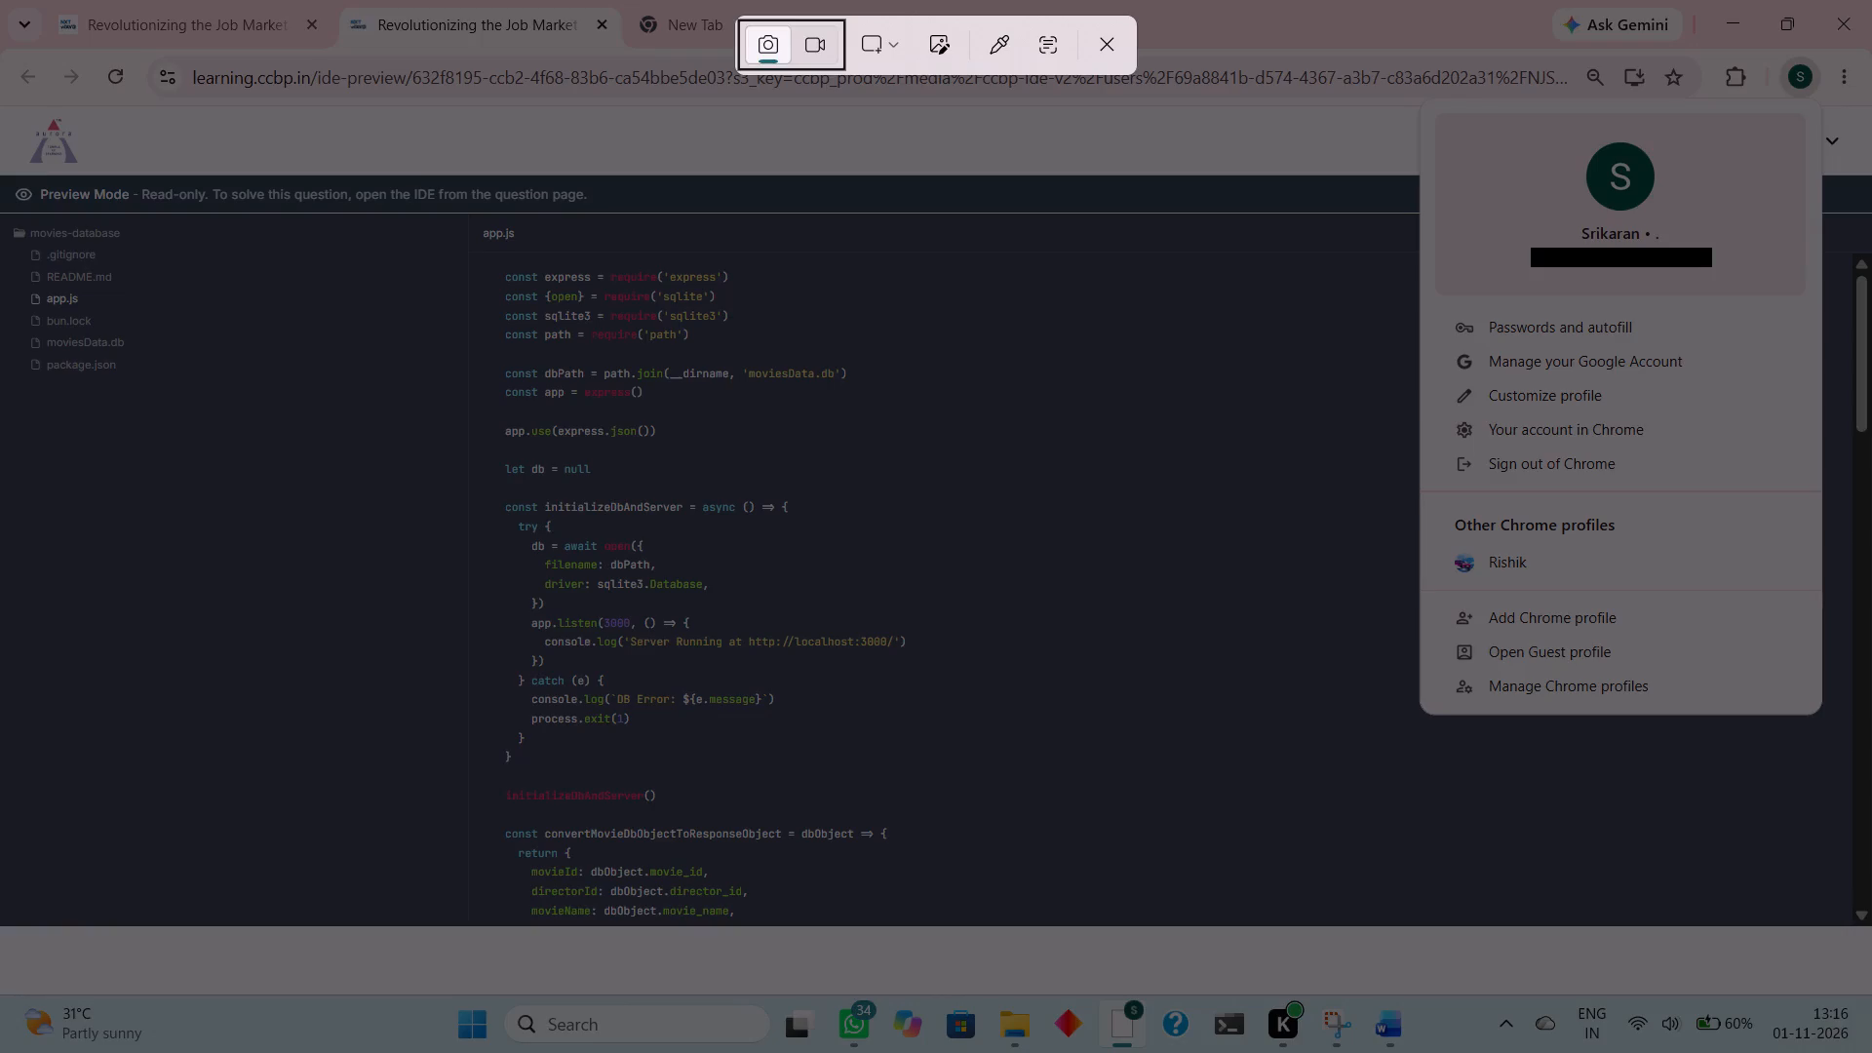
drag(0, 0, 171, 129)
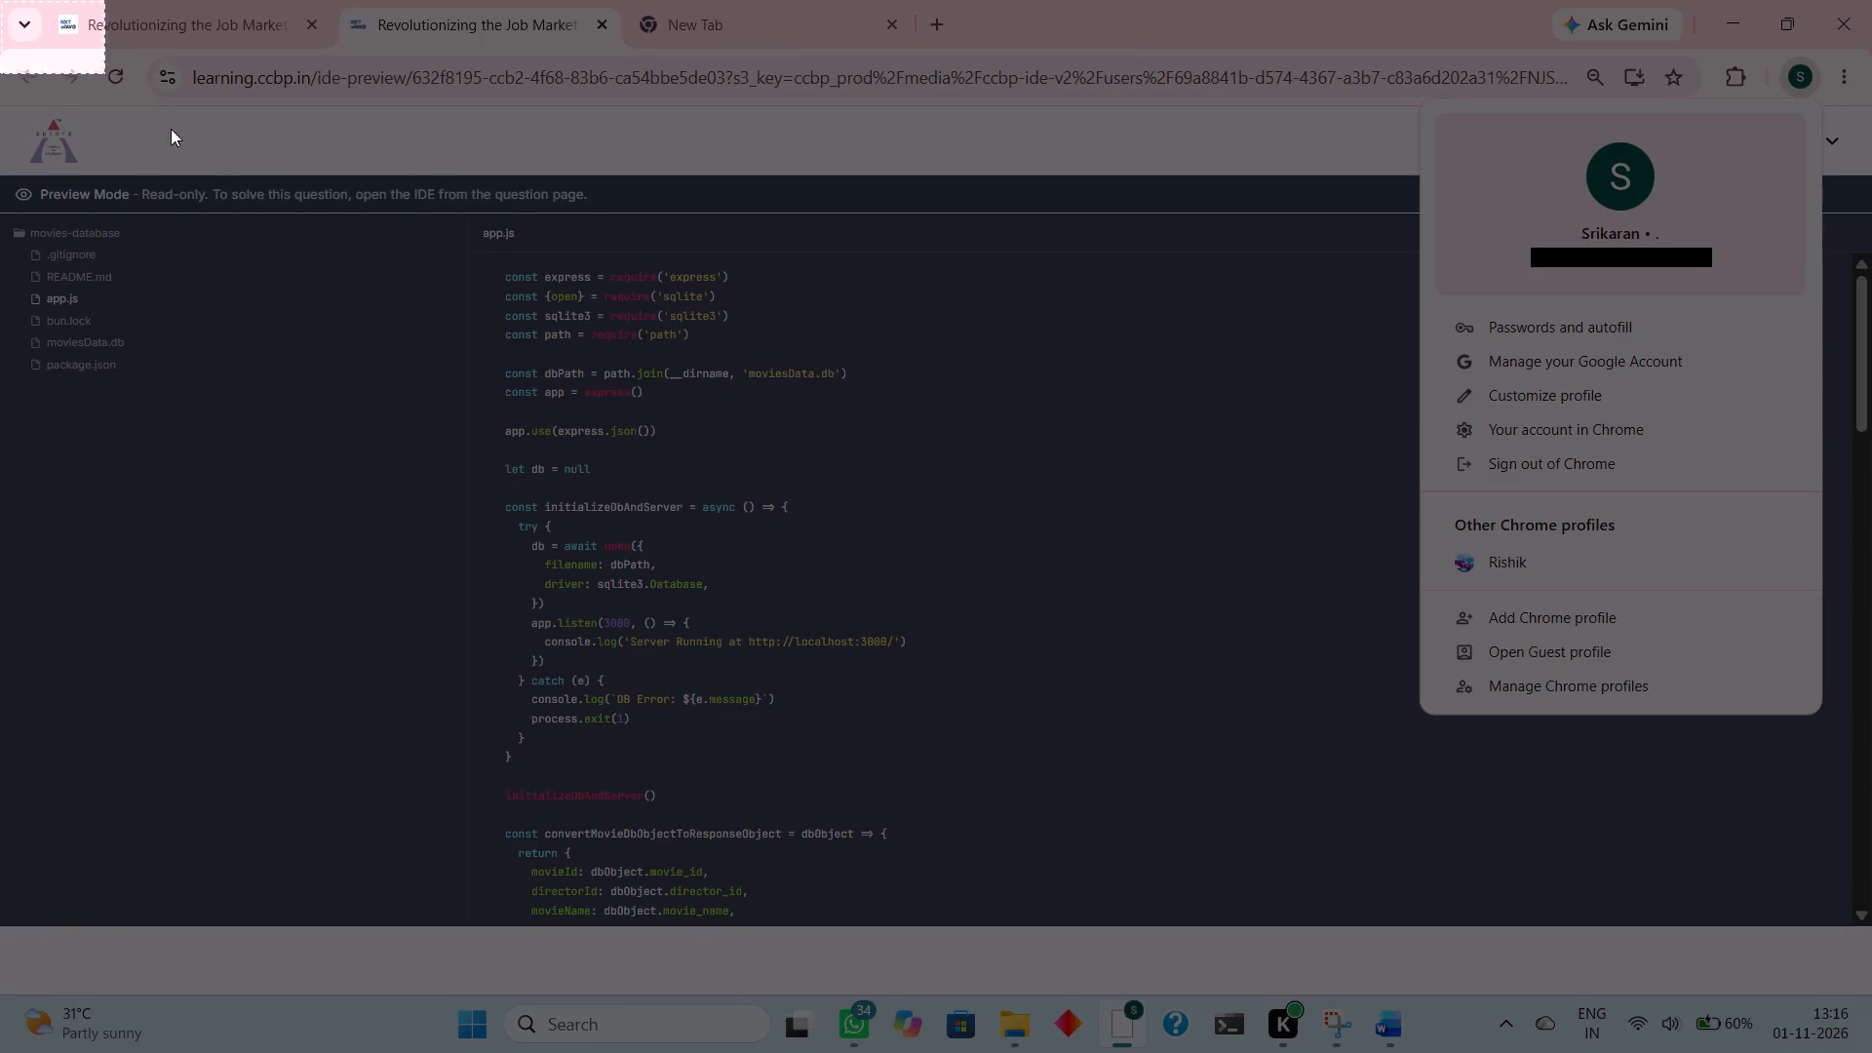
drag(171, 129, 1189, 760)
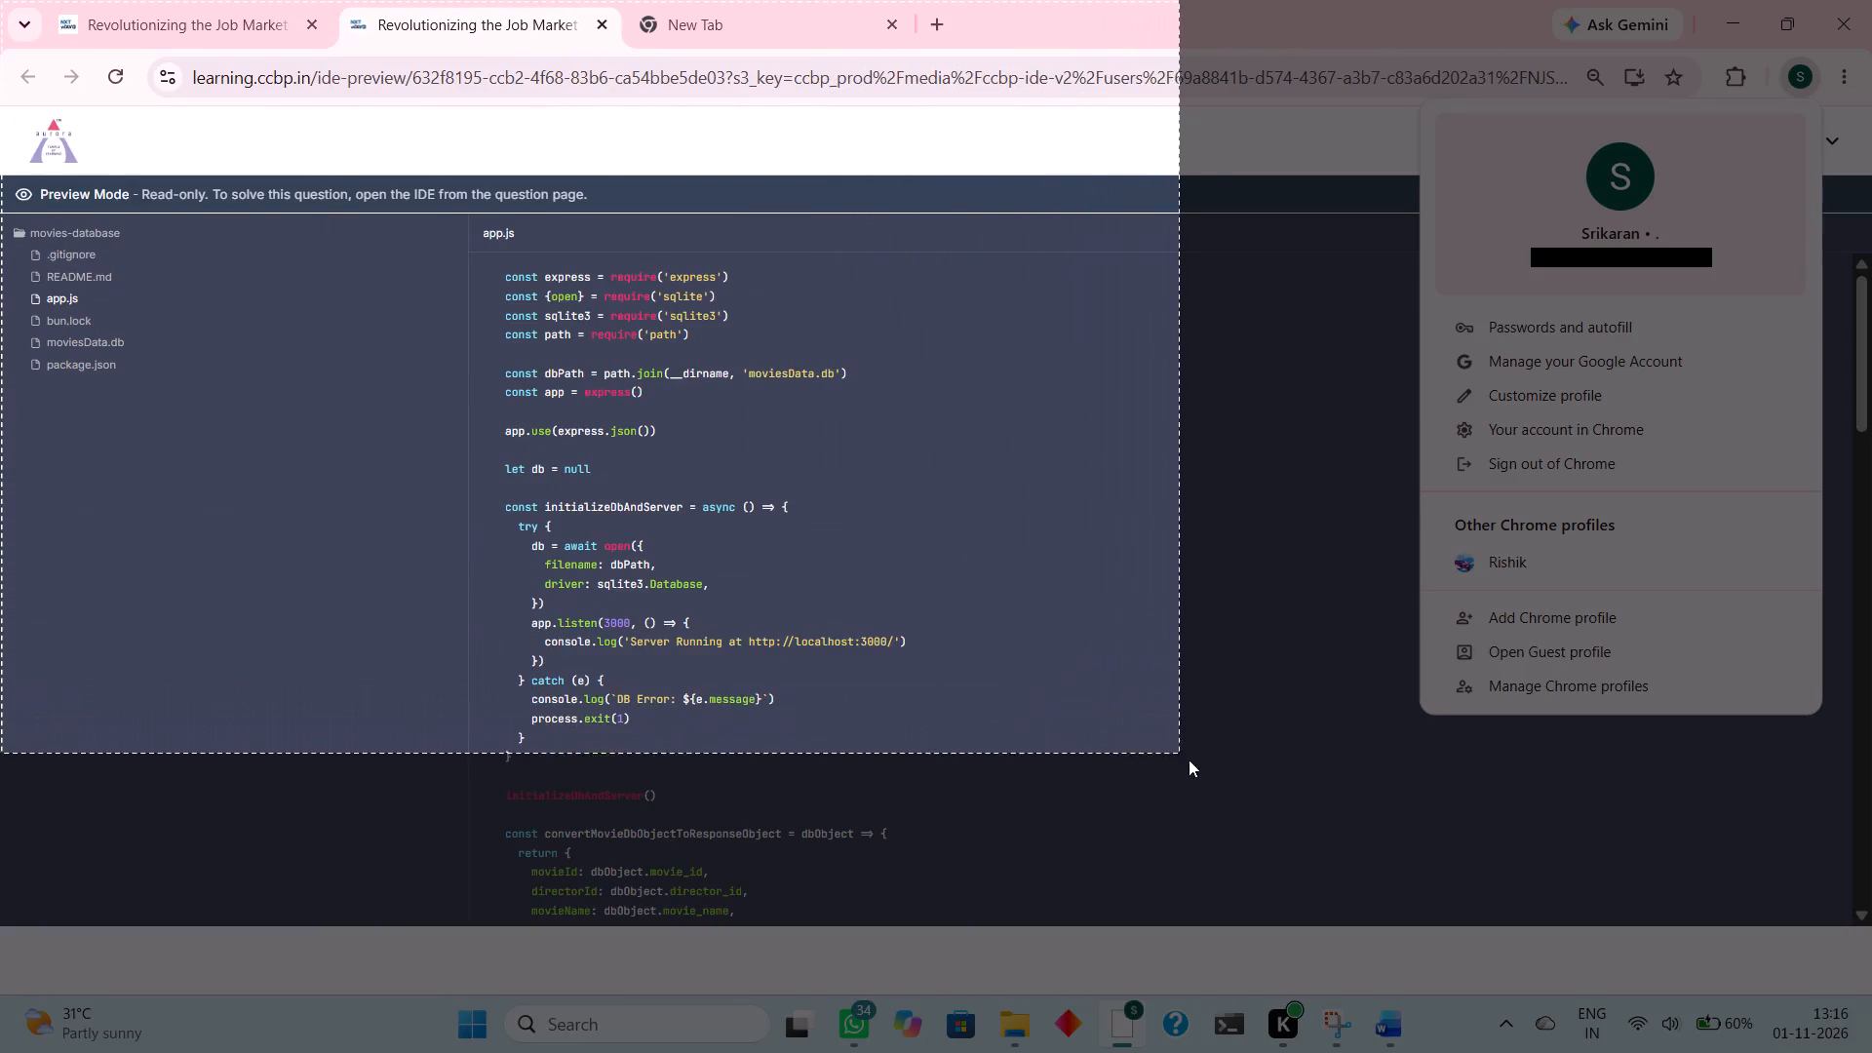
drag(1189, 760, 1544, 930)
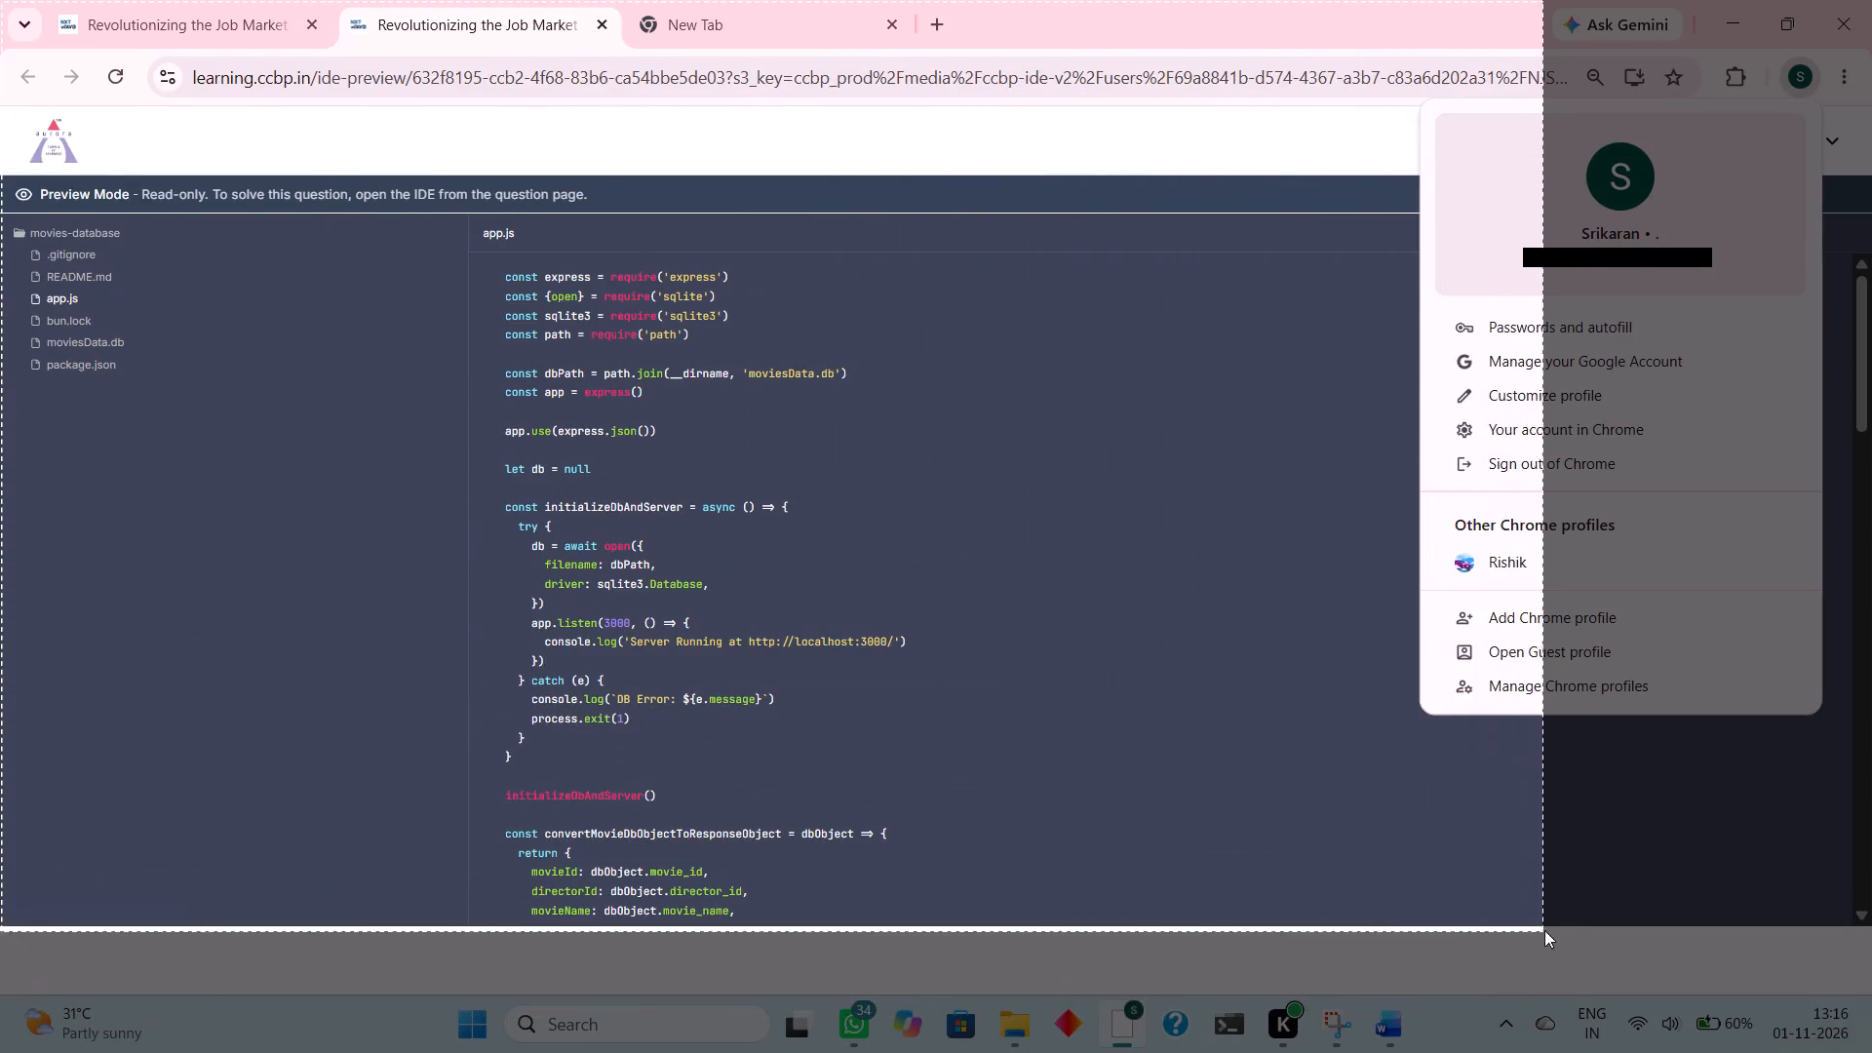
drag(1544, 930, 1871, 975)
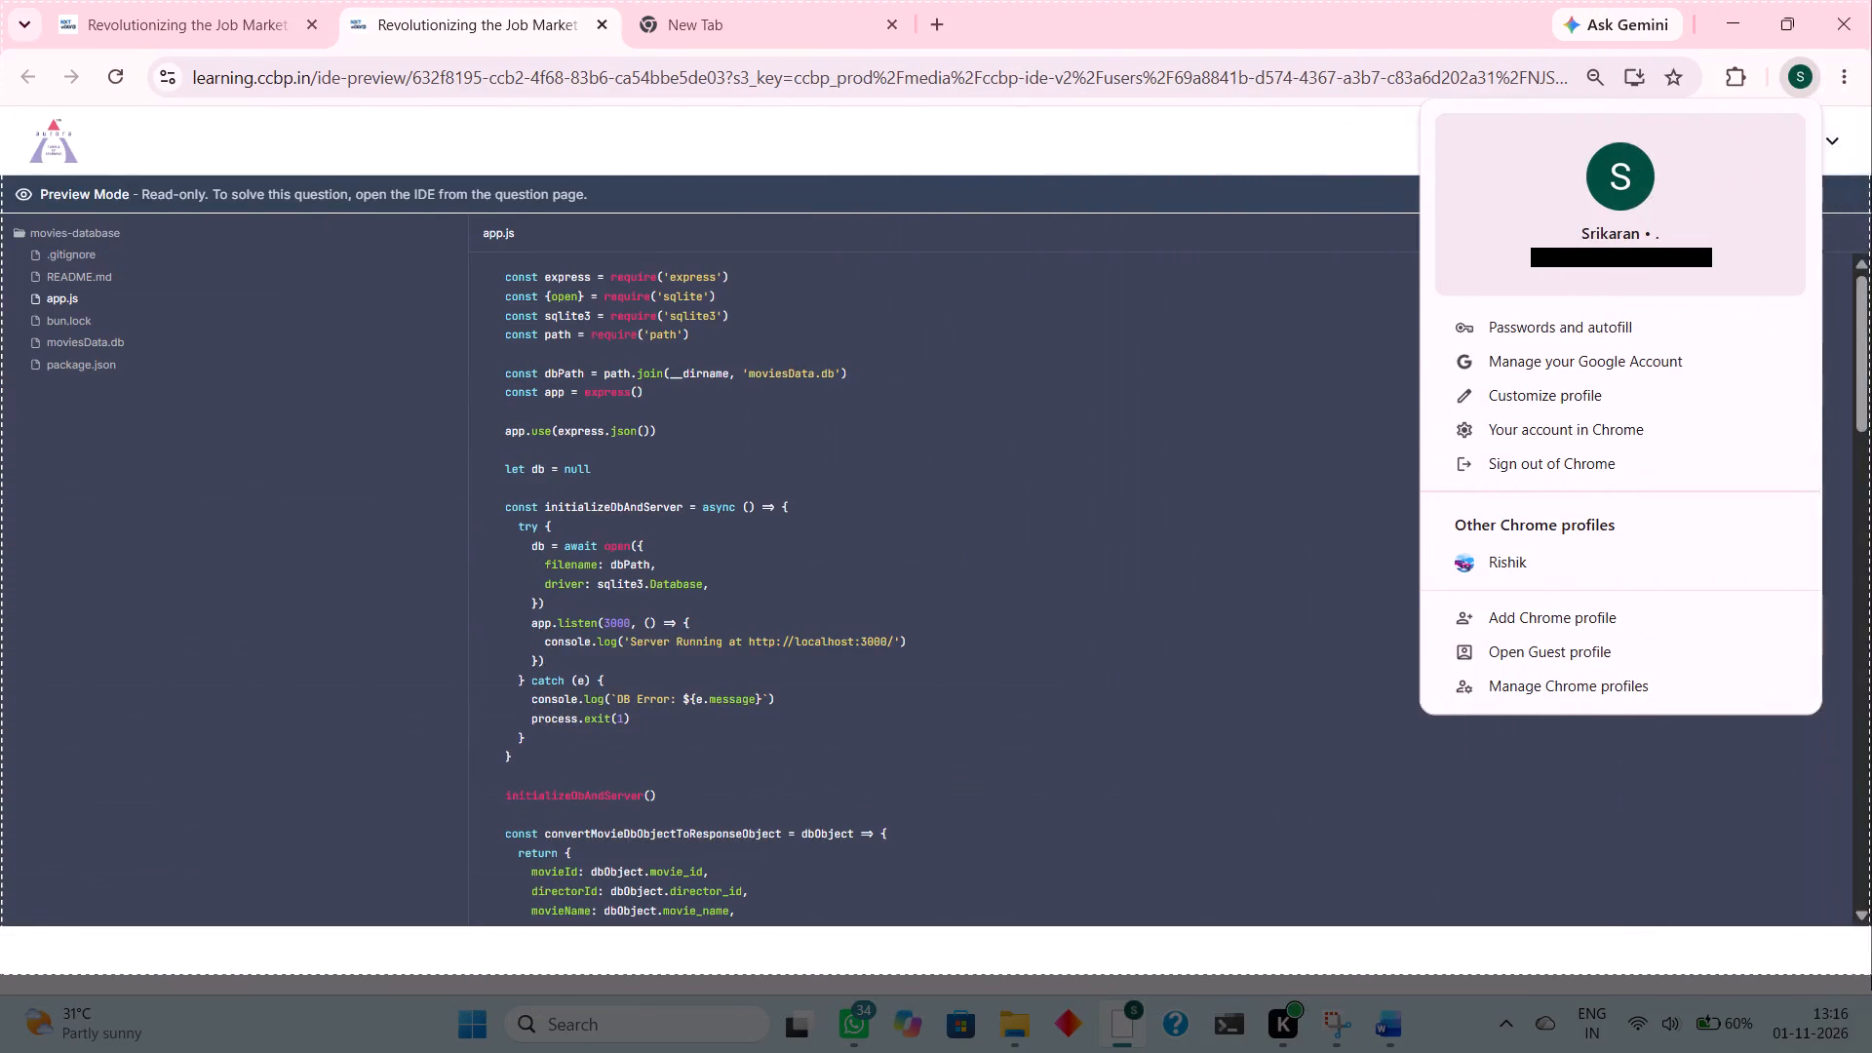
drag(1871, 975, 1871, 991)
Switch to Word and paste the captured screenshot beneath the Movies heading.
key(alt+Tab)
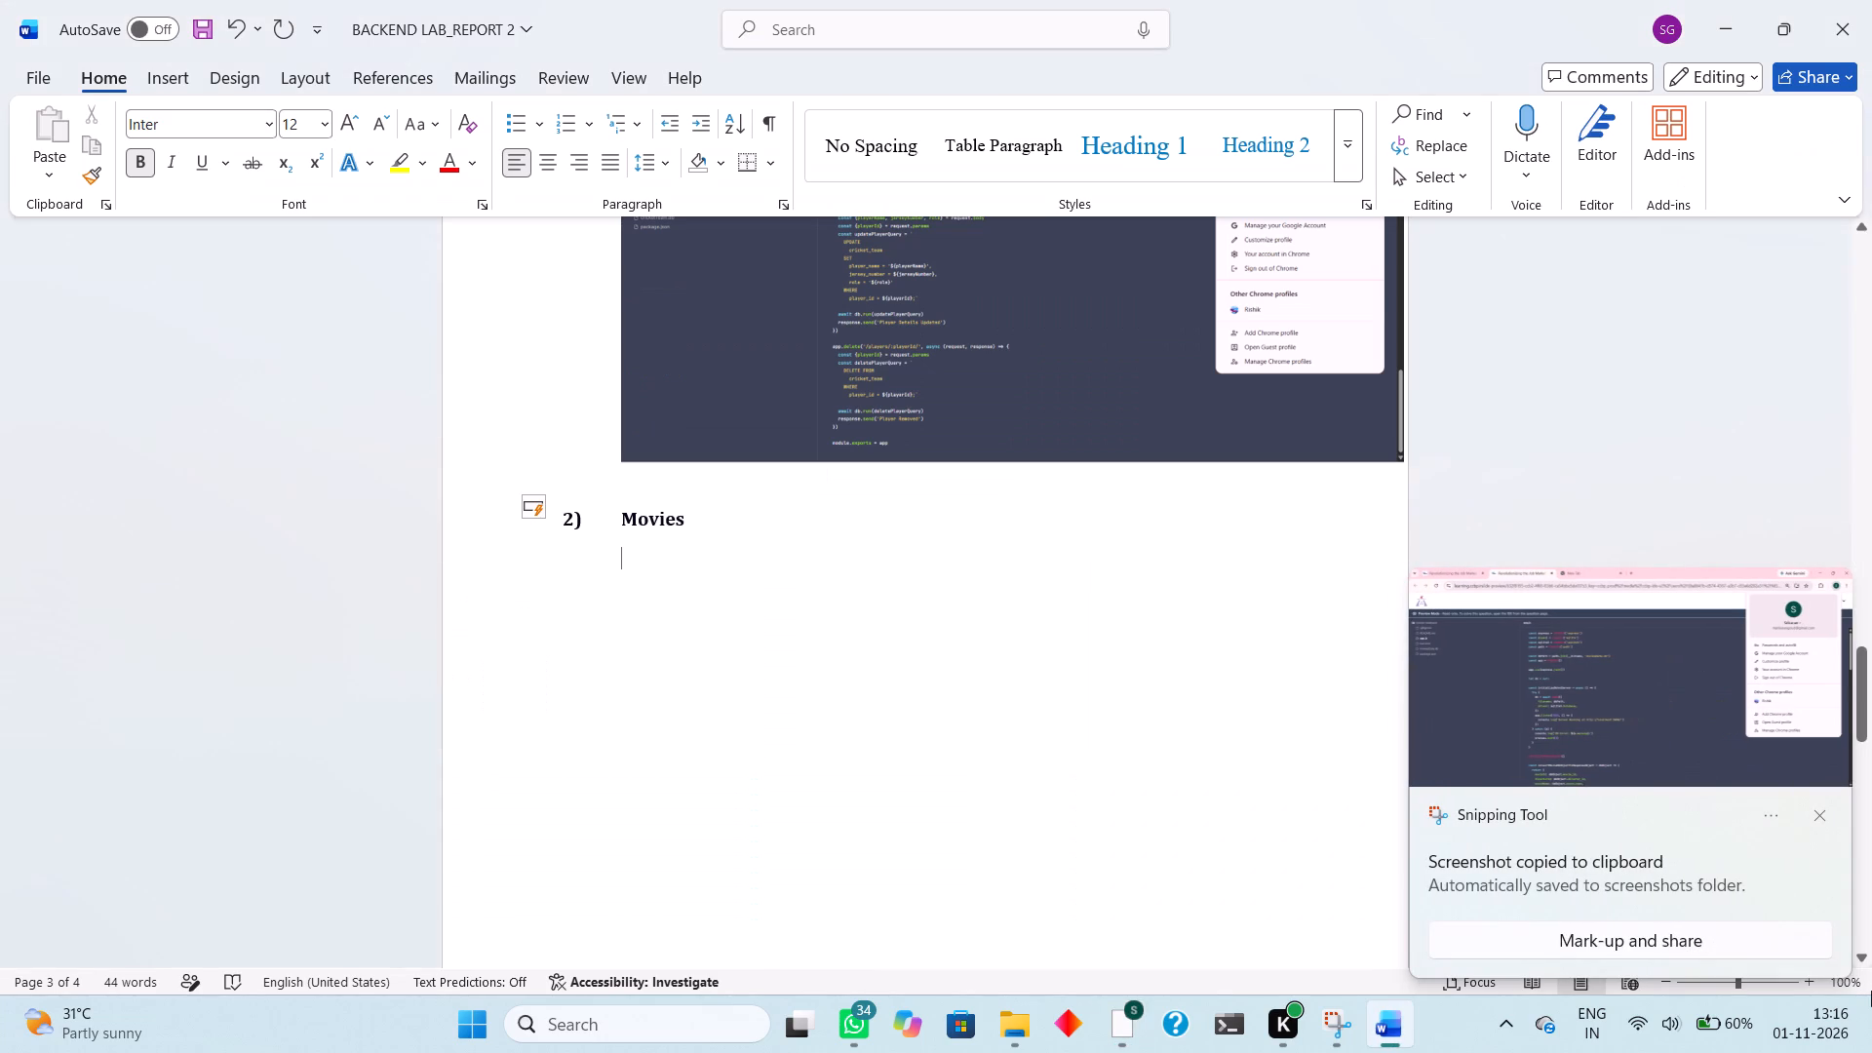
key(ctrl+v)
Switch to Chrome and capture the whole browser window showing the '/movies/' get and post routes of Movies app.js with profile details open.
key(alt+Tab)
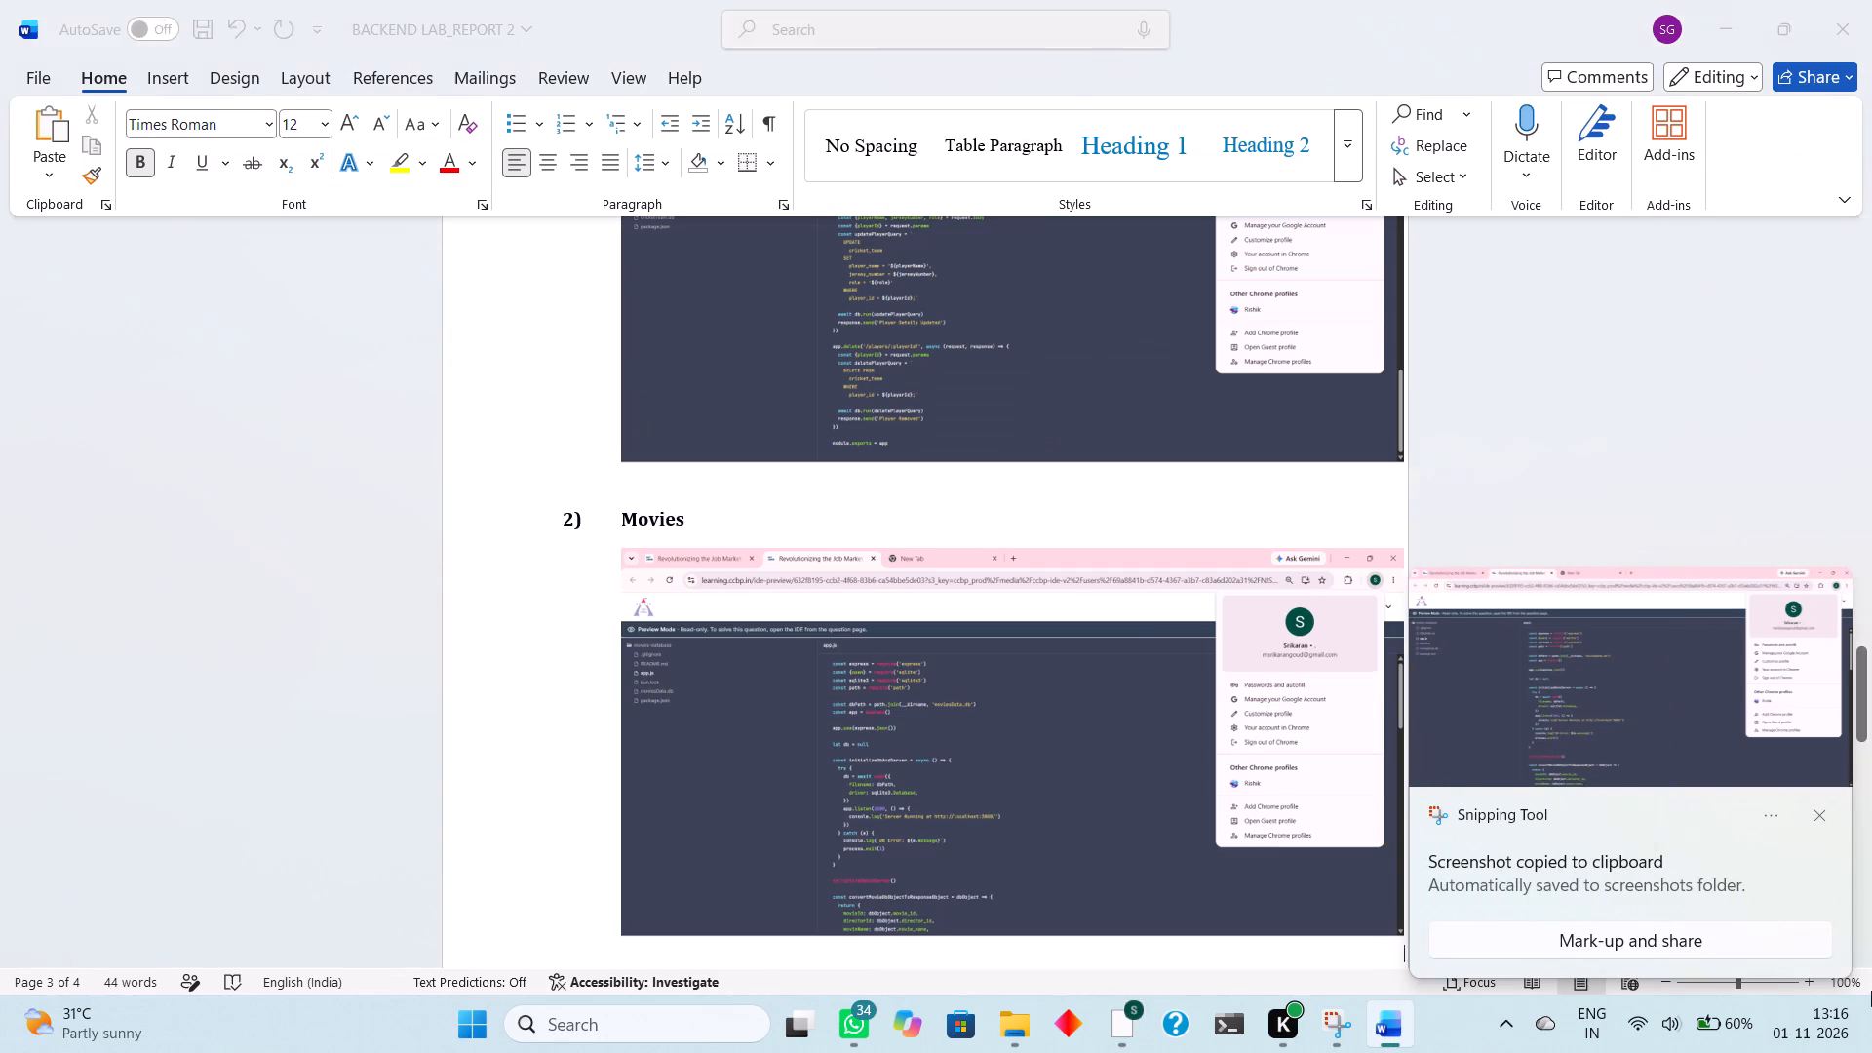
scroll(1331, 798, down, 2)
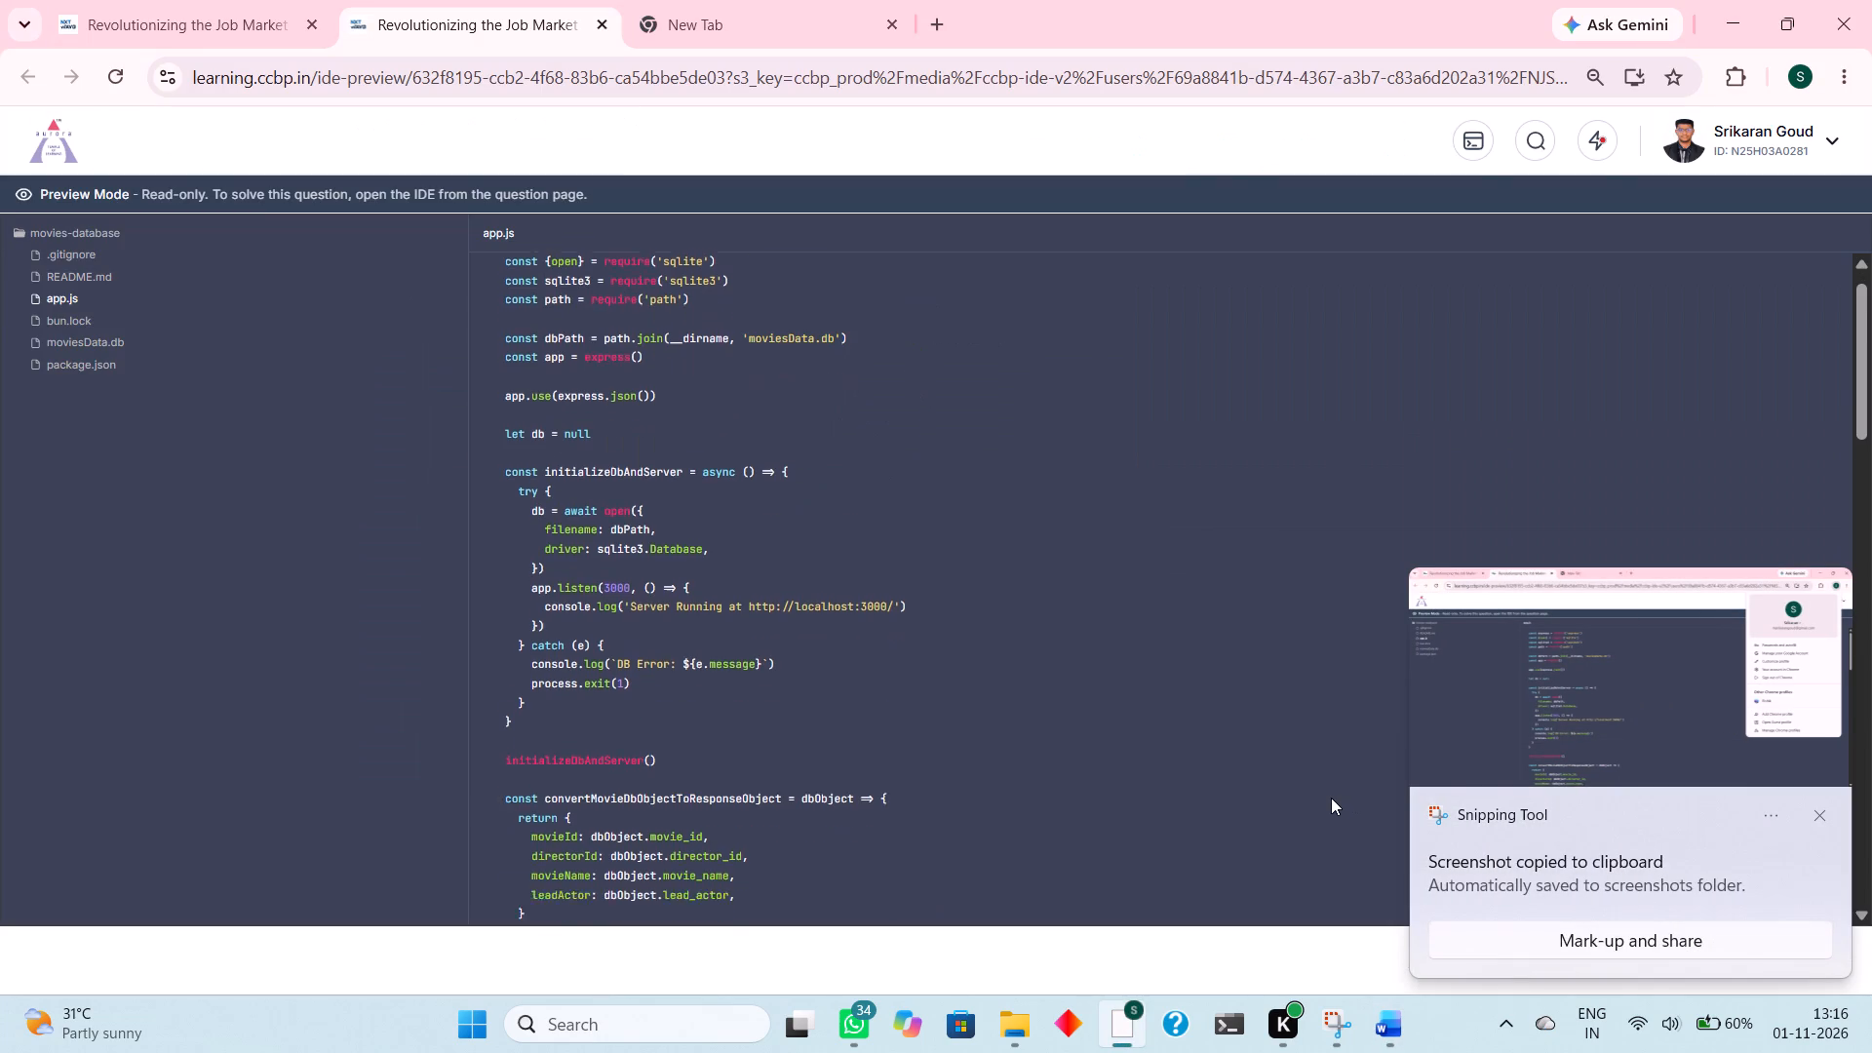
scroll(1331, 798, down, 3)
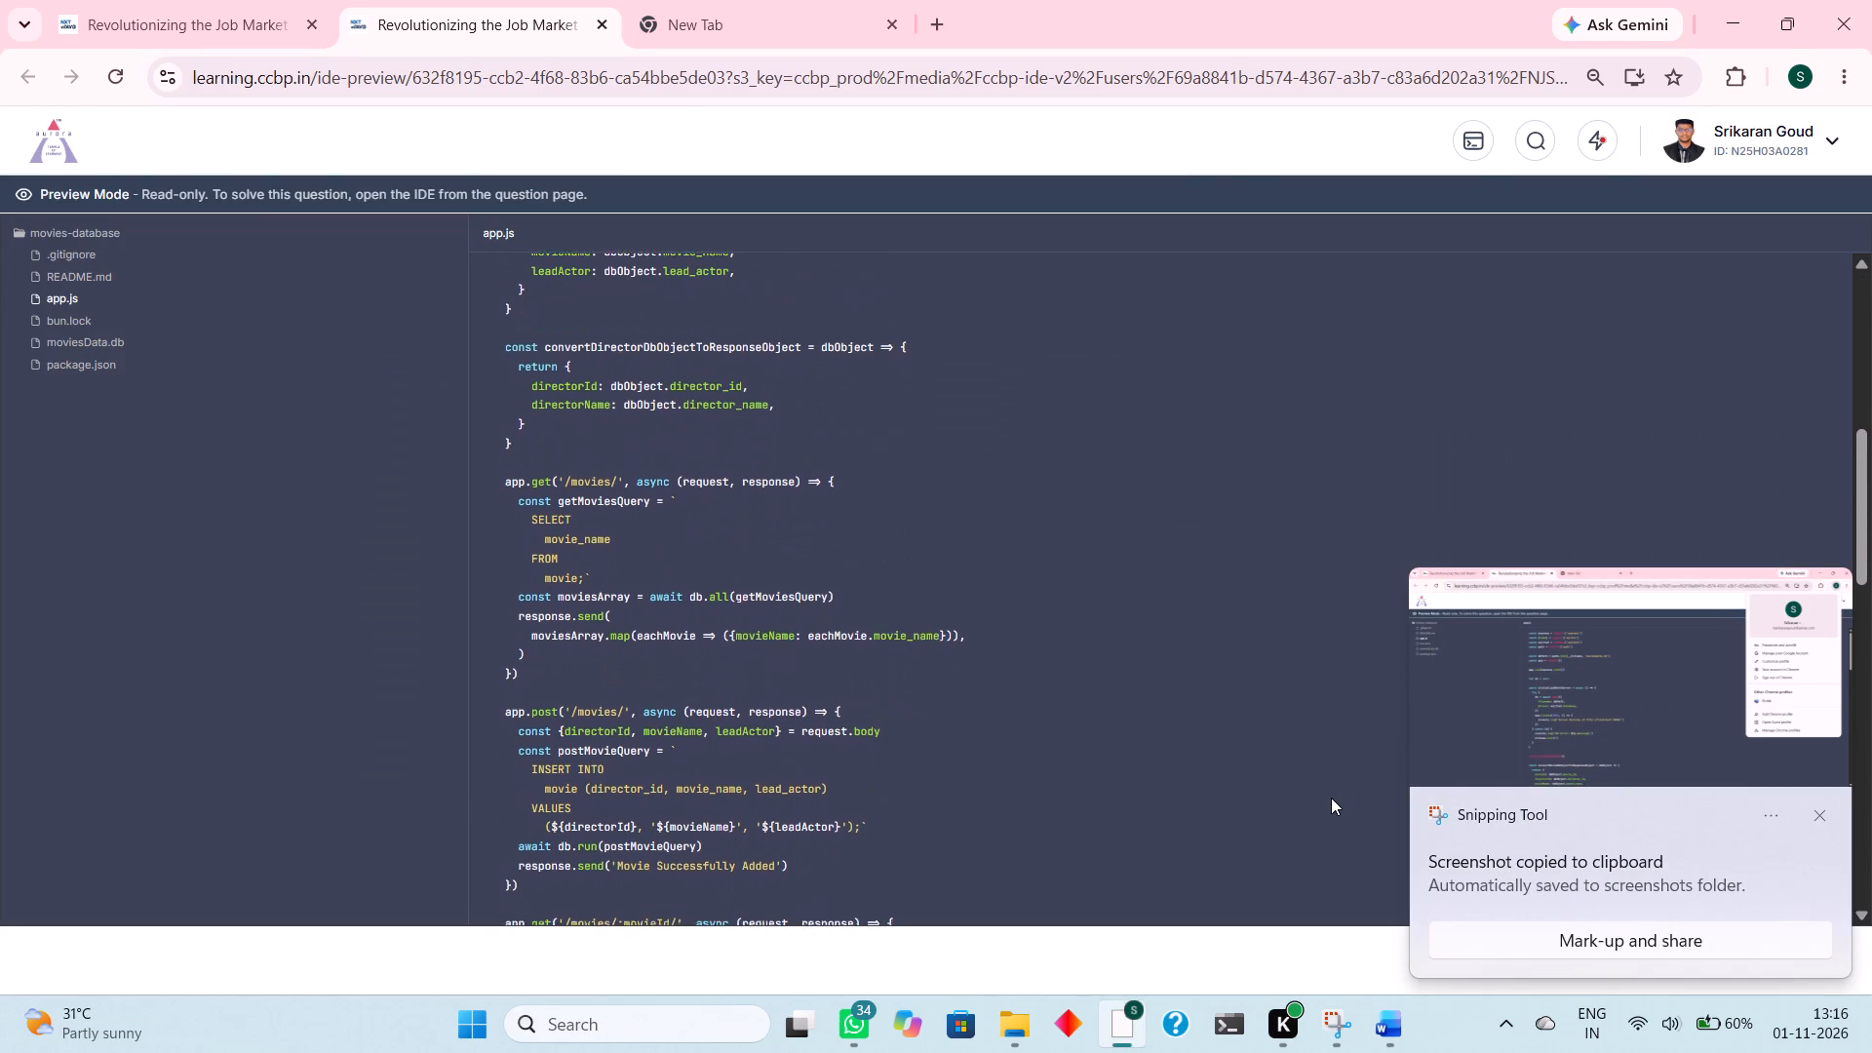
scroll(1331, 798, down, 1)
click(1830, 814)
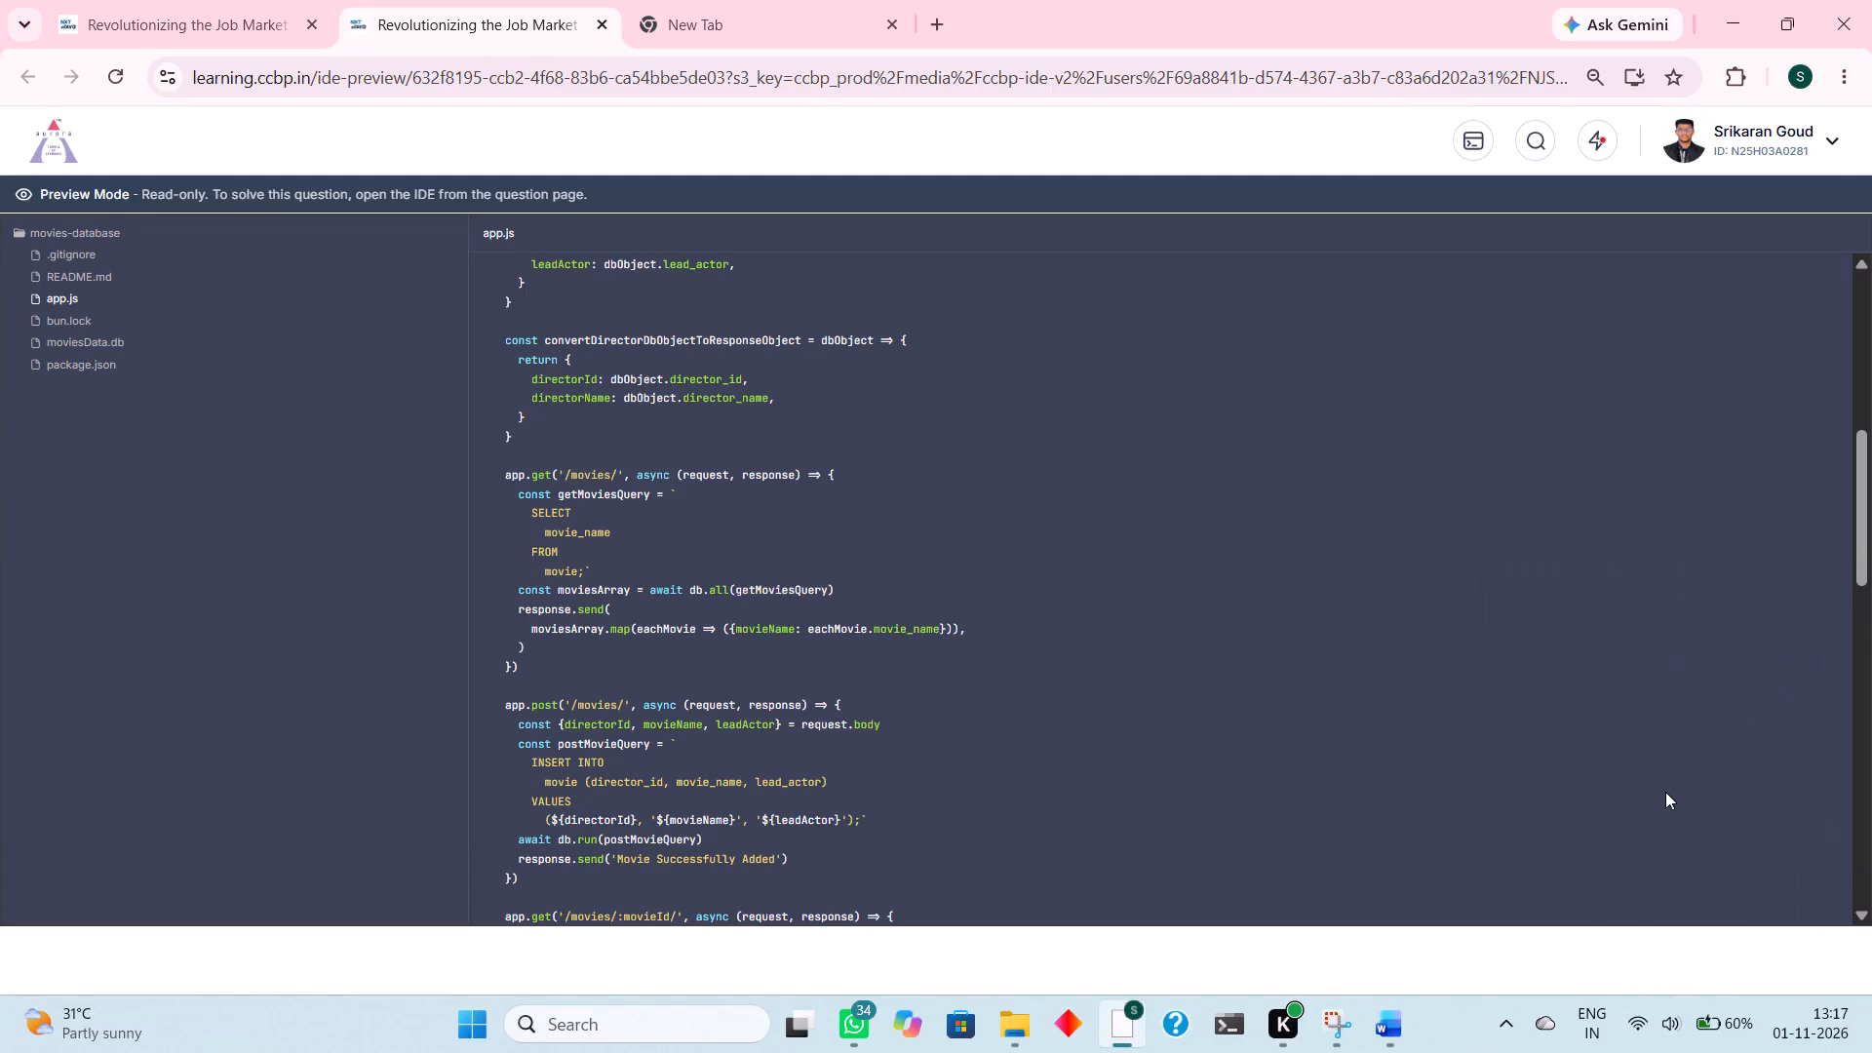
click(1799, 71)
key(Print)
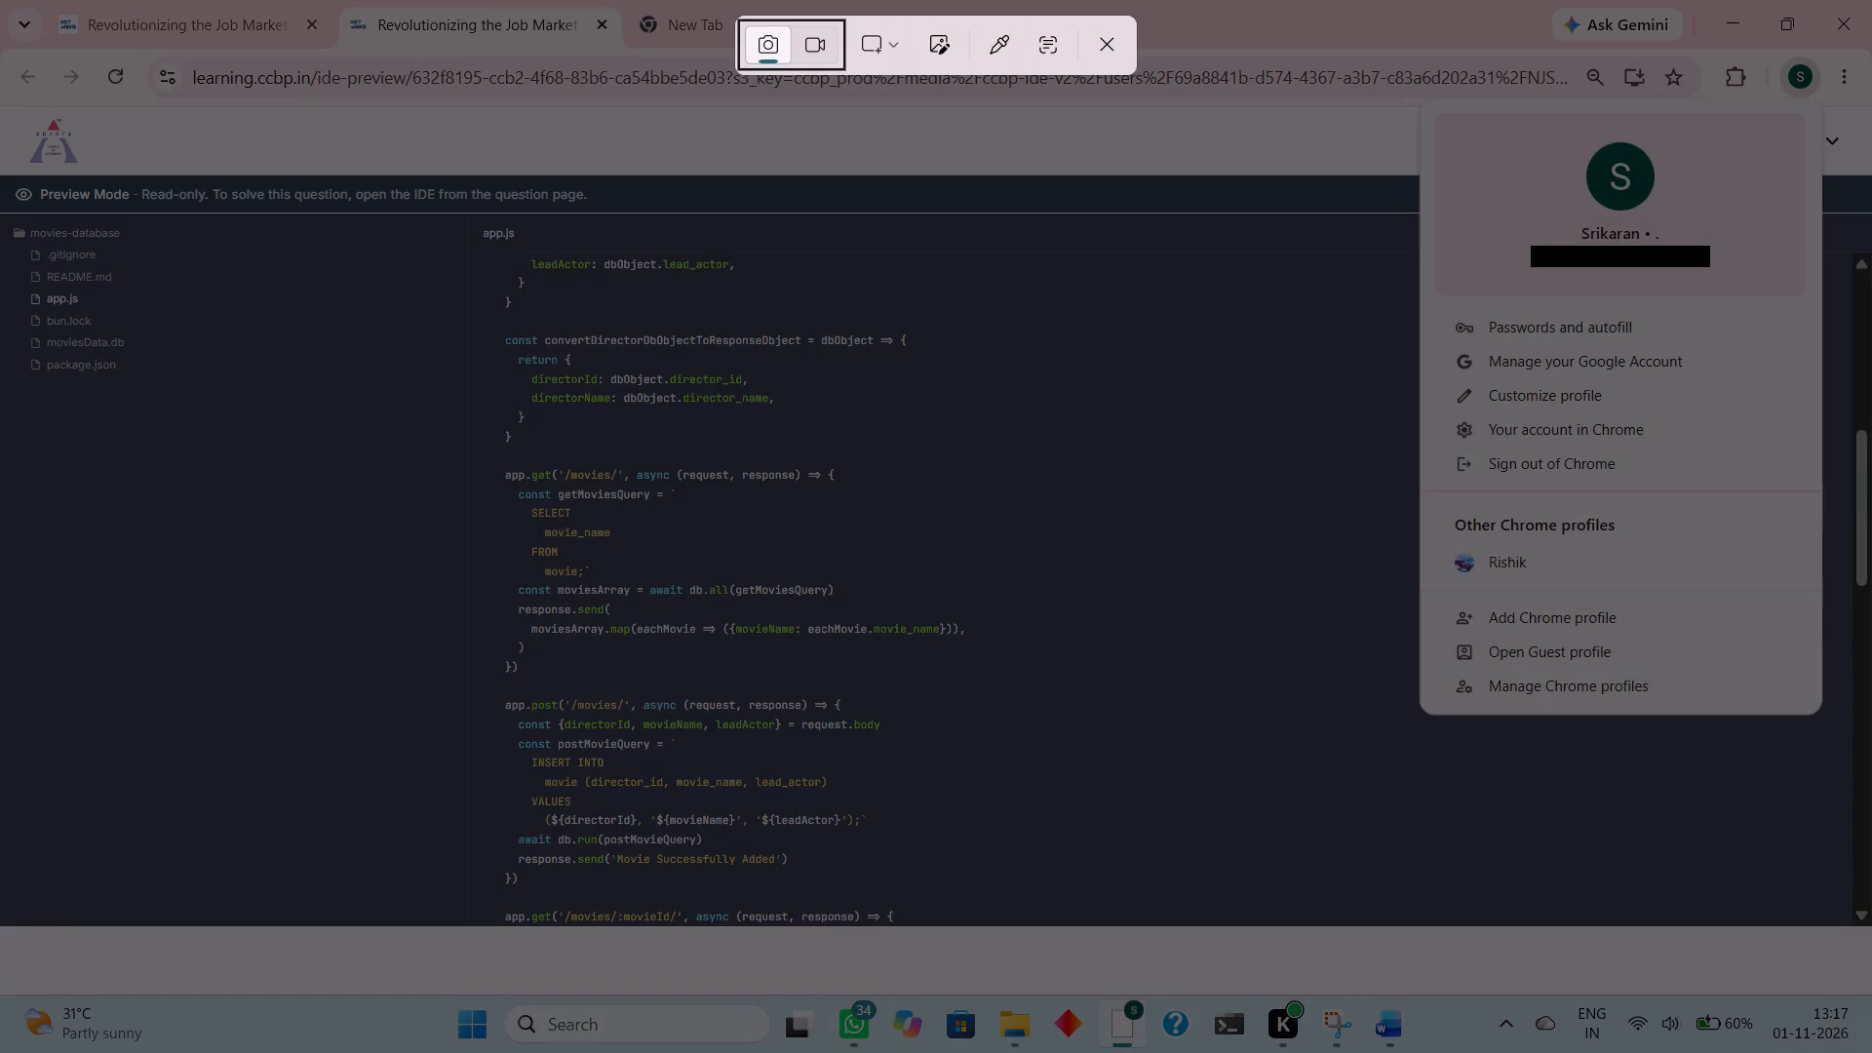
drag(0, 0, 58, 31)
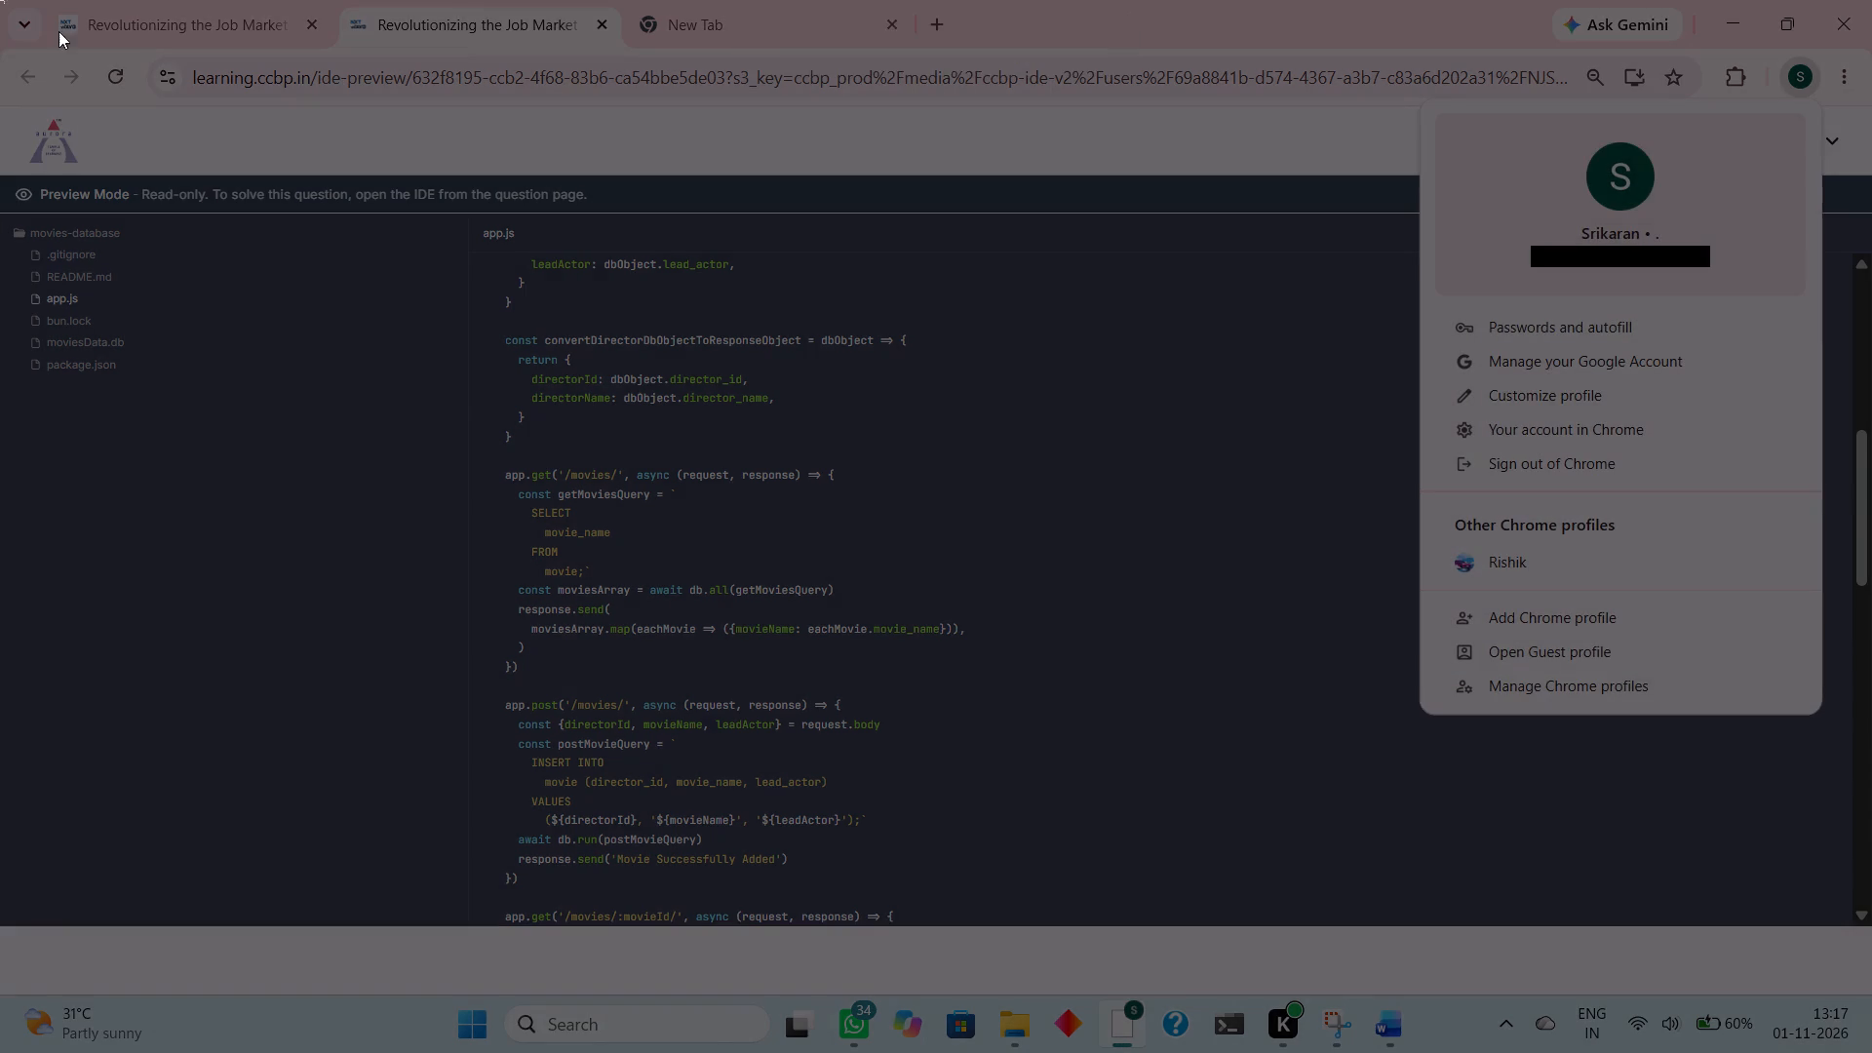
drag(58, 31, 1339, 703)
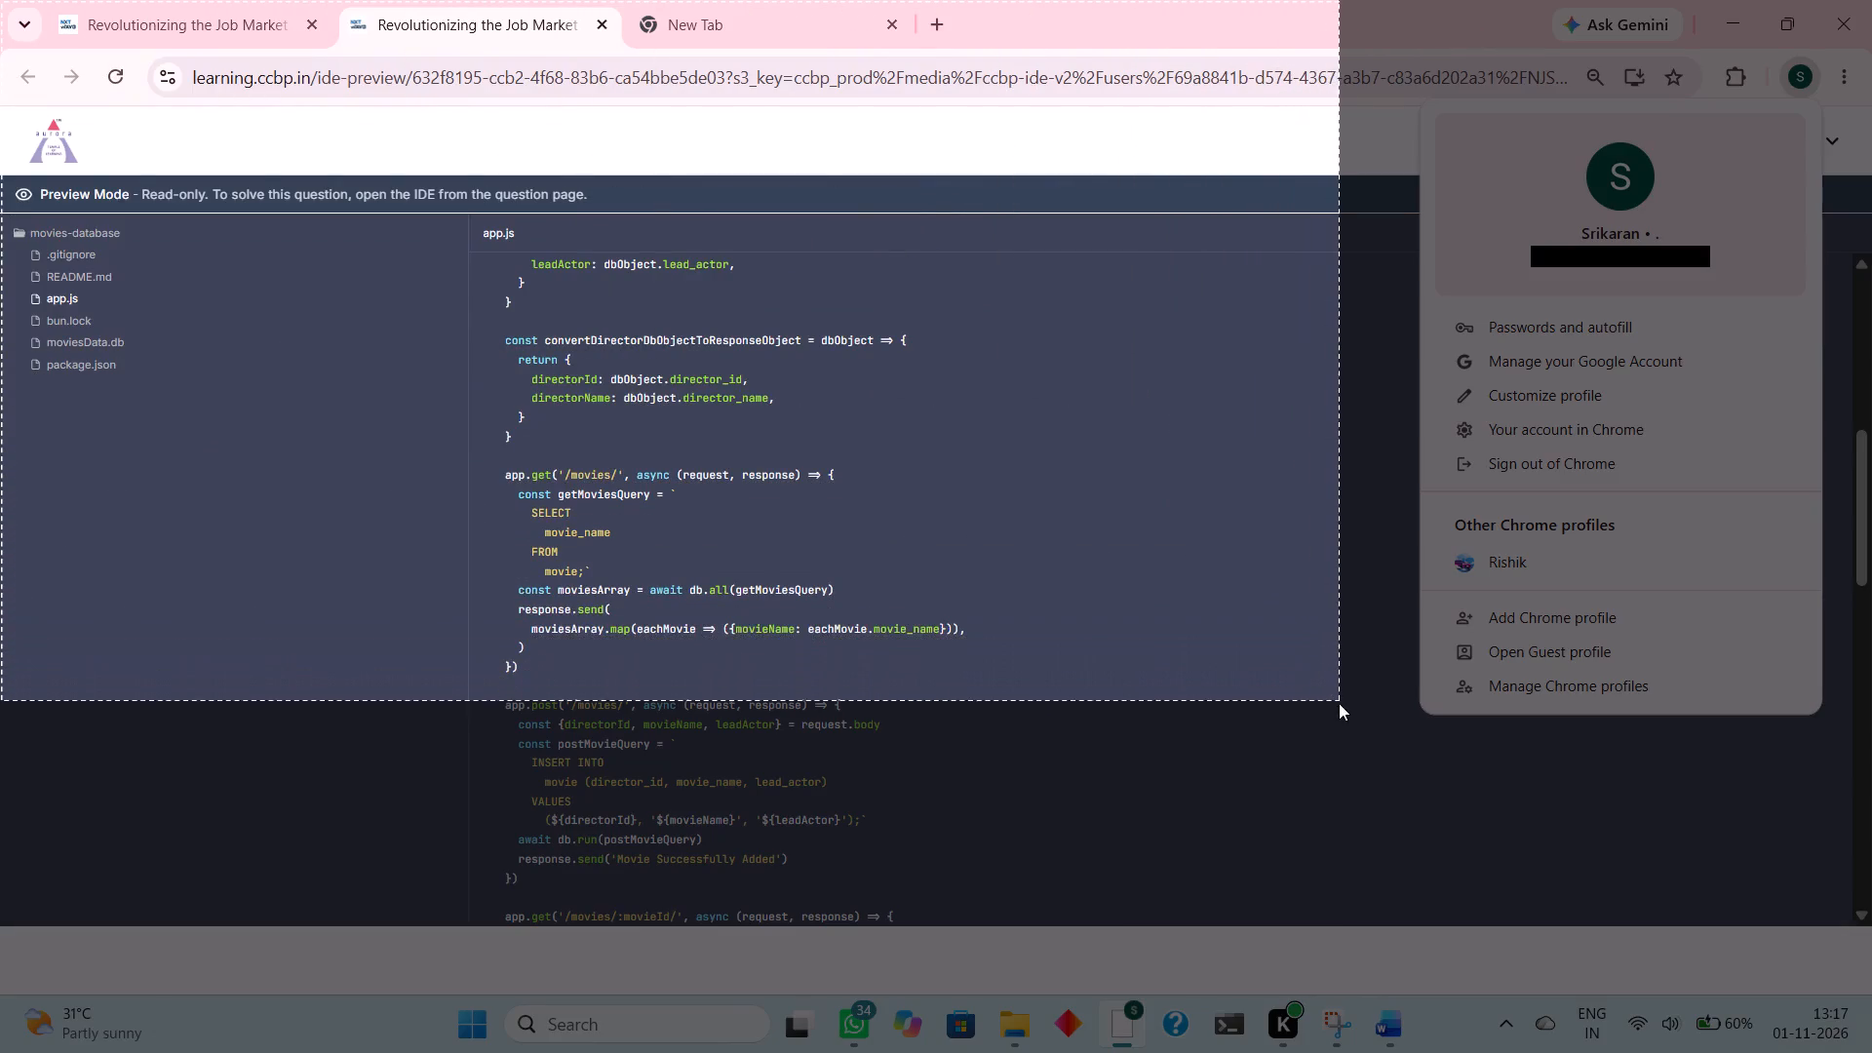
drag(1339, 703, 1461, 1033)
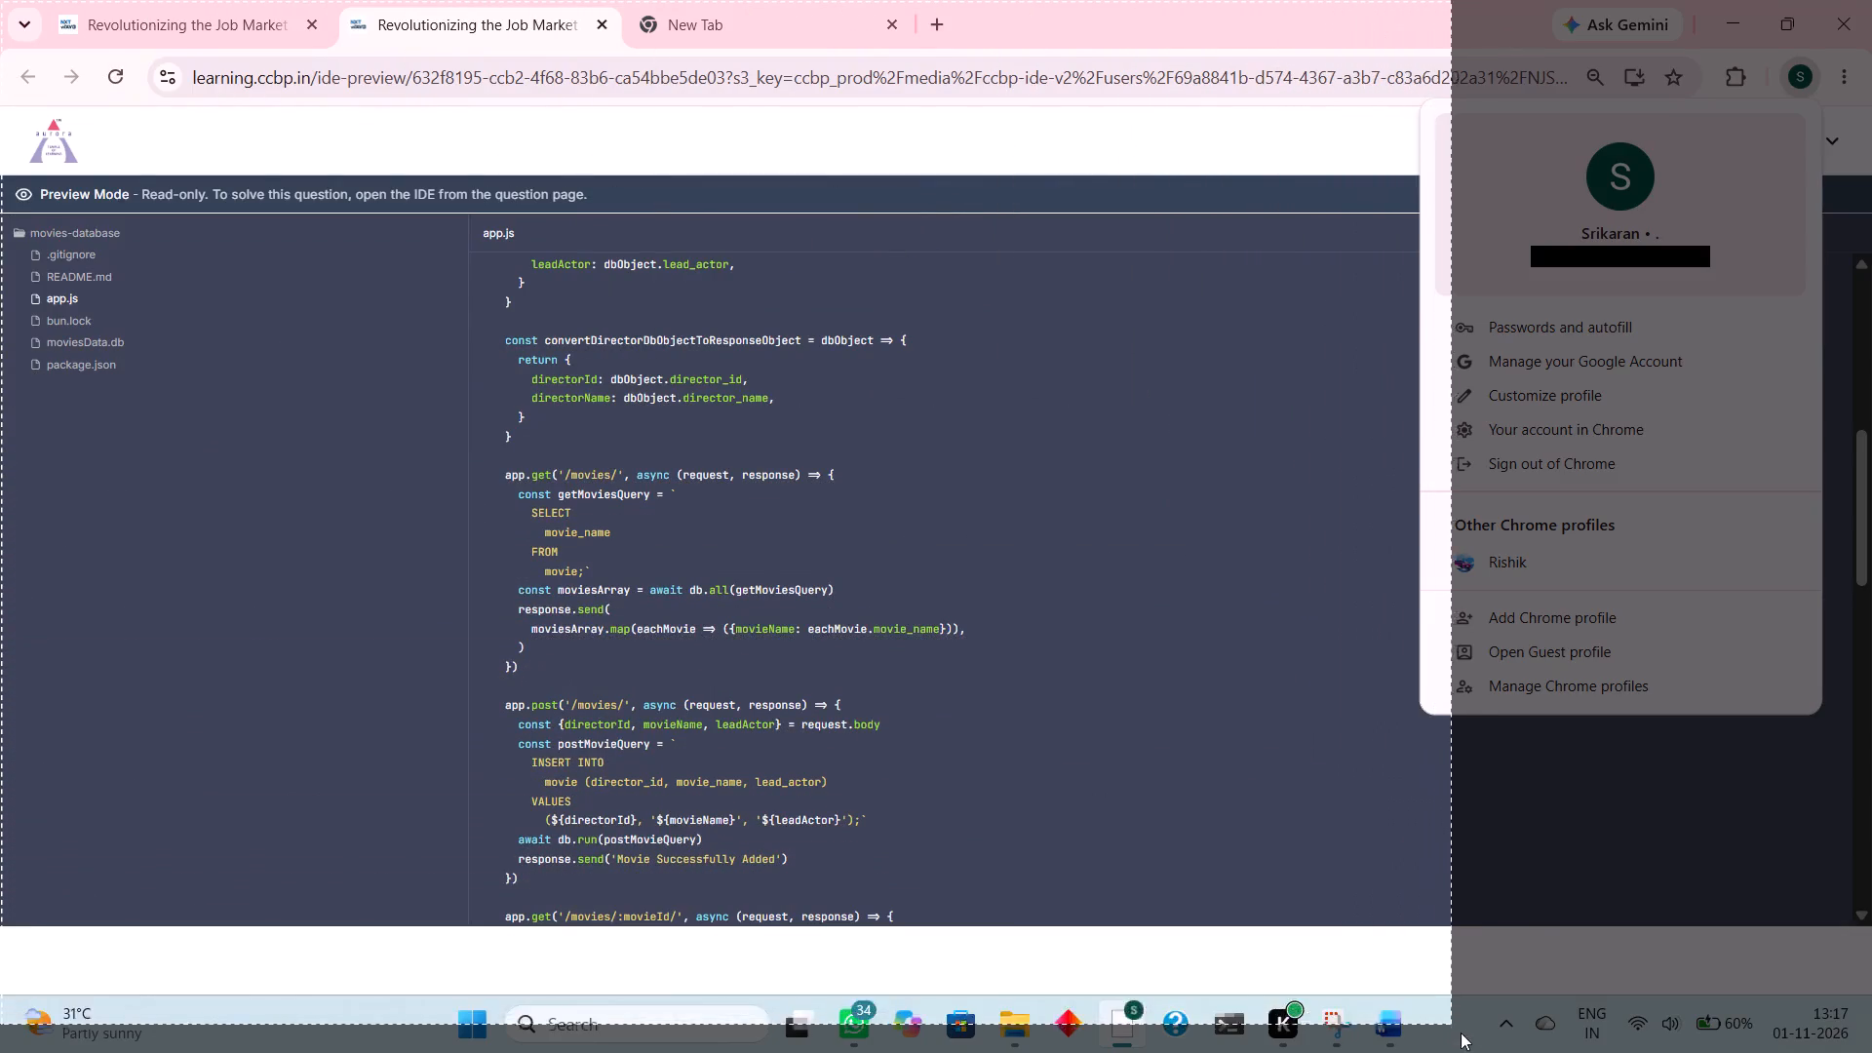
drag(1461, 1033, 1784, 992)
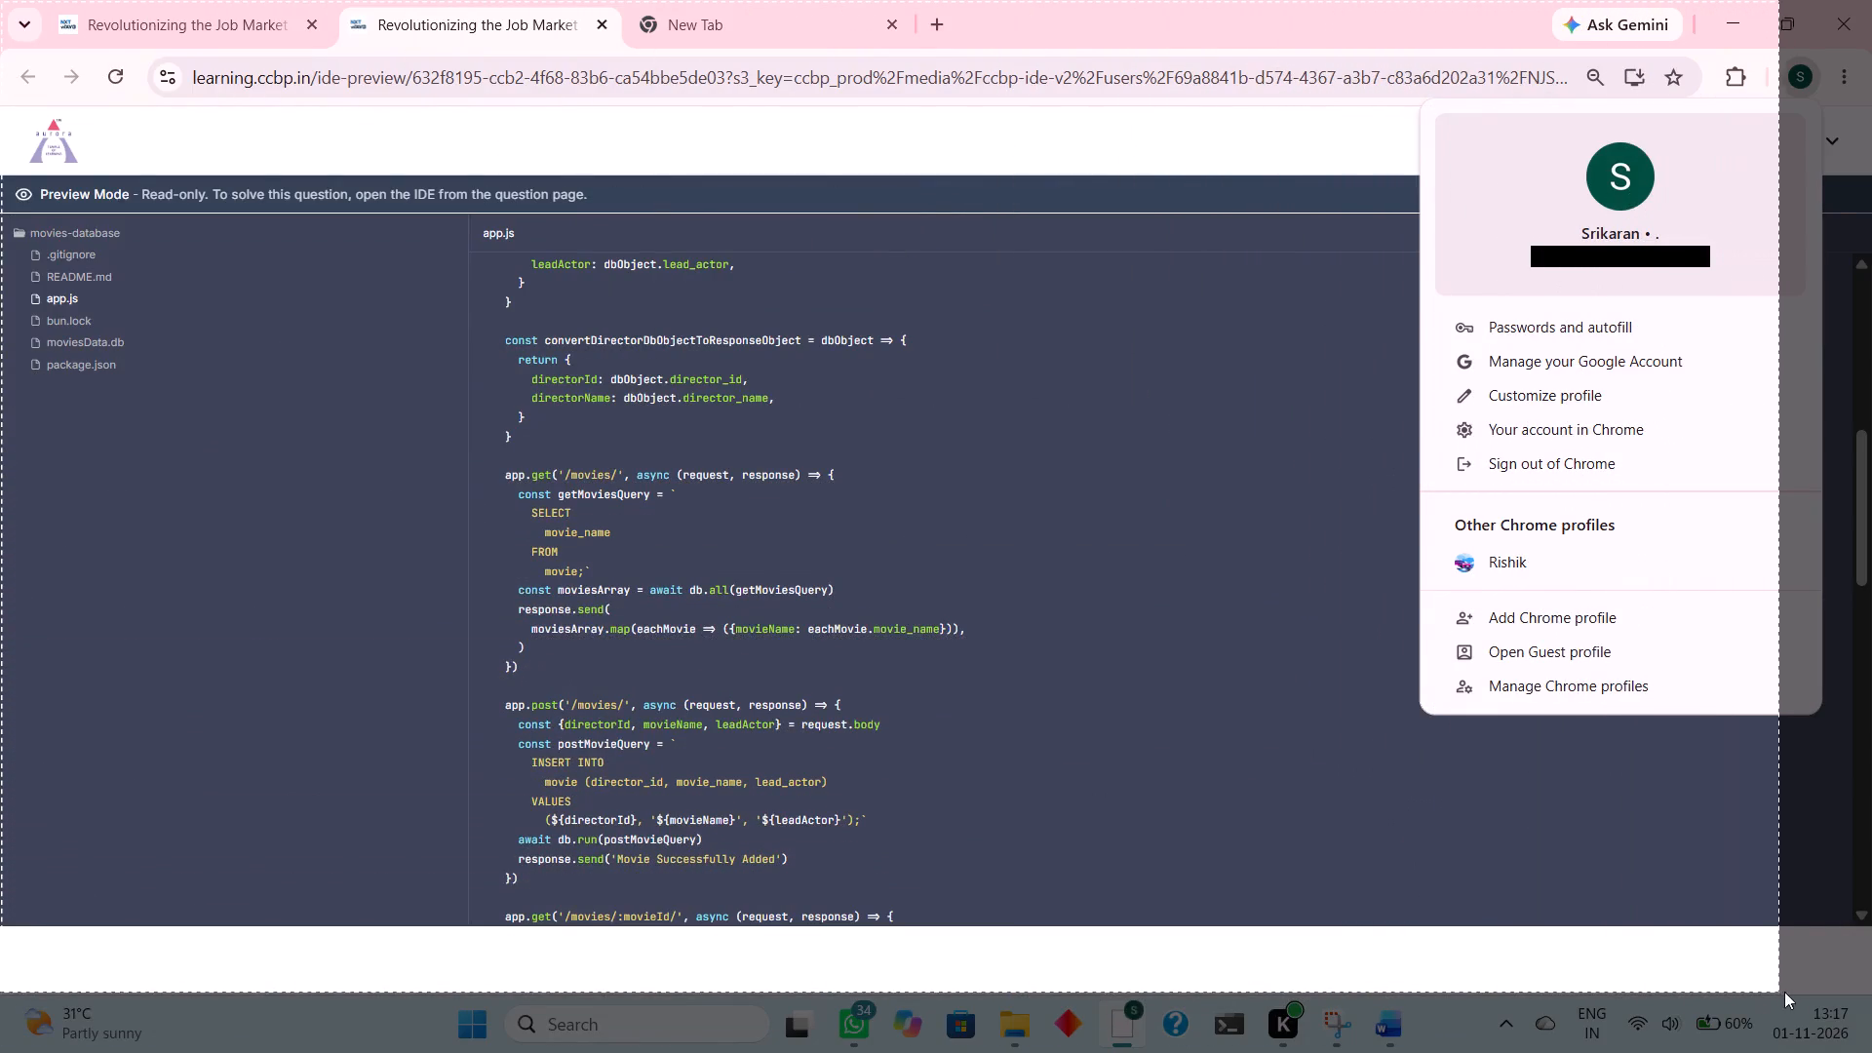
drag(1784, 992, 1871, 993)
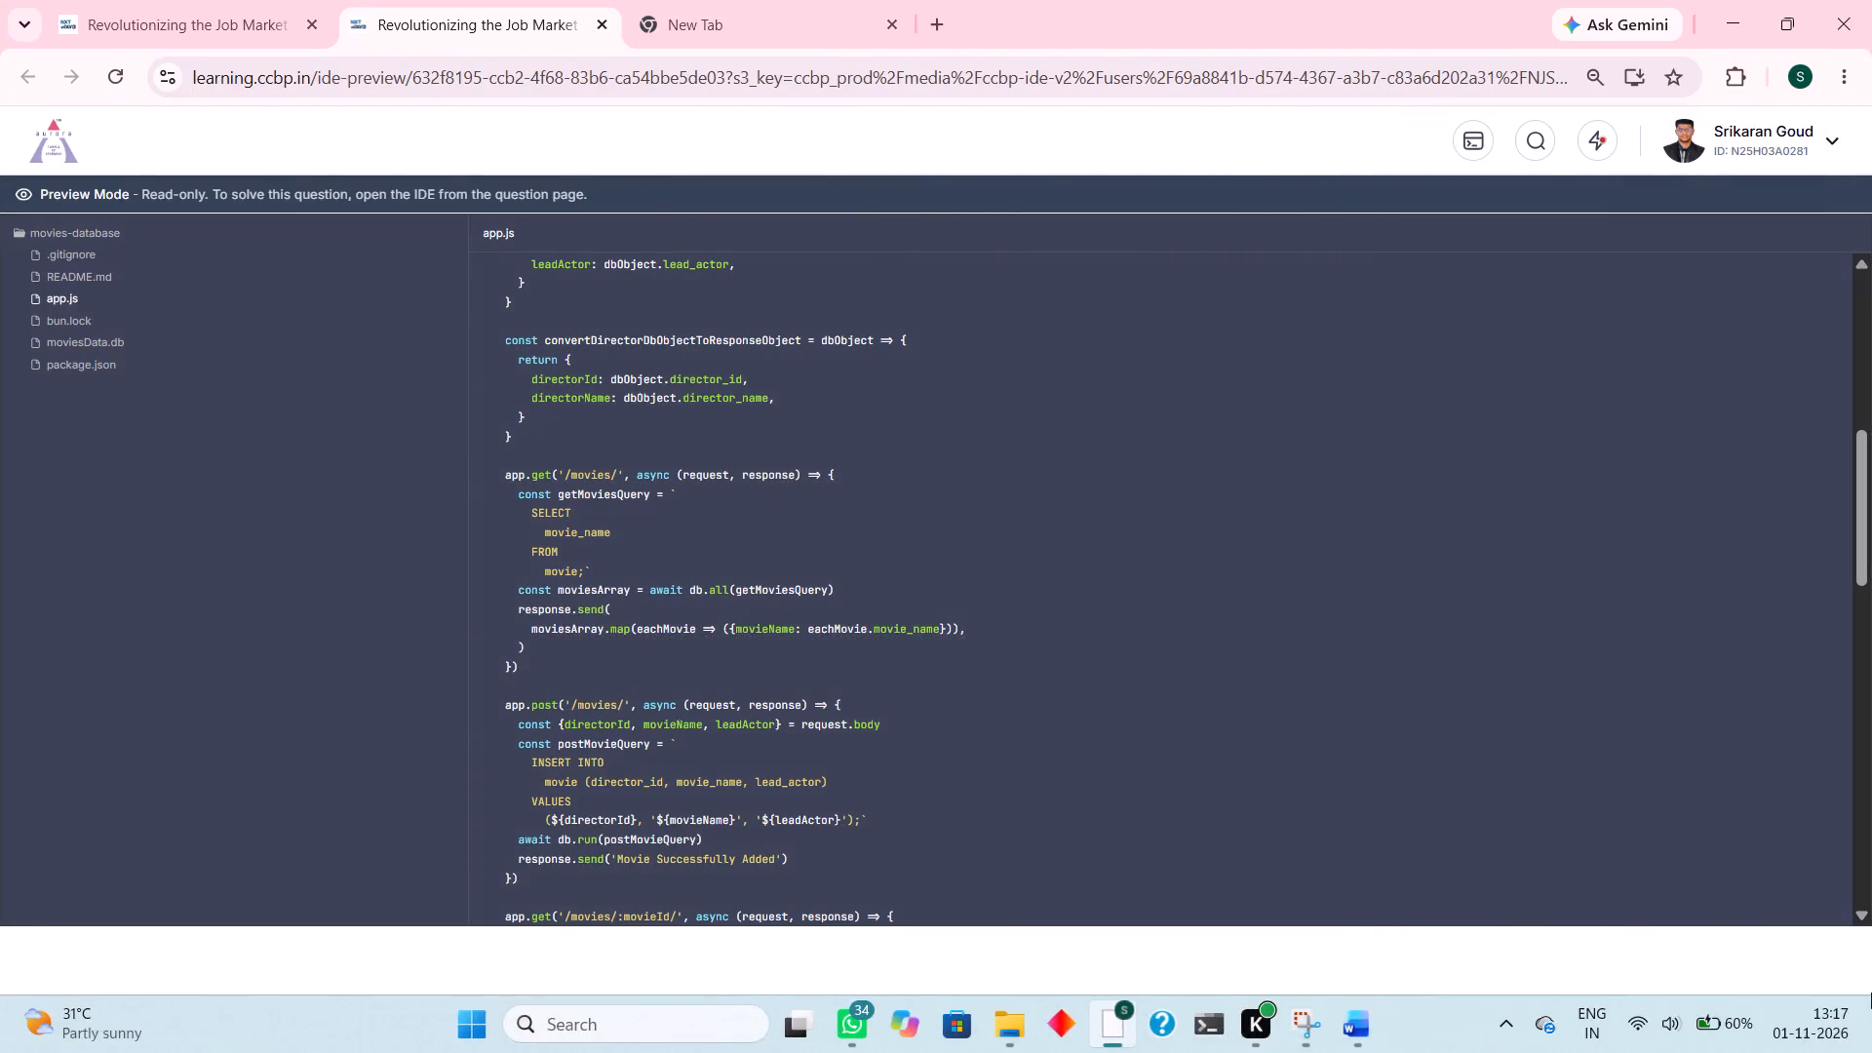
Switch to Word and paste the captured screenshot on a new line below the first Movies screenshot.
key(alt+Tab)
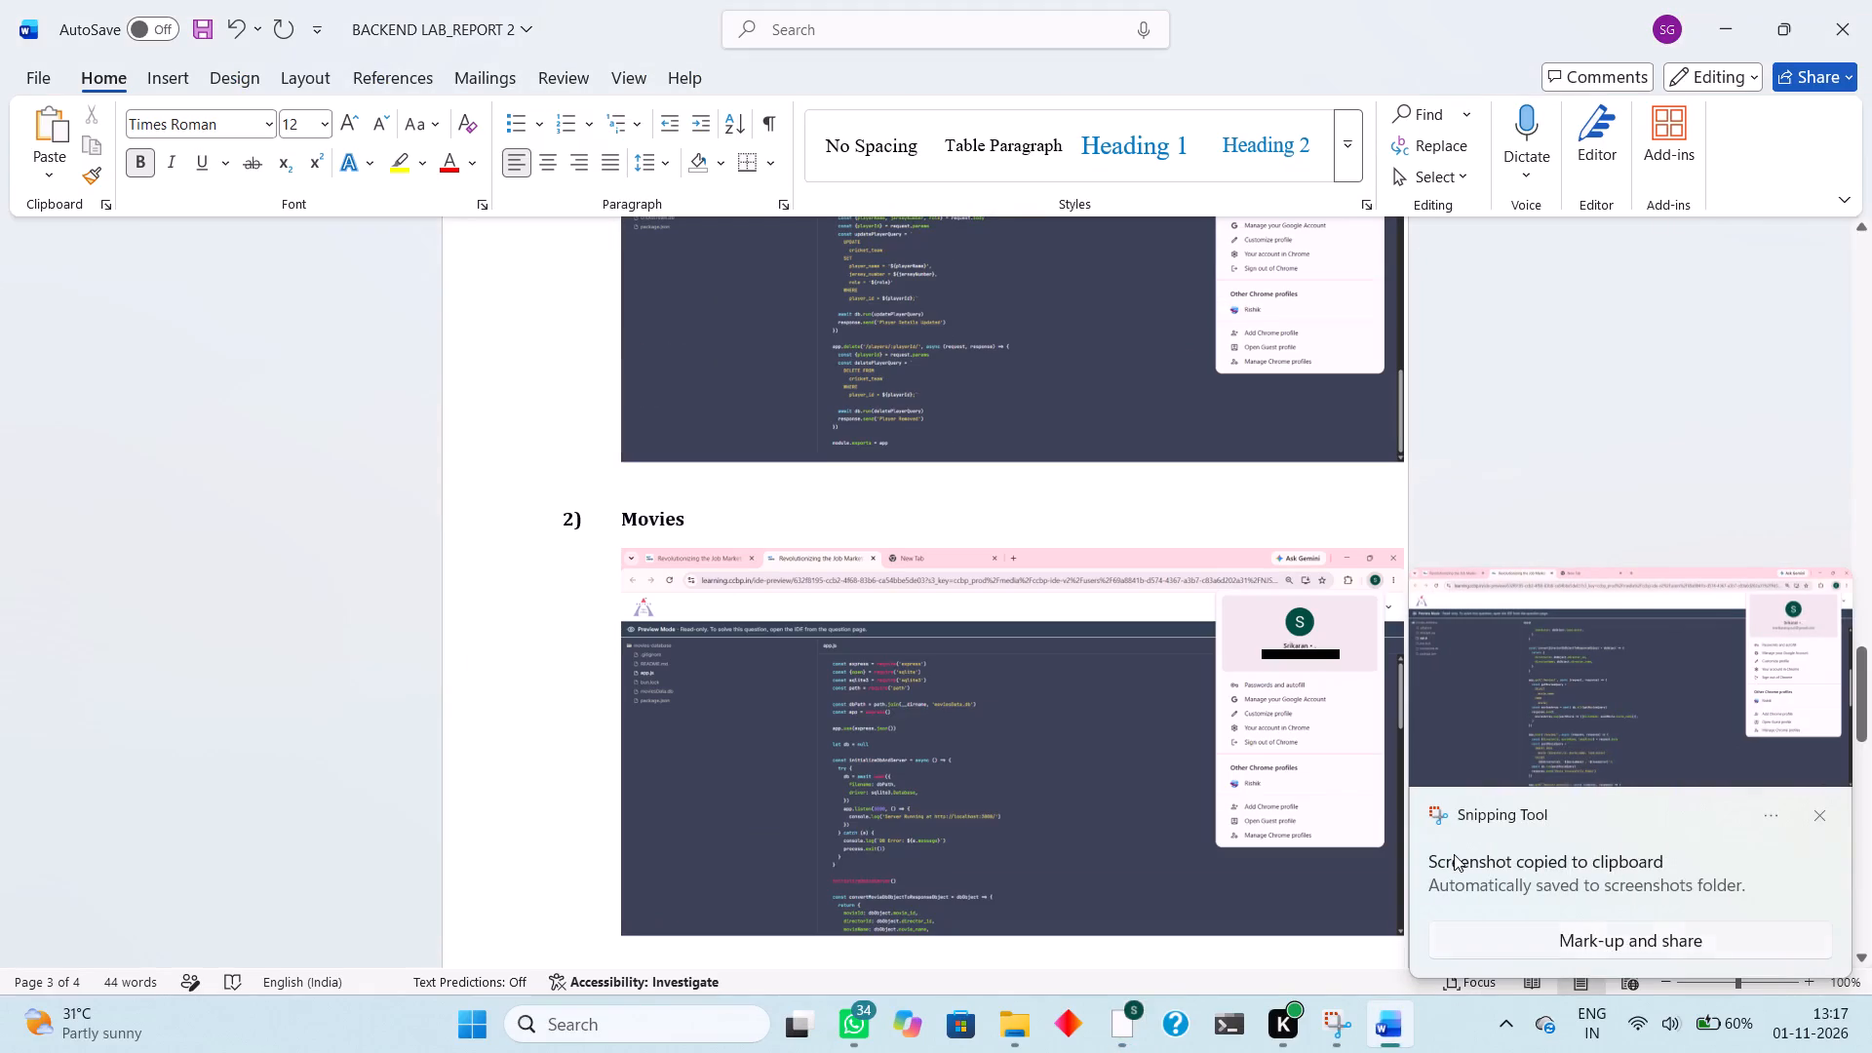
scroll(1454, 854, down, 1)
scroll(1305, 762, down, 1)
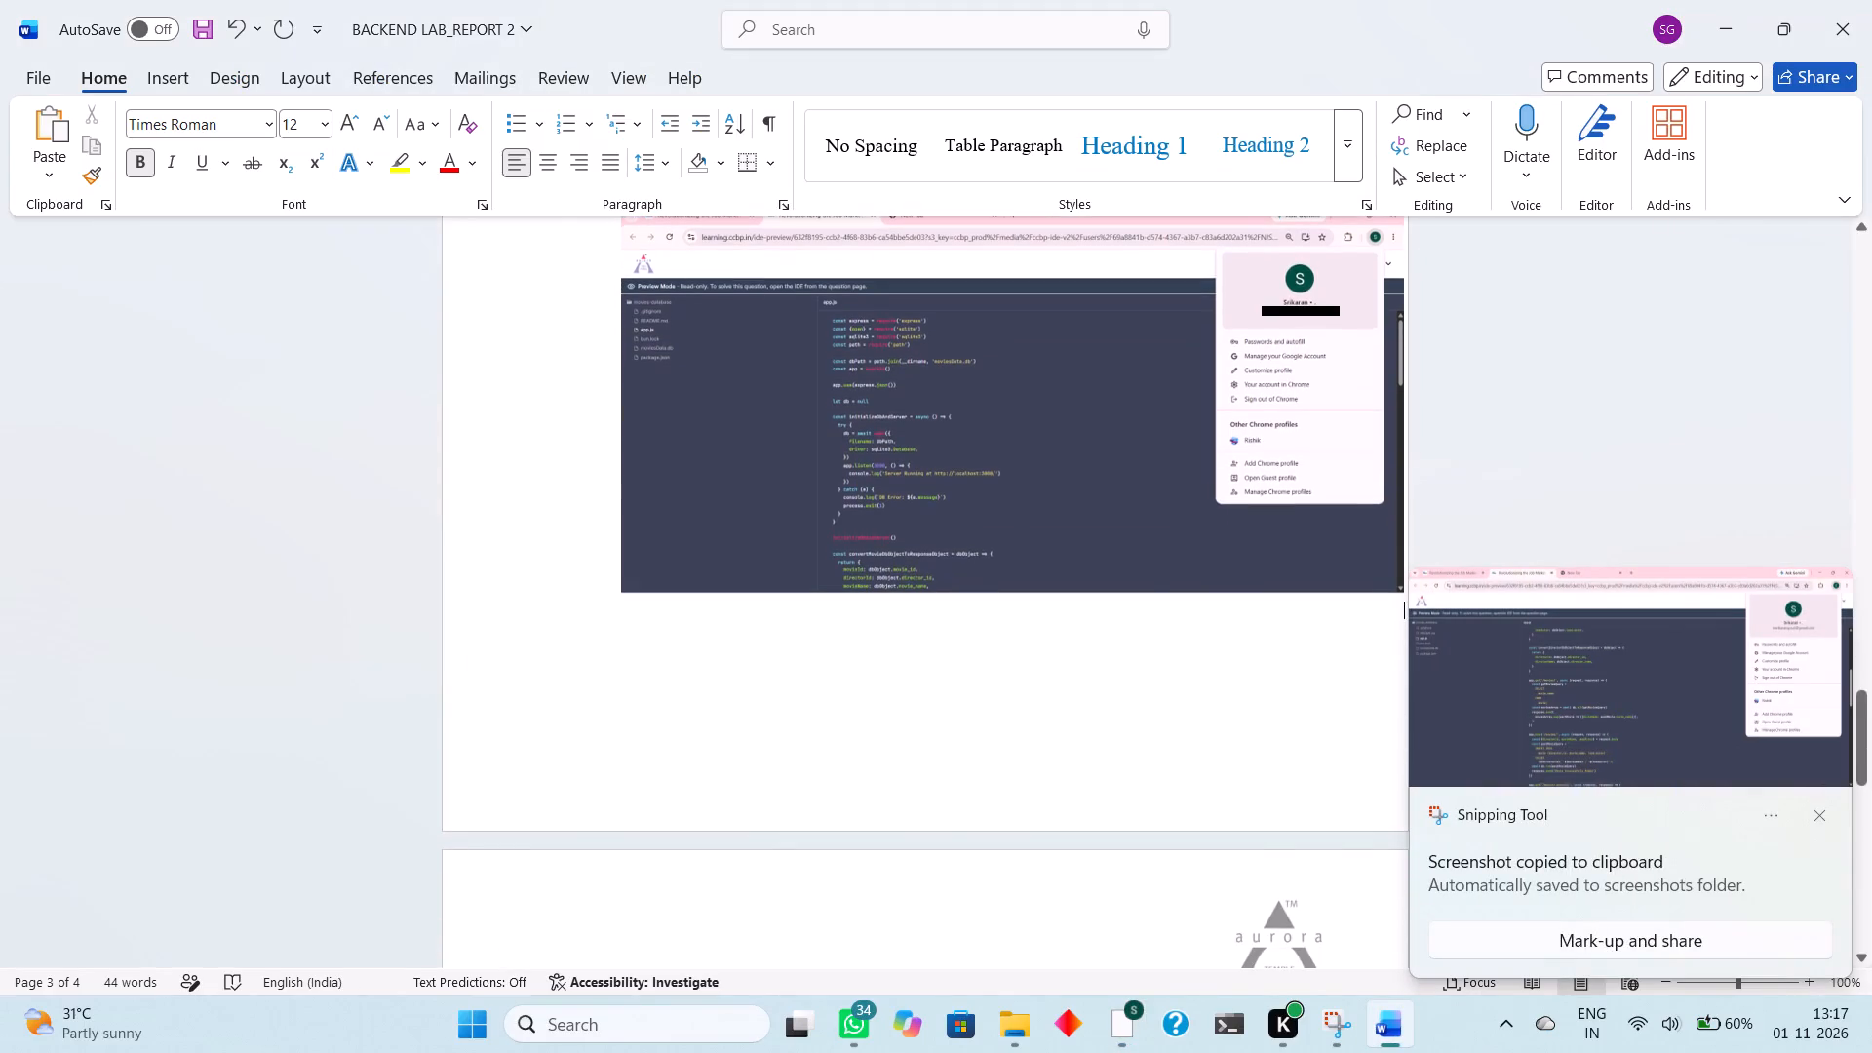
click(845, 642)
key(BackSpace)
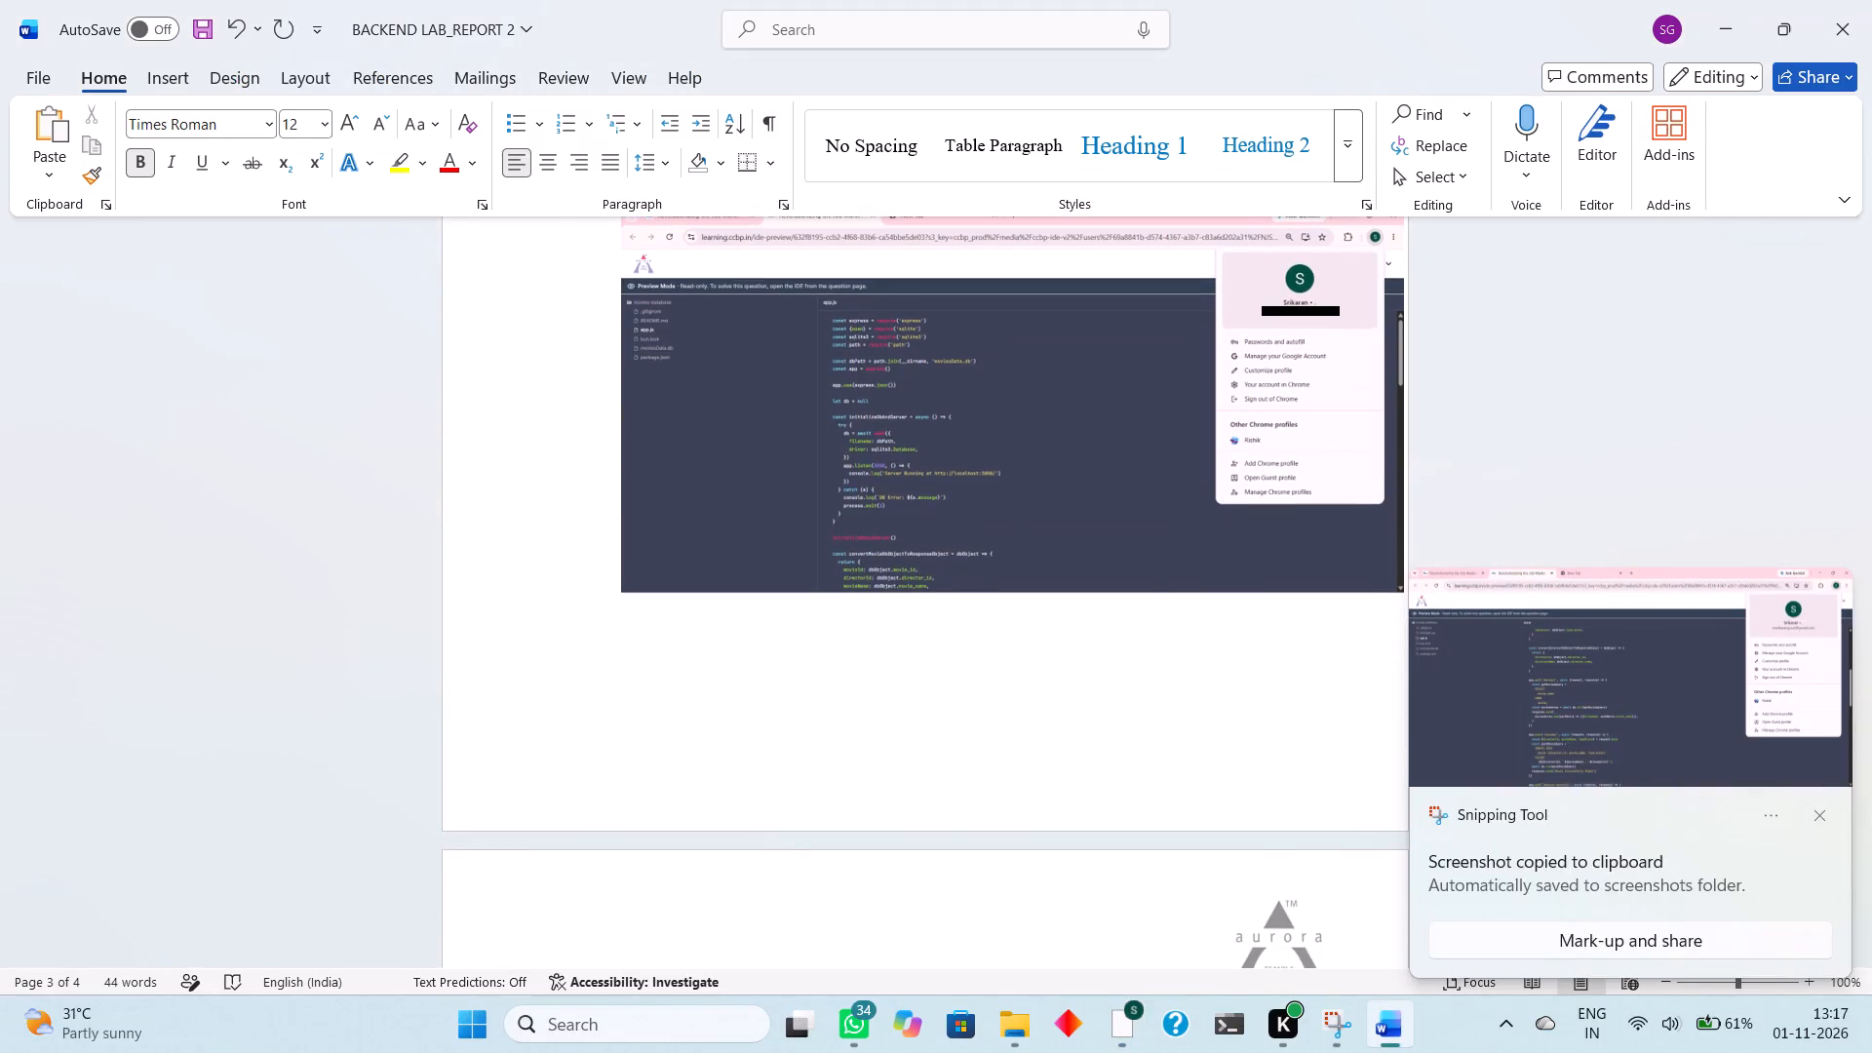
key(Return)
key(ctrl+v)
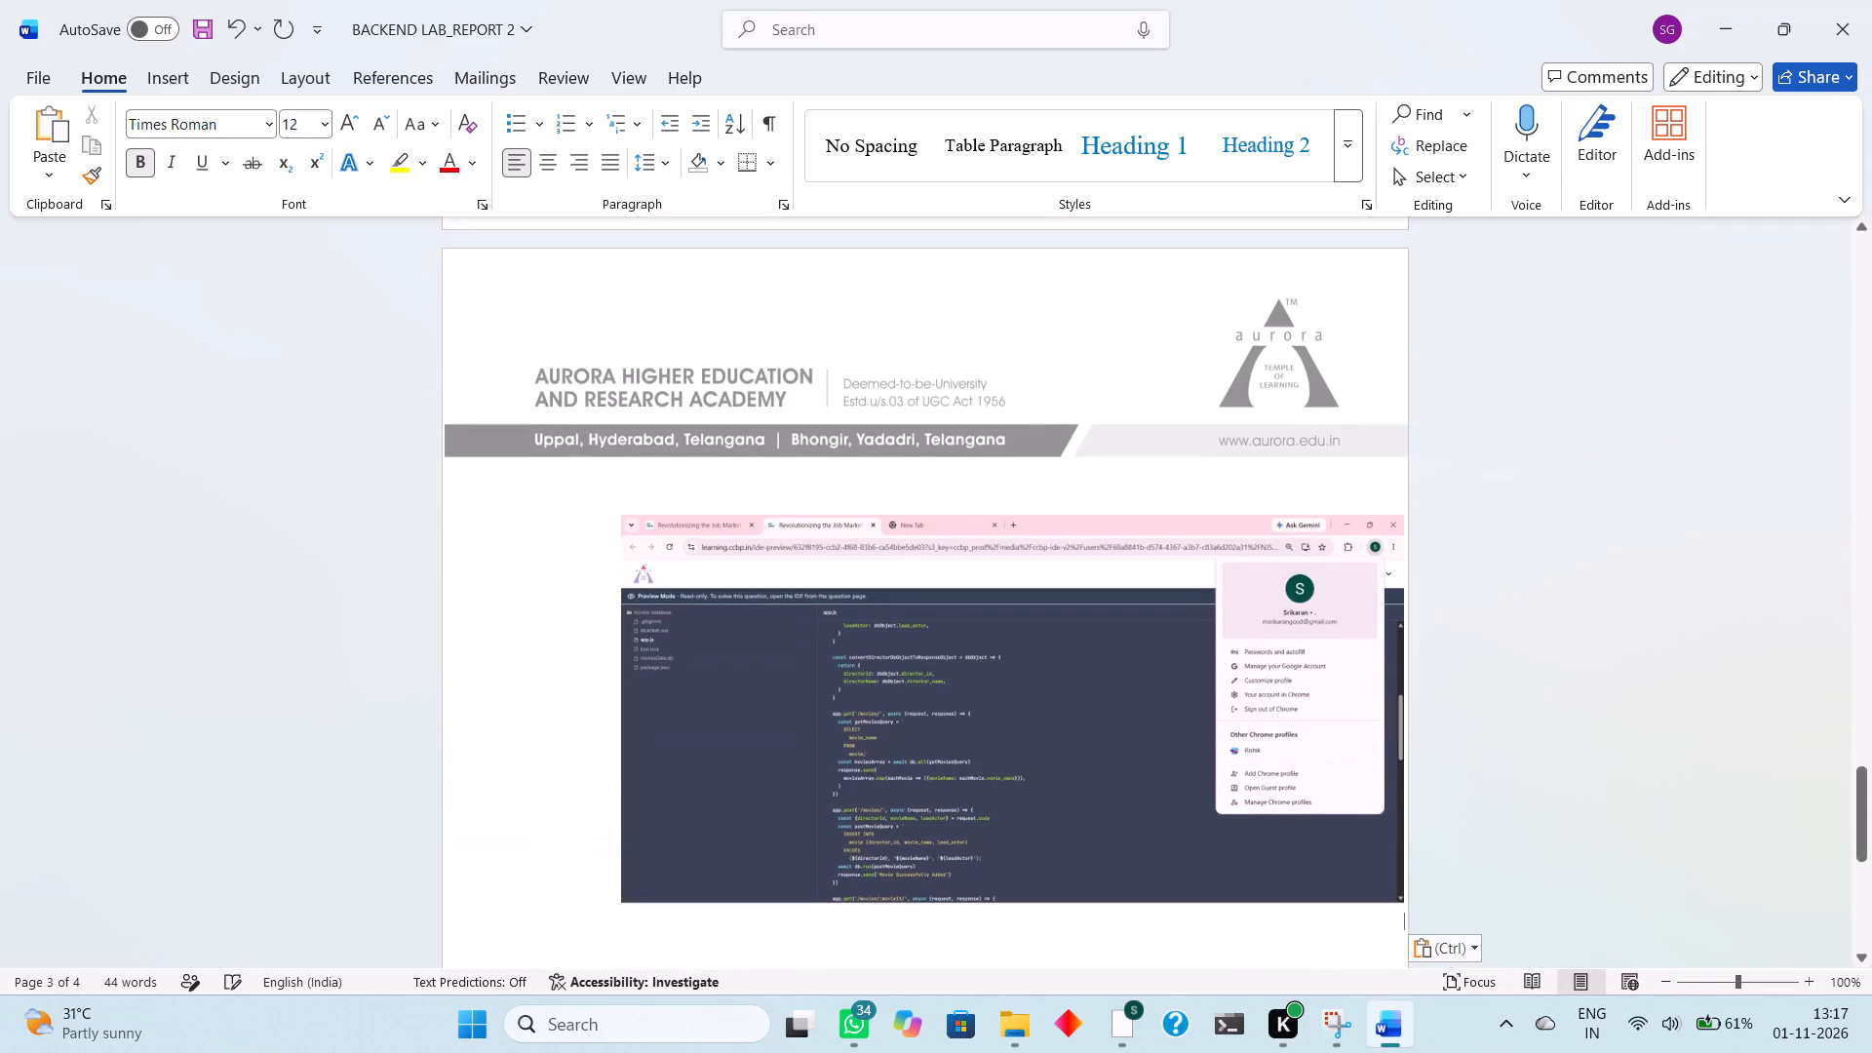
scroll(845, 642, up, 3)
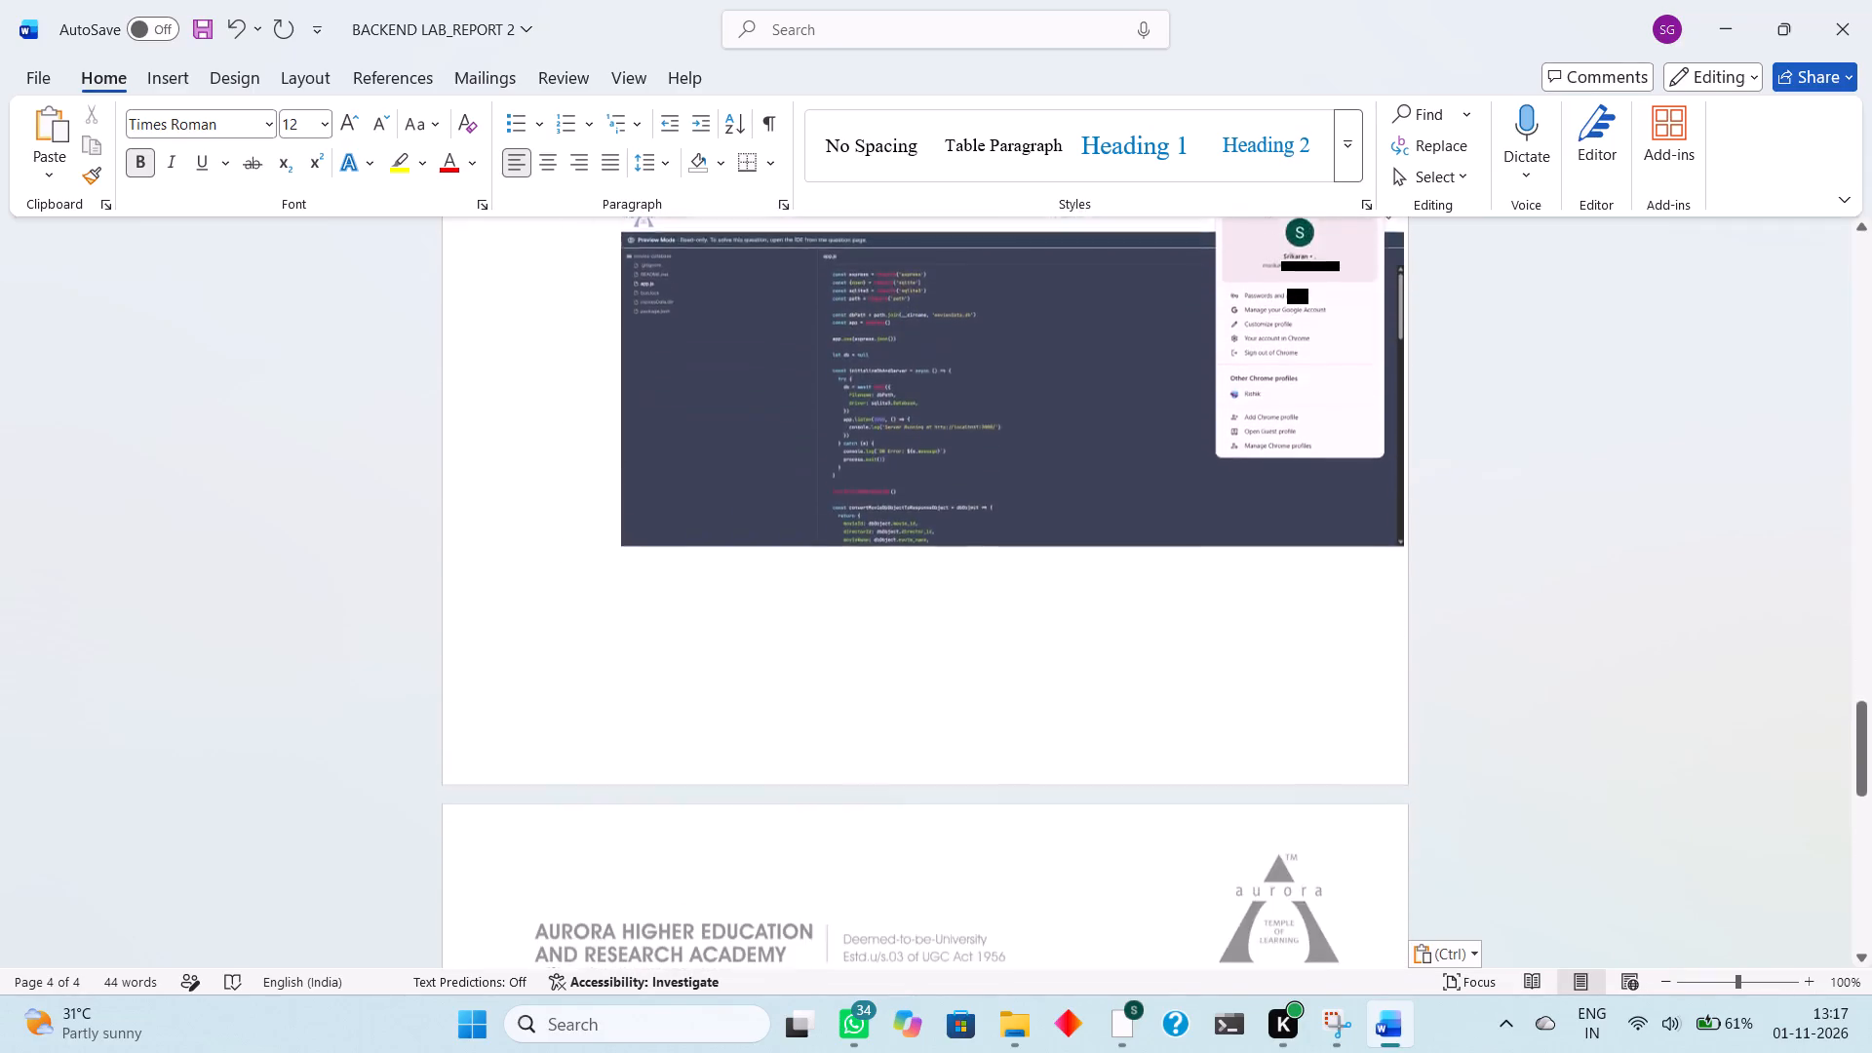
scroll(845, 642, down, 2)
Switch to Chrome and capture the whole browser window showing the '/movies/:movieId/' get and put routes with the profile details open.
key(alt+Tab)
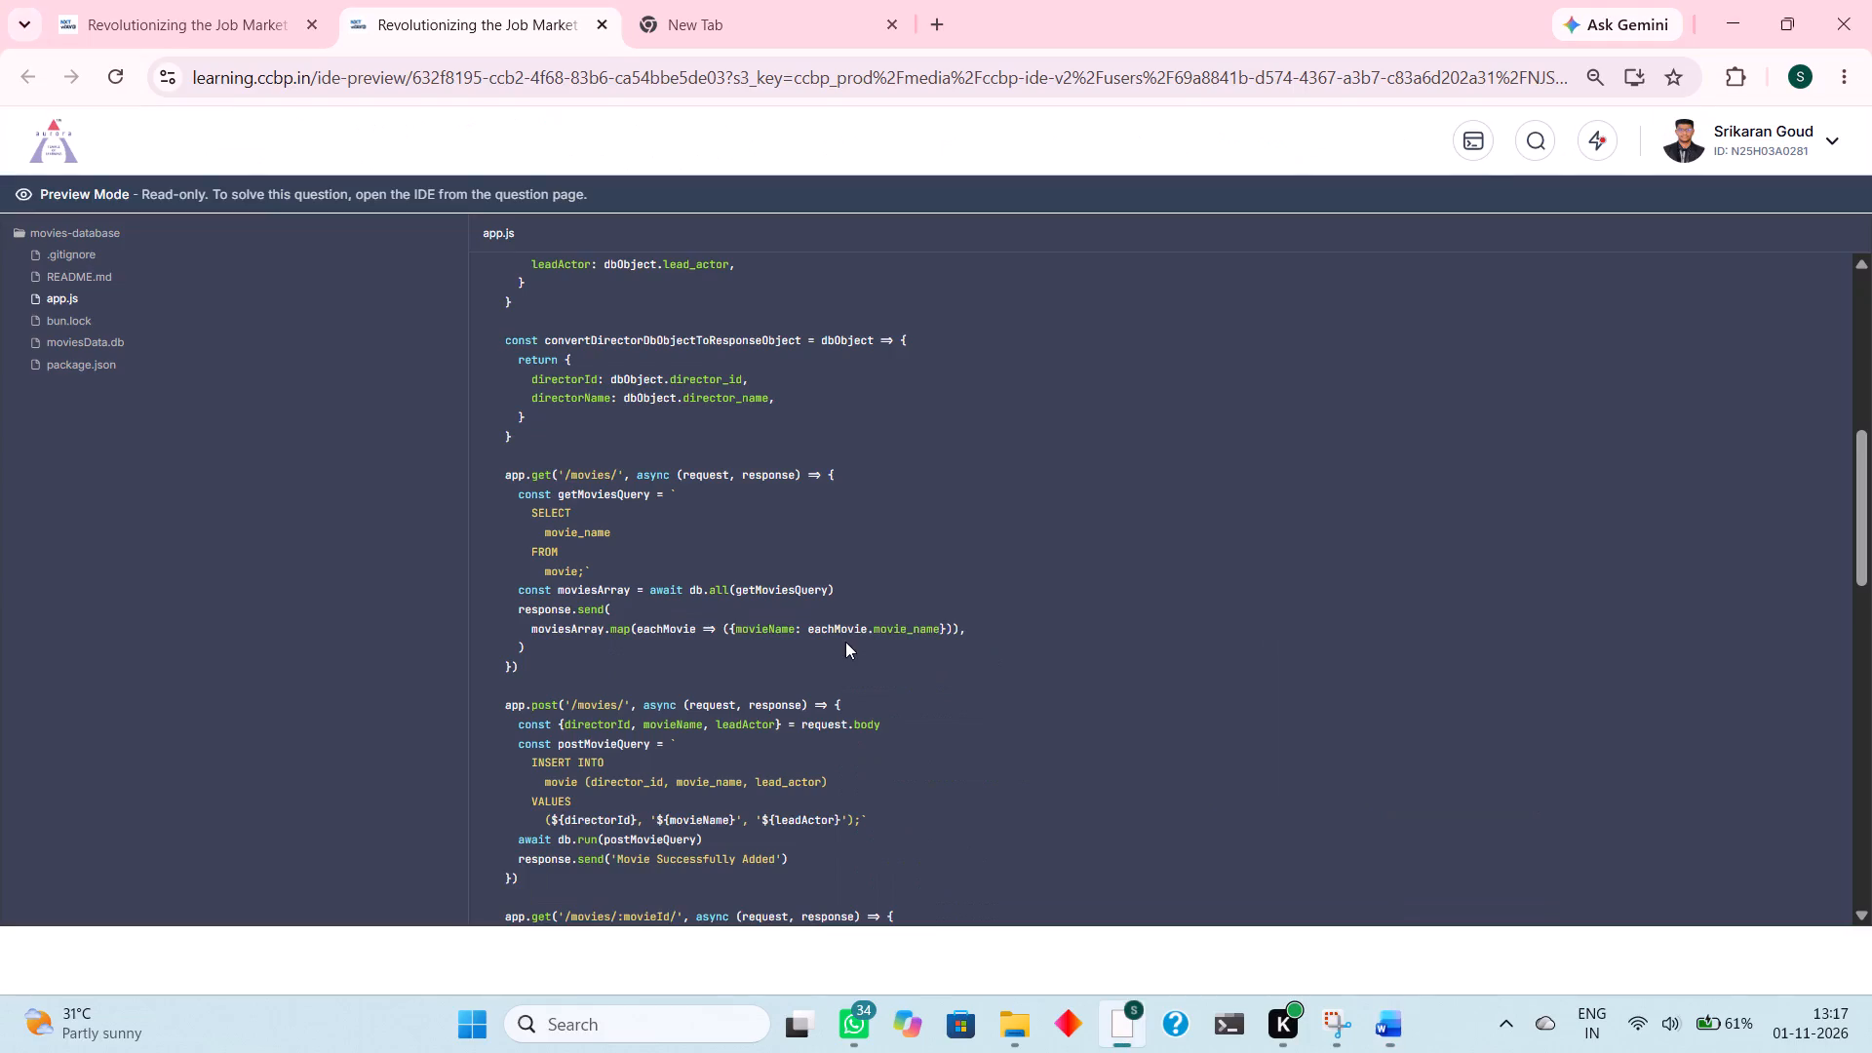
scroll(815, 697, down, 6)
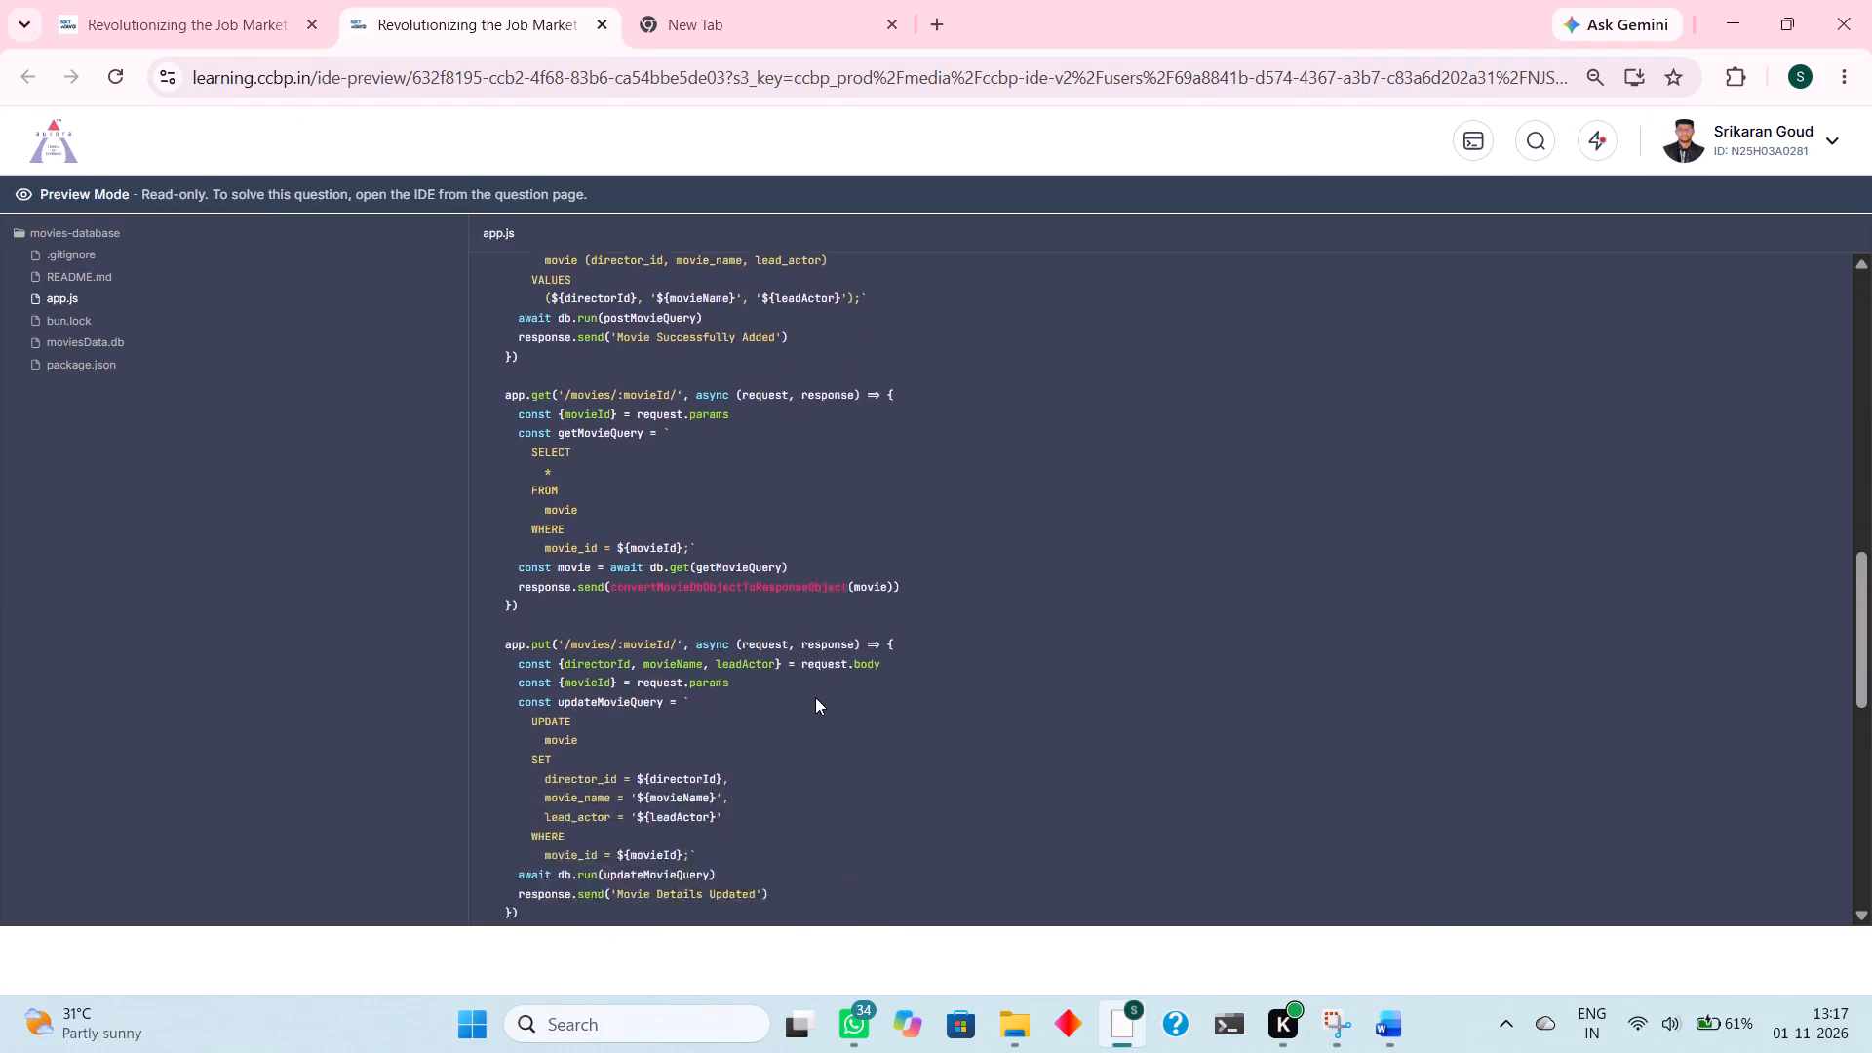
scroll(815, 697, down, 1)
scroll(815, 697, up, 1)
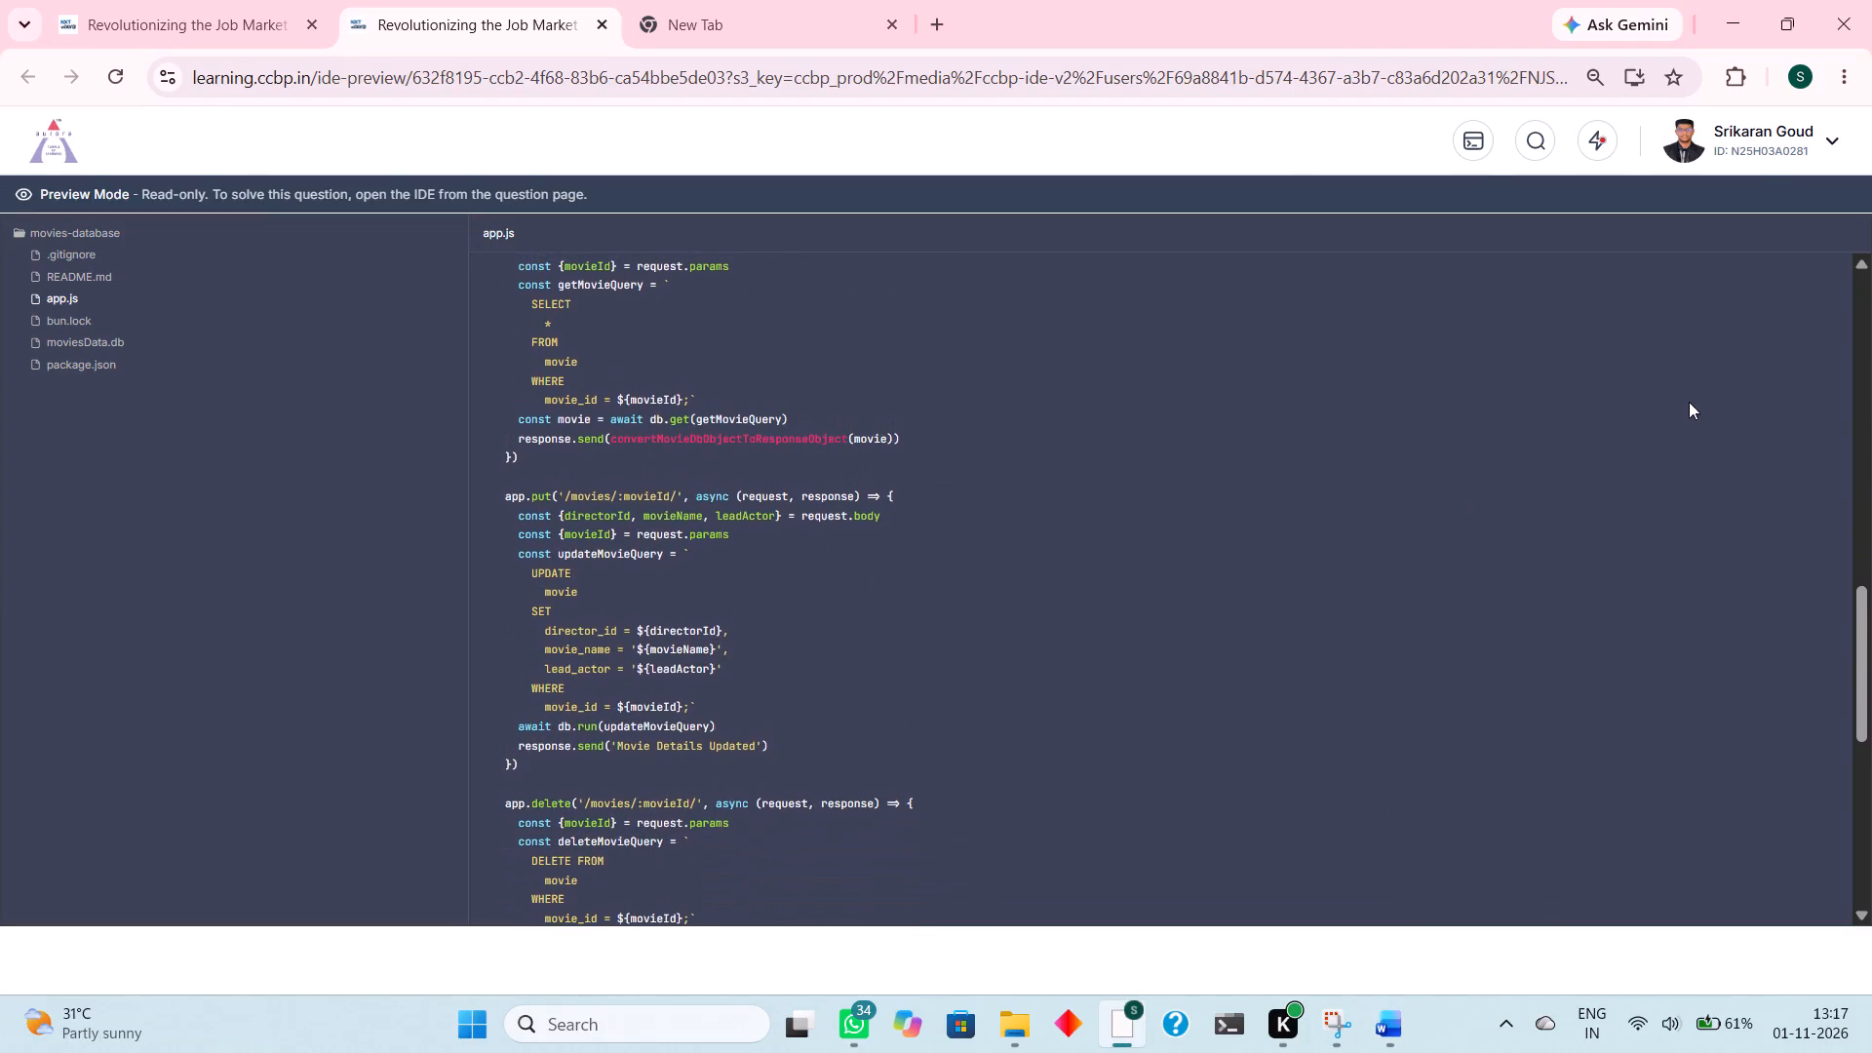
click(1803, 81)
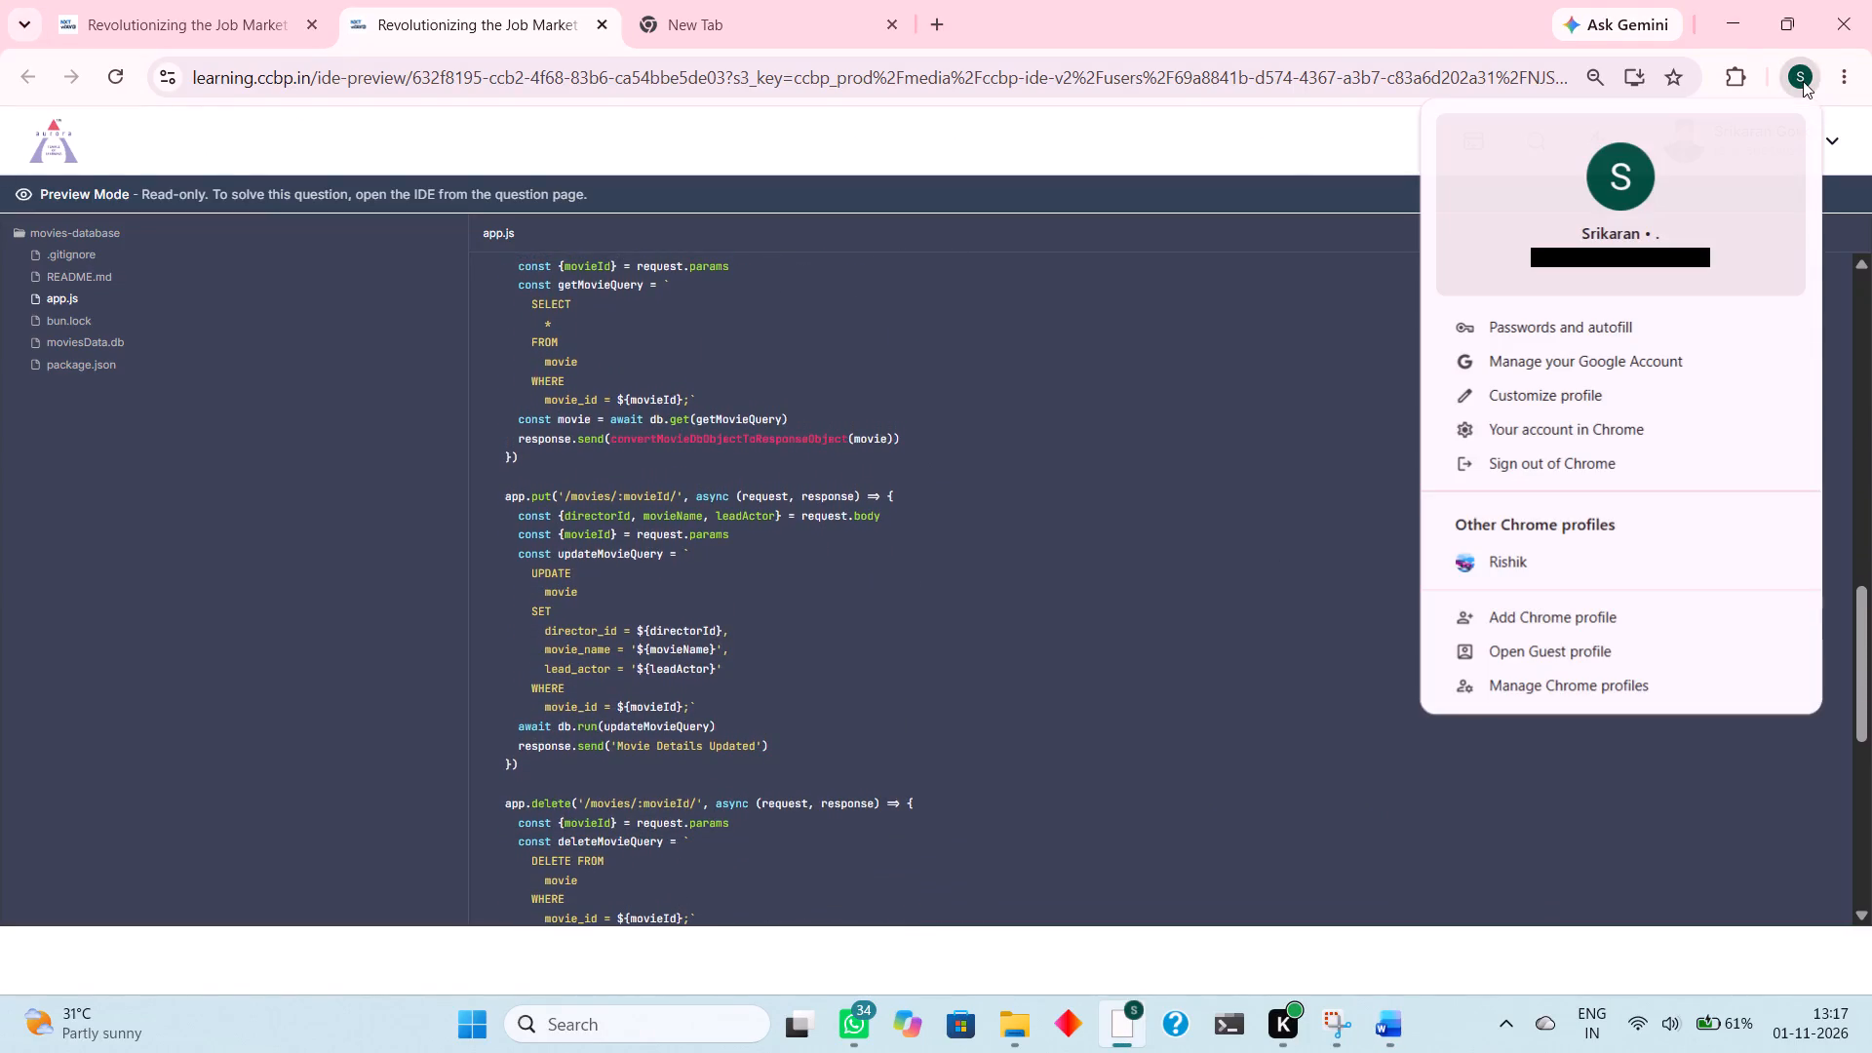
key(Print)
drag(0, 0, 1406, 841)
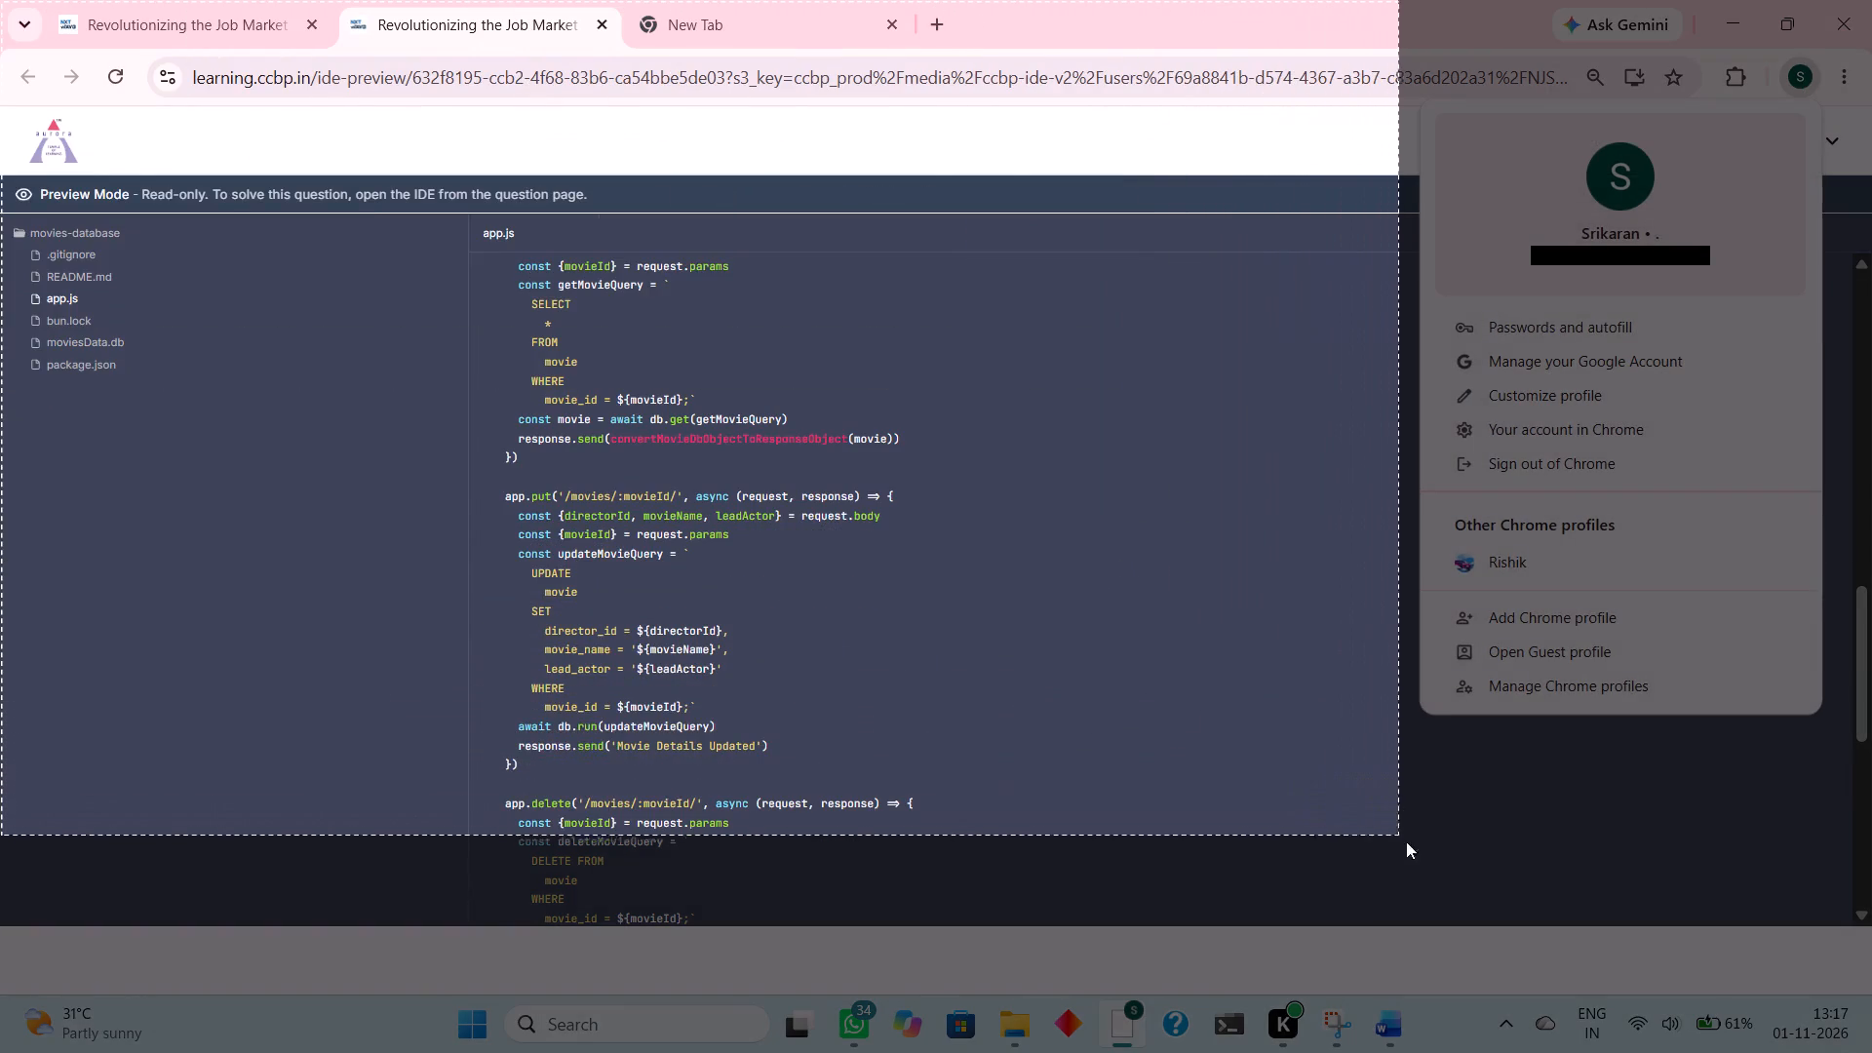
drag(1406, 841, 1751, 991)
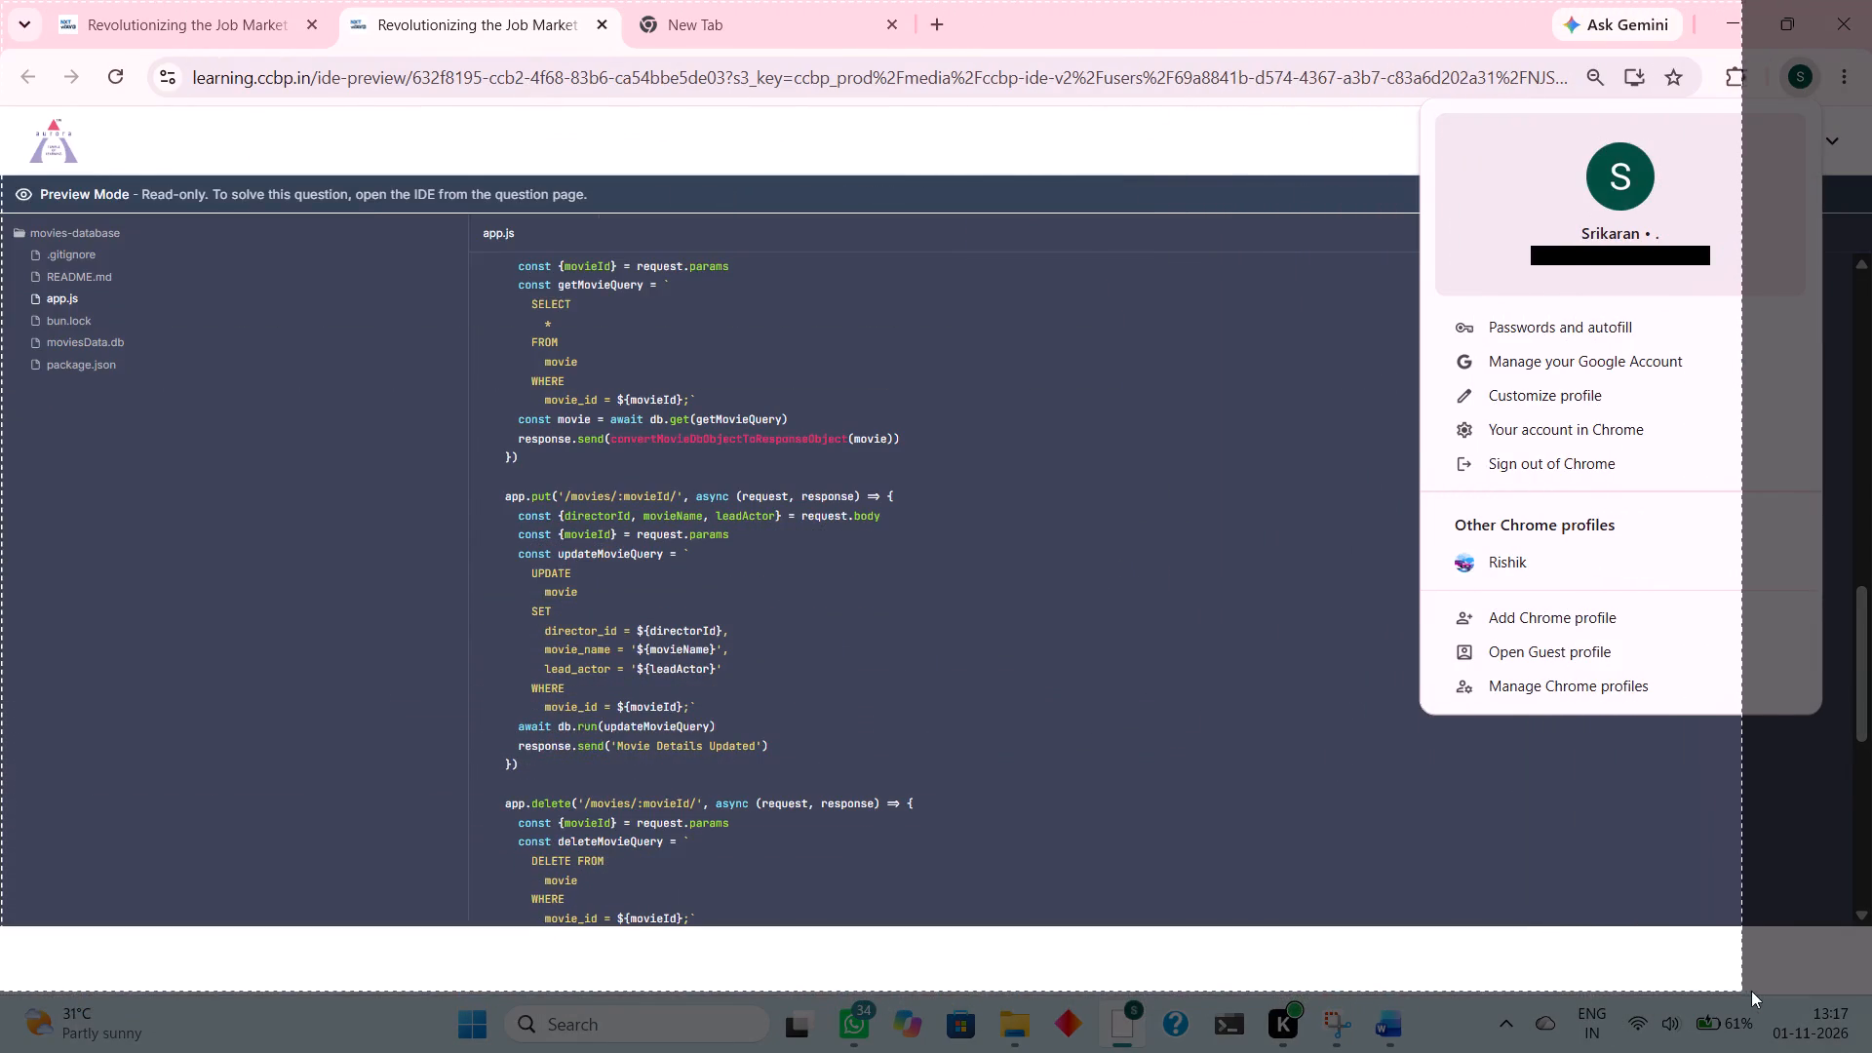
drag(1751, 991, 1871, 991)
Switch to Word and paste the captured screenshot beneath the second Movies screenshot.
key(alt+Tab)
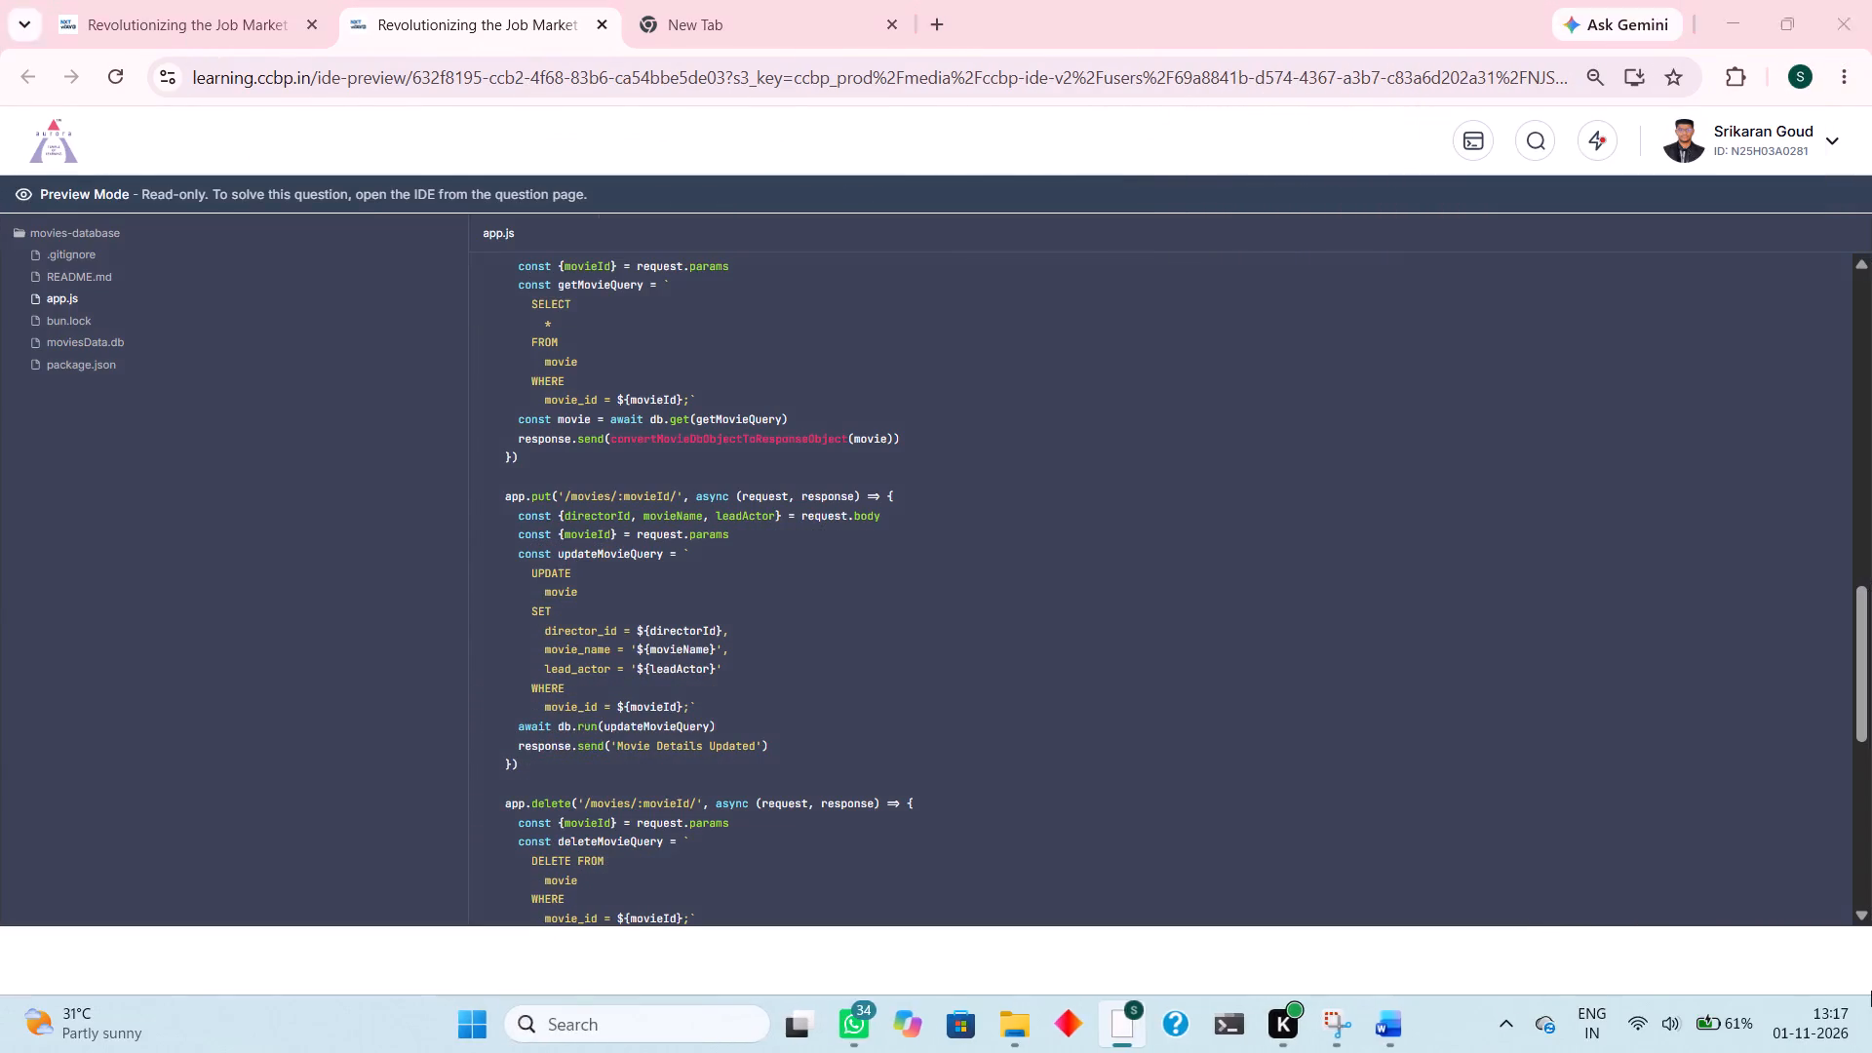
key(ctrl+v)
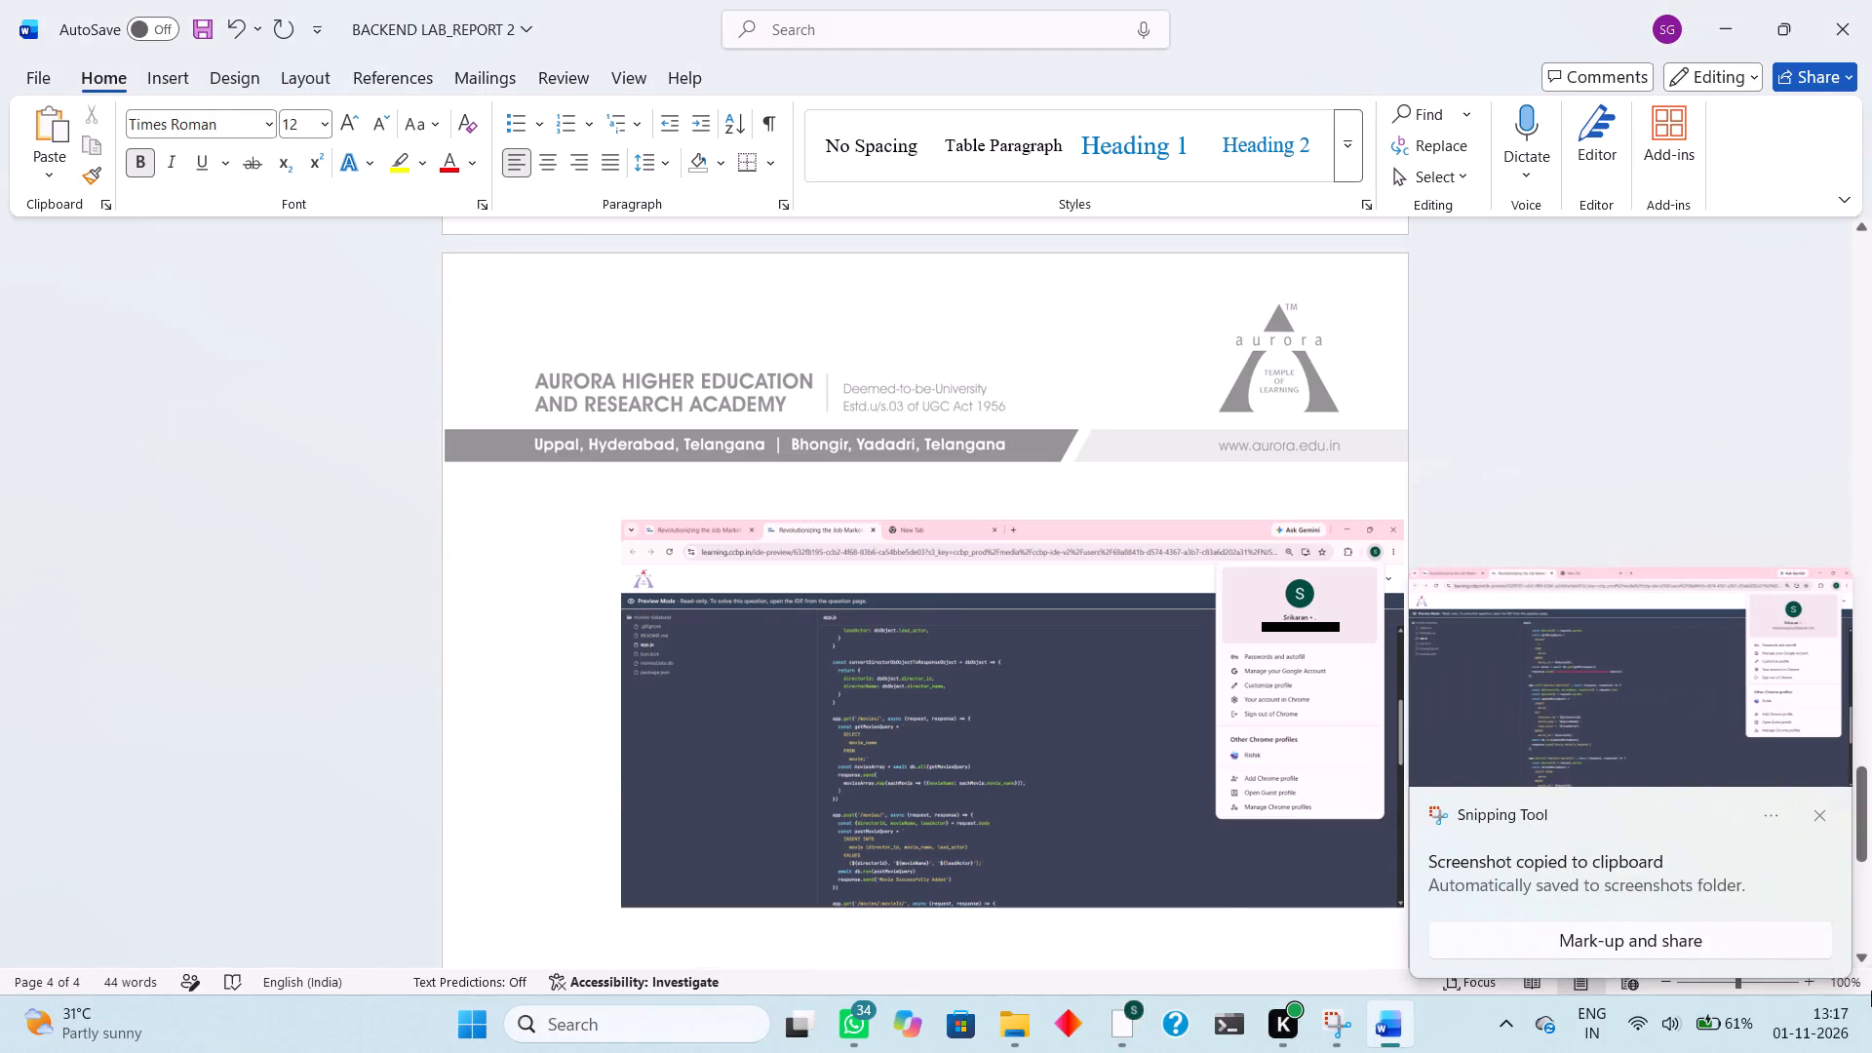
scroll(1187, 877, down, 3)
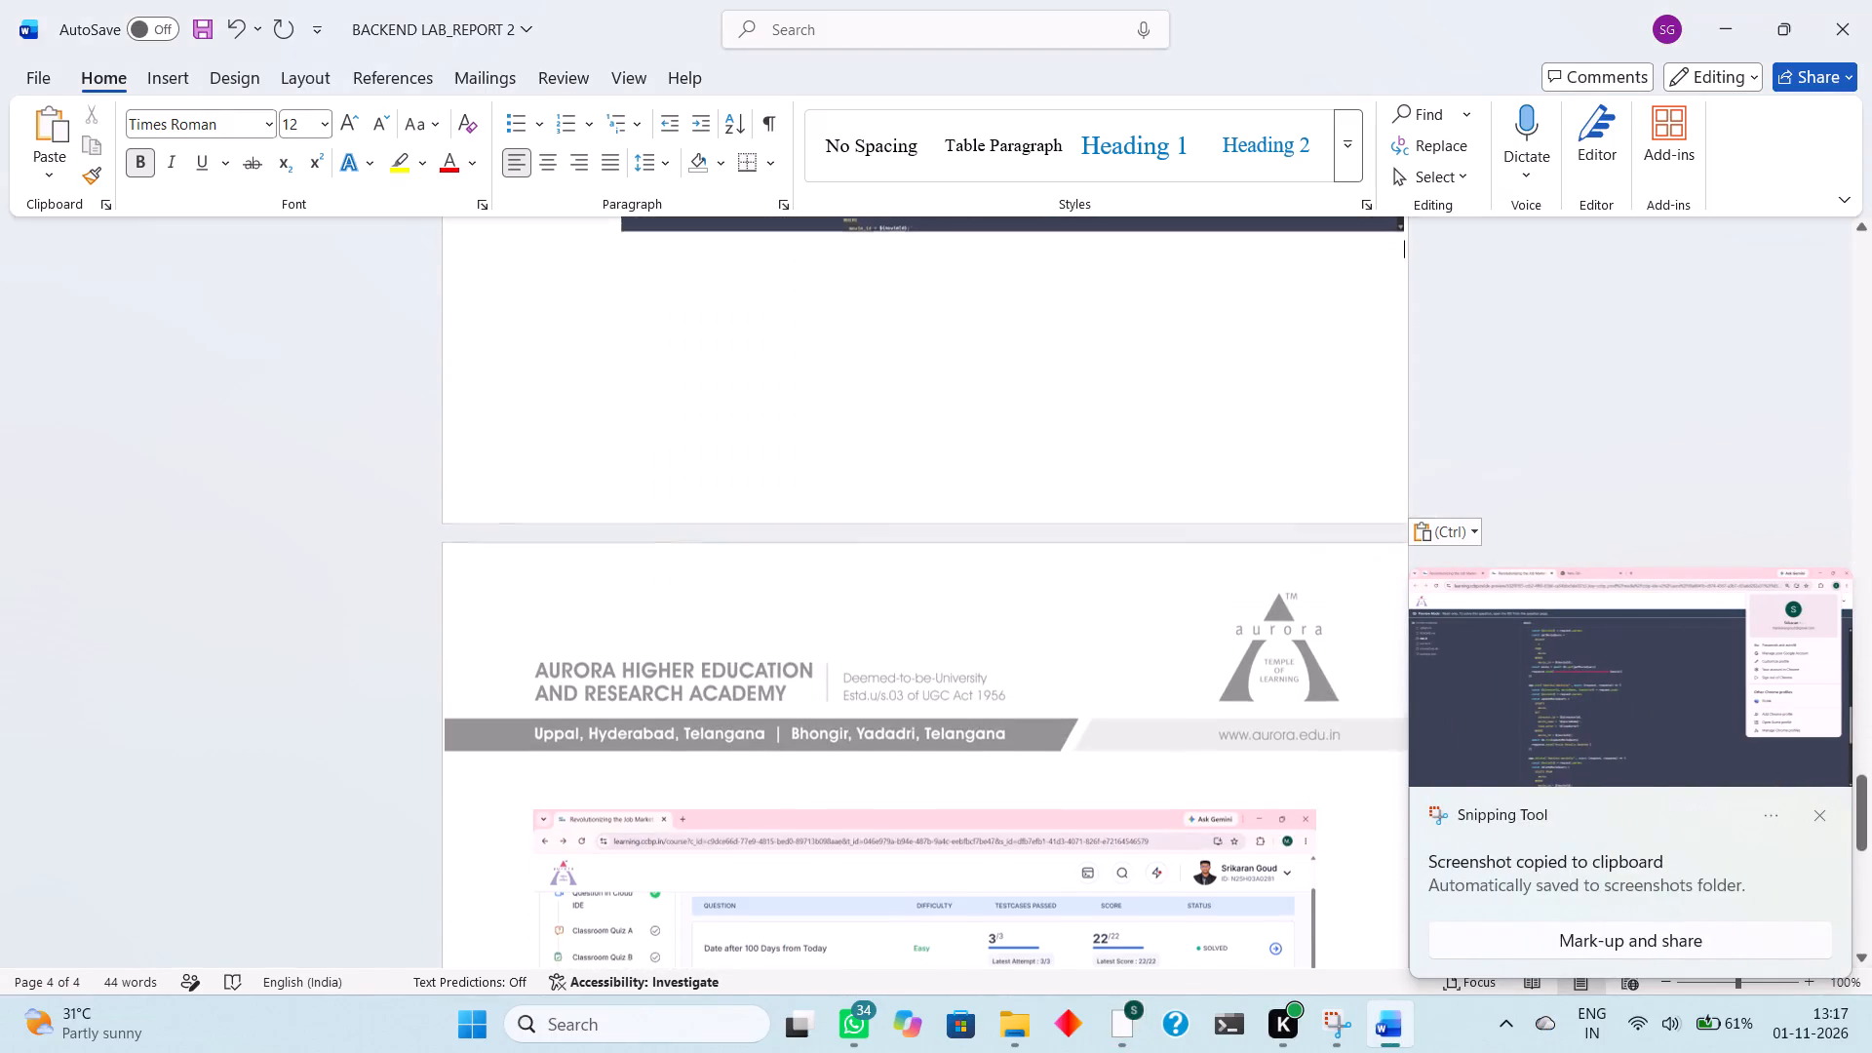
Switch to Chrome and capture the whole browser window showing the directors routes through the end of Movies app.js with profile details open.
key(alt+Tab)
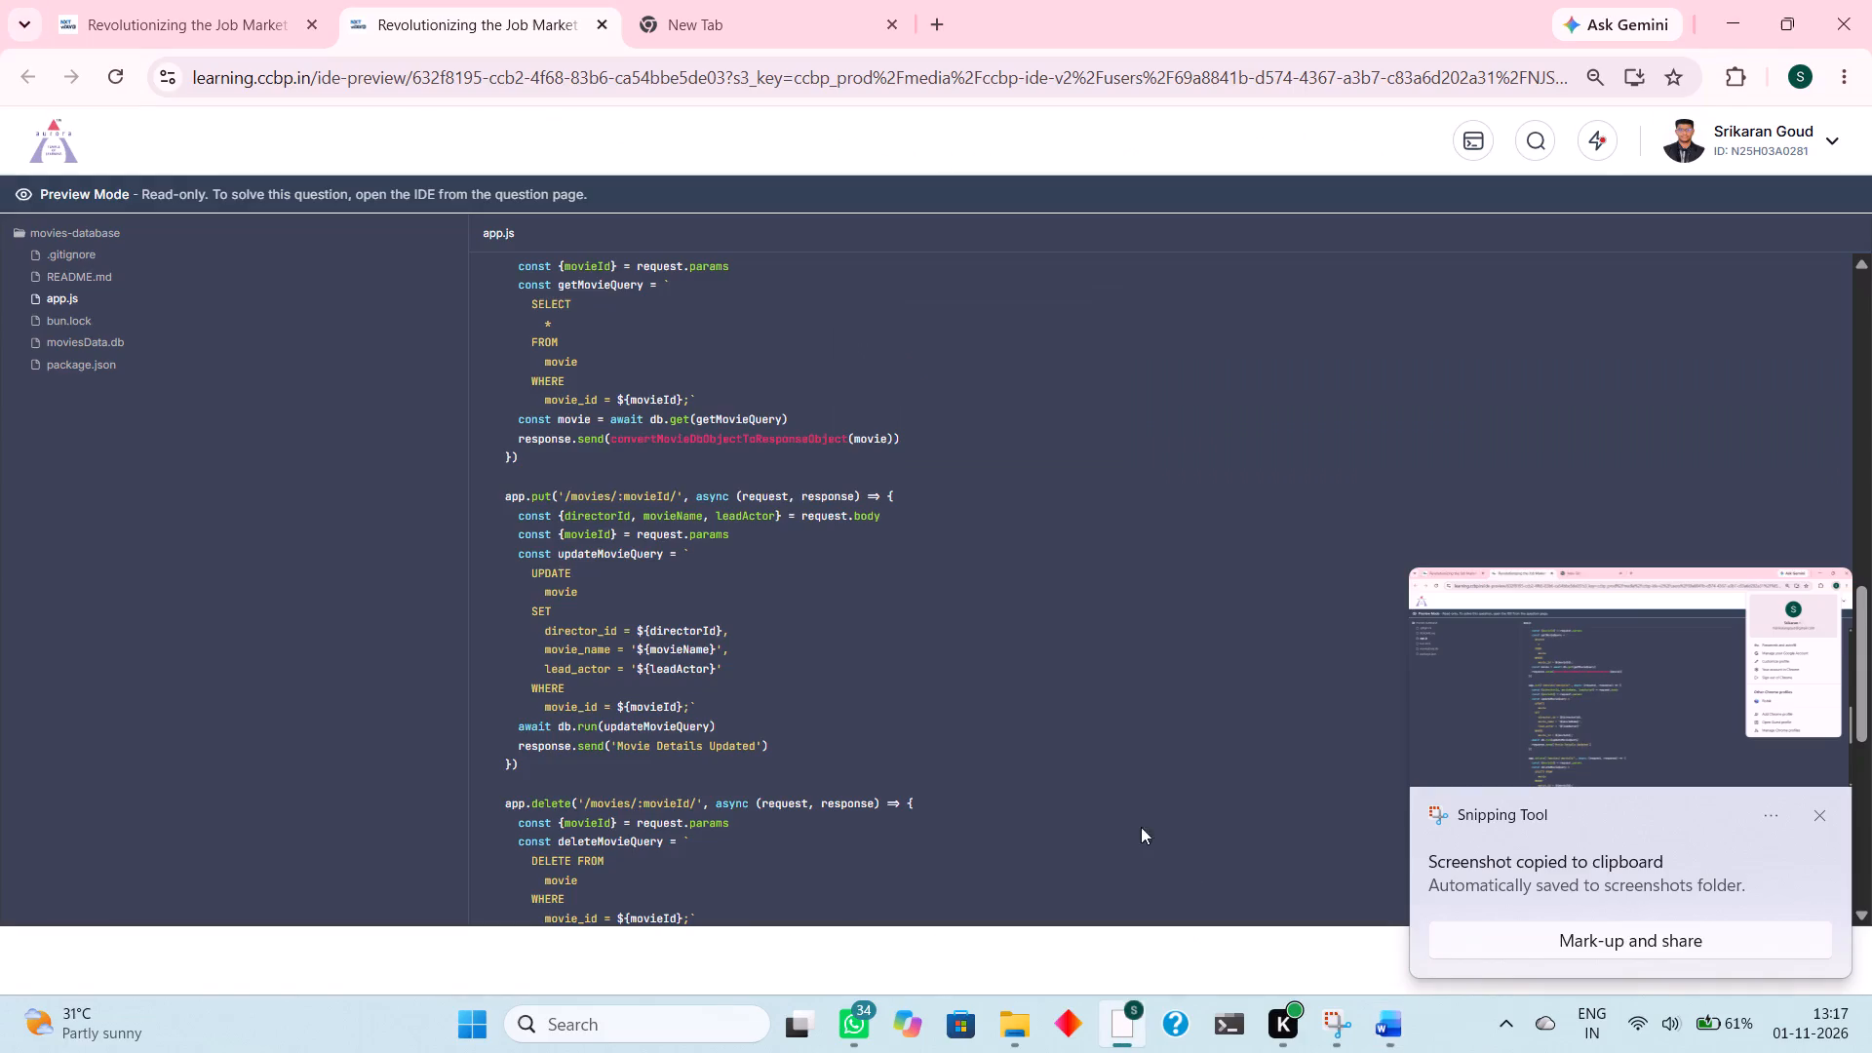
scroll(1091, 772, down, 5)
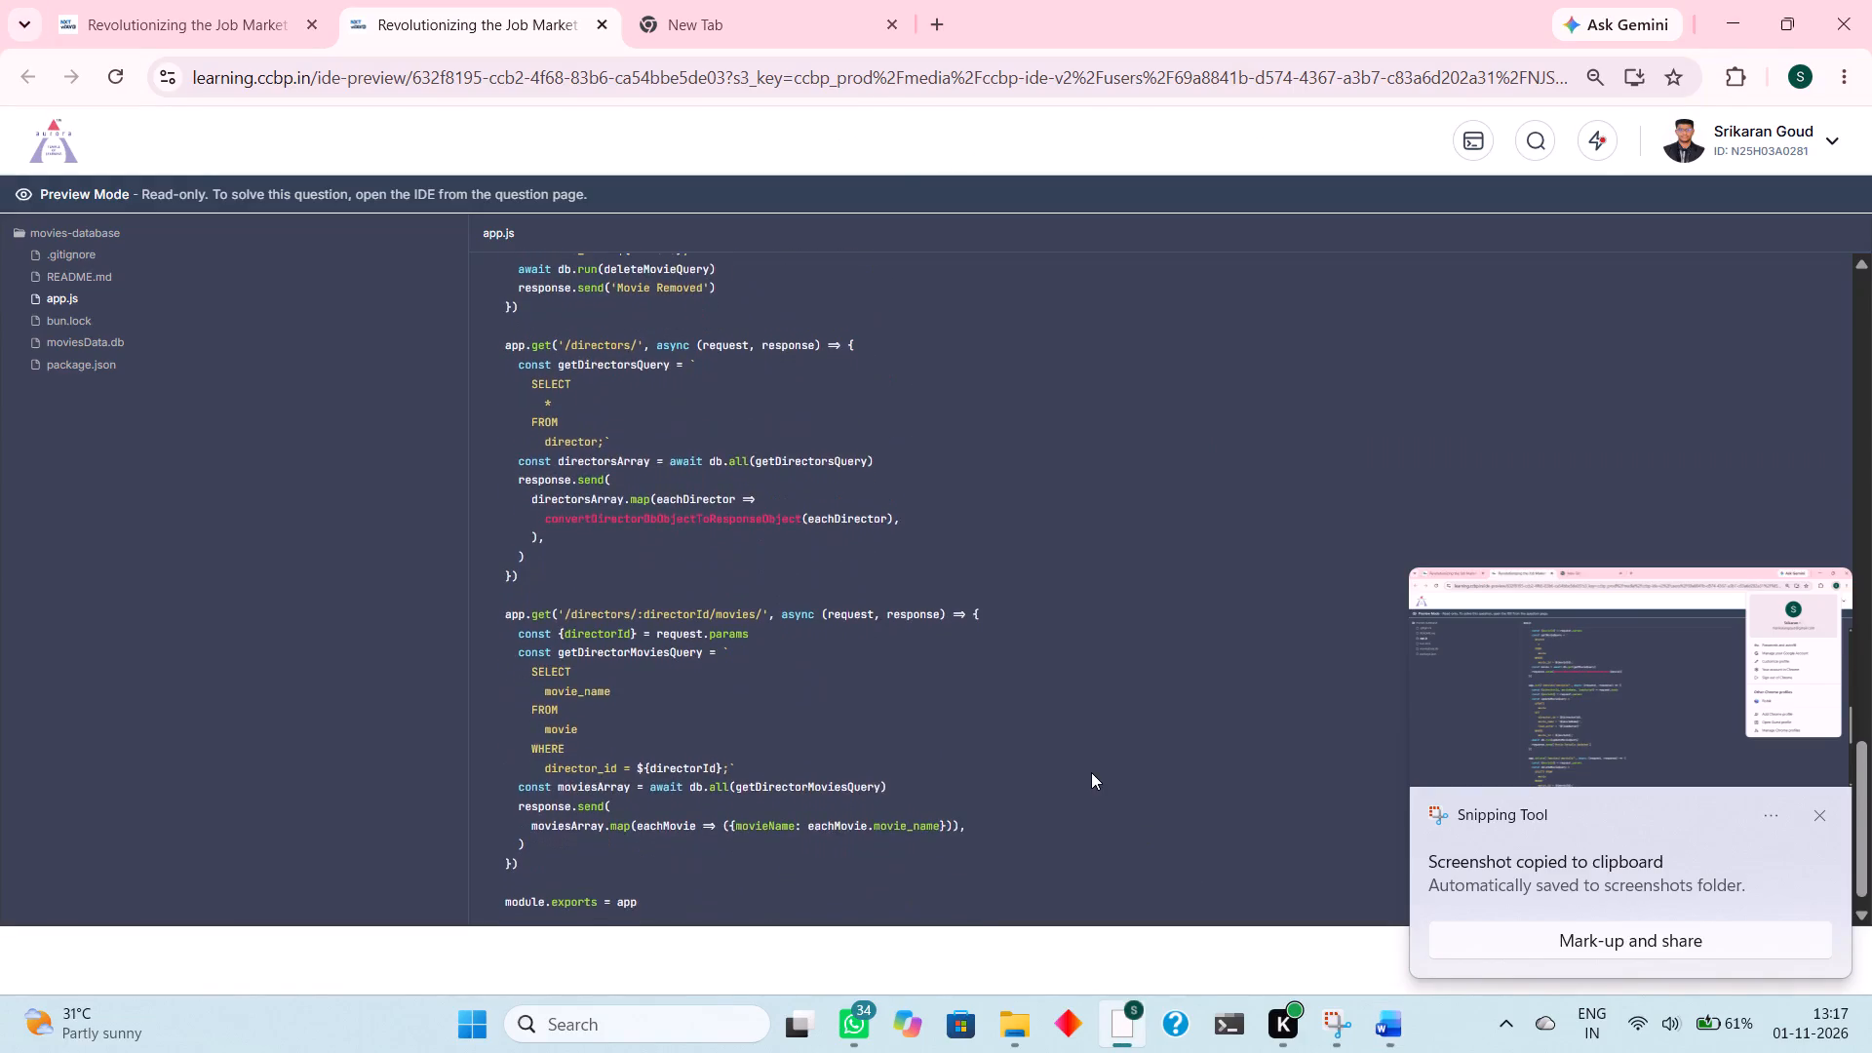
scroll(1091, 772, down, 1)
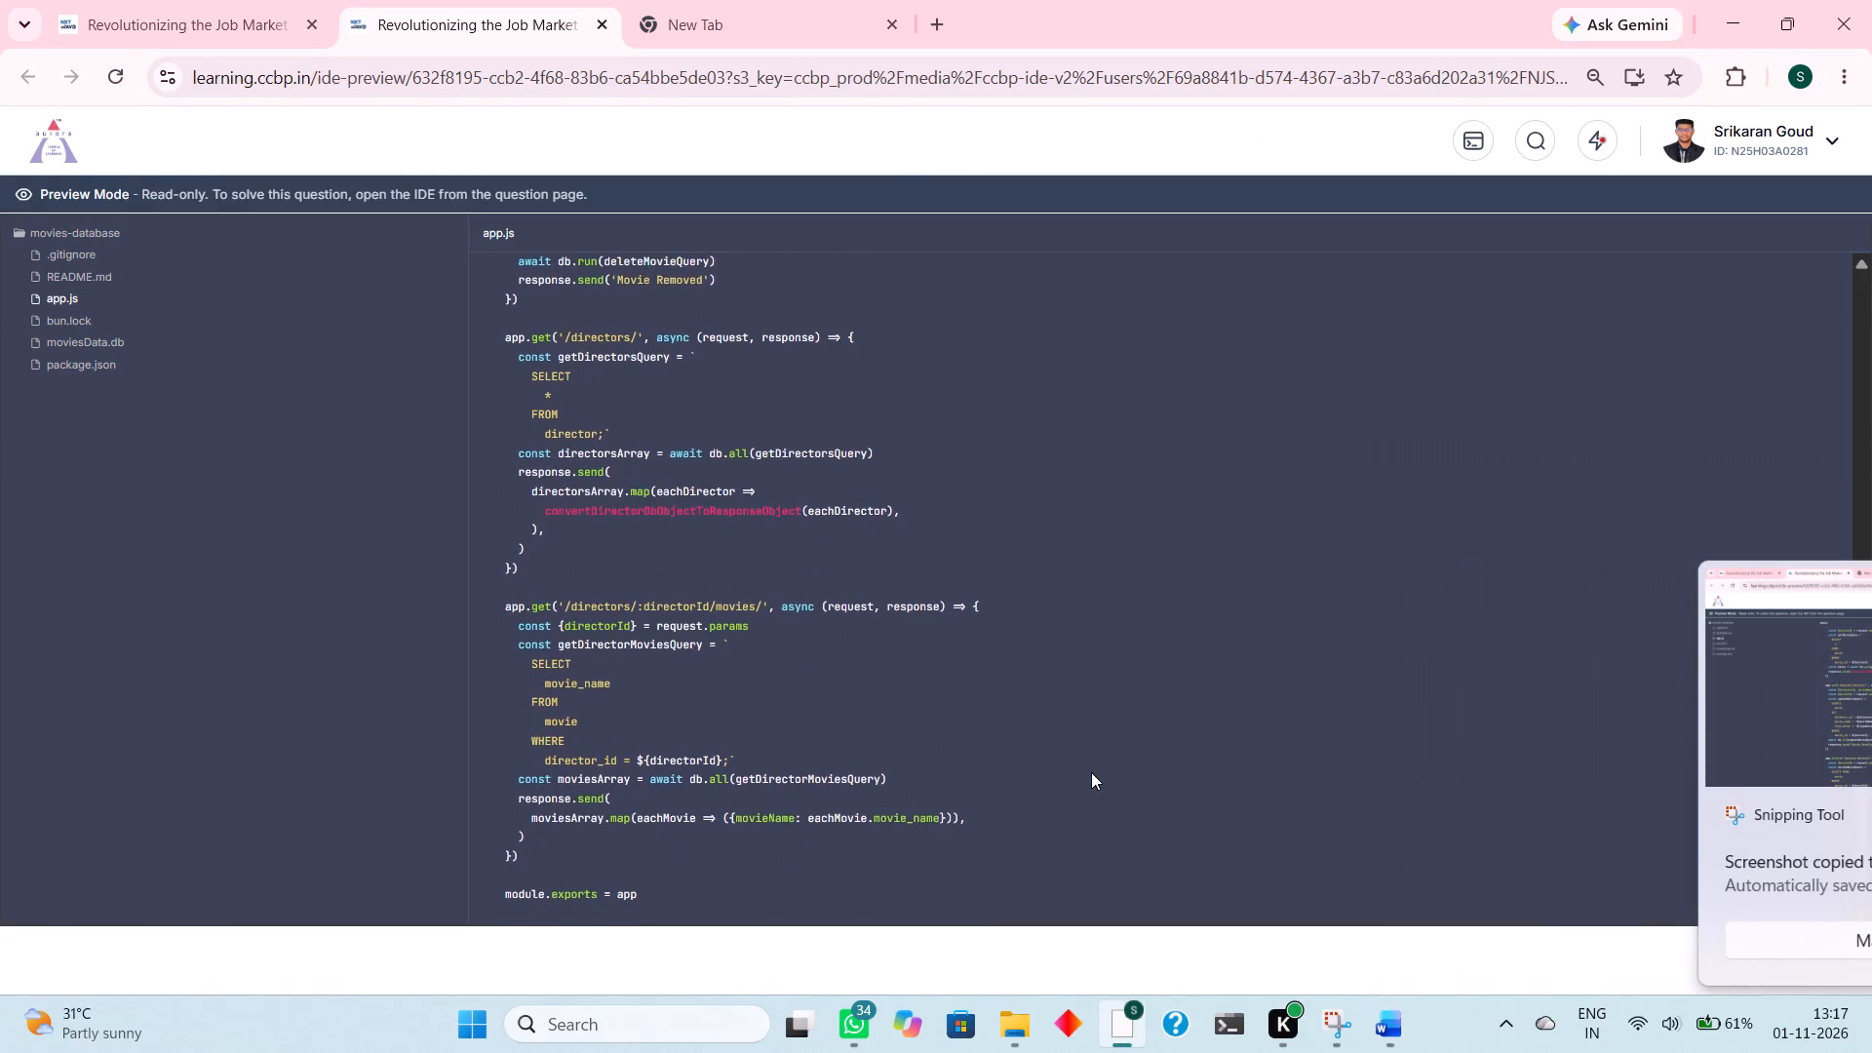
key(Print)
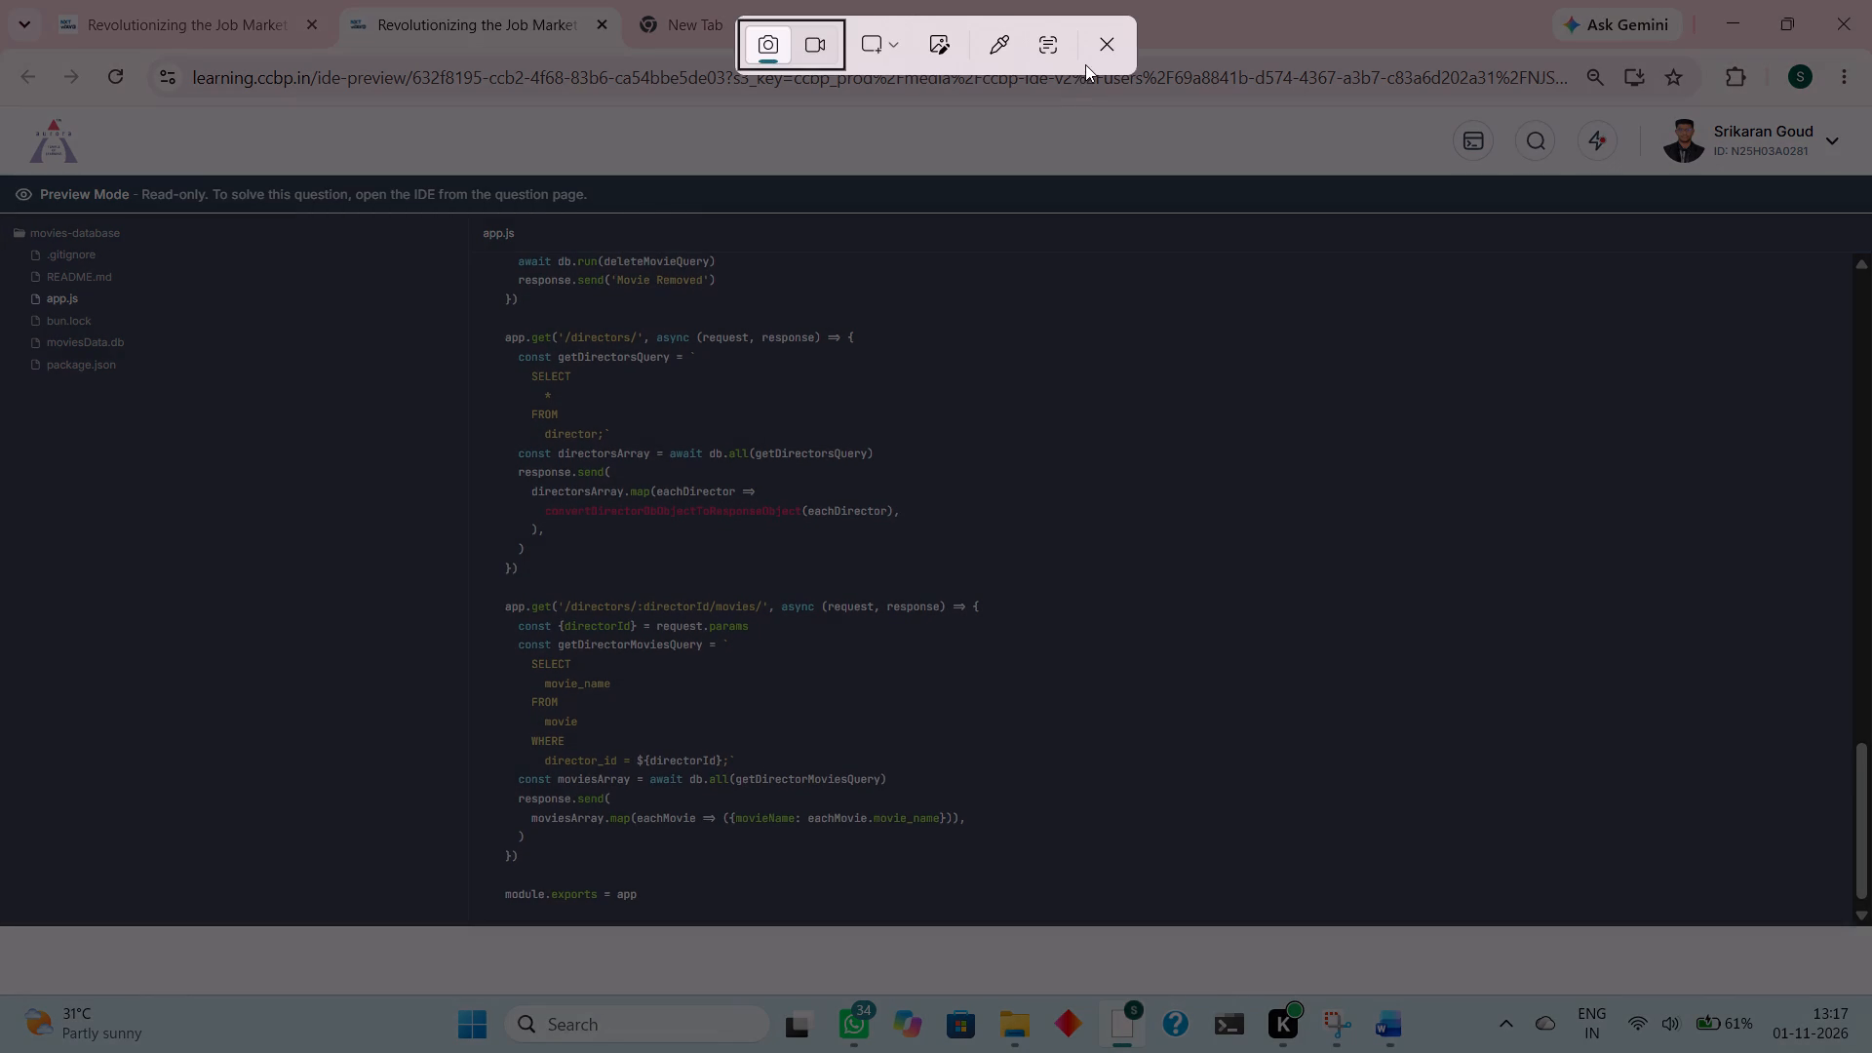
click(1091, 58)
click(1787, 77)
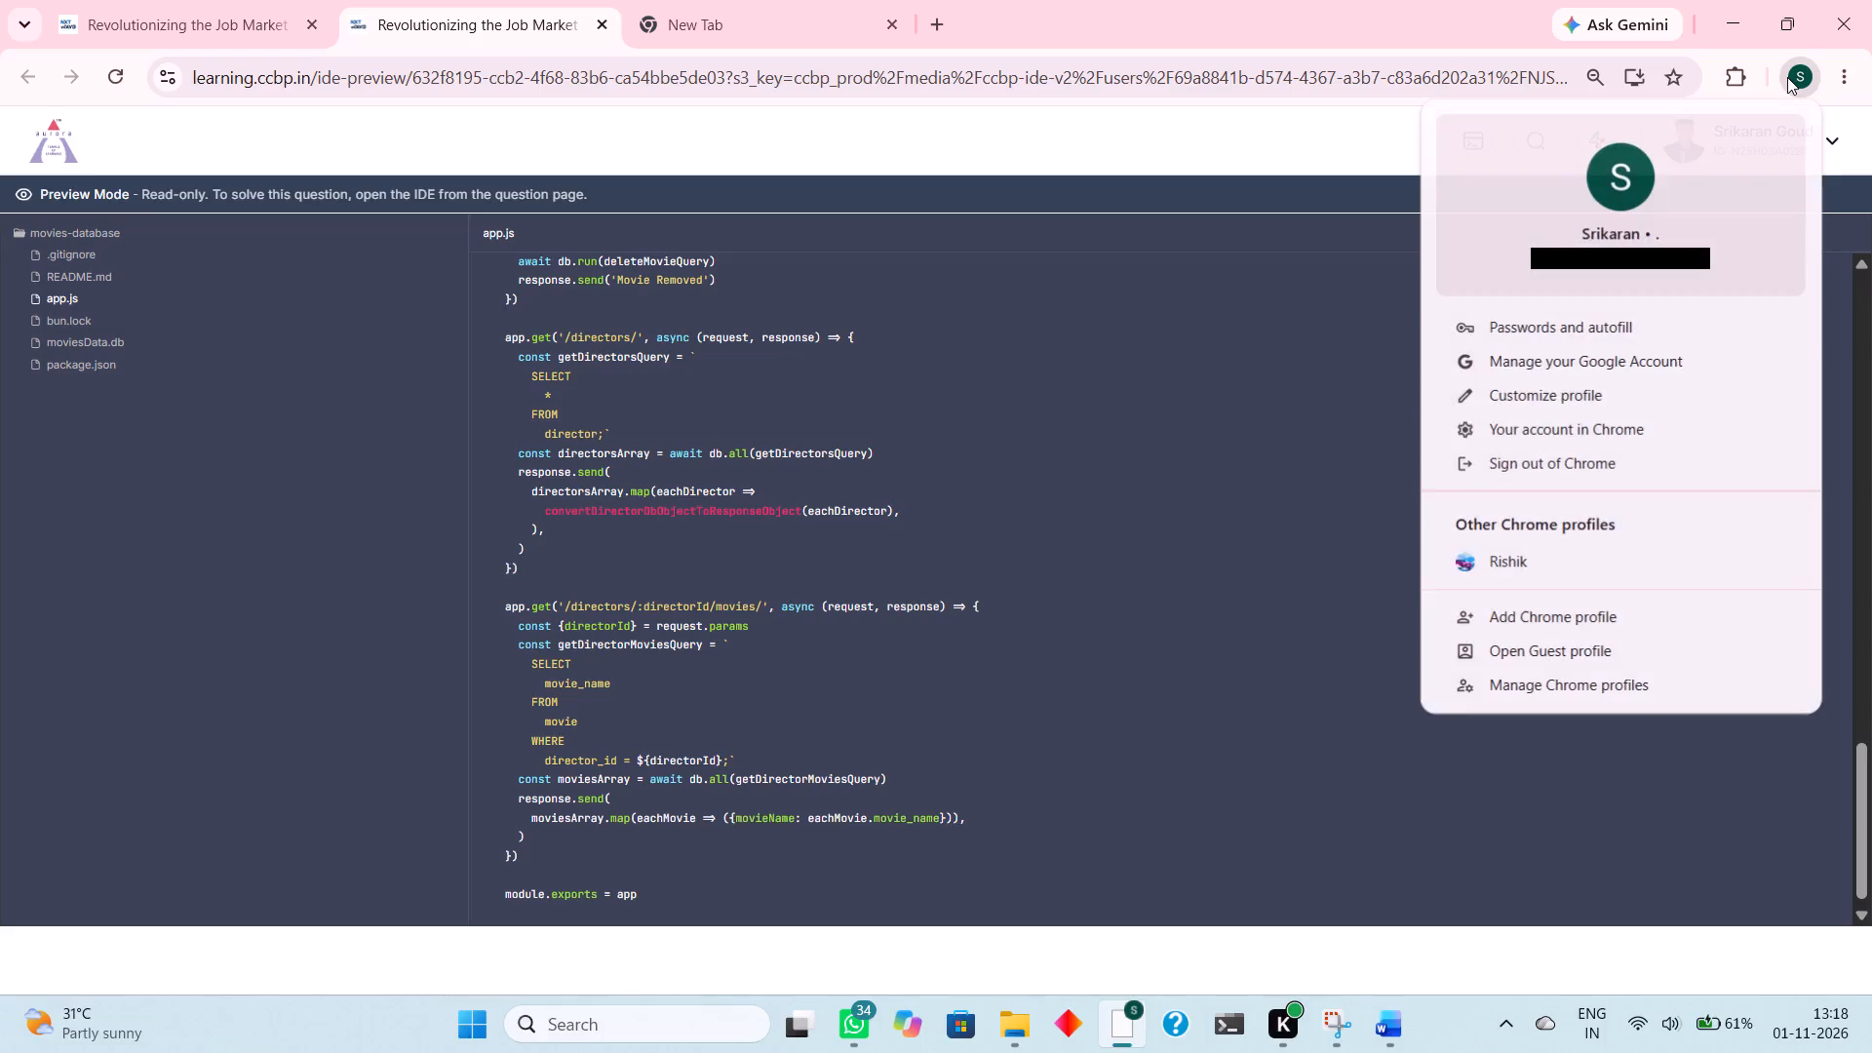
key(Print)
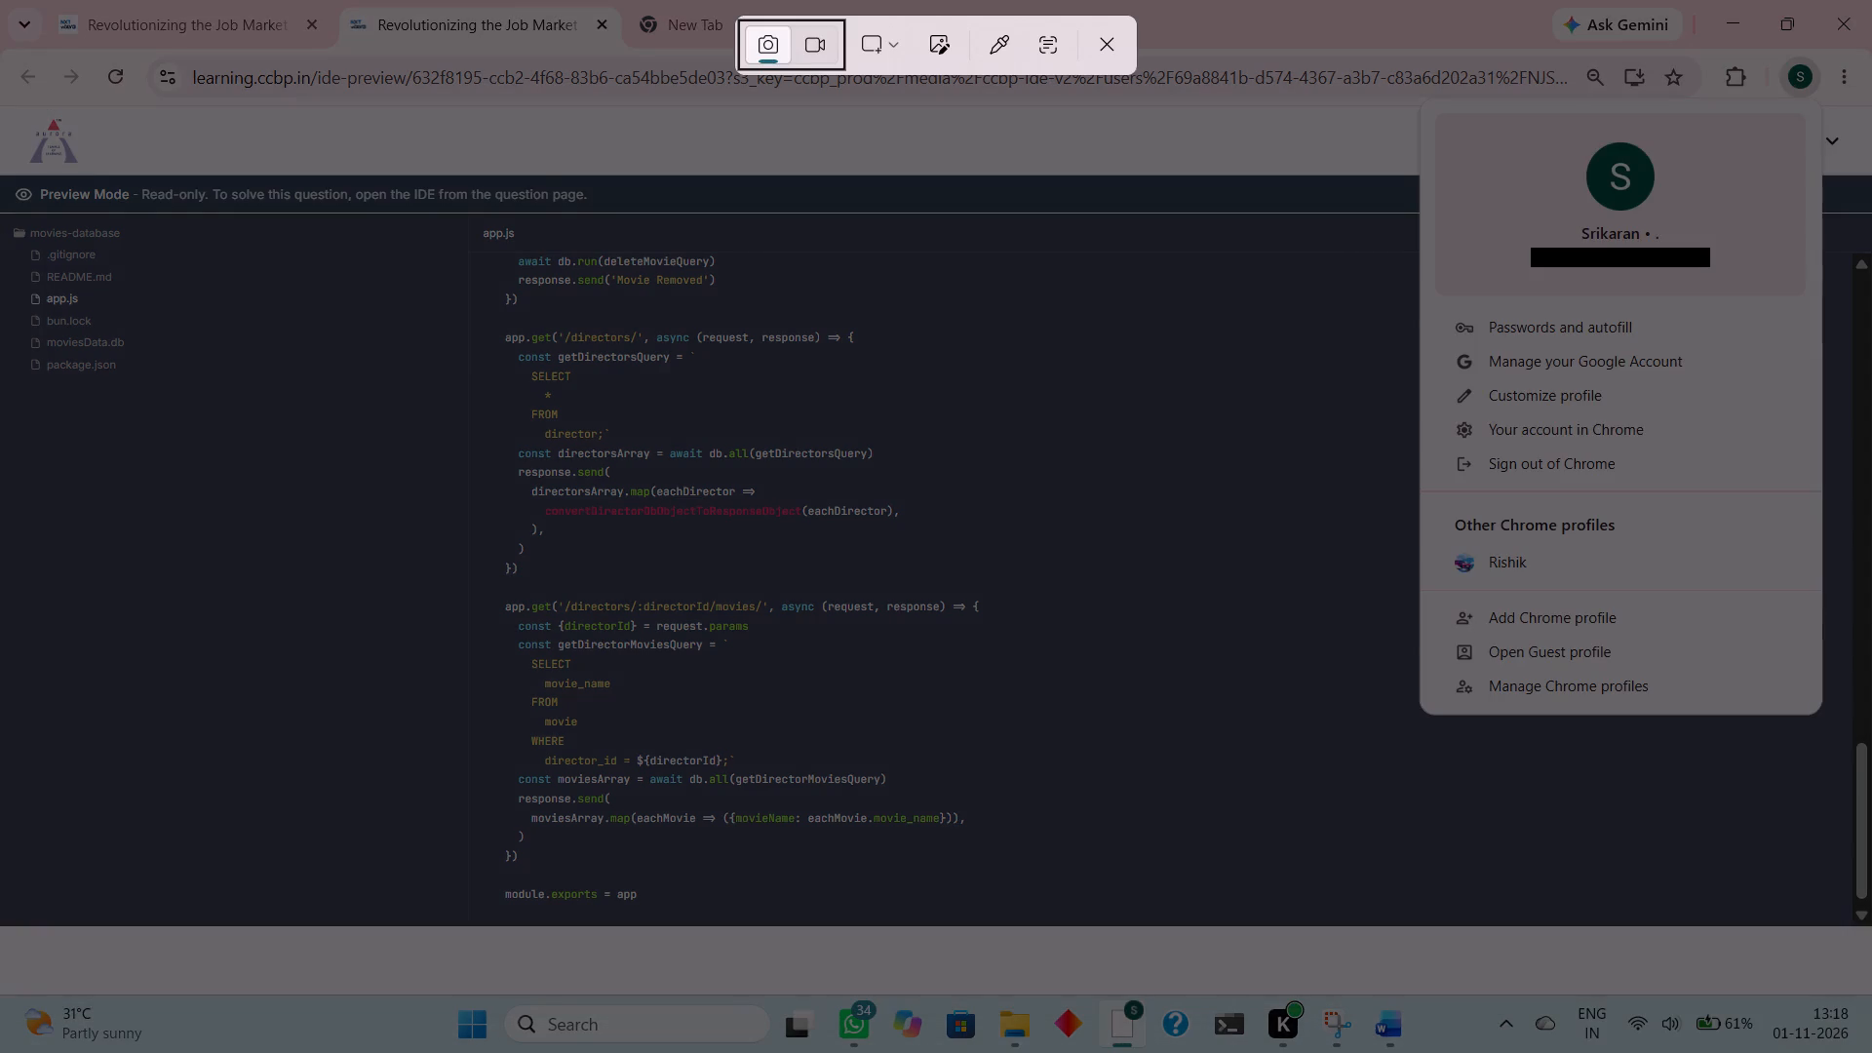
drag(1, 0, 1144, 681)
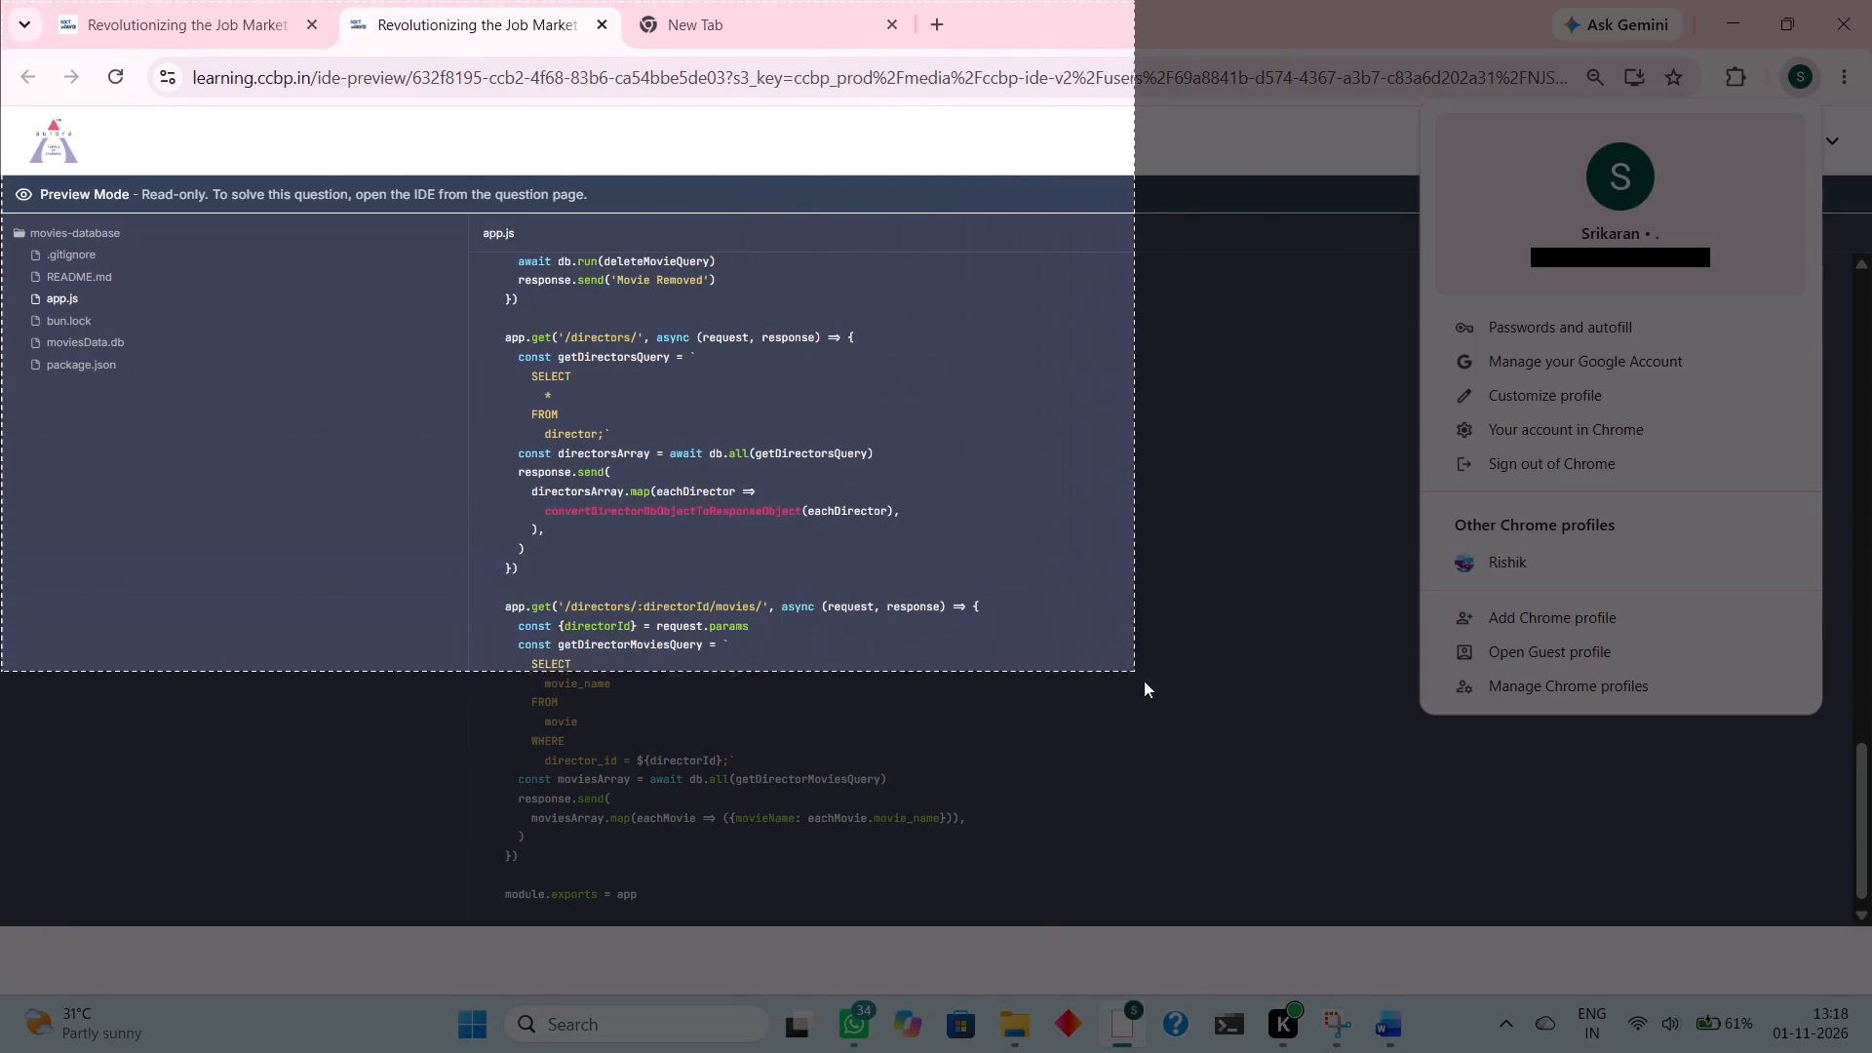
drag(1144, 681, 1555, 1023)
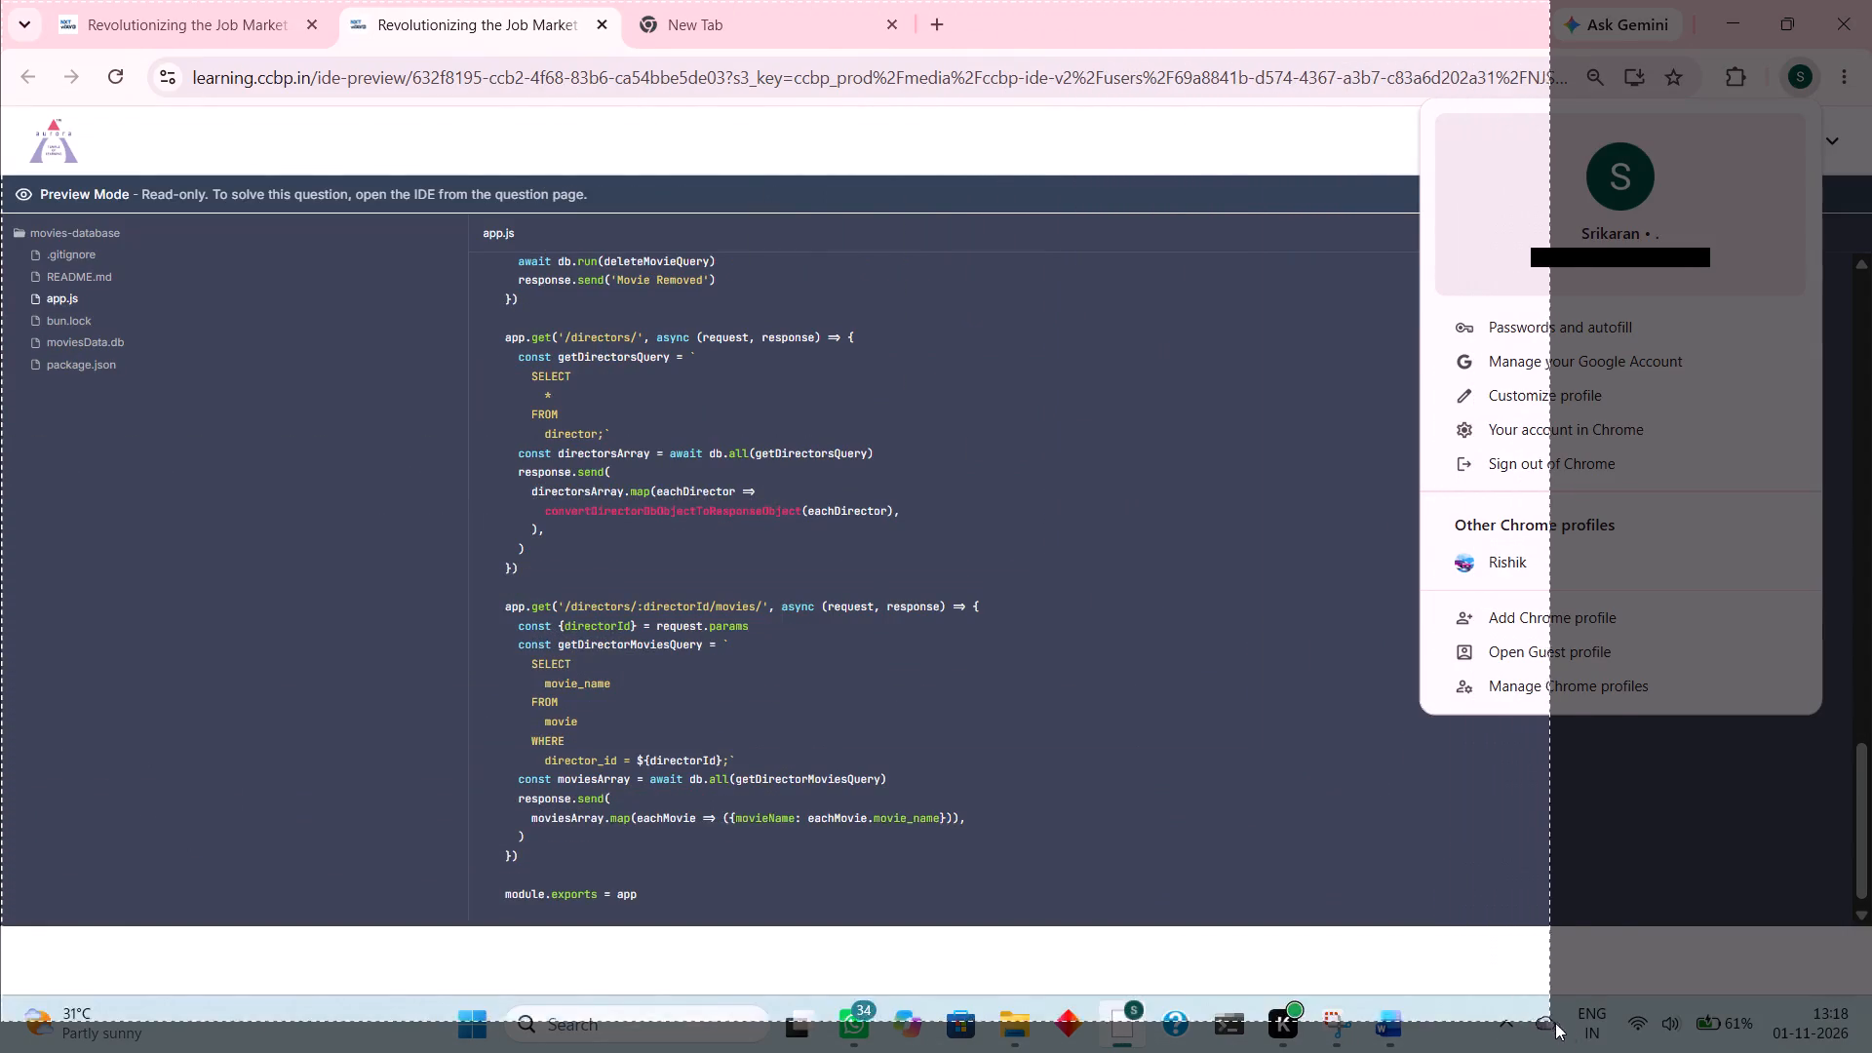
drag(1555, 1023, 1871, 994)
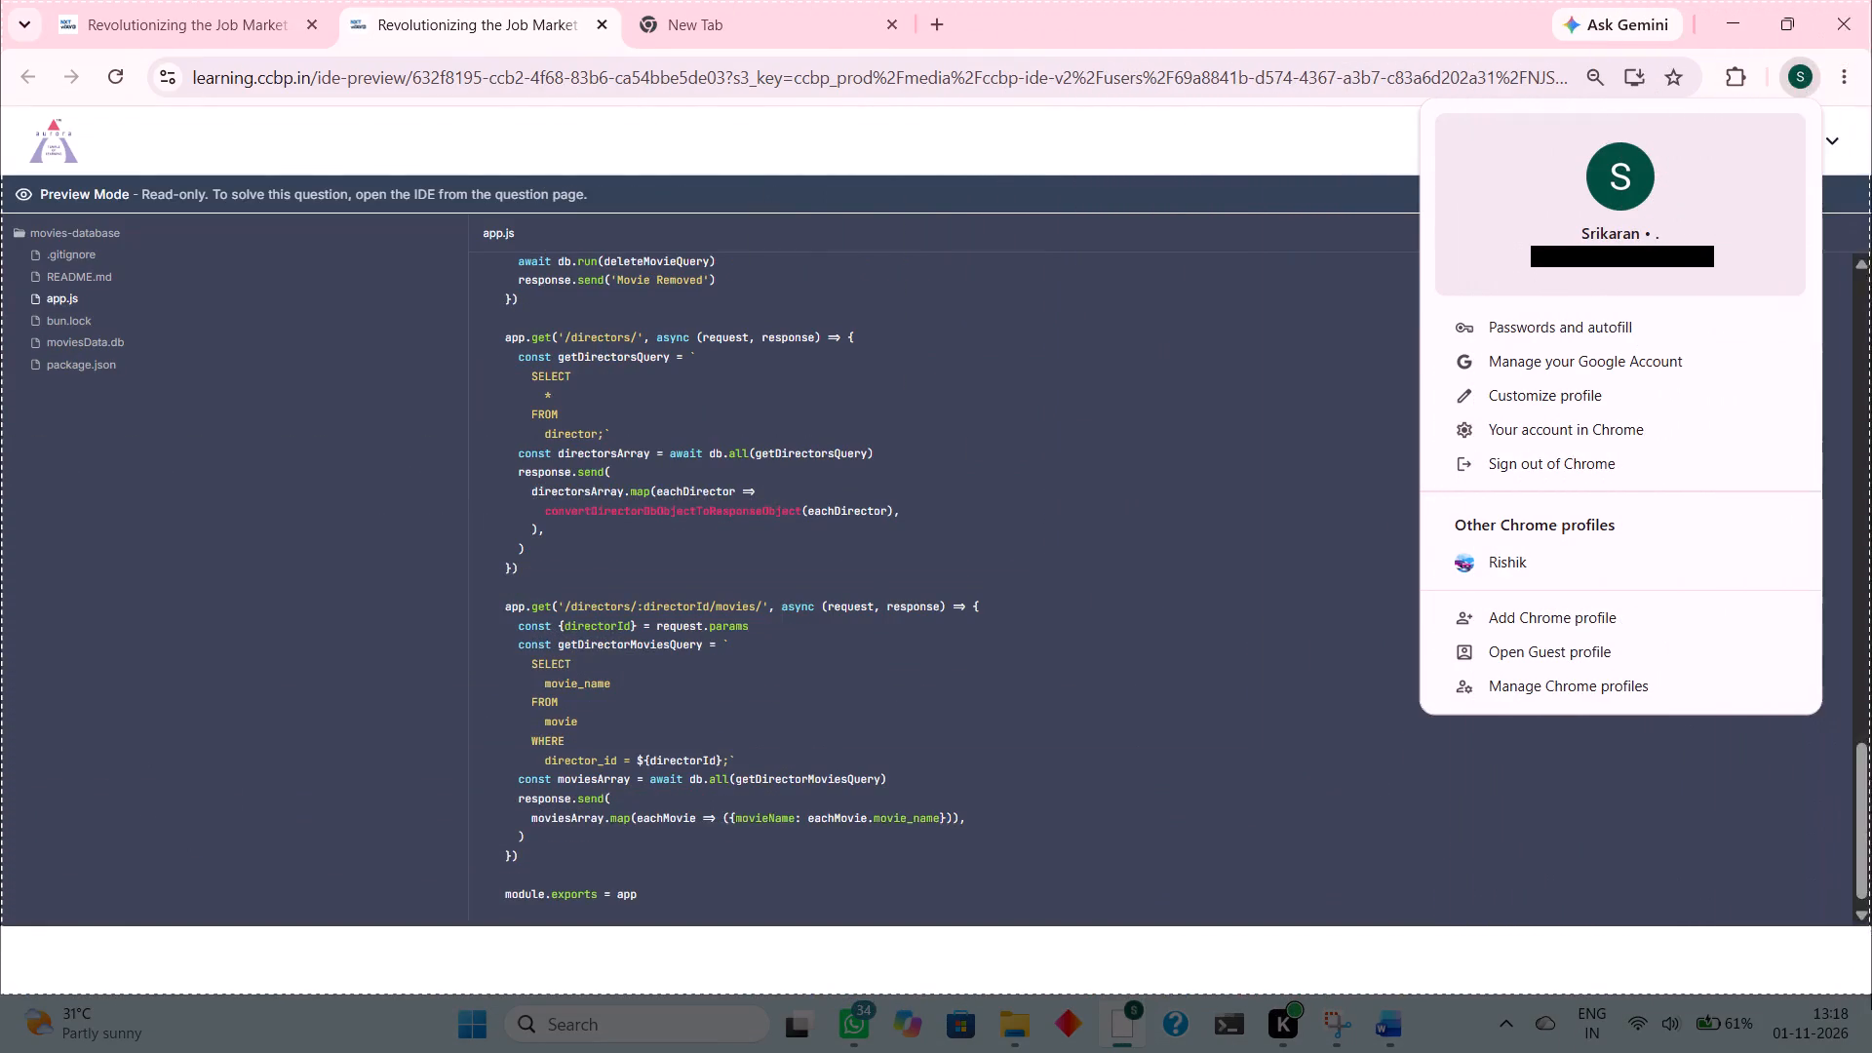
drag(1871, 994, 1871, 994)
Switch to Word and paste the captured screenshot of the directors routes beneath the previous Movies screenshot.
key(alt+Tab)
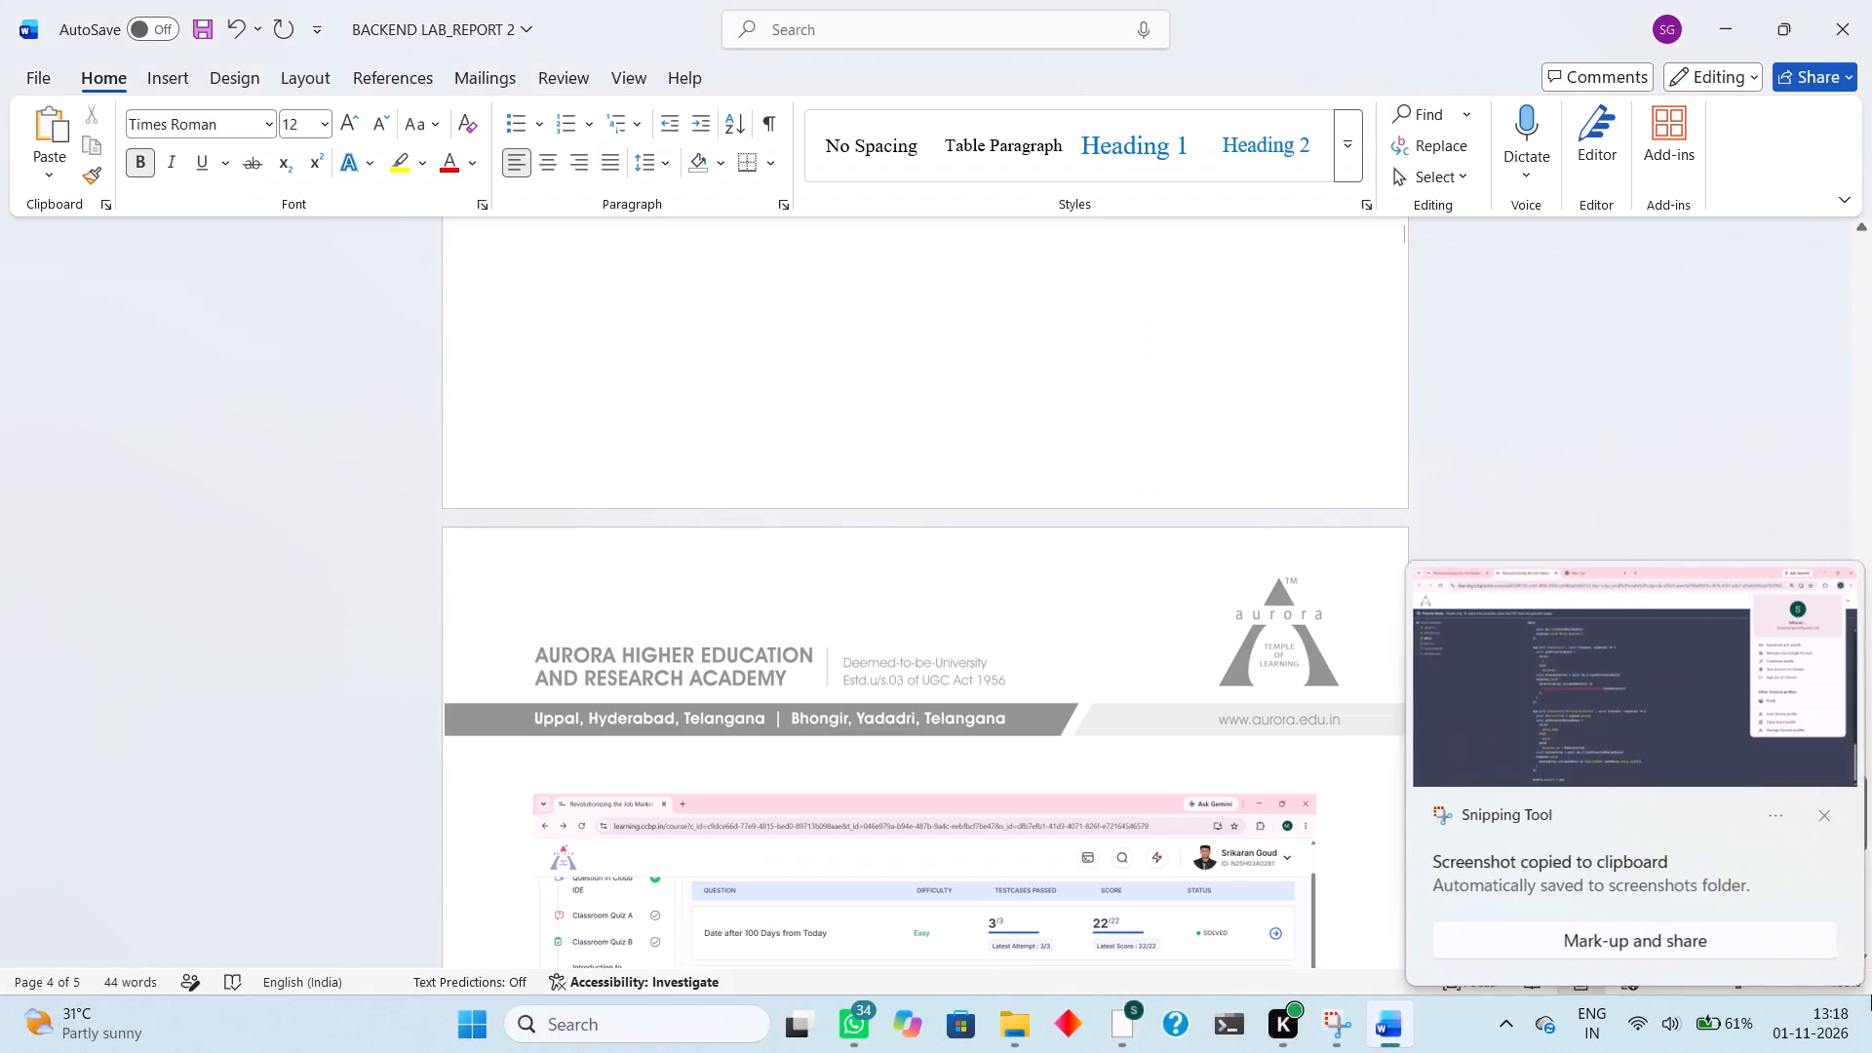
key(ctrl+v)
scroll(1871, 994, up, 3)
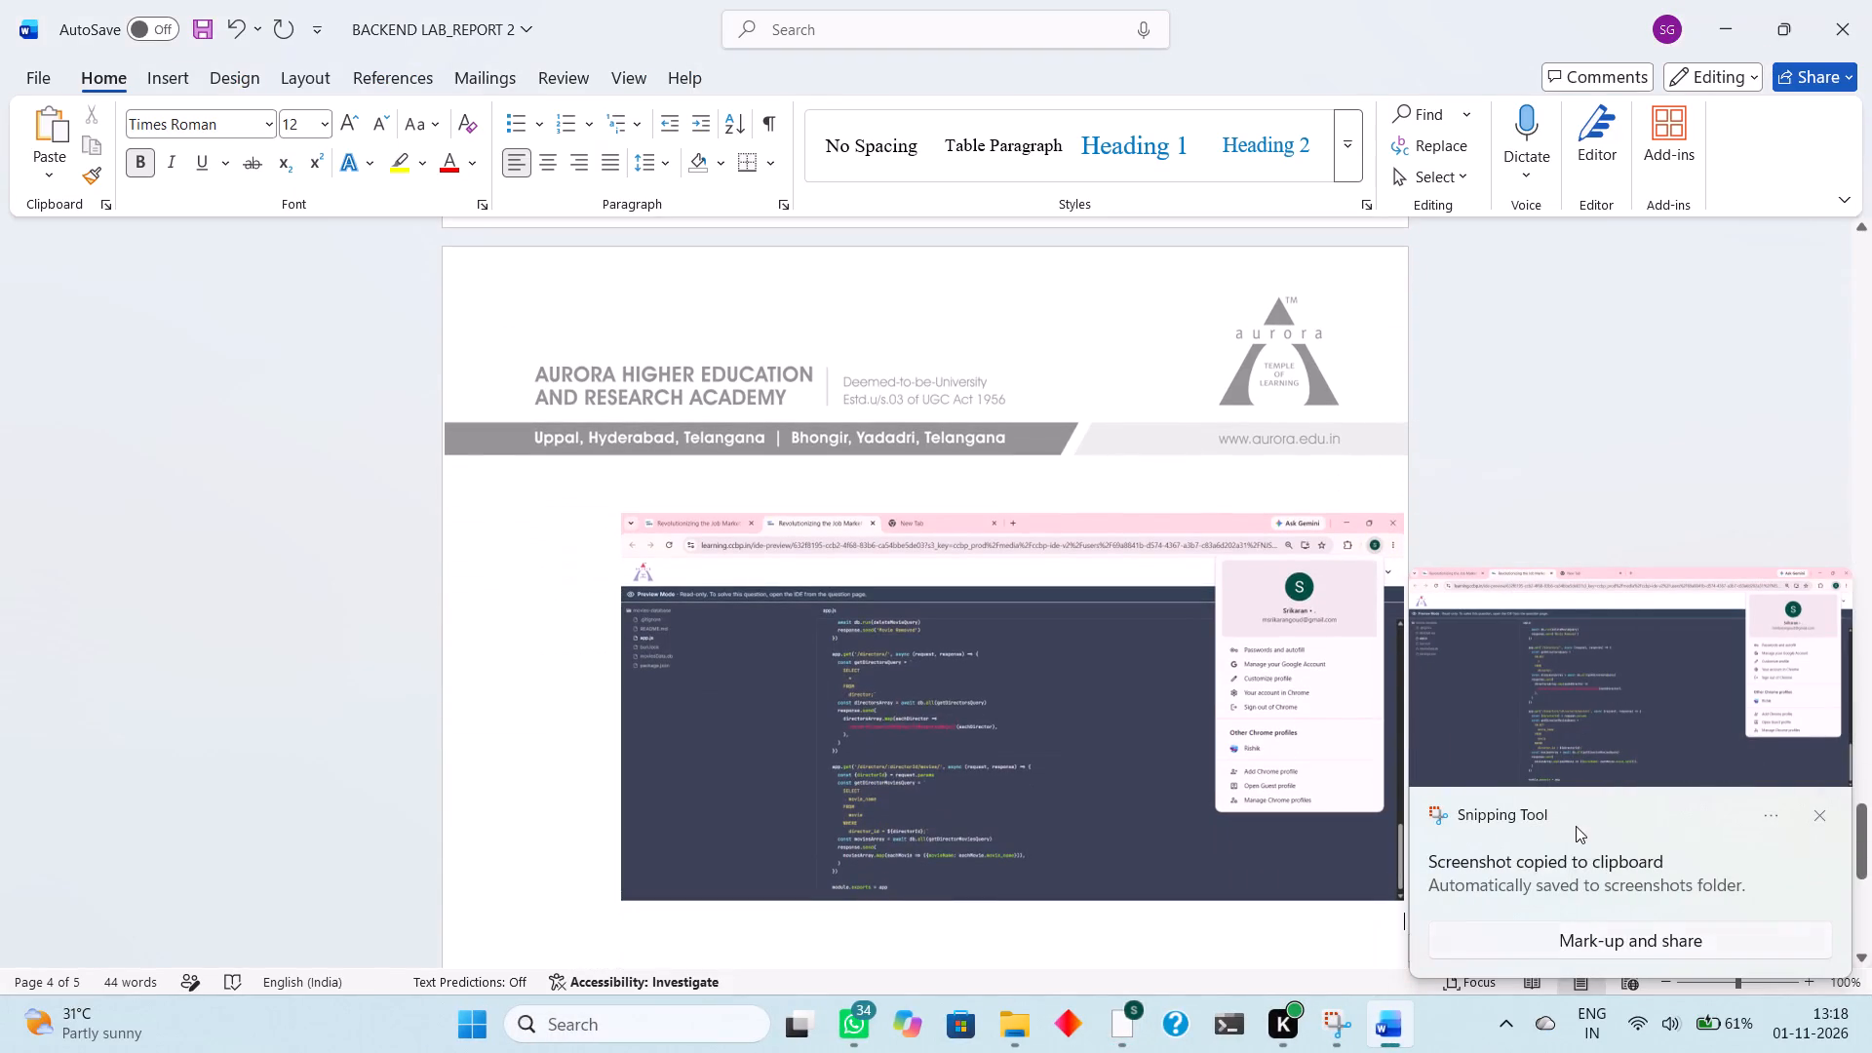
scroll(1207, 693, up, 2)
scroll(1207, 693, down, 3)
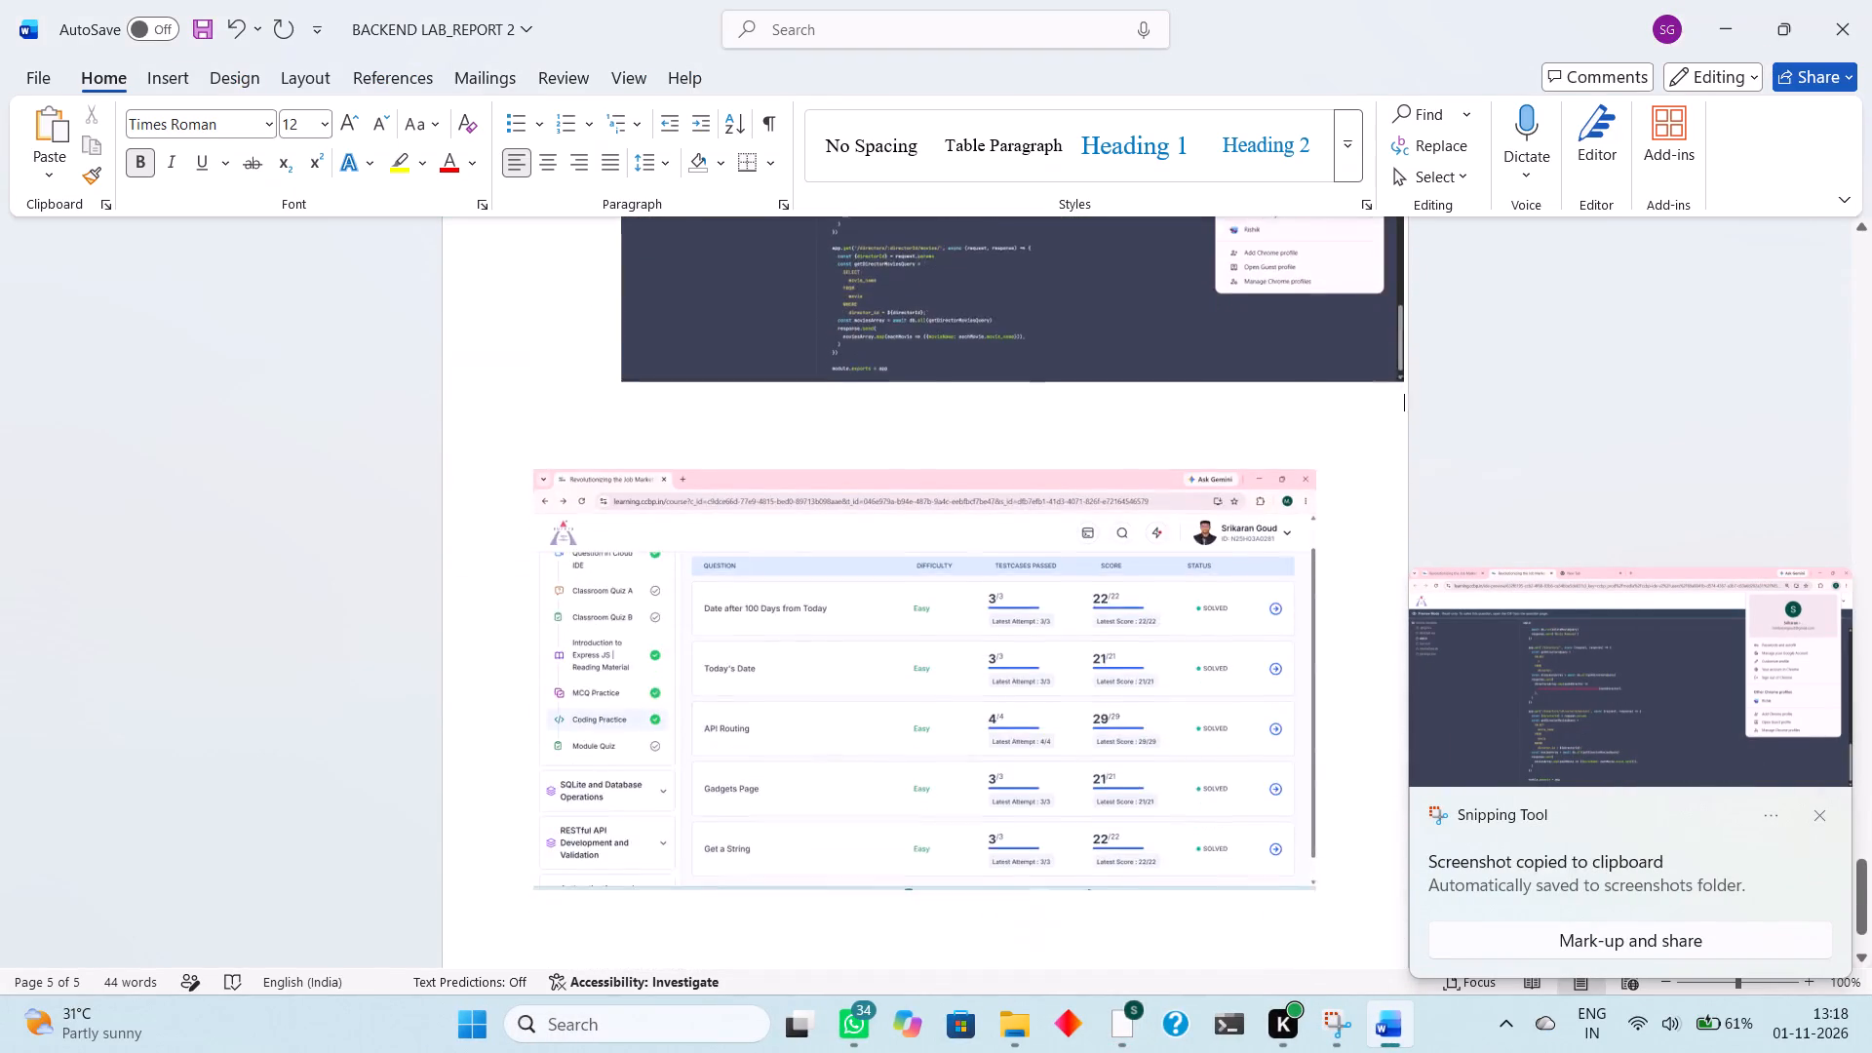
Delete the old coding practice results screenshot, starting with Date after 100 Days from Today, below the pasted Movies code.
scroll(1207, 693, down, 1)
click(1207, 693)
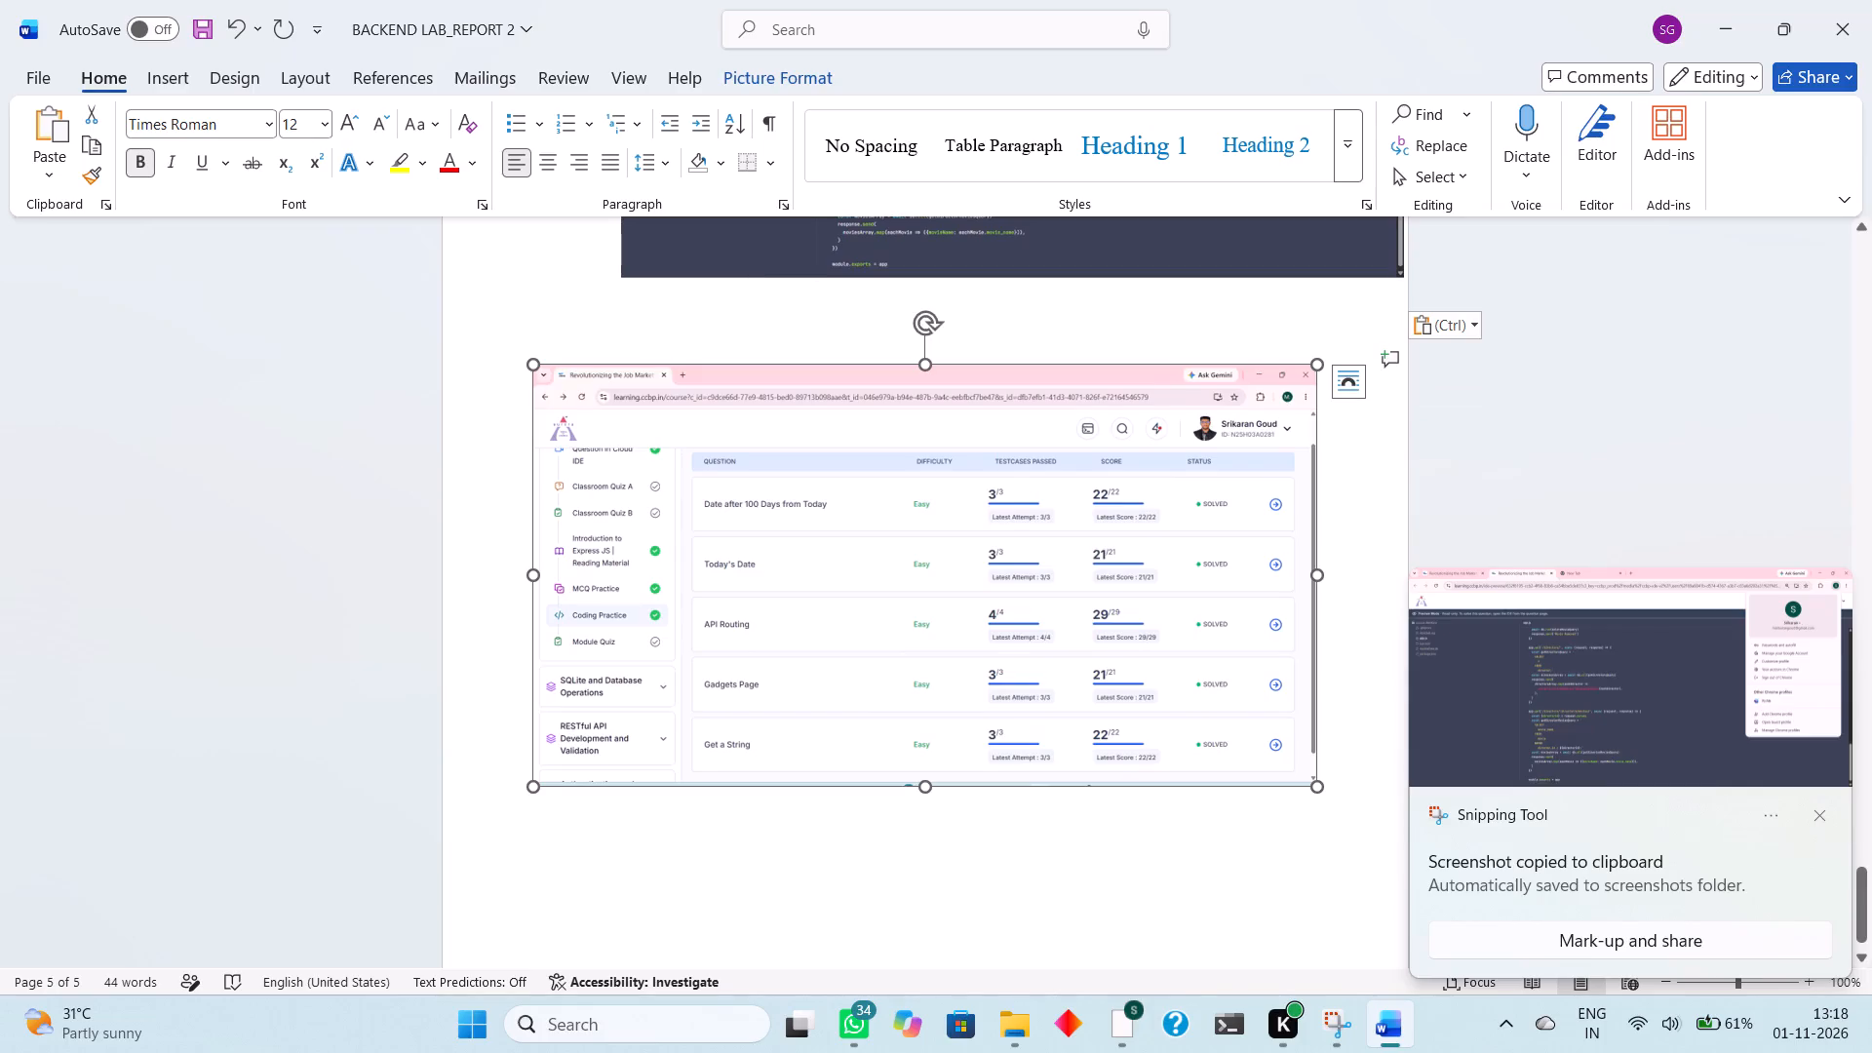
scroll(1207, 693, up, 3)
scroll(1207, 693, down, 1)
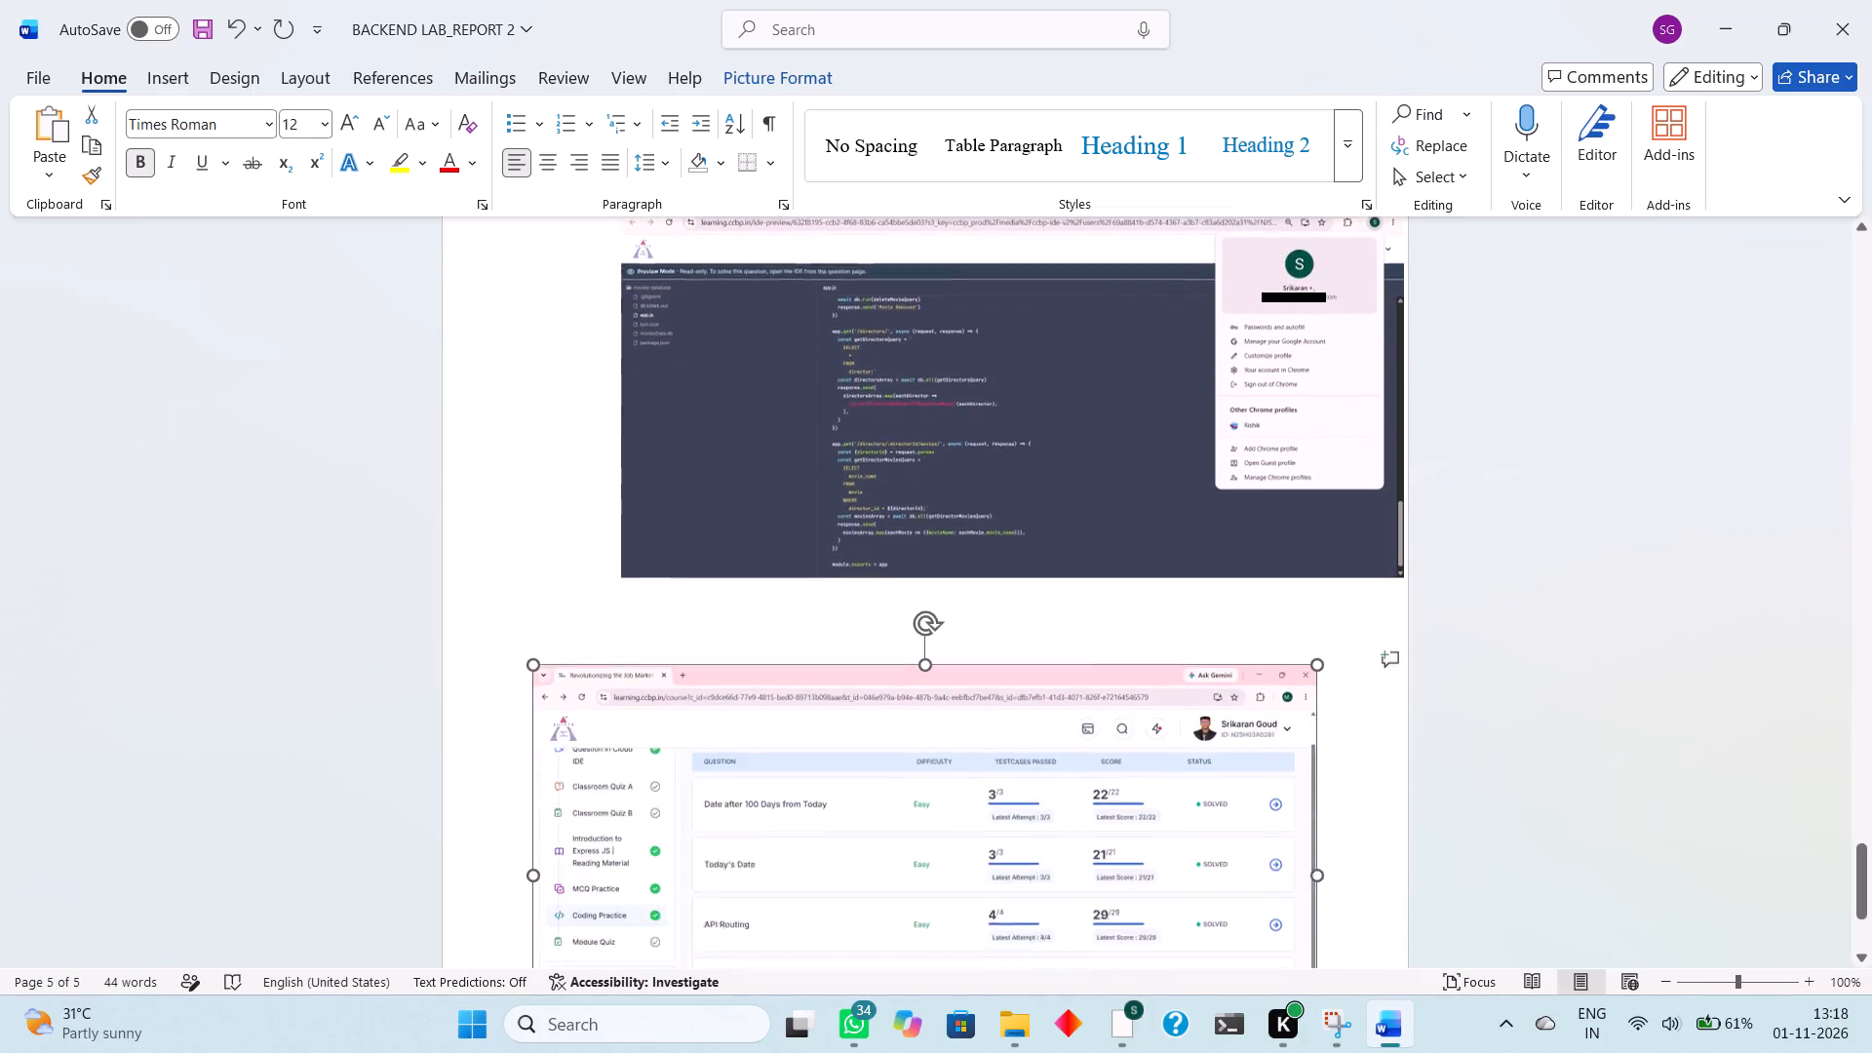
scroll(1207, 693, down, 1)
key(BackSpace)
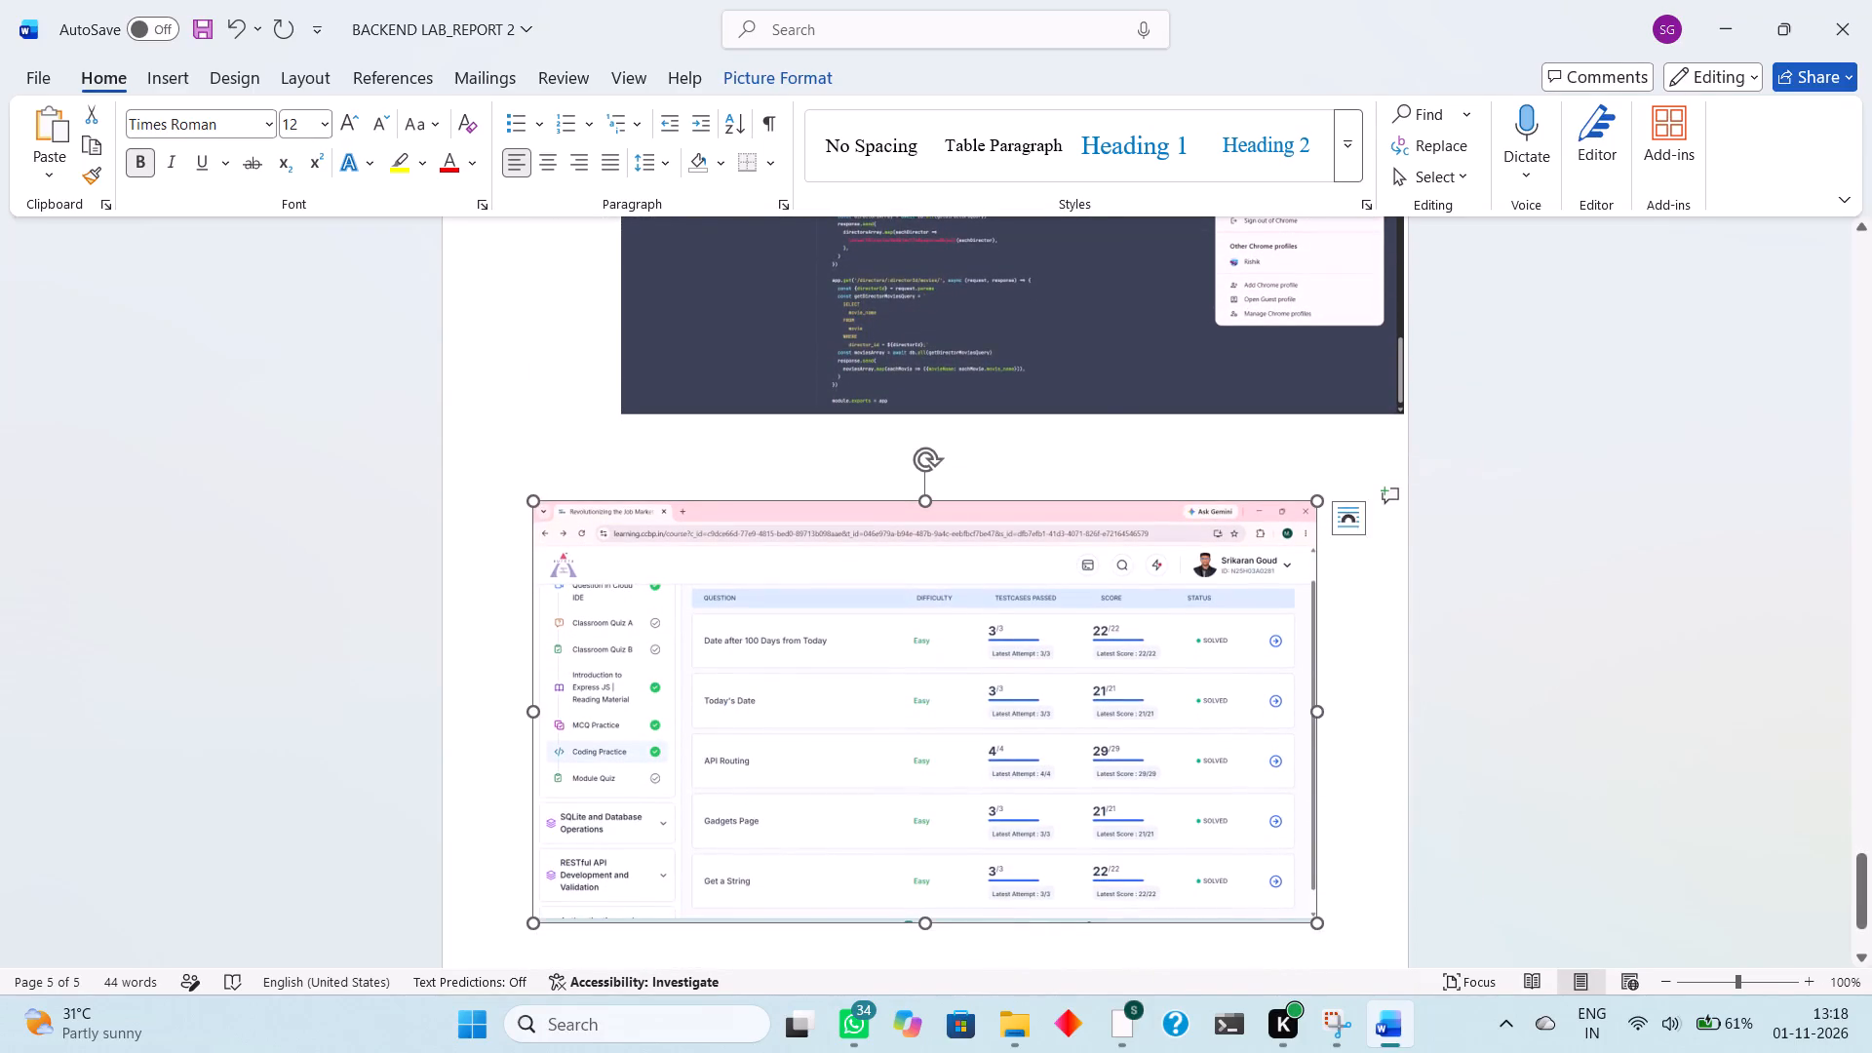
Switch to Chrome and return from the Movies question to the SQLite and Database Operations Coding Practice list.
key(alt+Tab)
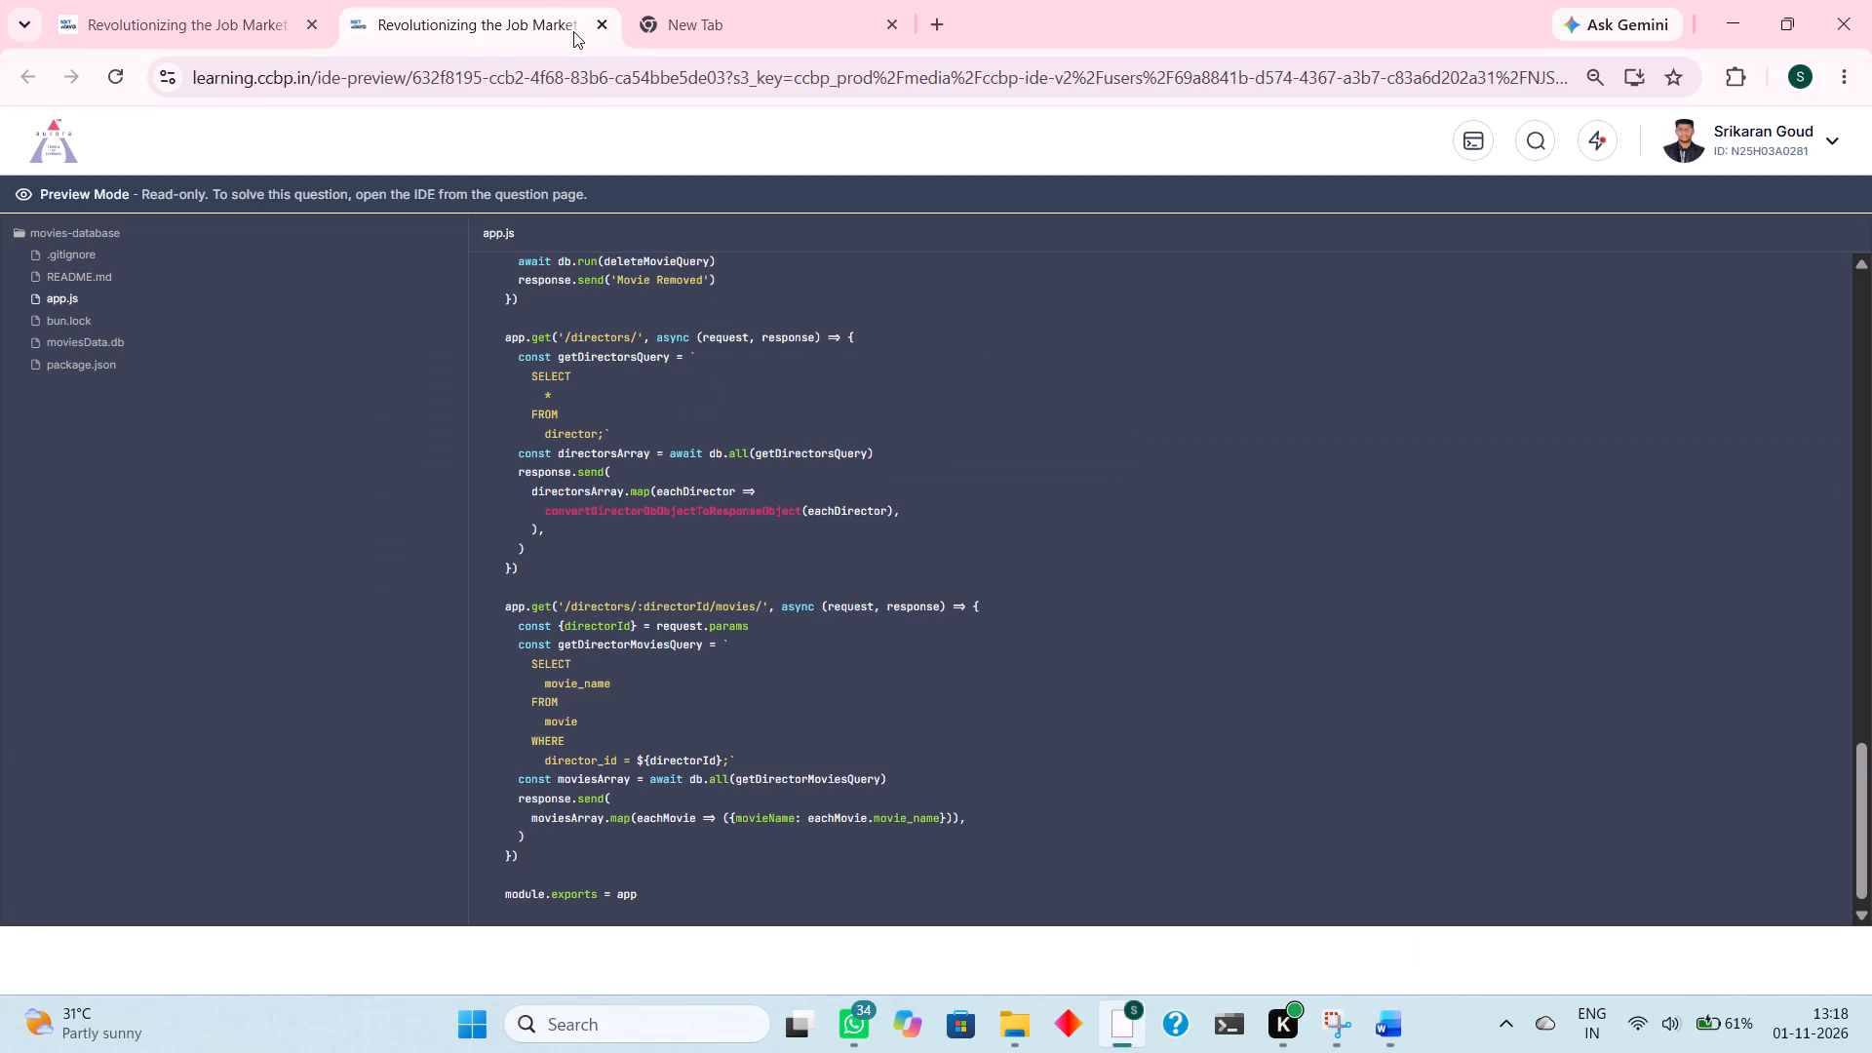
click(237, 0)
click(24, 205)
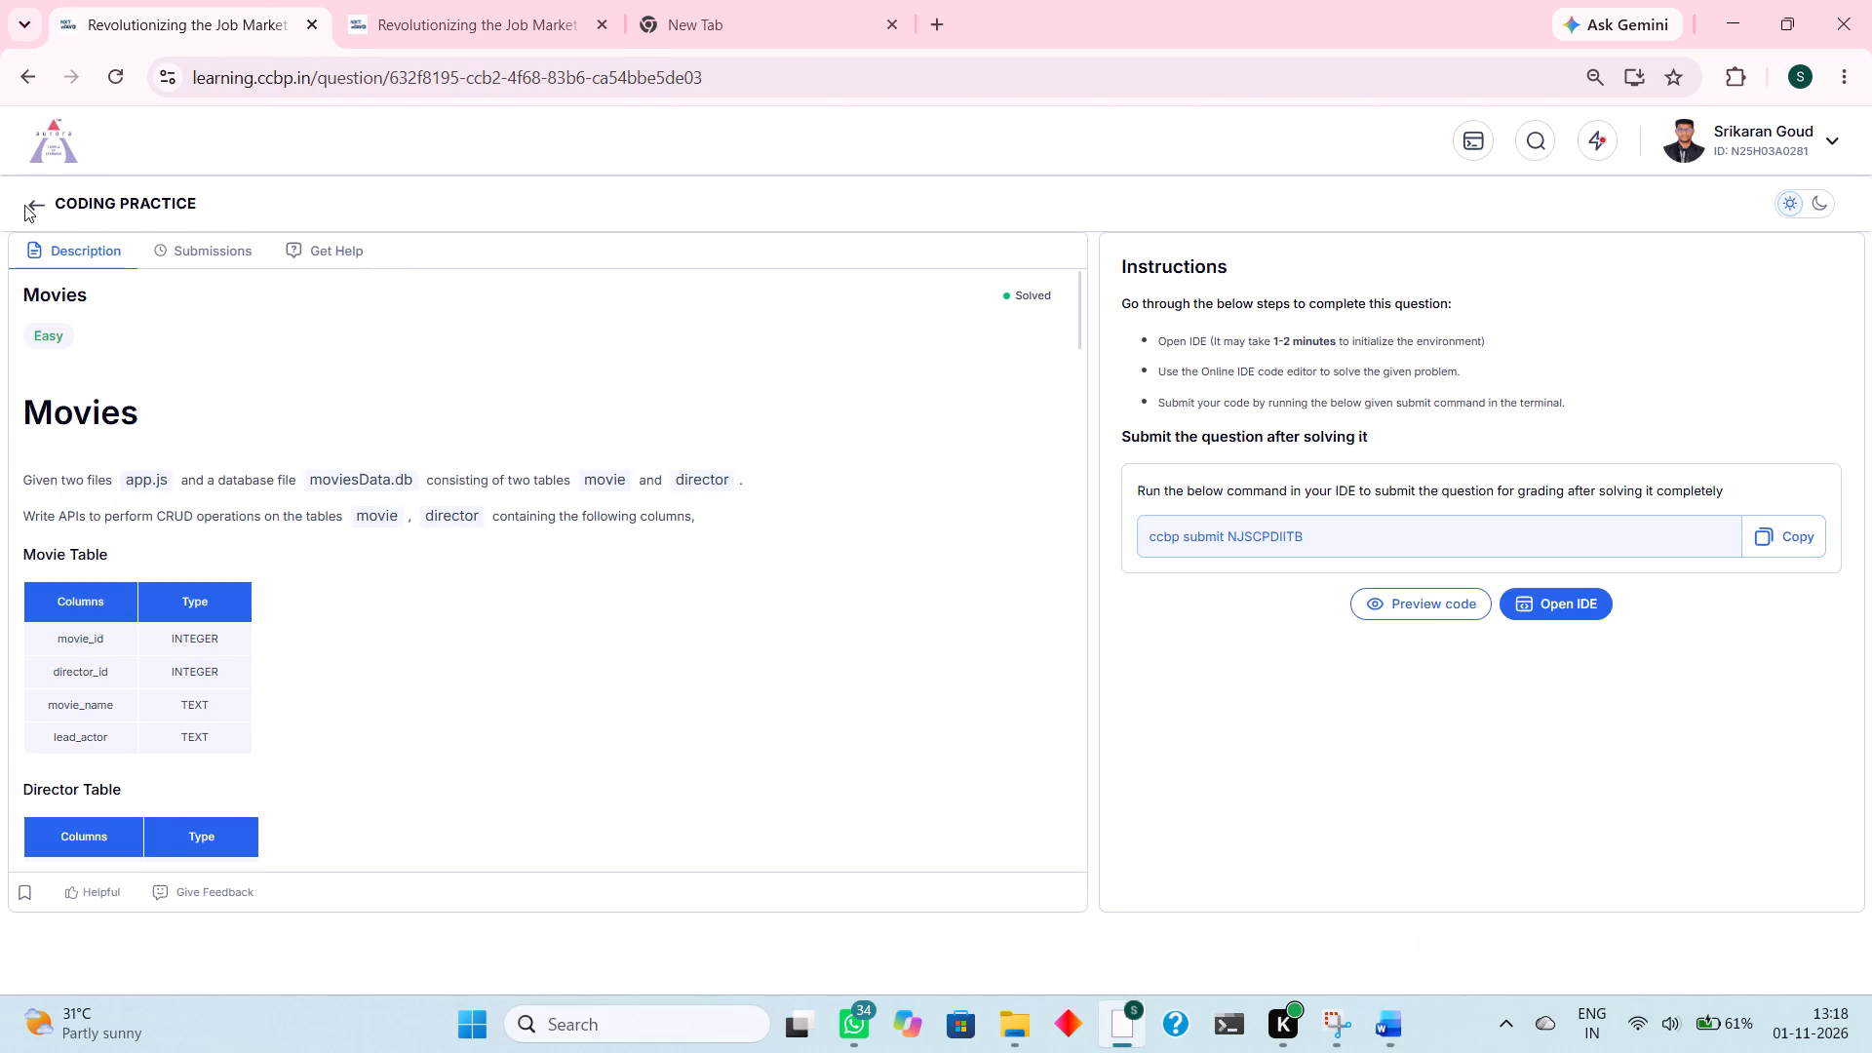
click(29, 205)
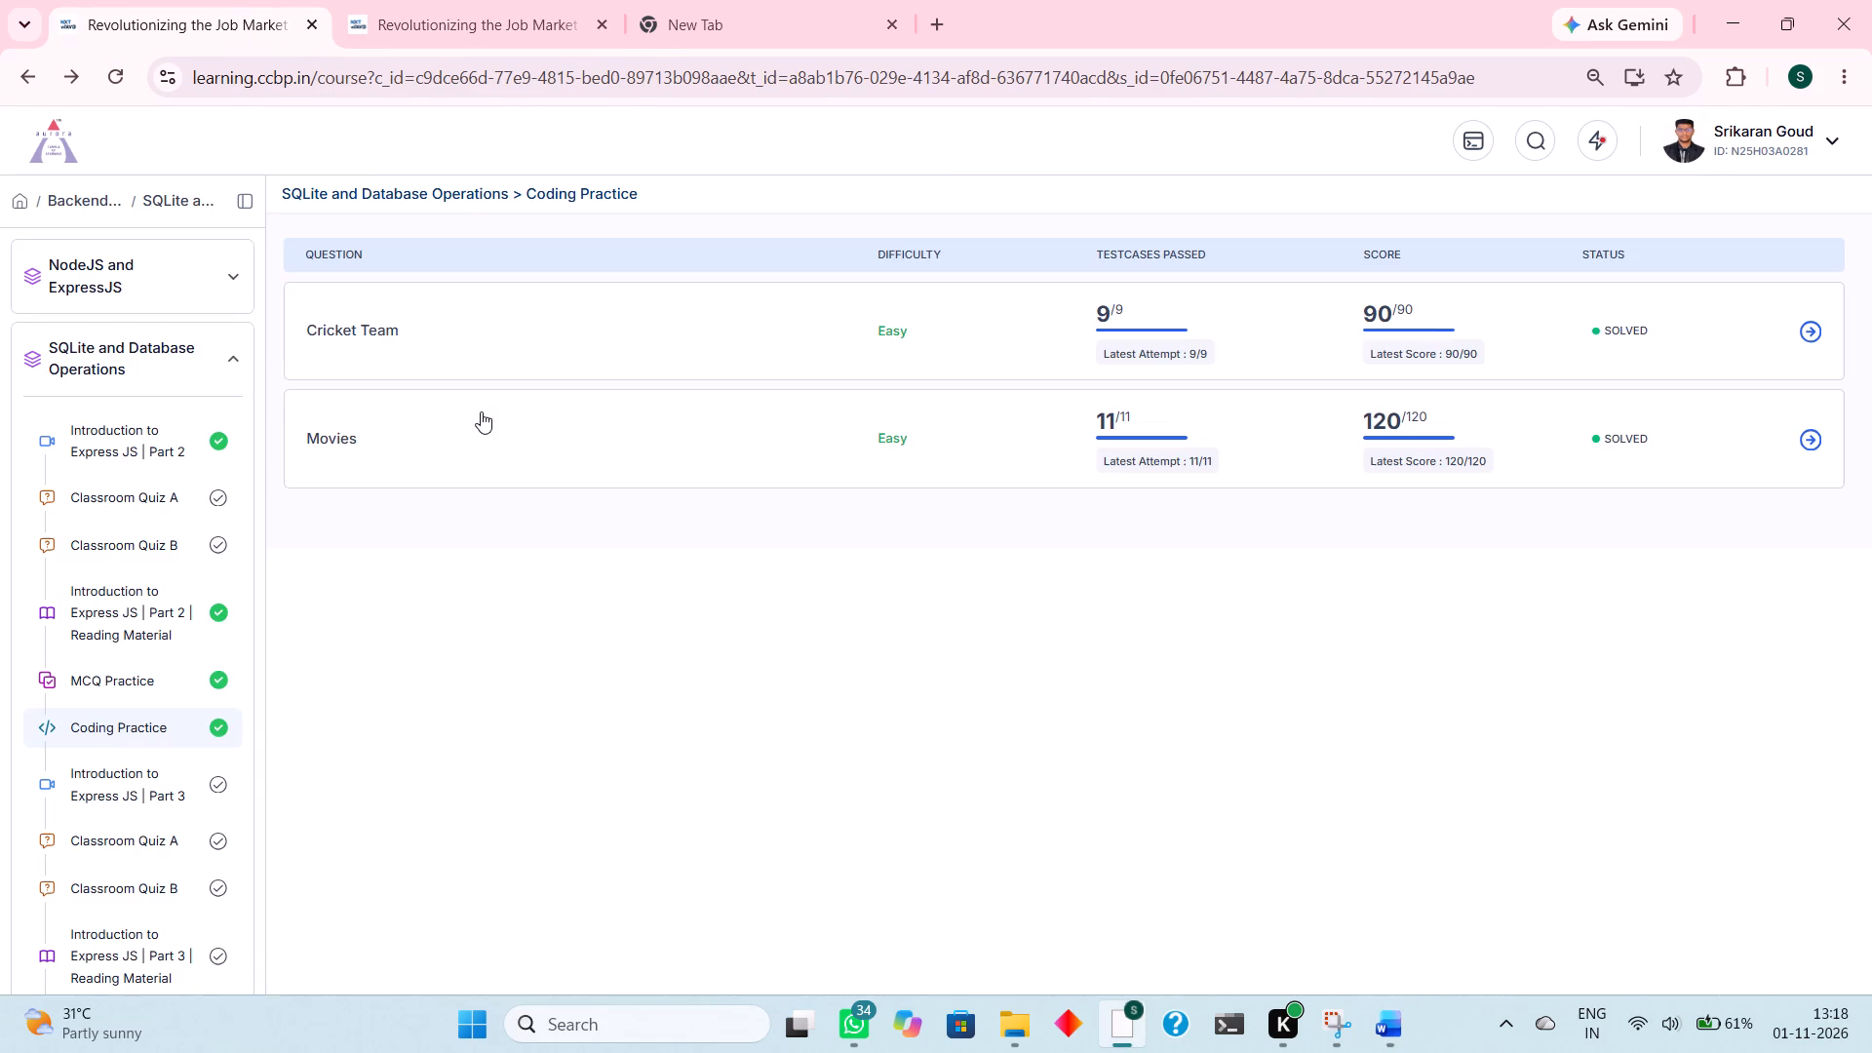
Set the Coding Practice page to 100% zoom and try to capture the Cricket Team and Movies results.
key(ctrl+equal)
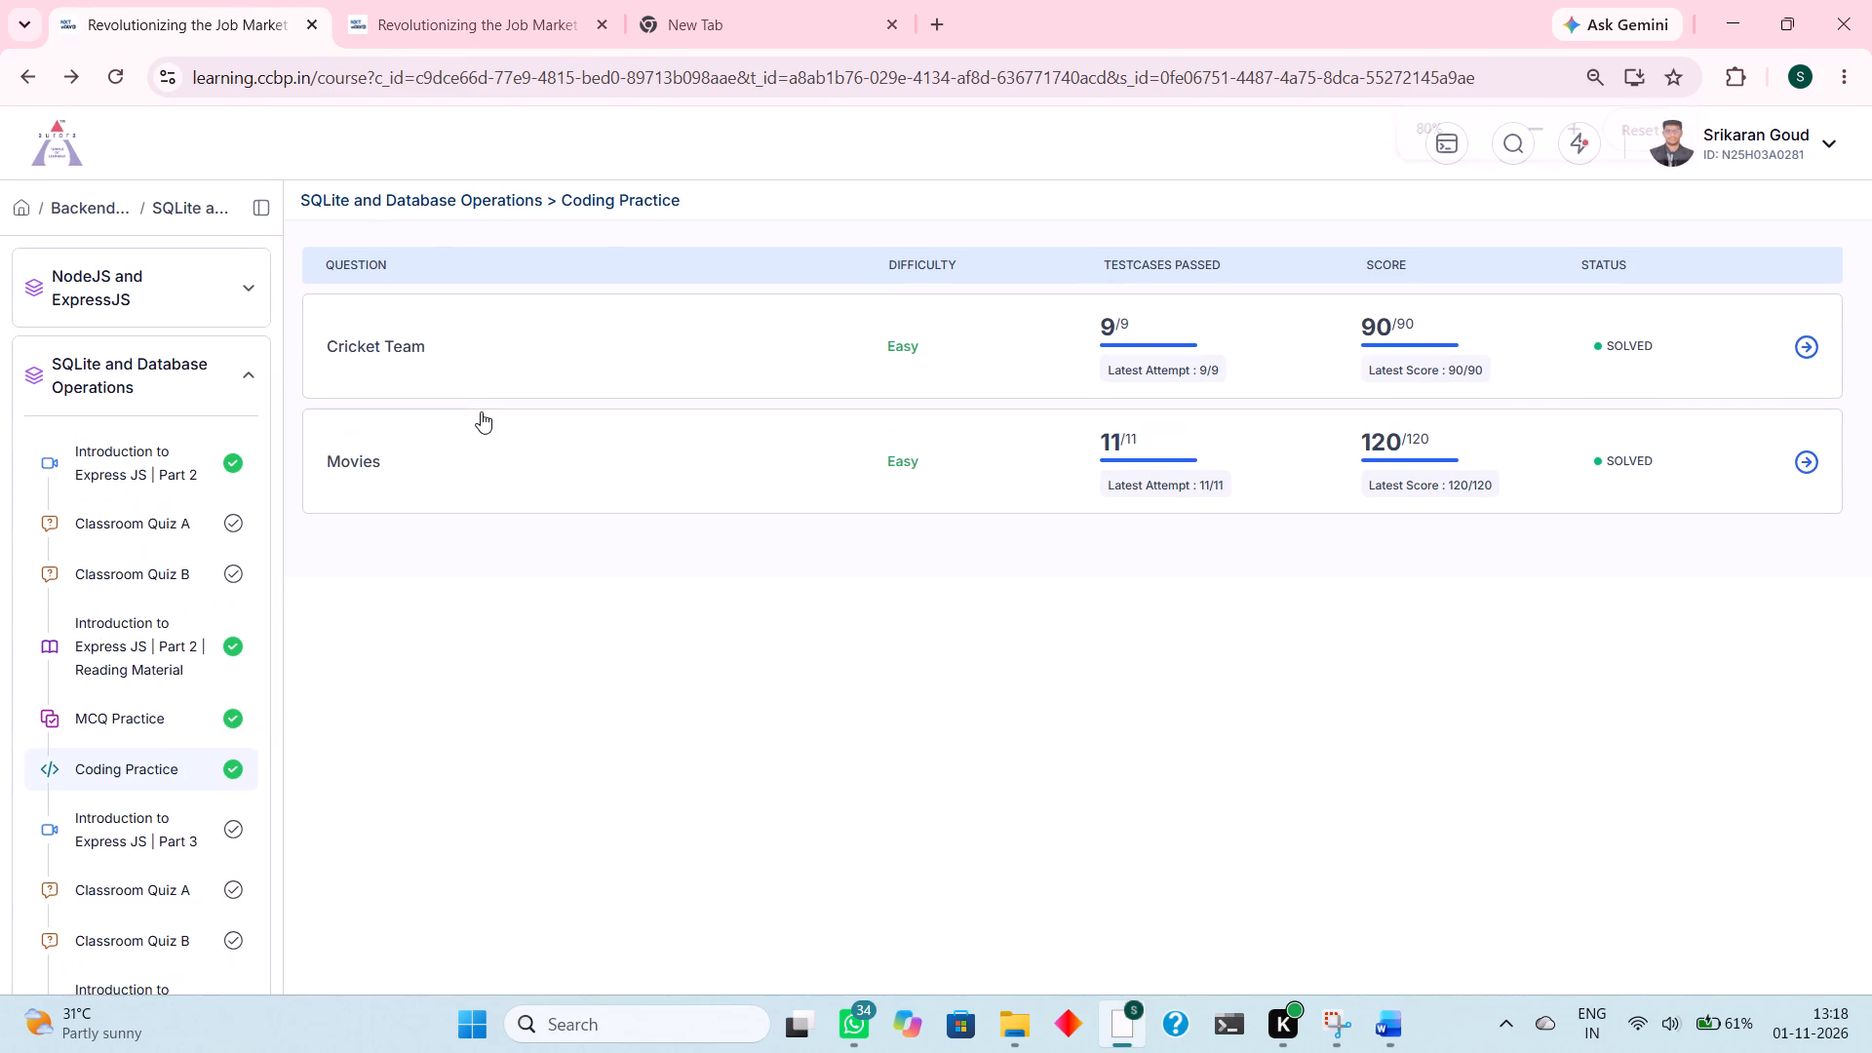
key(ctrl+equal)
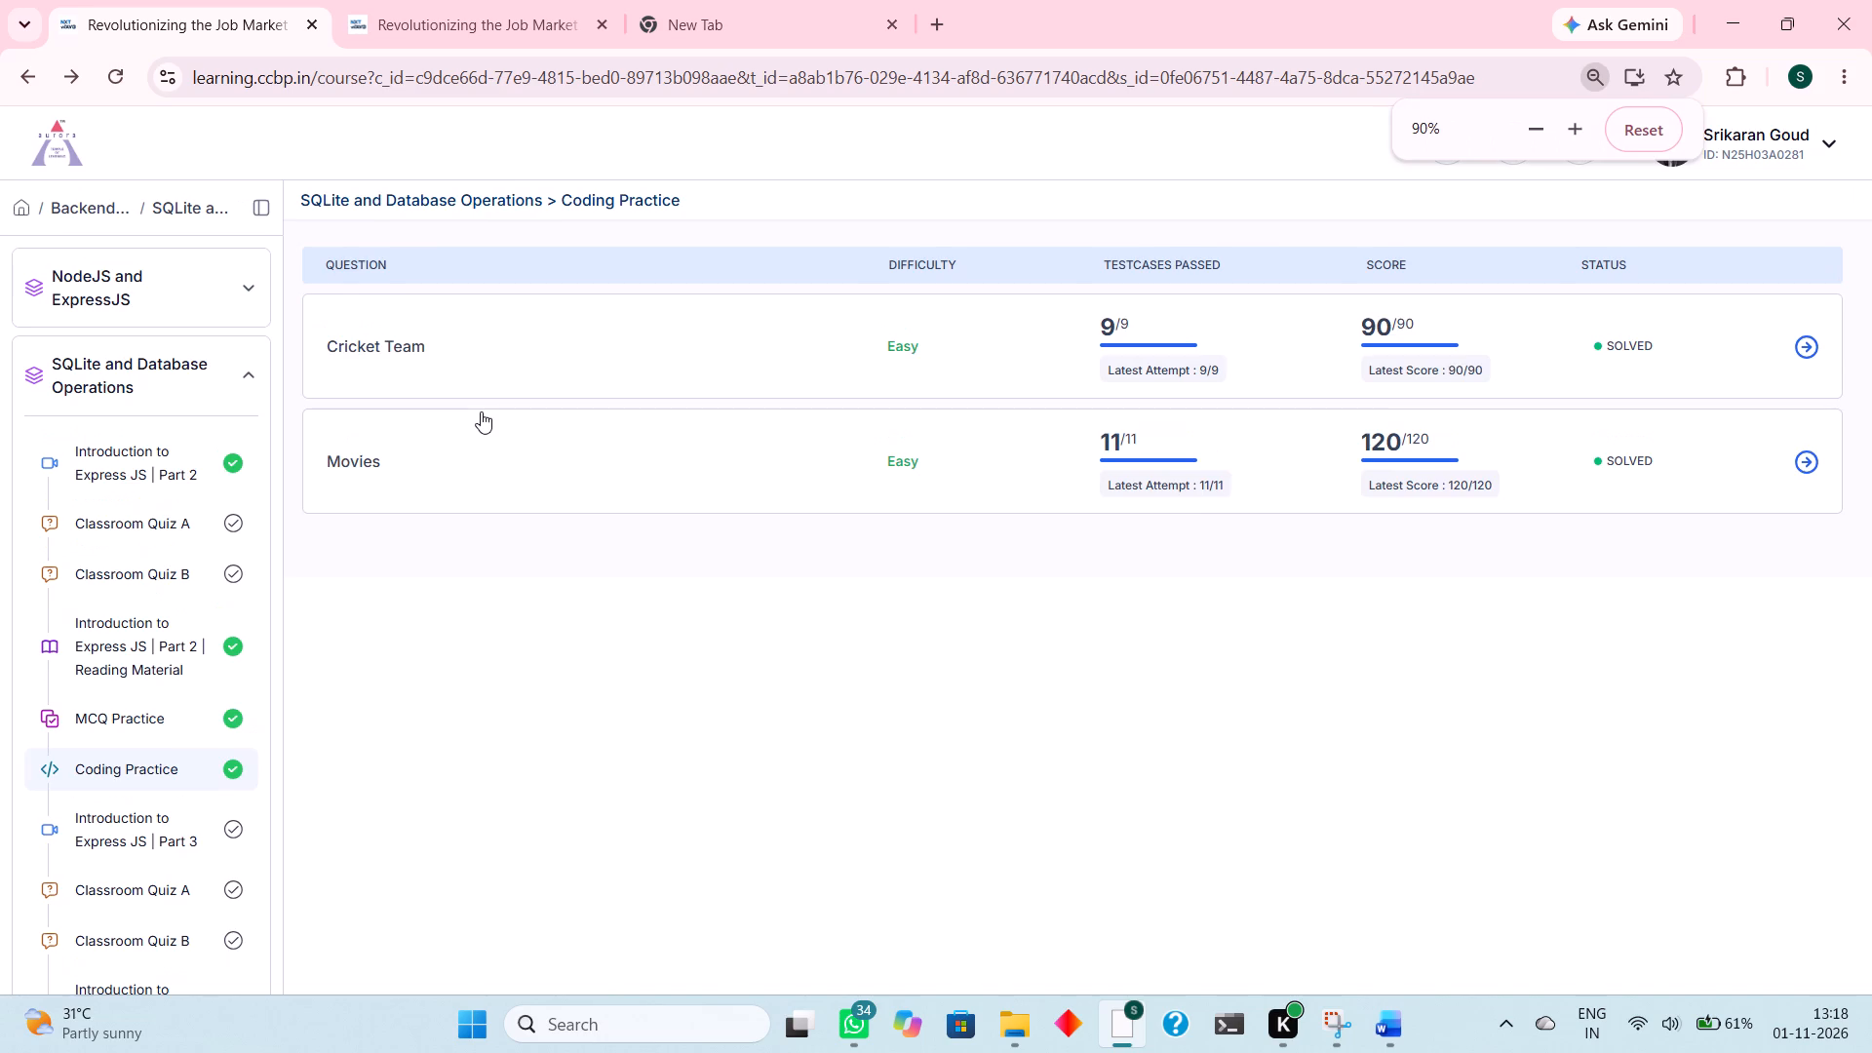
key(ctrl+equal)
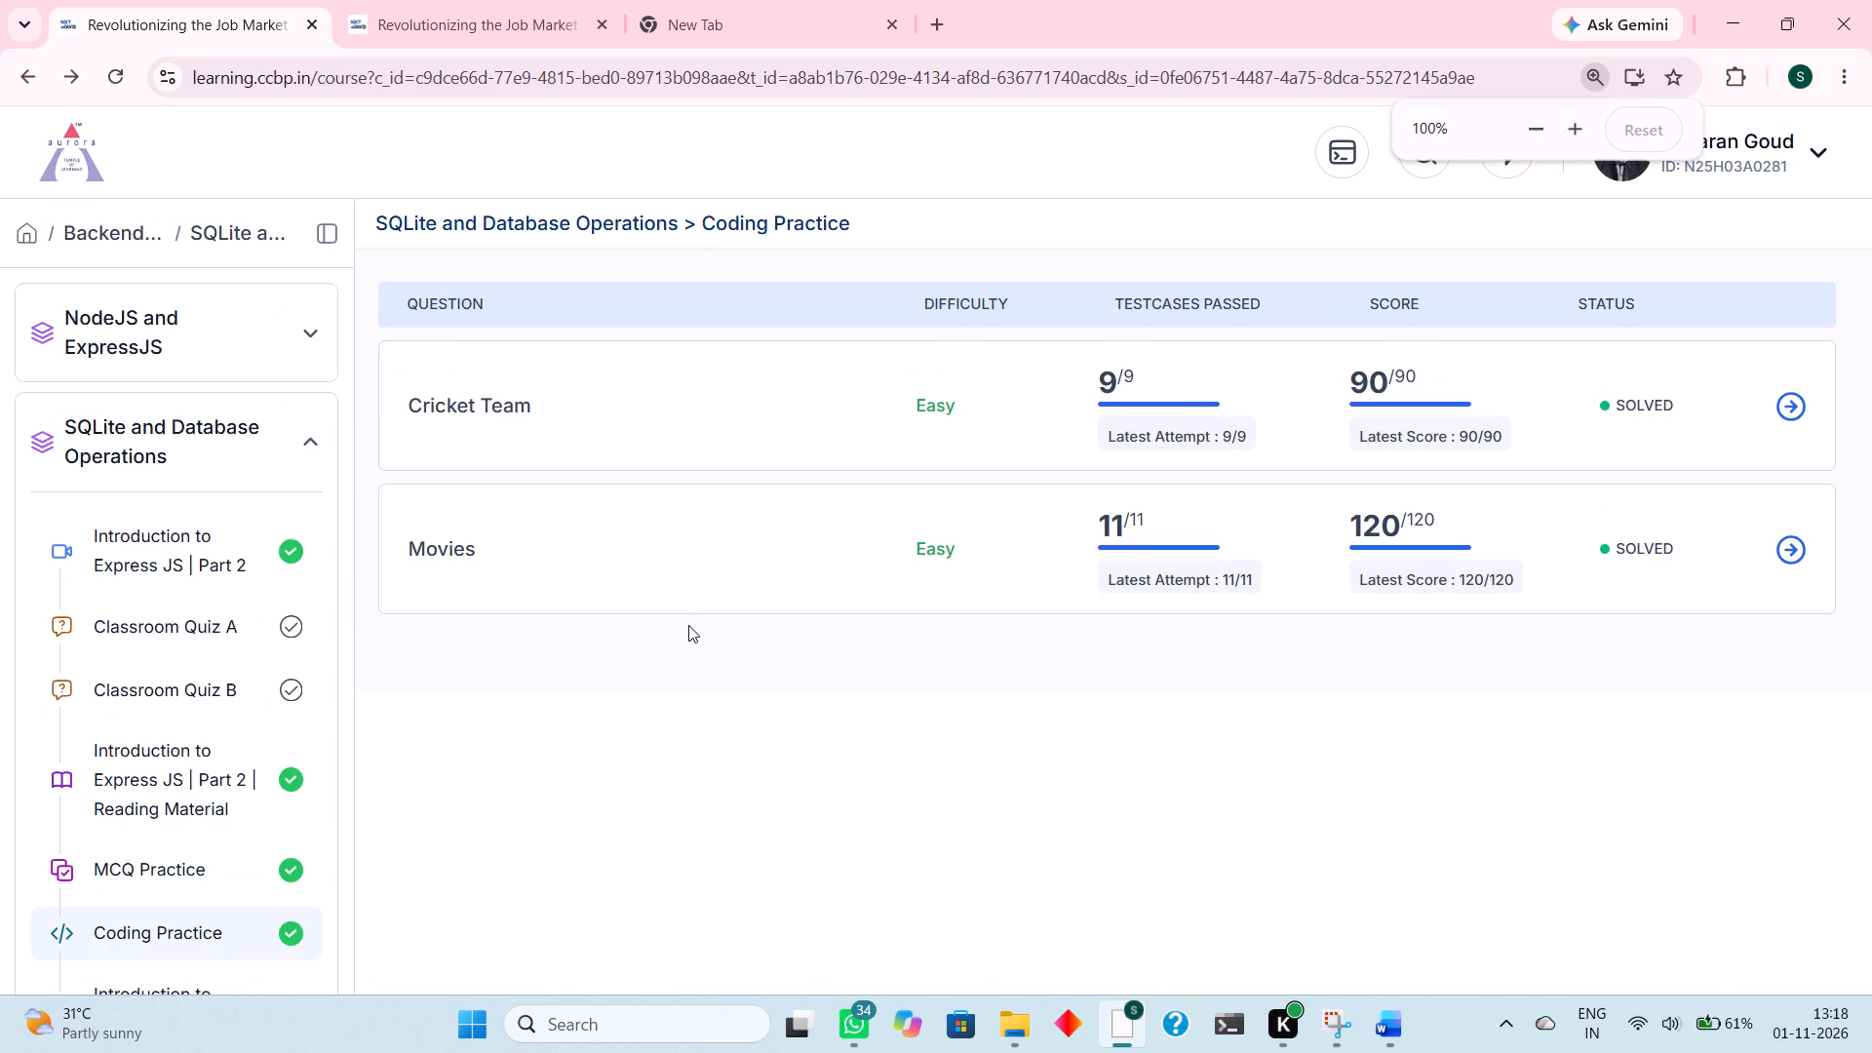
key(Print)
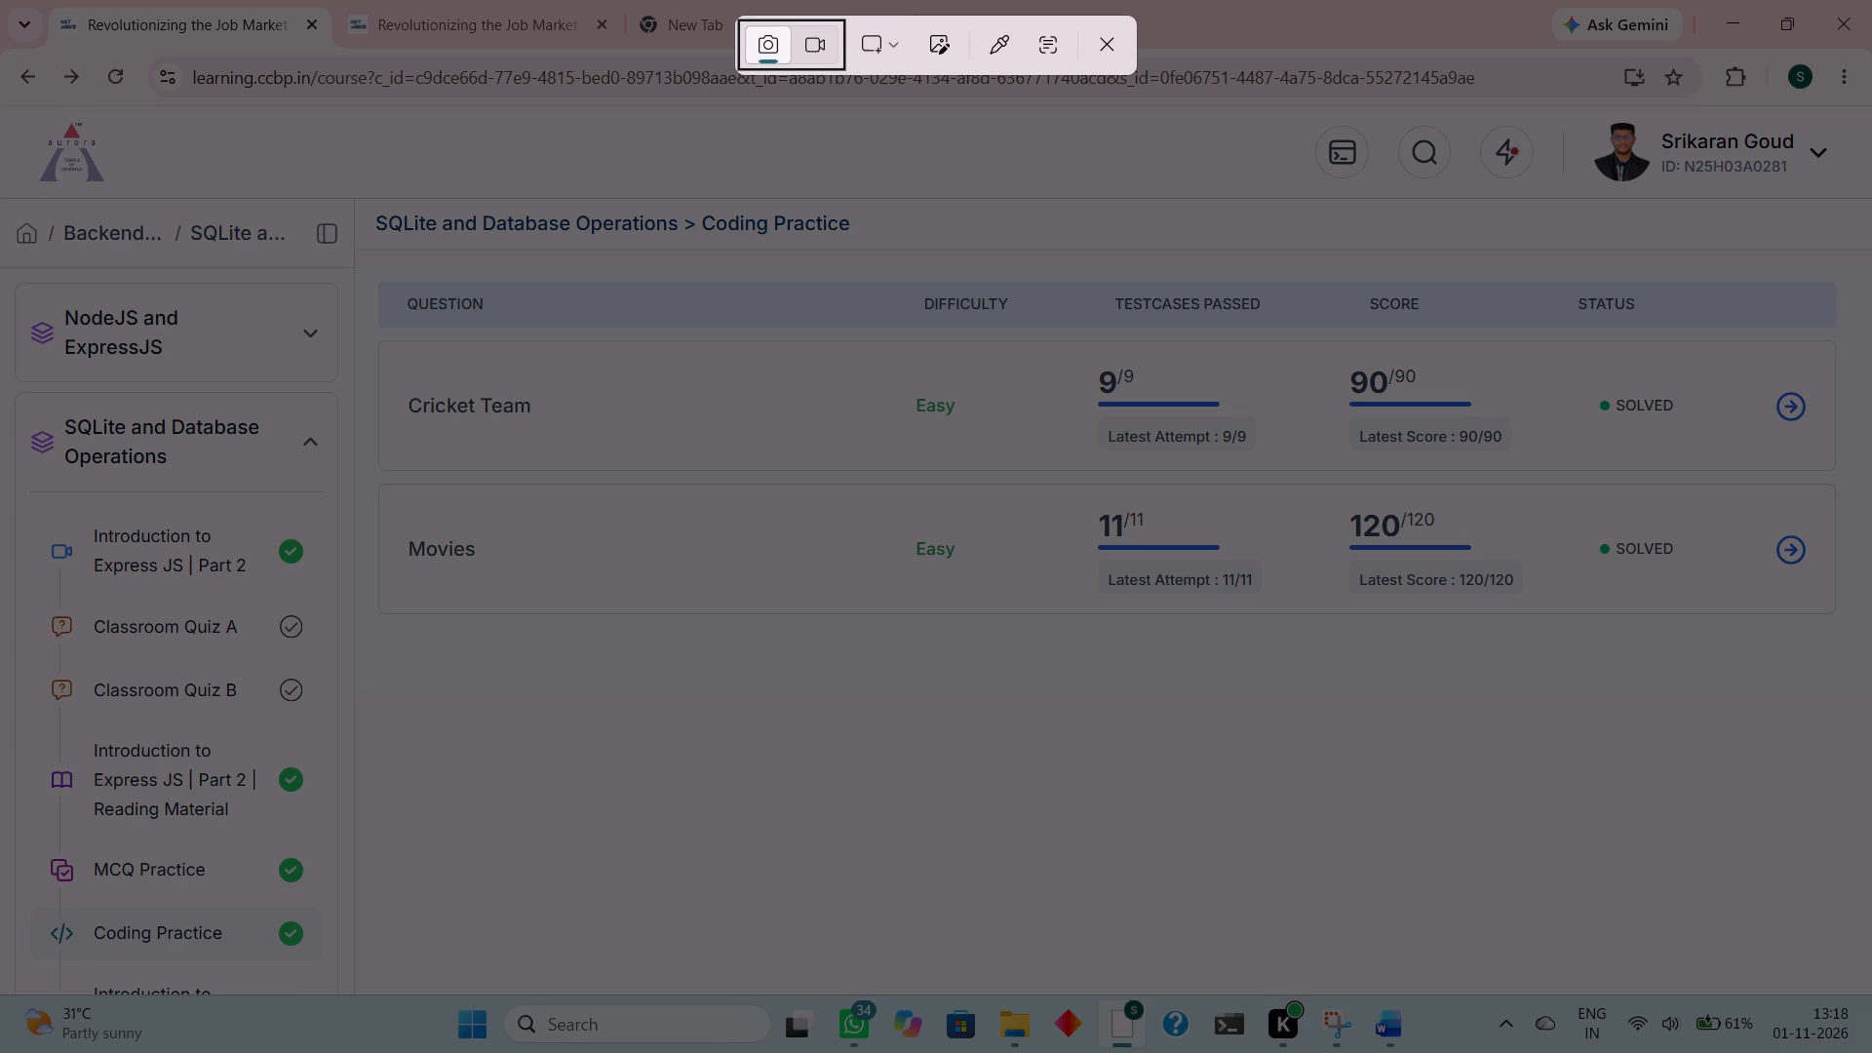
click(1093, 57)
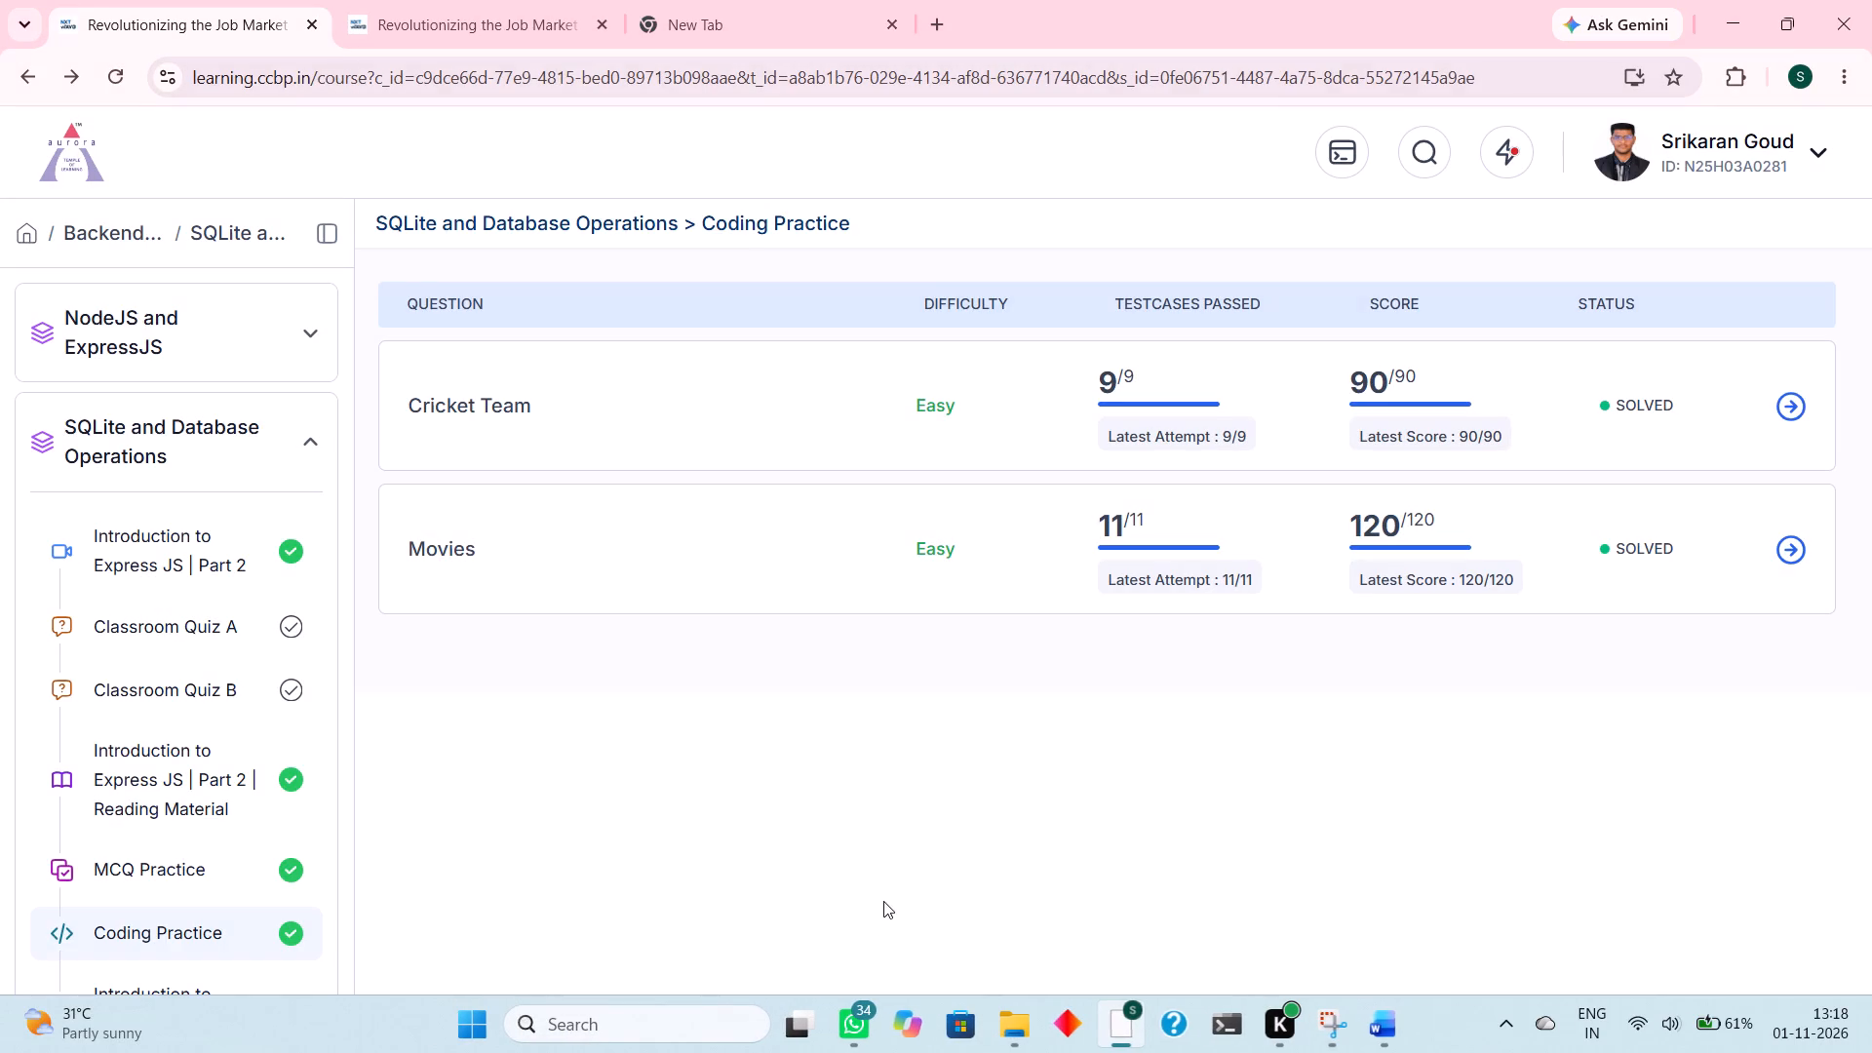
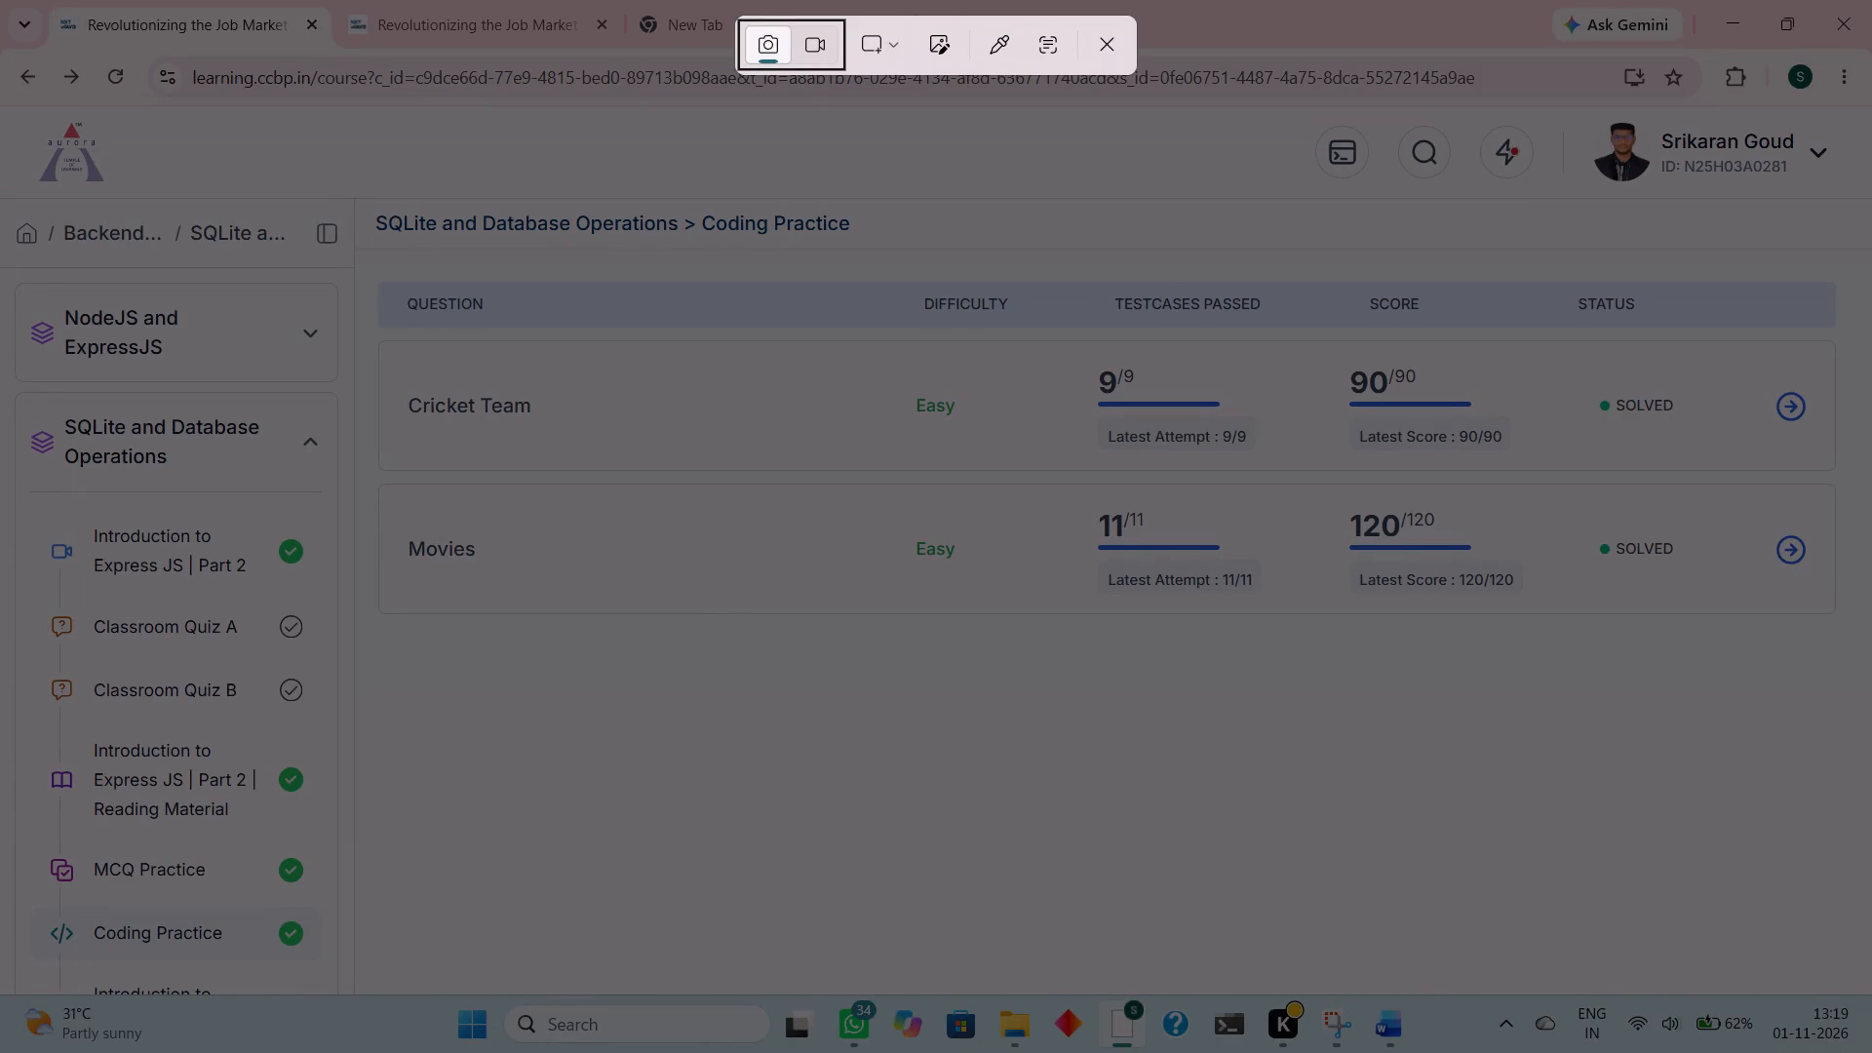
Capture a screen snip of the entire Coding Practice page area below the address bar, including the course sidebar and the Cricket Team and Movies results.
drag(0, 98, 1211, 620)
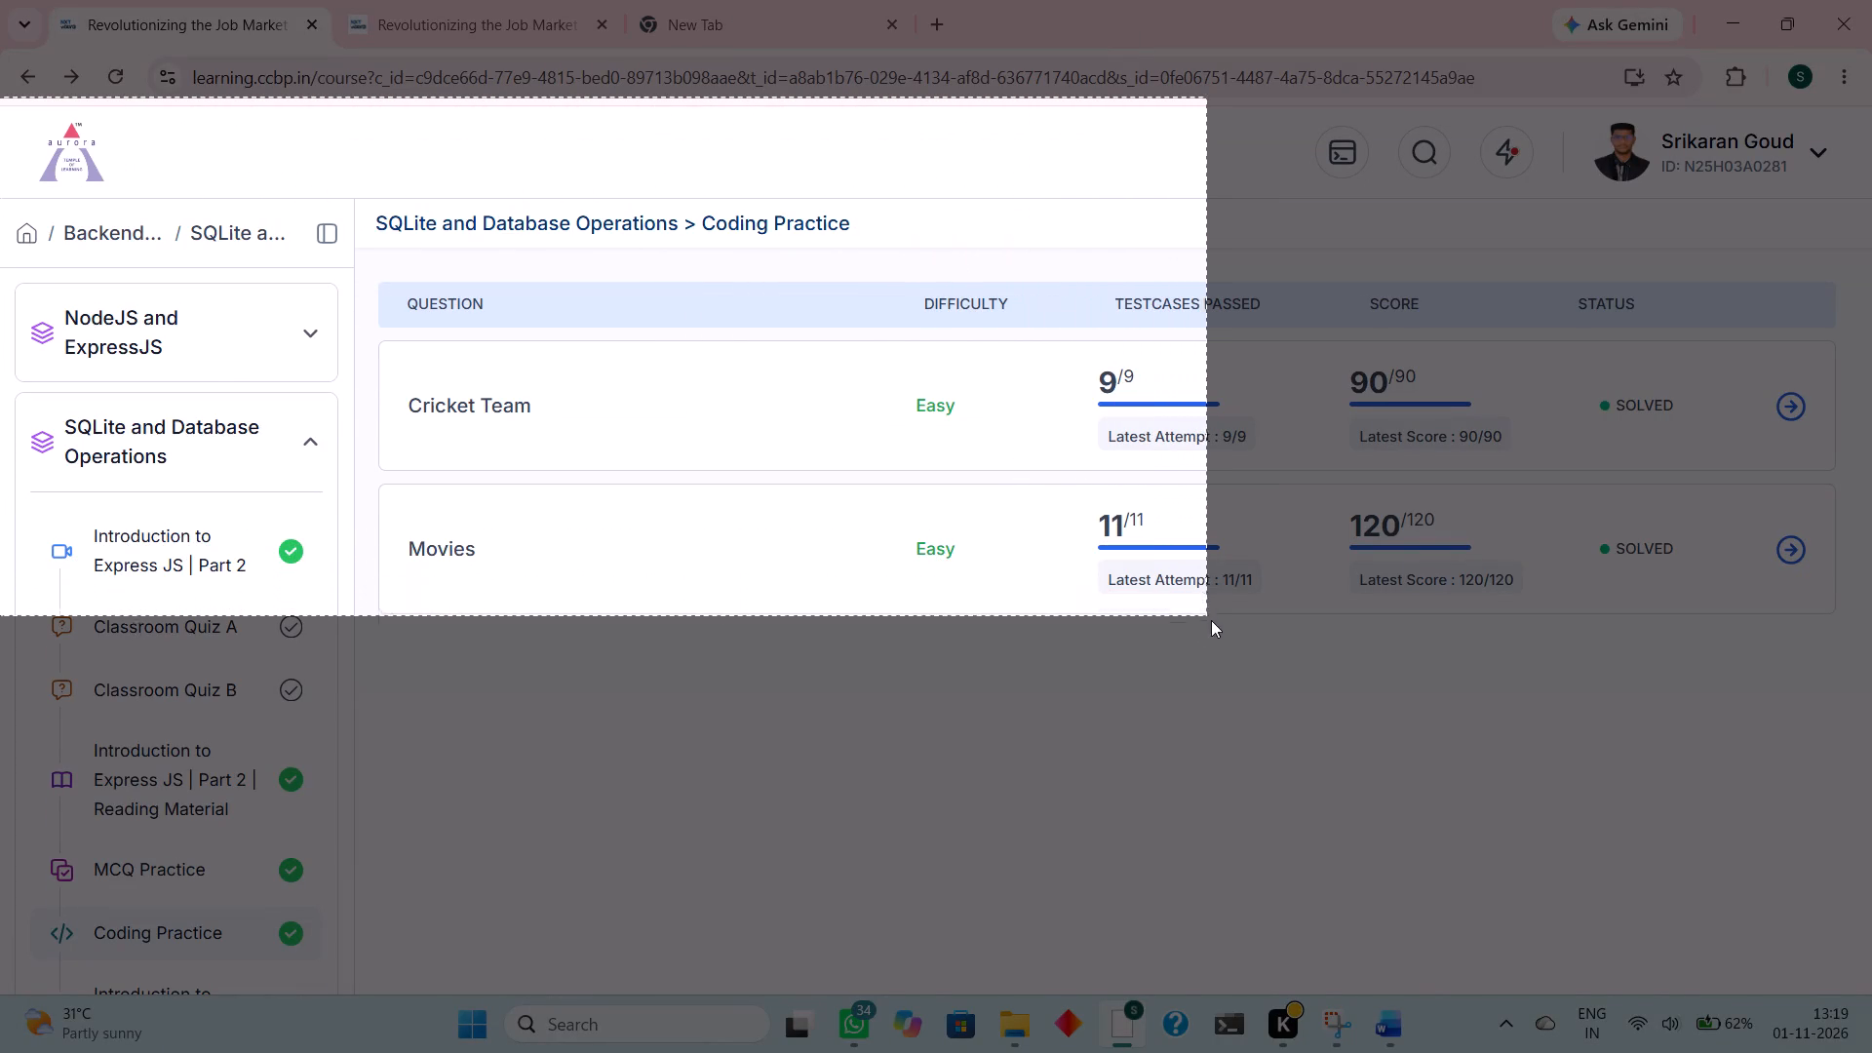
drag(1211, 620, 1545, 968)
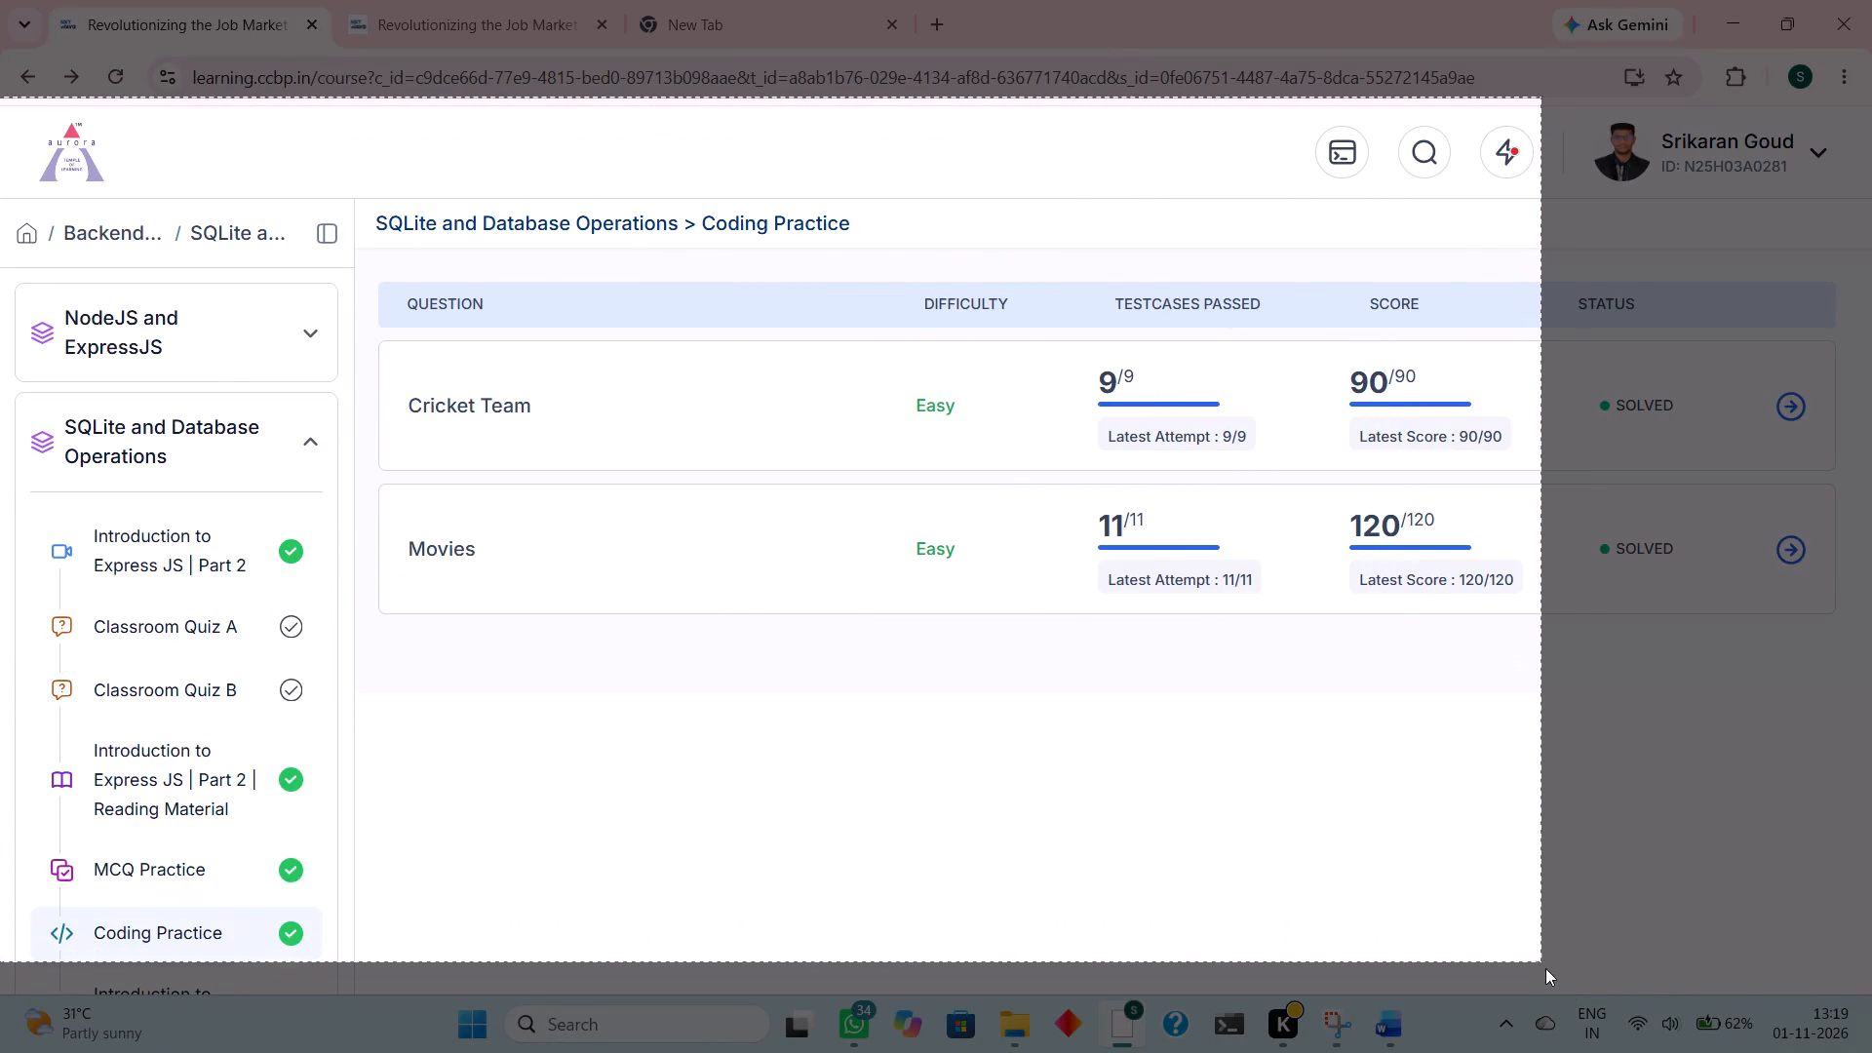
drag(1545, 968, 1871, 991)
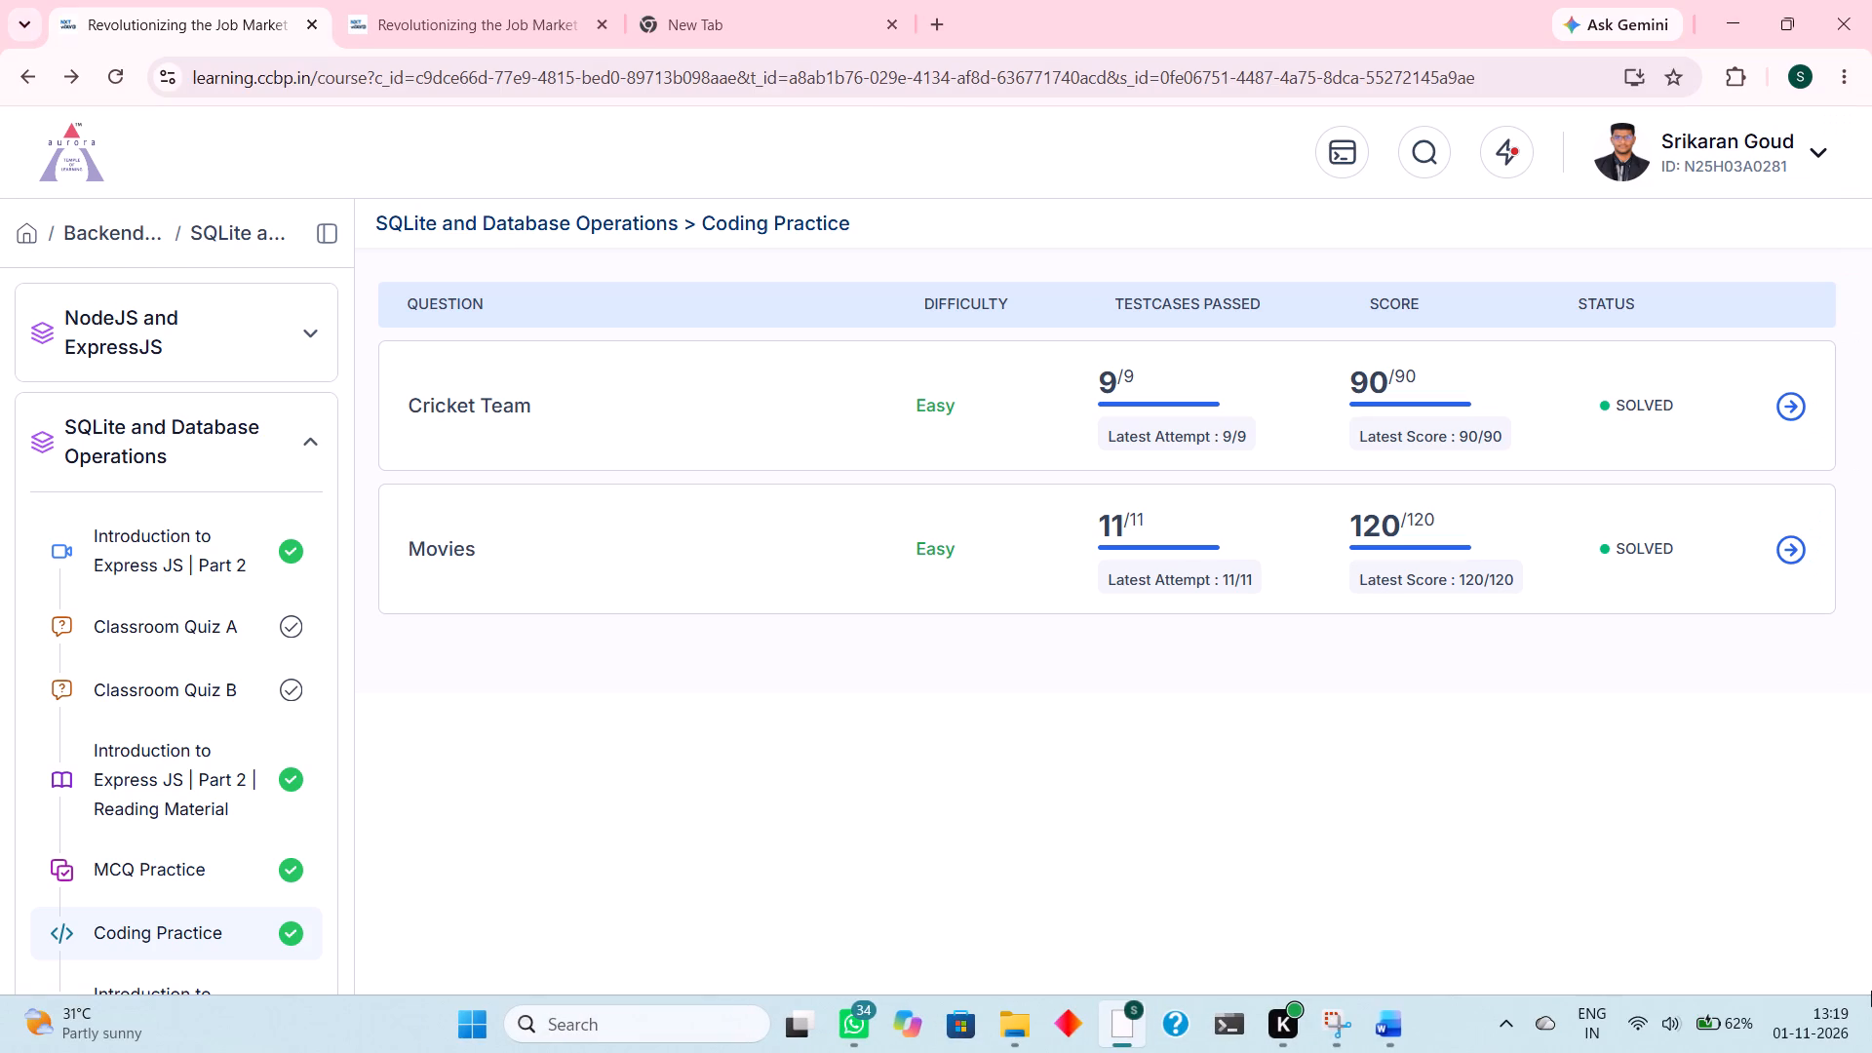
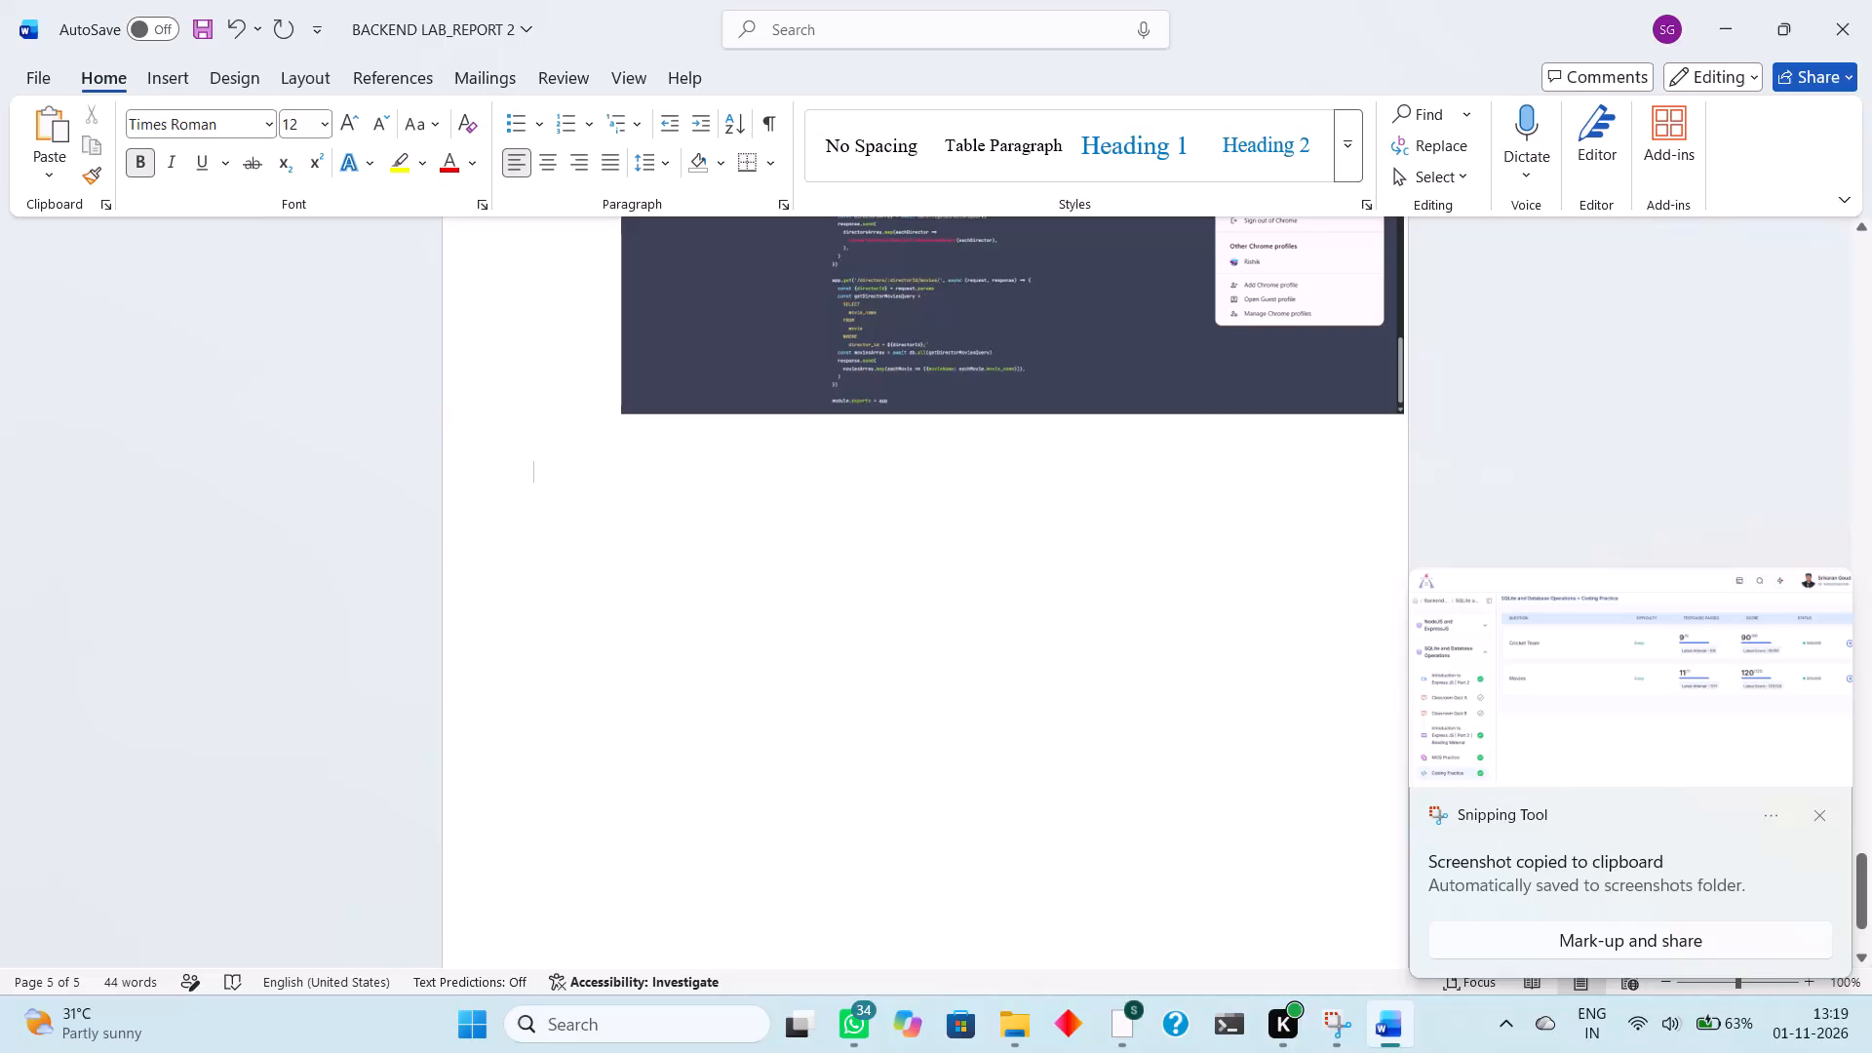
Paste the Coding Practice results screenshot below the last Movies app.js image at the end of the report and save the document.
key(ctrl+v)
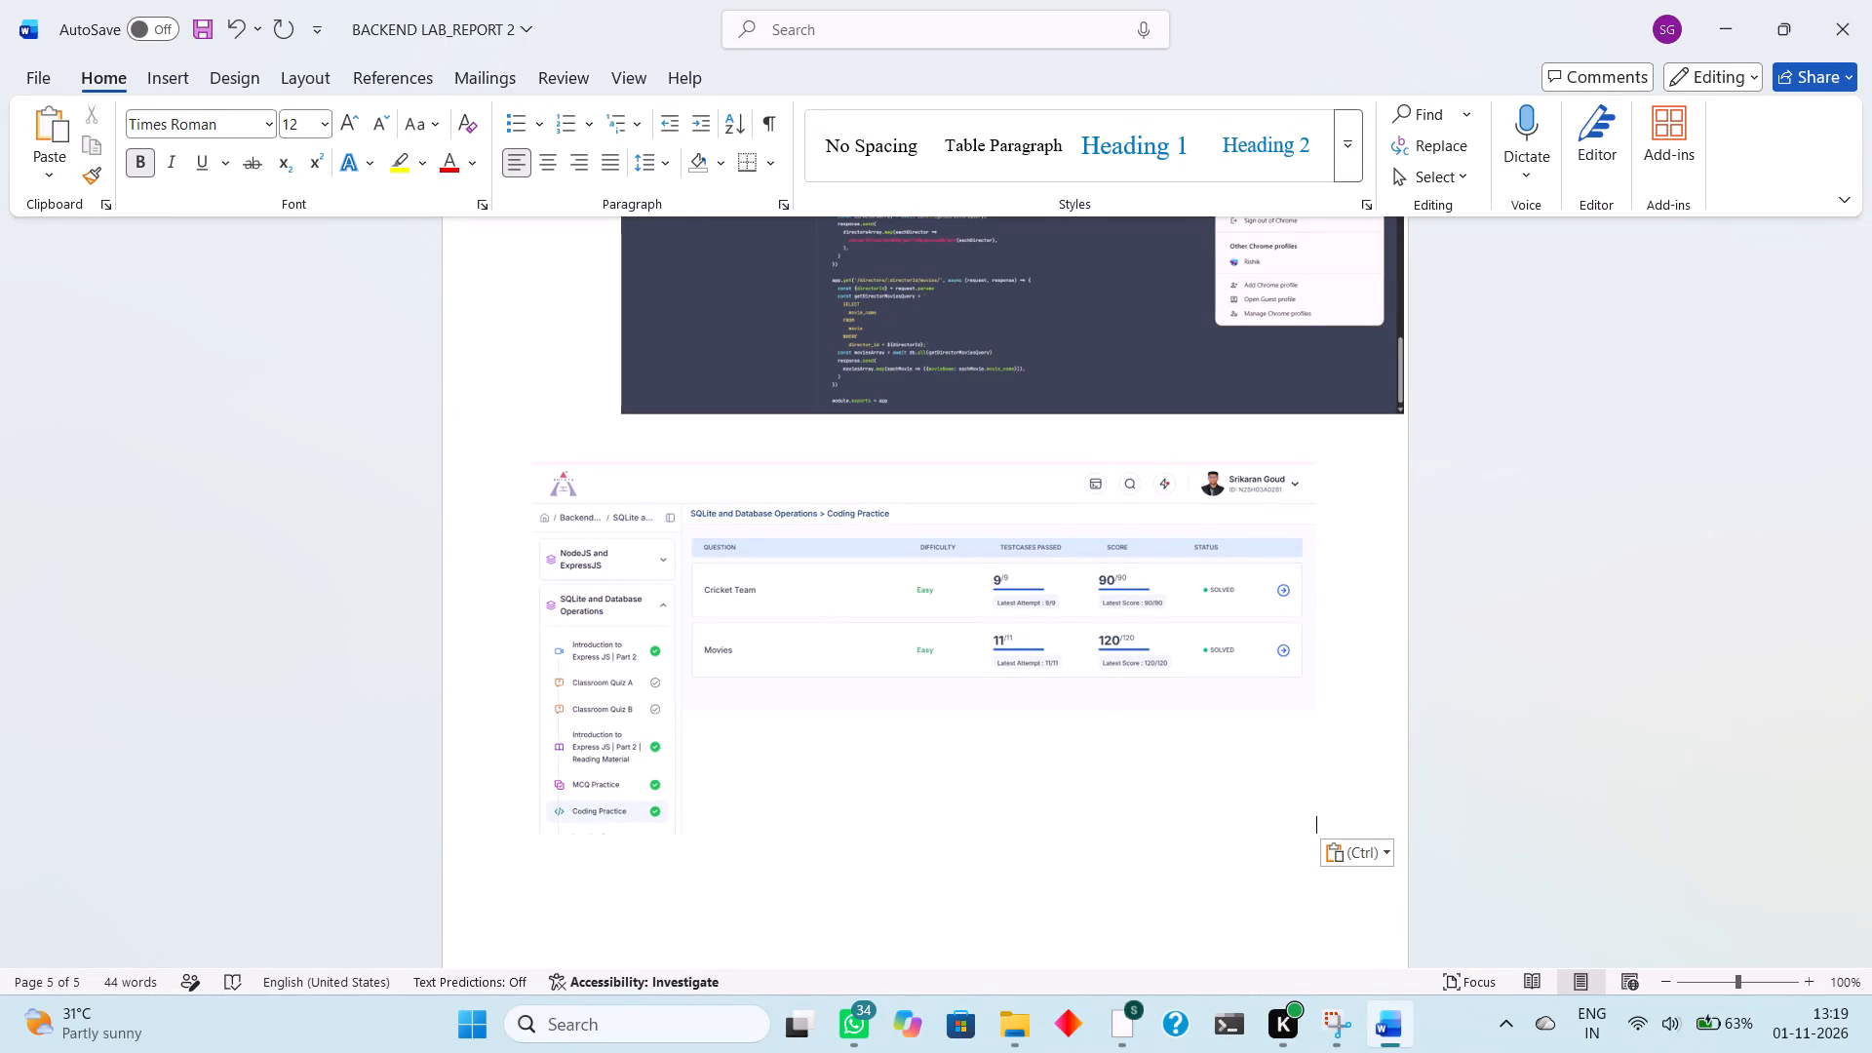
scroll(865, 614, up, 11)
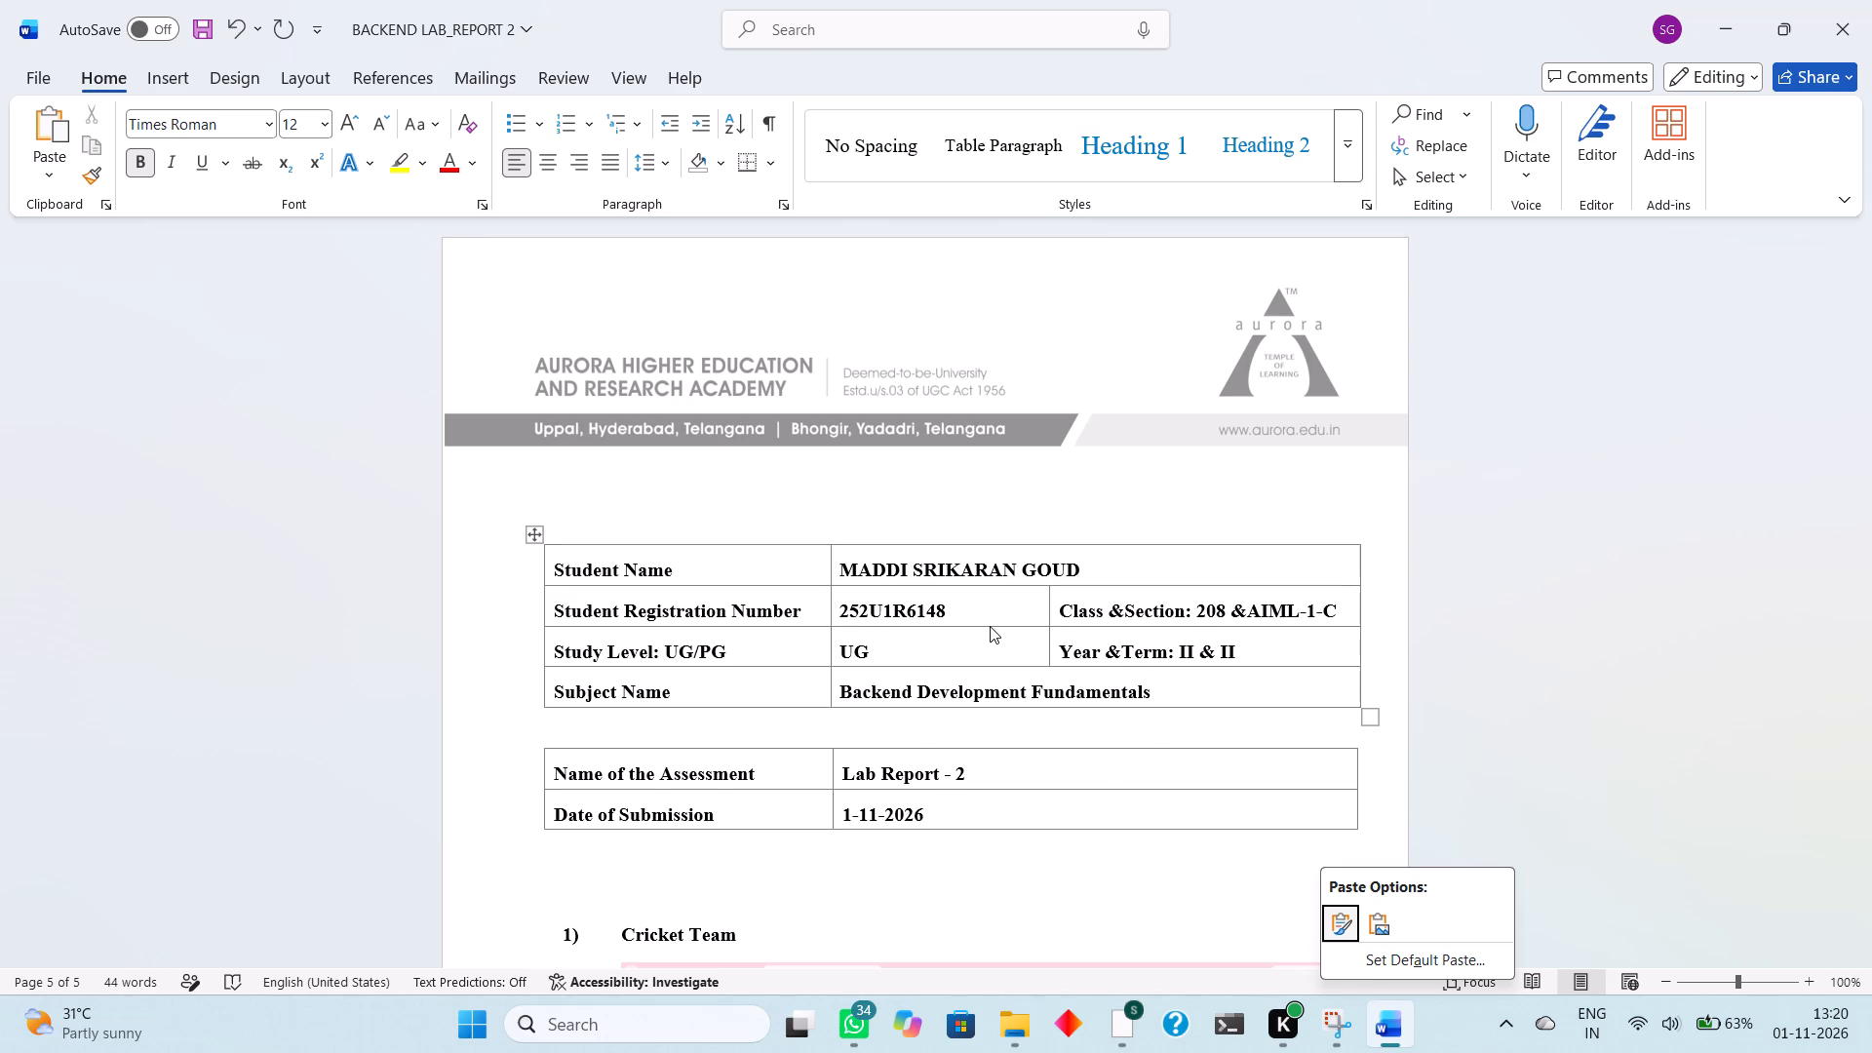
key(ctrl+s)
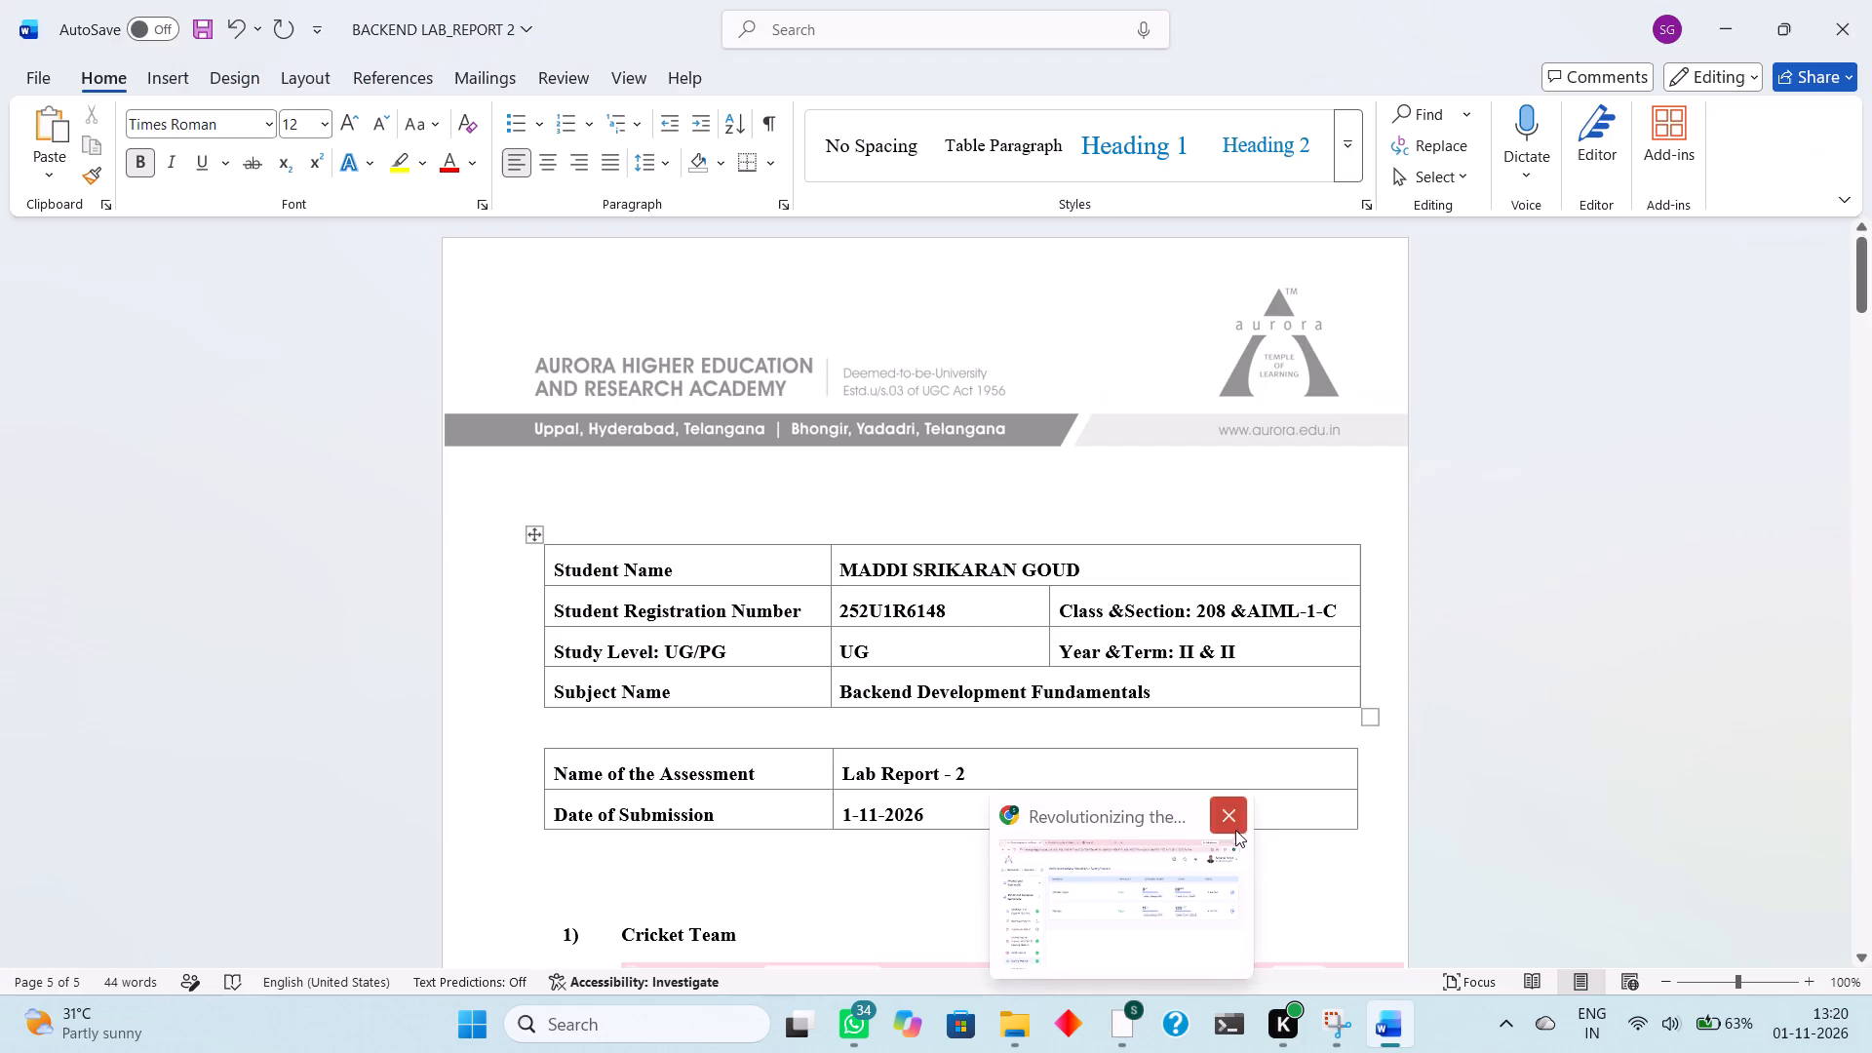
Close the Chrome window showing the Coding Practice page and minimize the report to return to the 2ND YEAR TERM2 folder.
click(1228, 813)
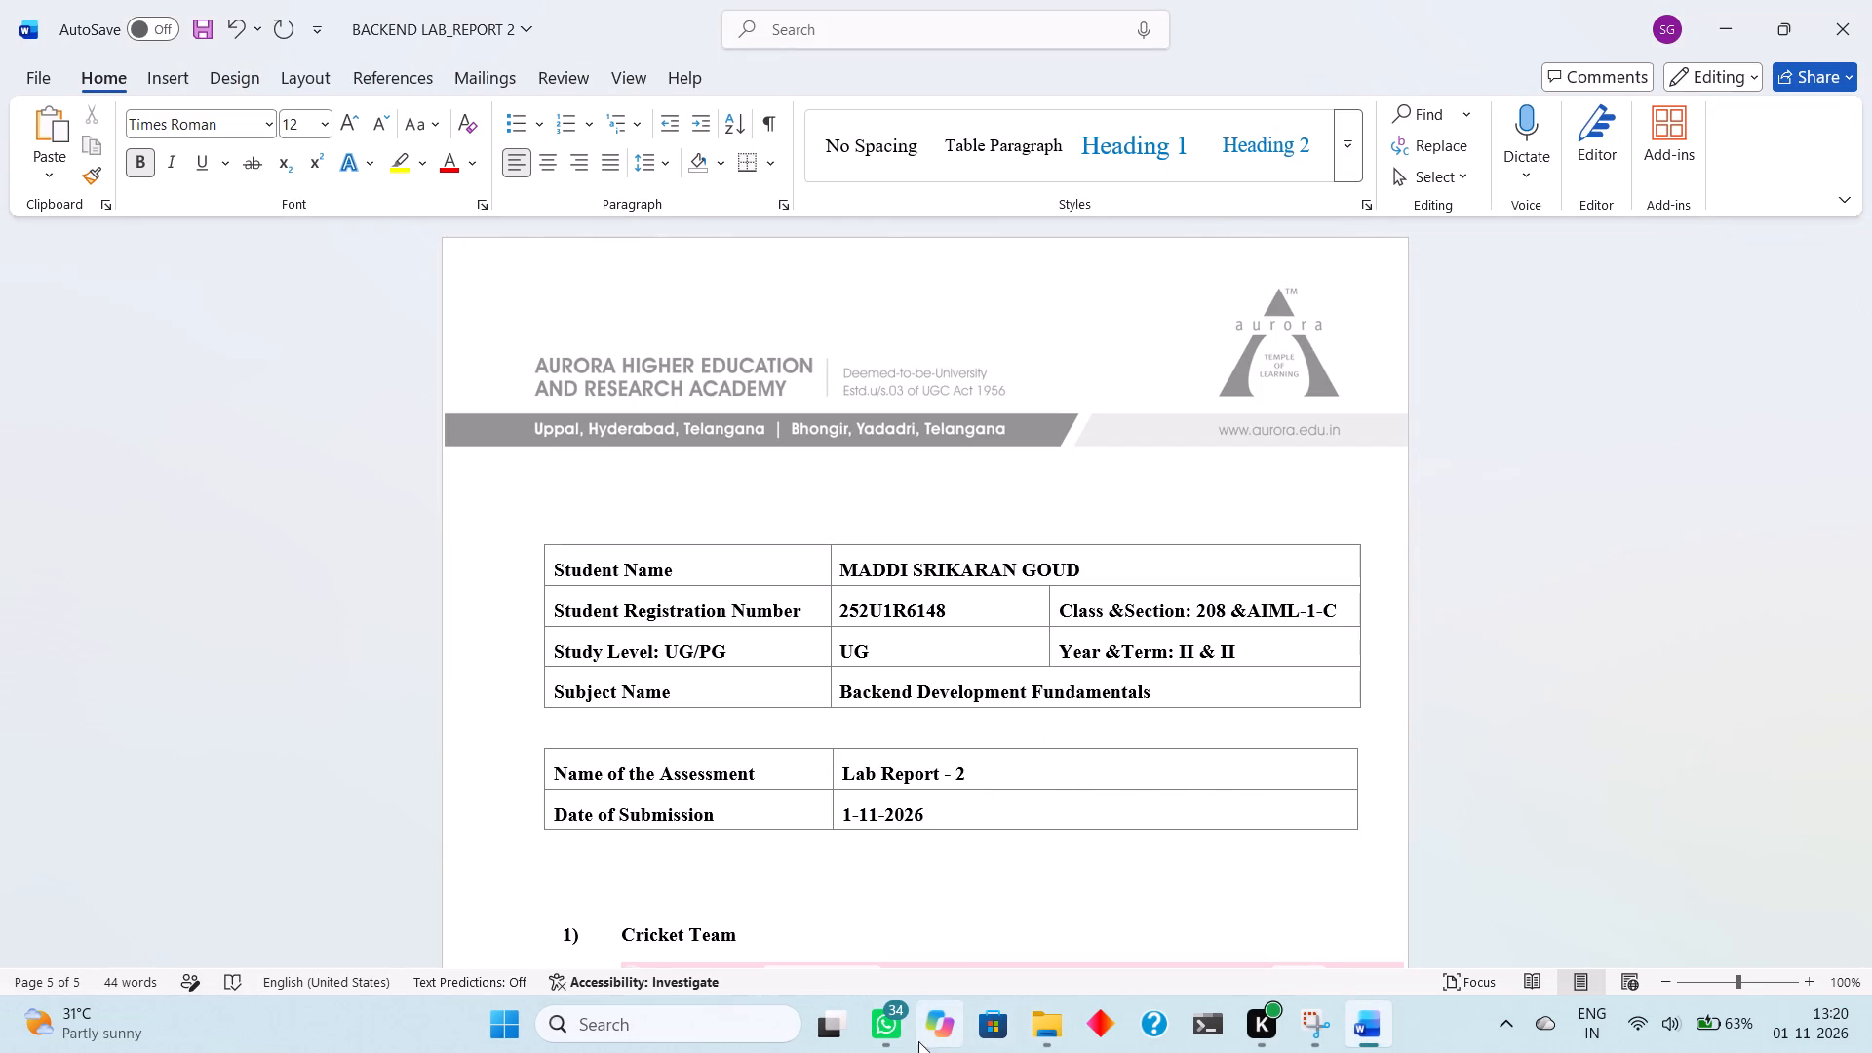
click(1002, 814)
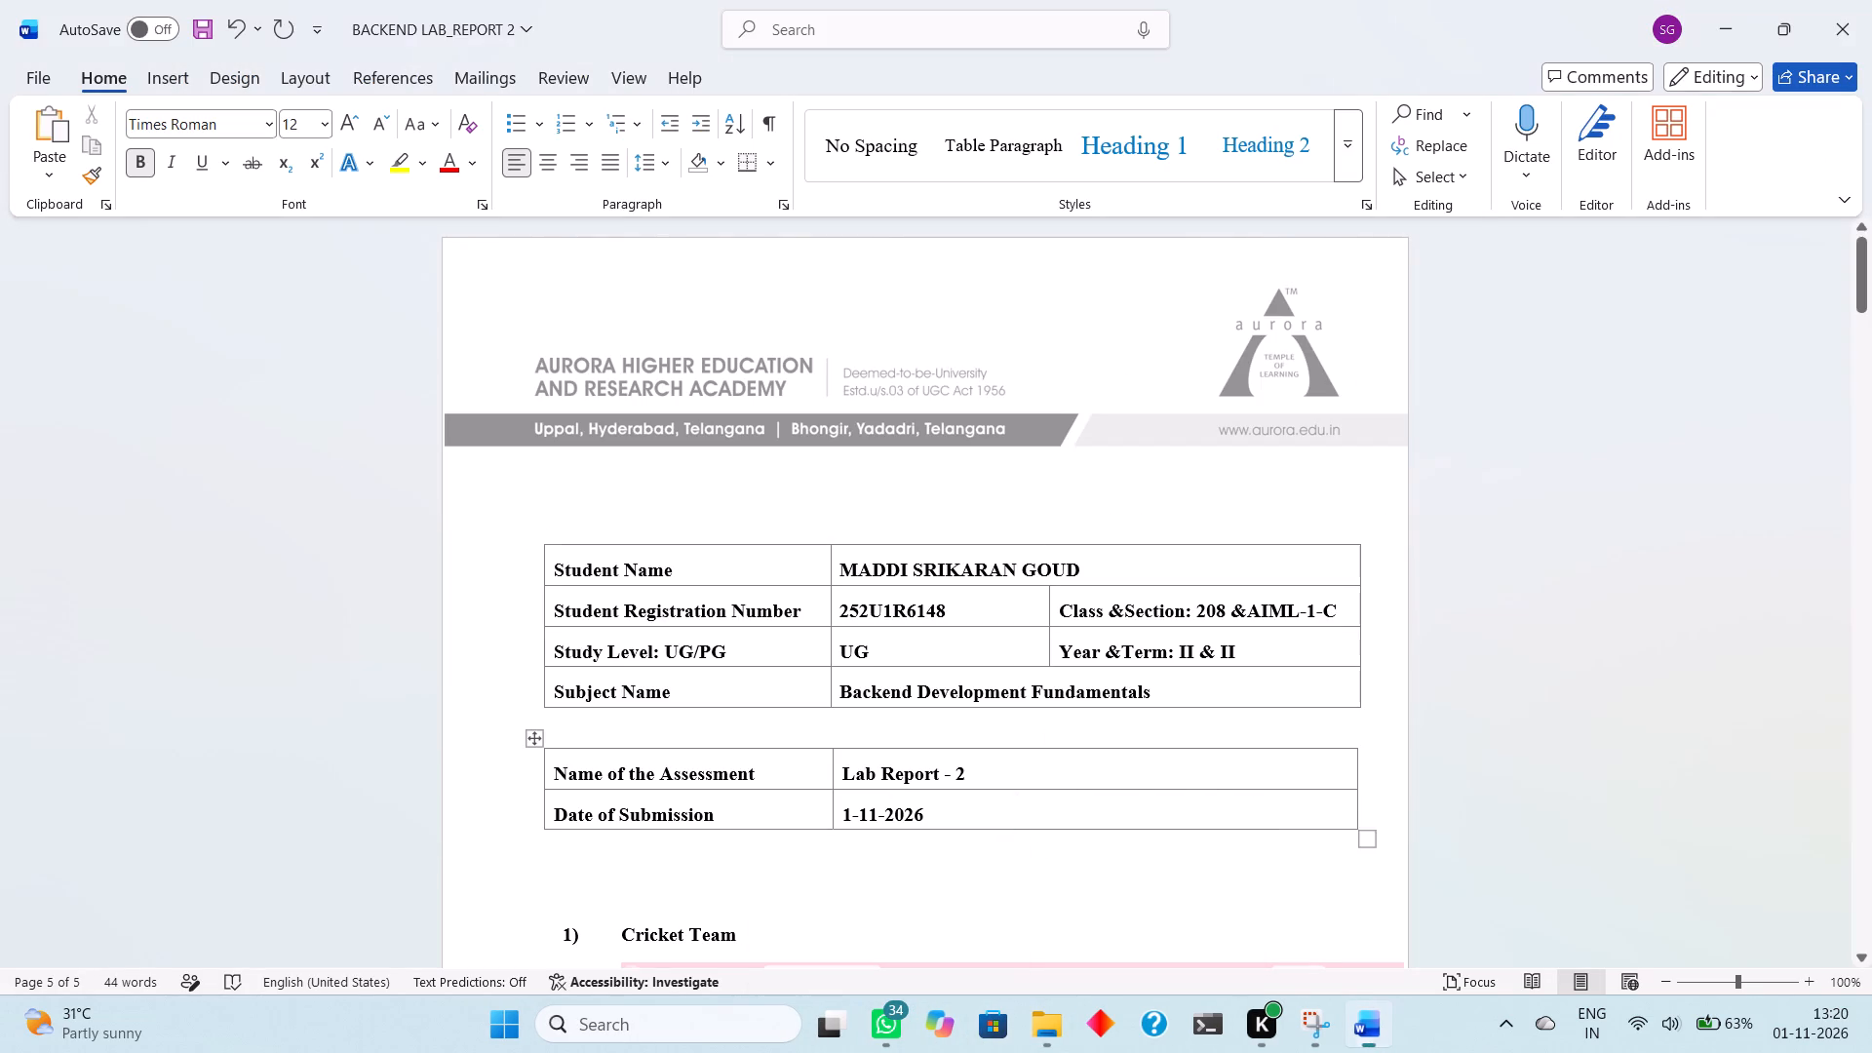
click(1707, 11)
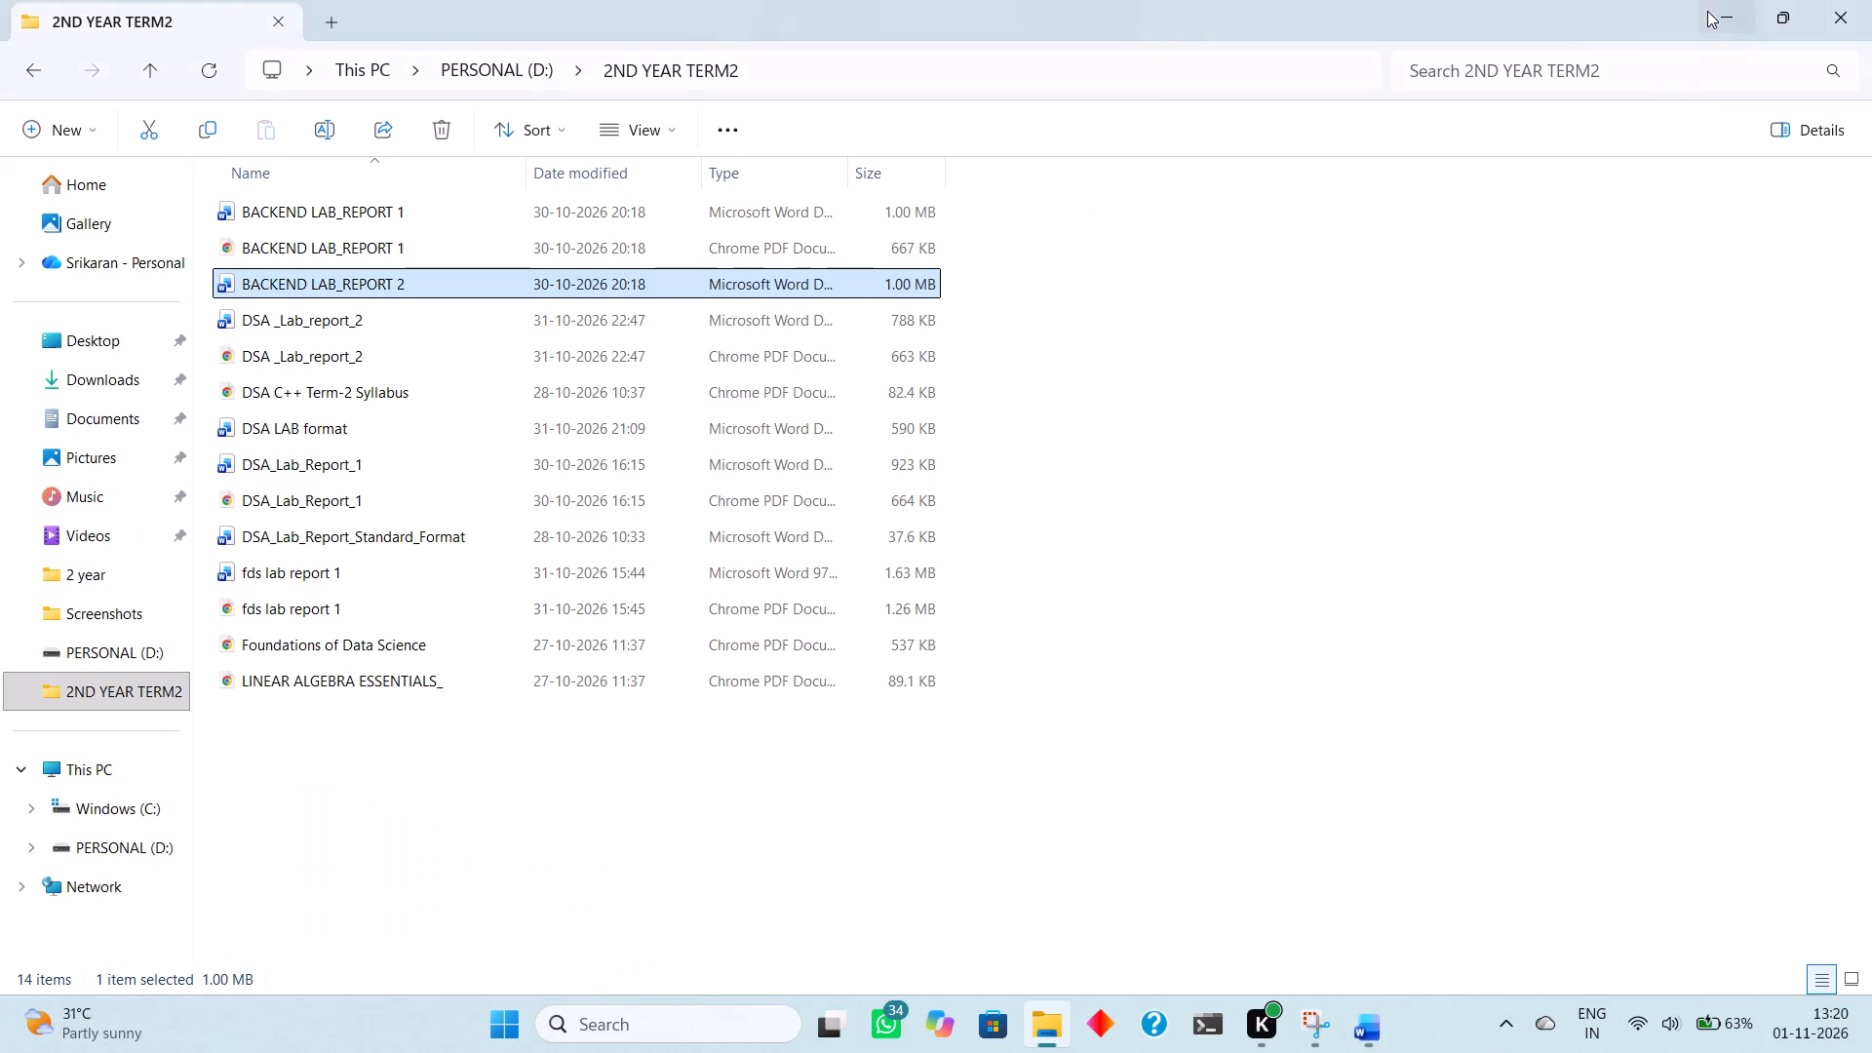
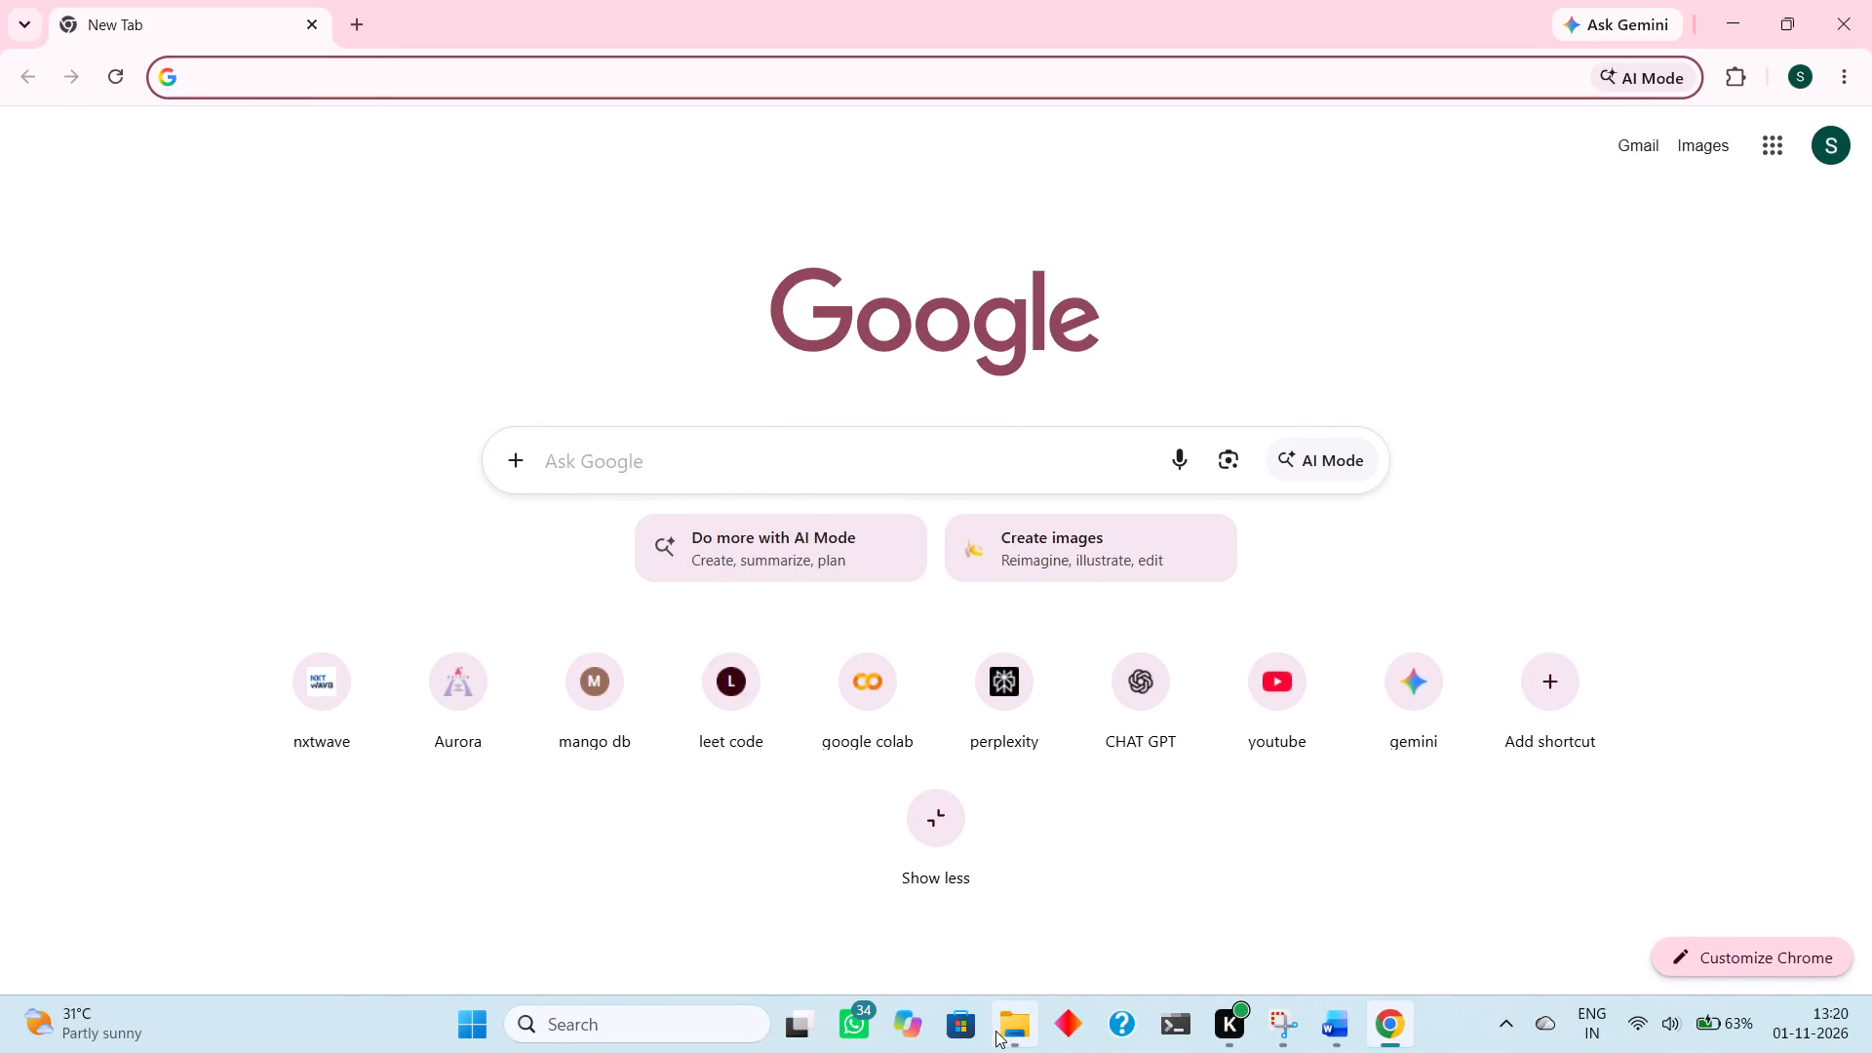
Reopen the BACKEND LAB_REPORT 2 Word document from the 2ND YEAR TERM2 folder and review its pages through to the end.
click(1010, 936)
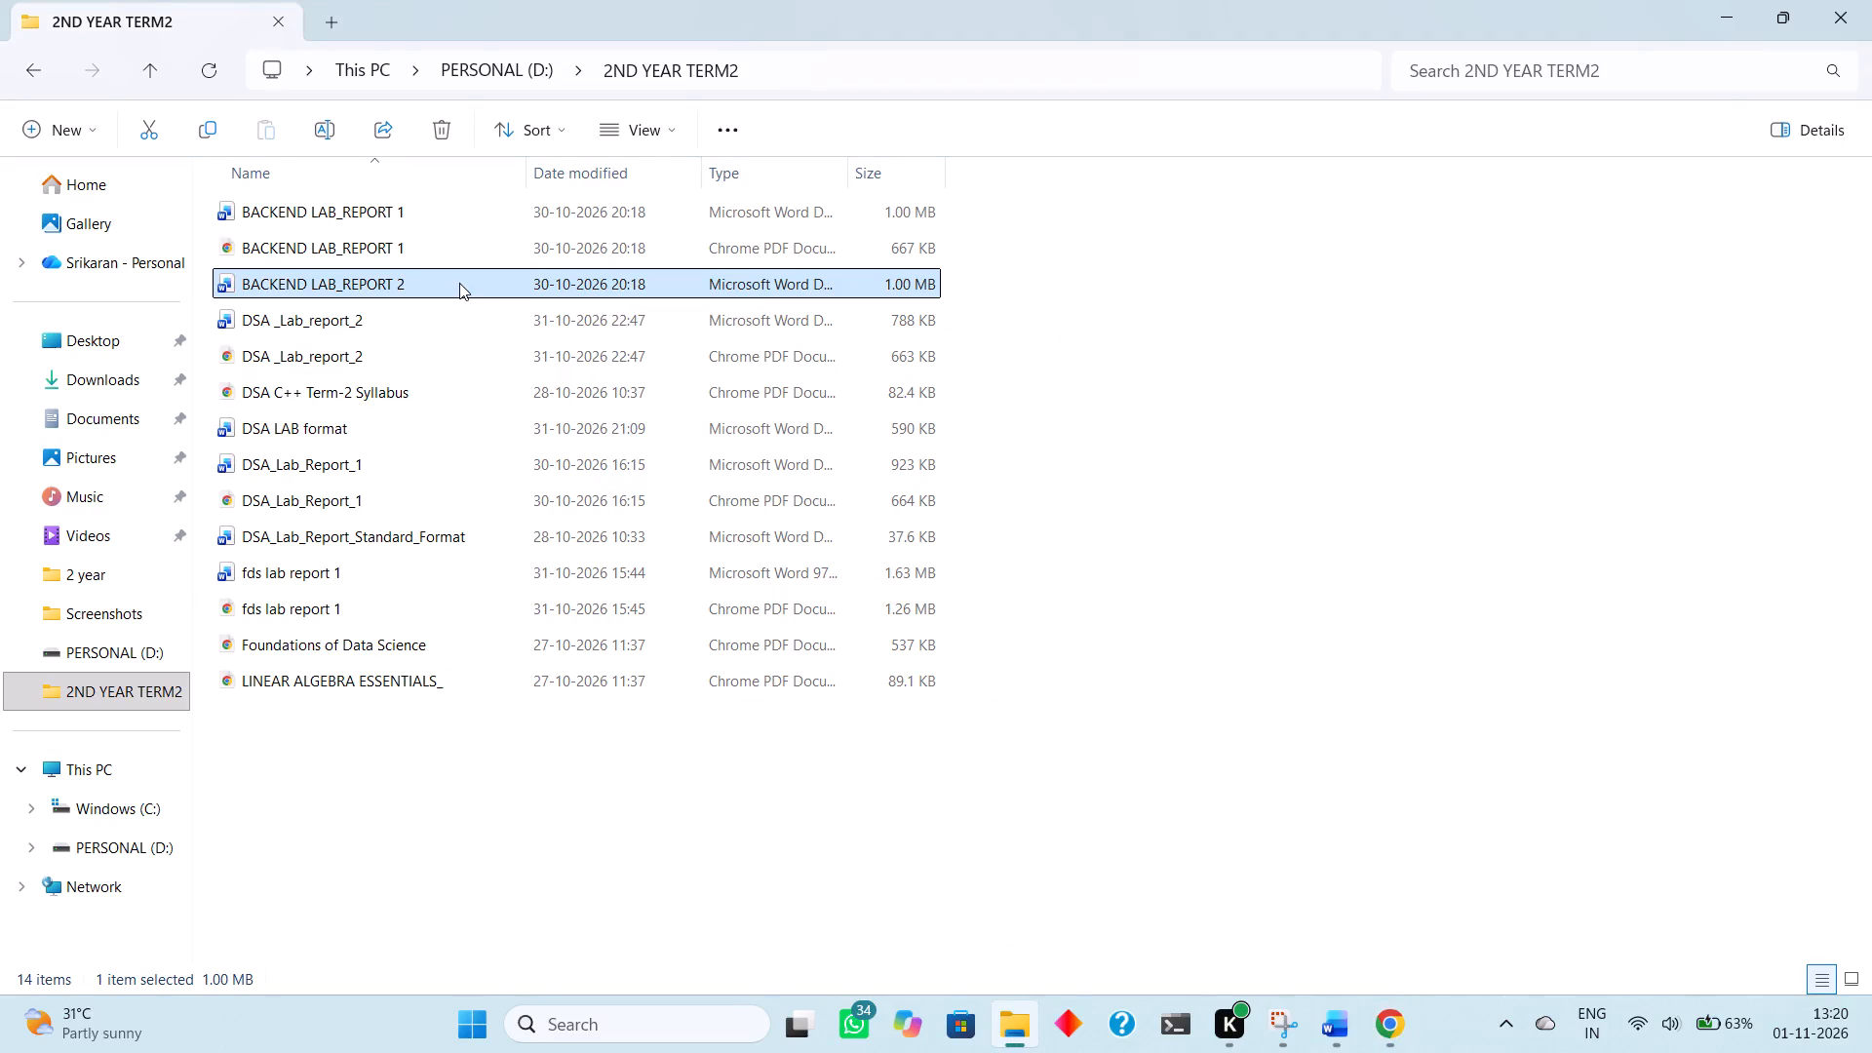
double_click(459, 283)
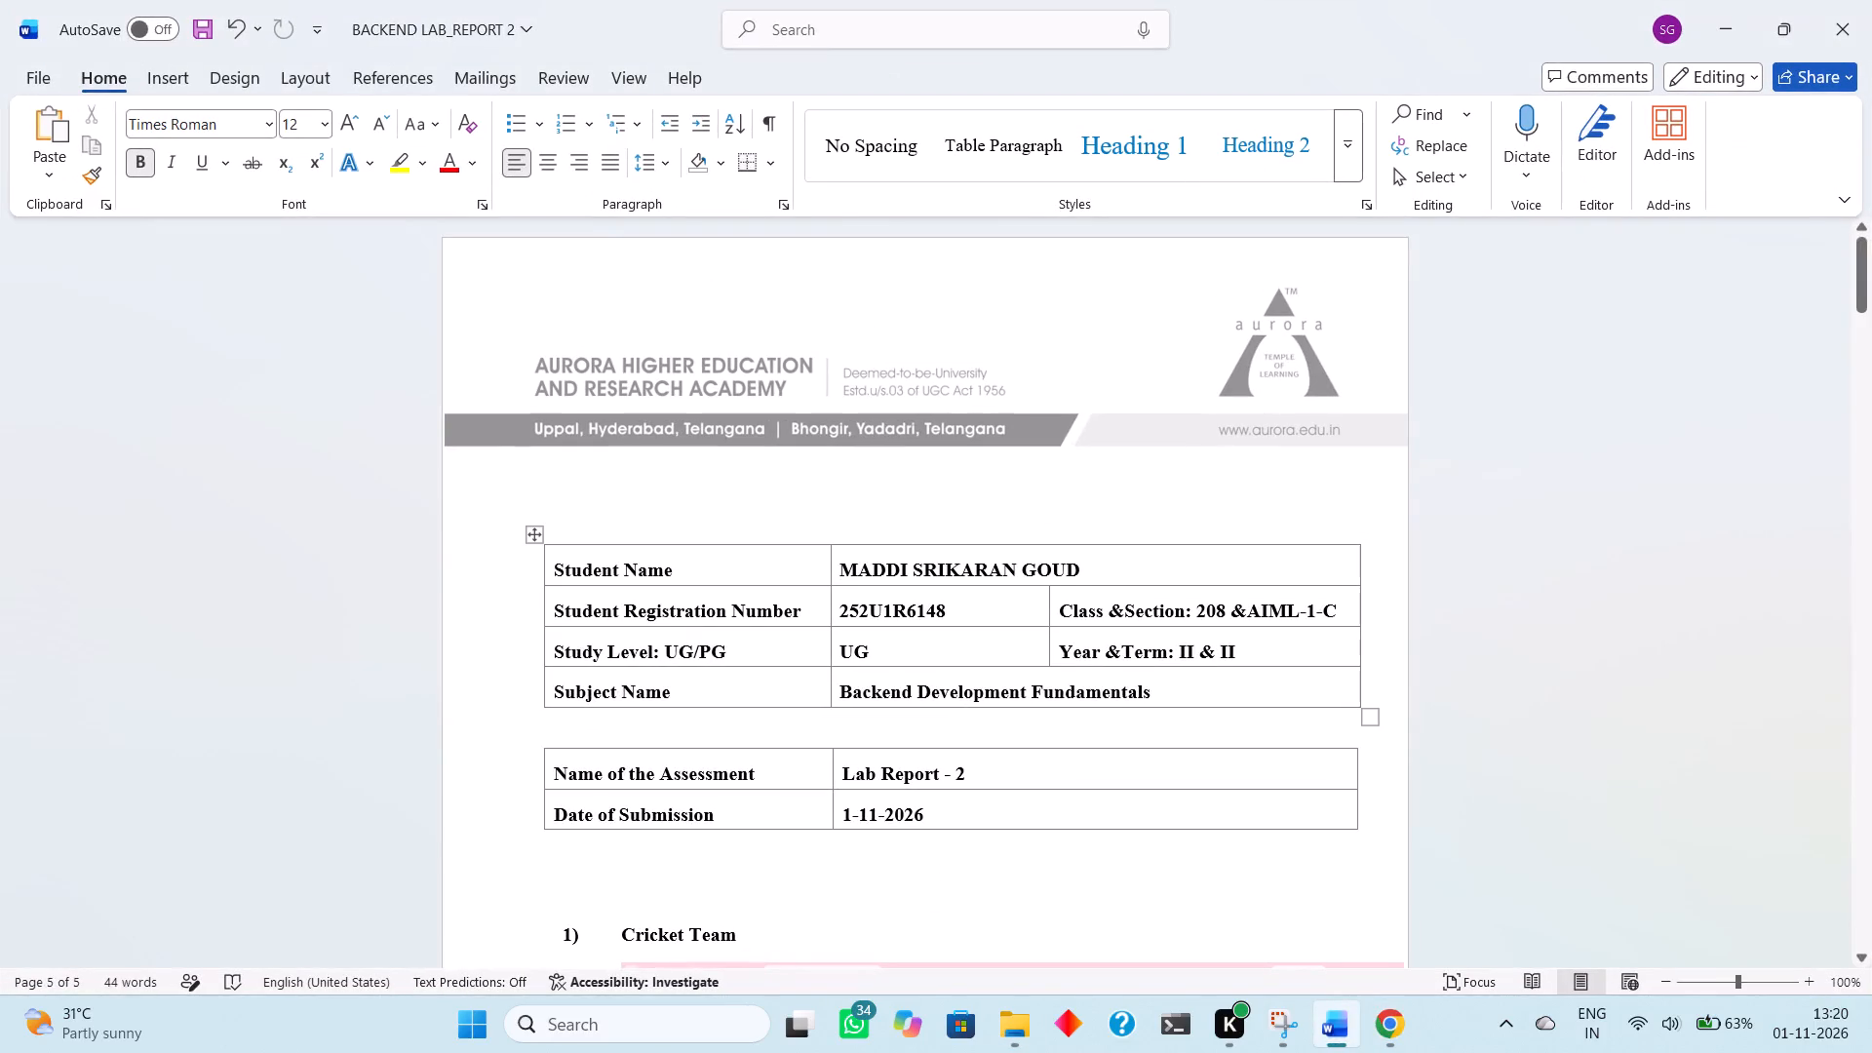
scroll(1086, 612, down, 1)
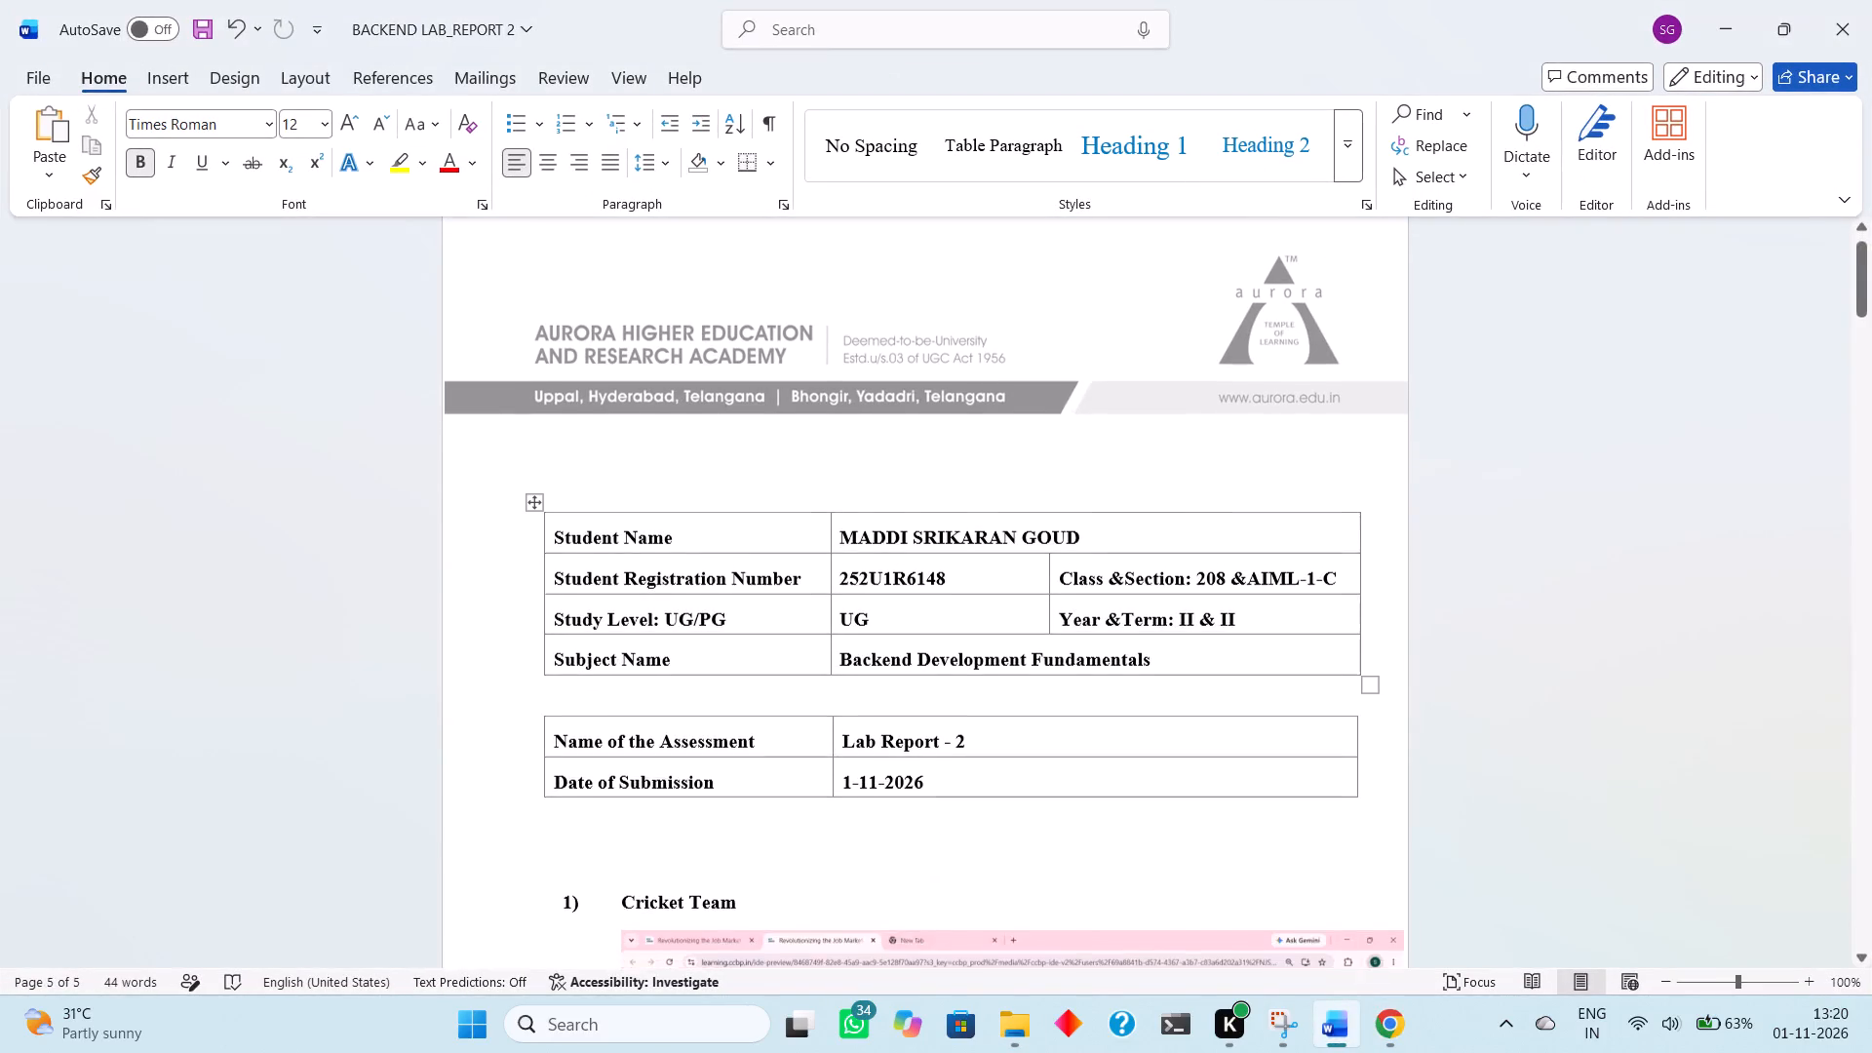
scroll(1086, 612, down, 2)
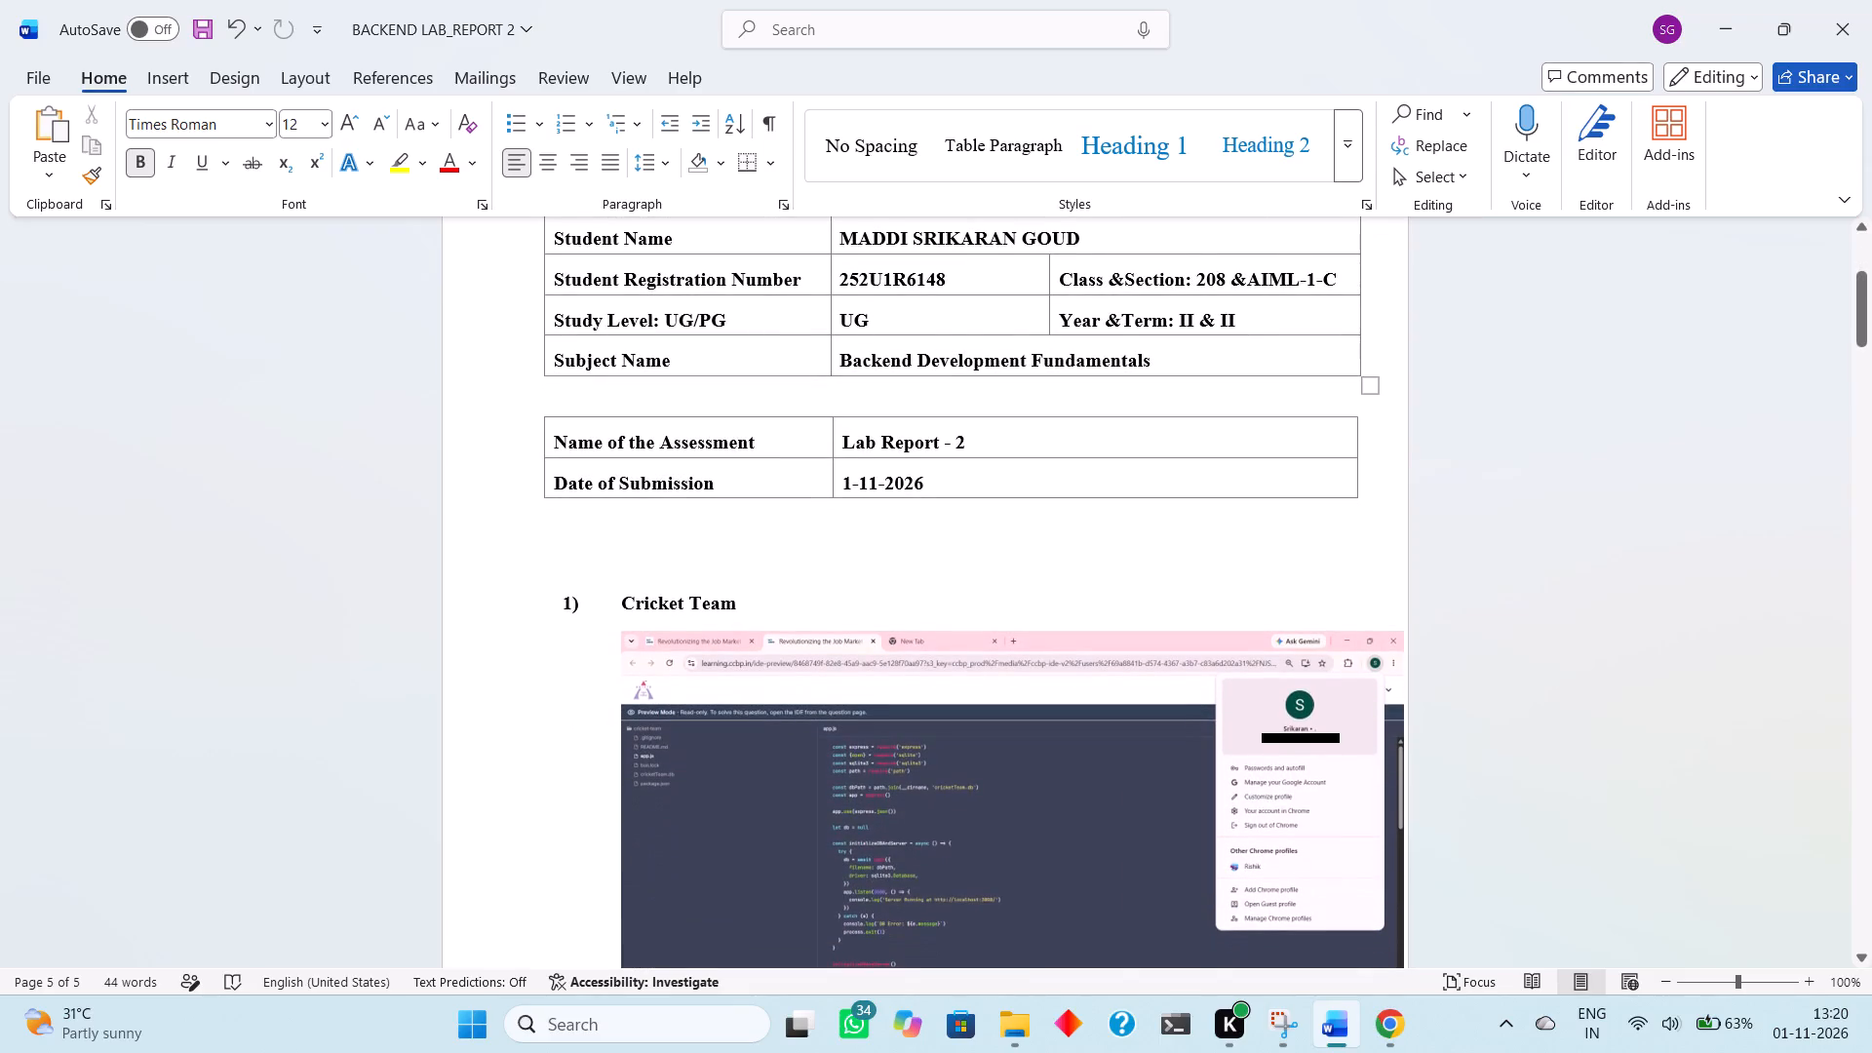
scroll(1086, 612, down, 6)
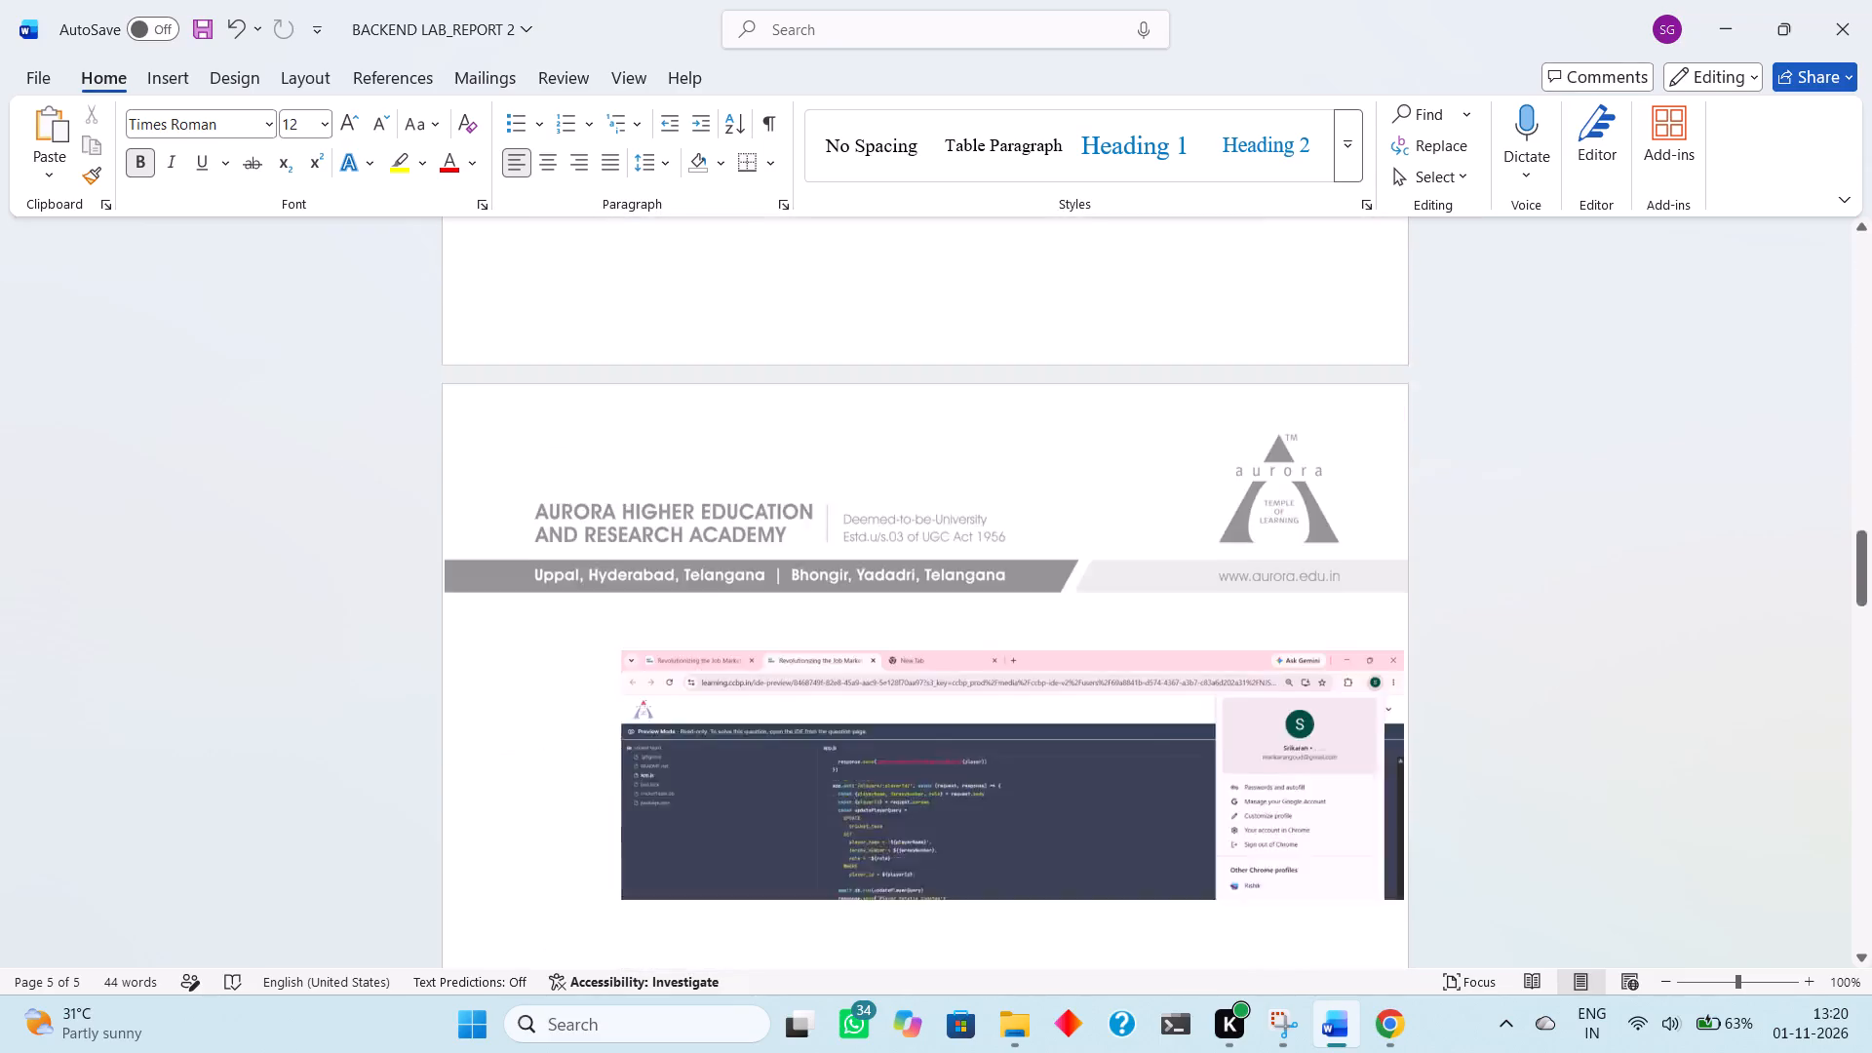
scroll(1086, 612, down, 5)
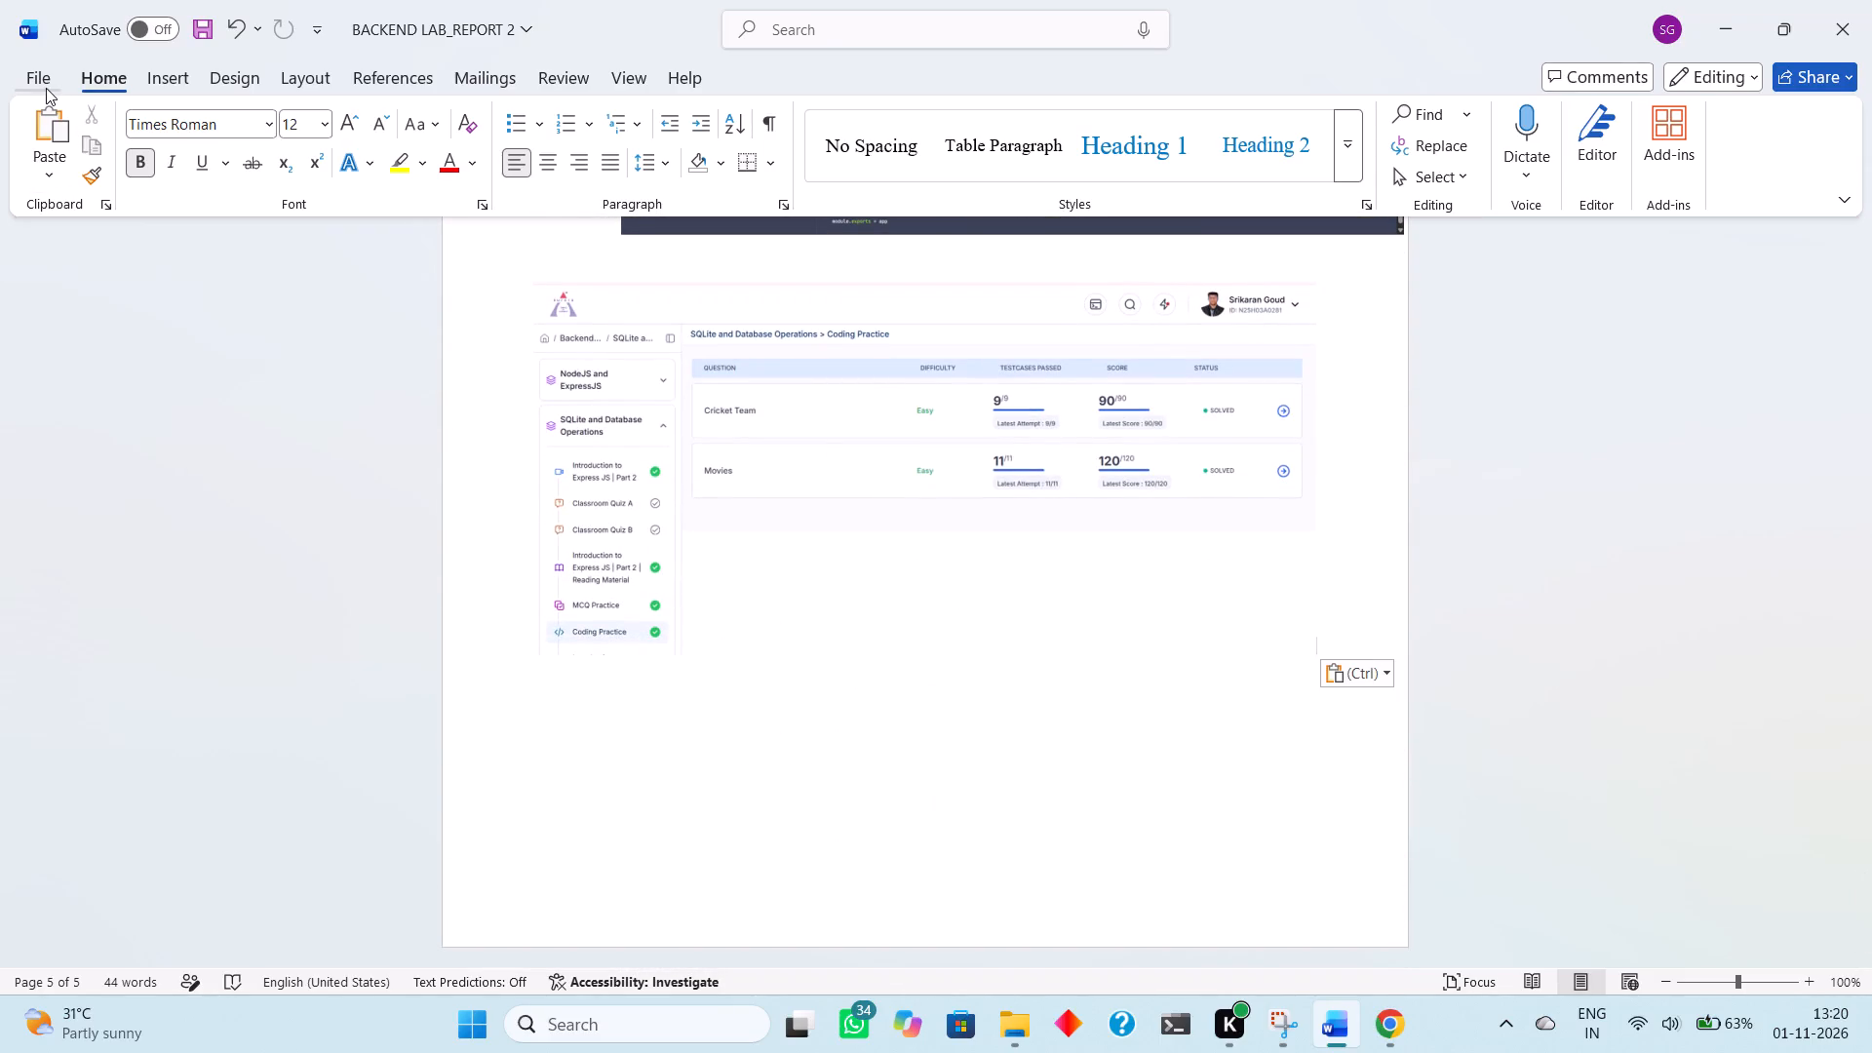
Save the report as a PDF named BACKEND LAB_REPORT 2 in the 2ND YEAR TERM2 folder, with it opening after publishing.
click(46, 88)
click(72, 475)
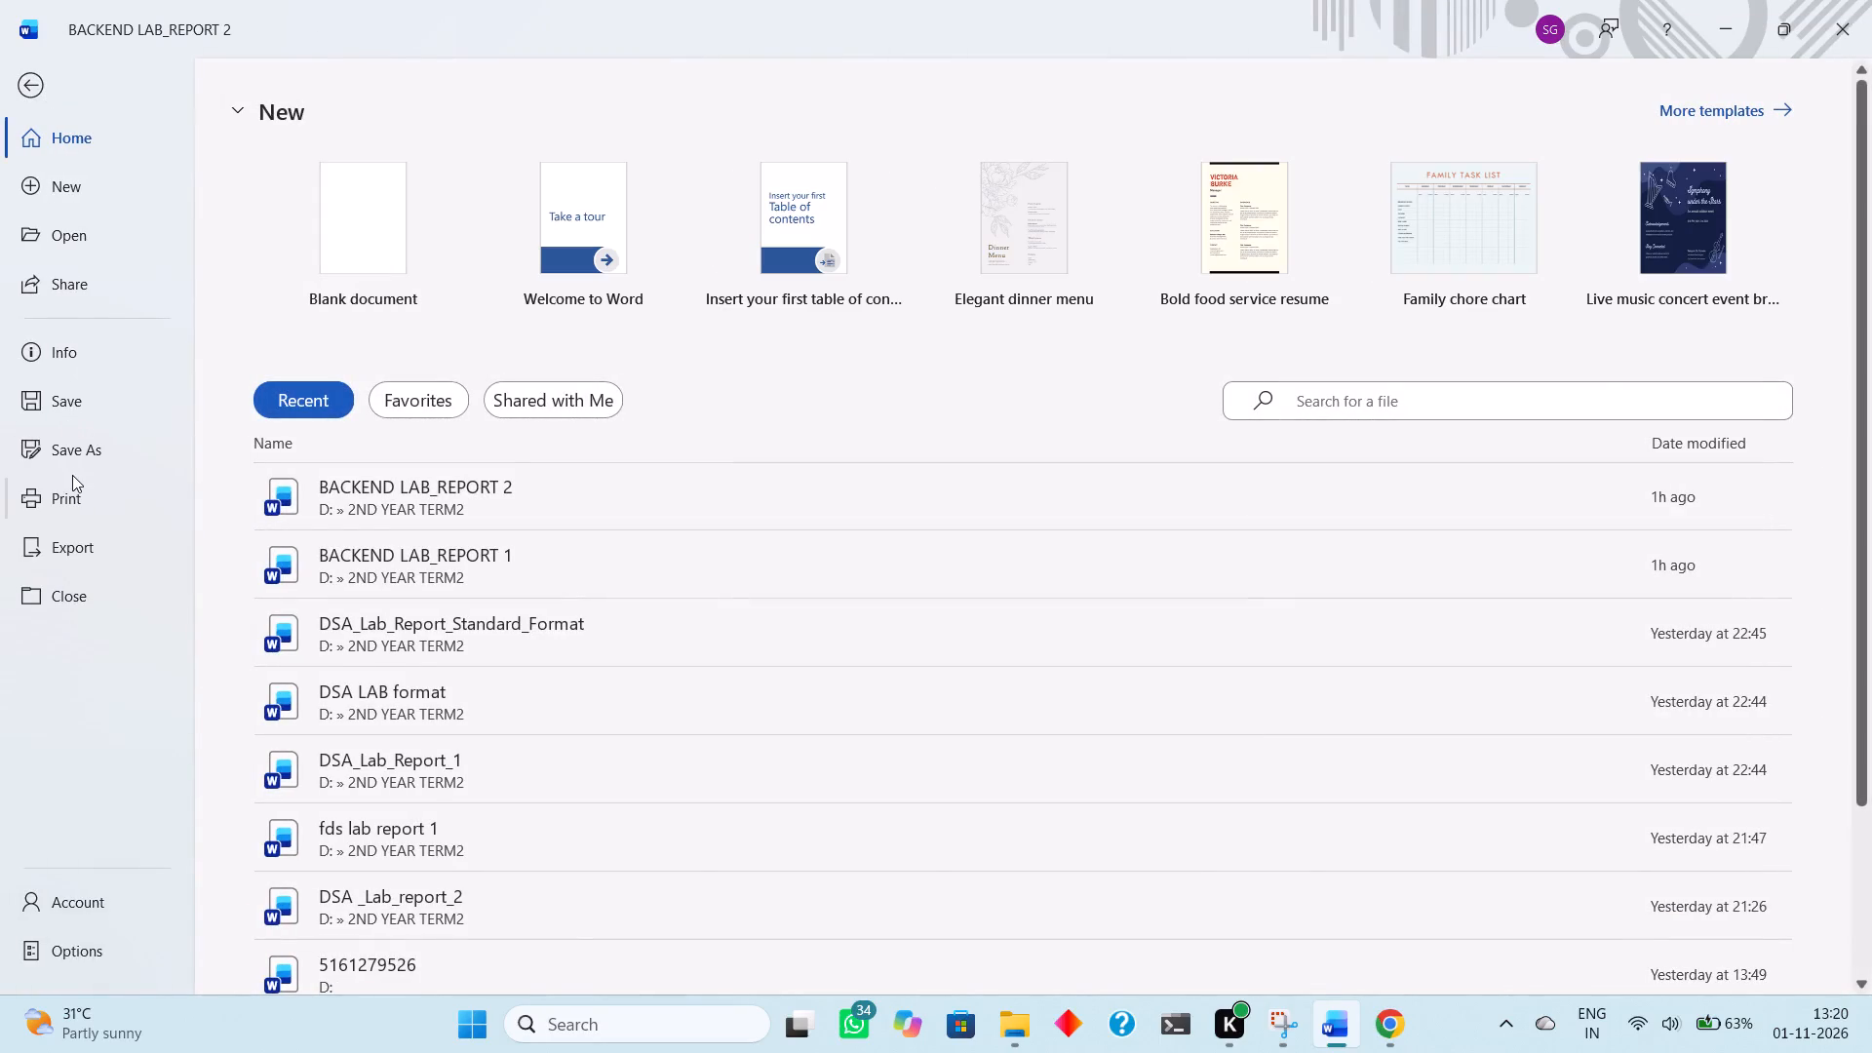
click(72, 448)
double_click(367, 481)
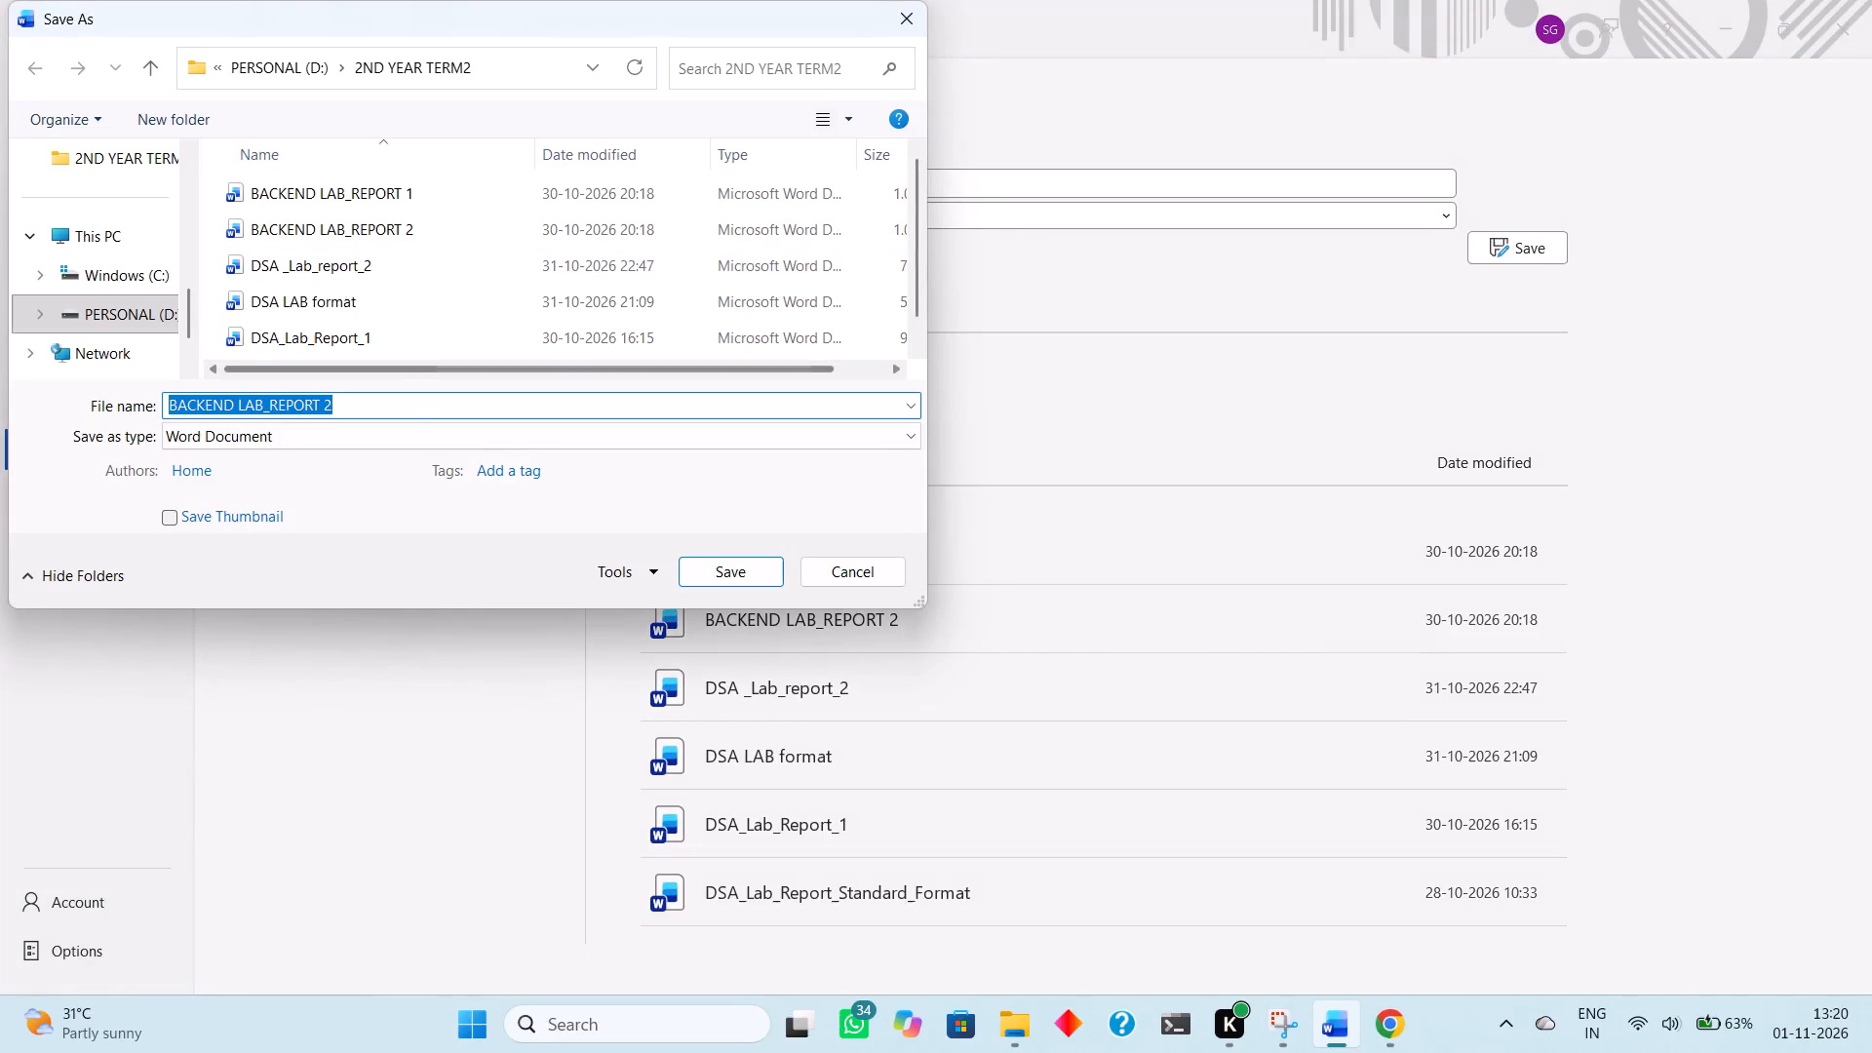
click(405, 424)
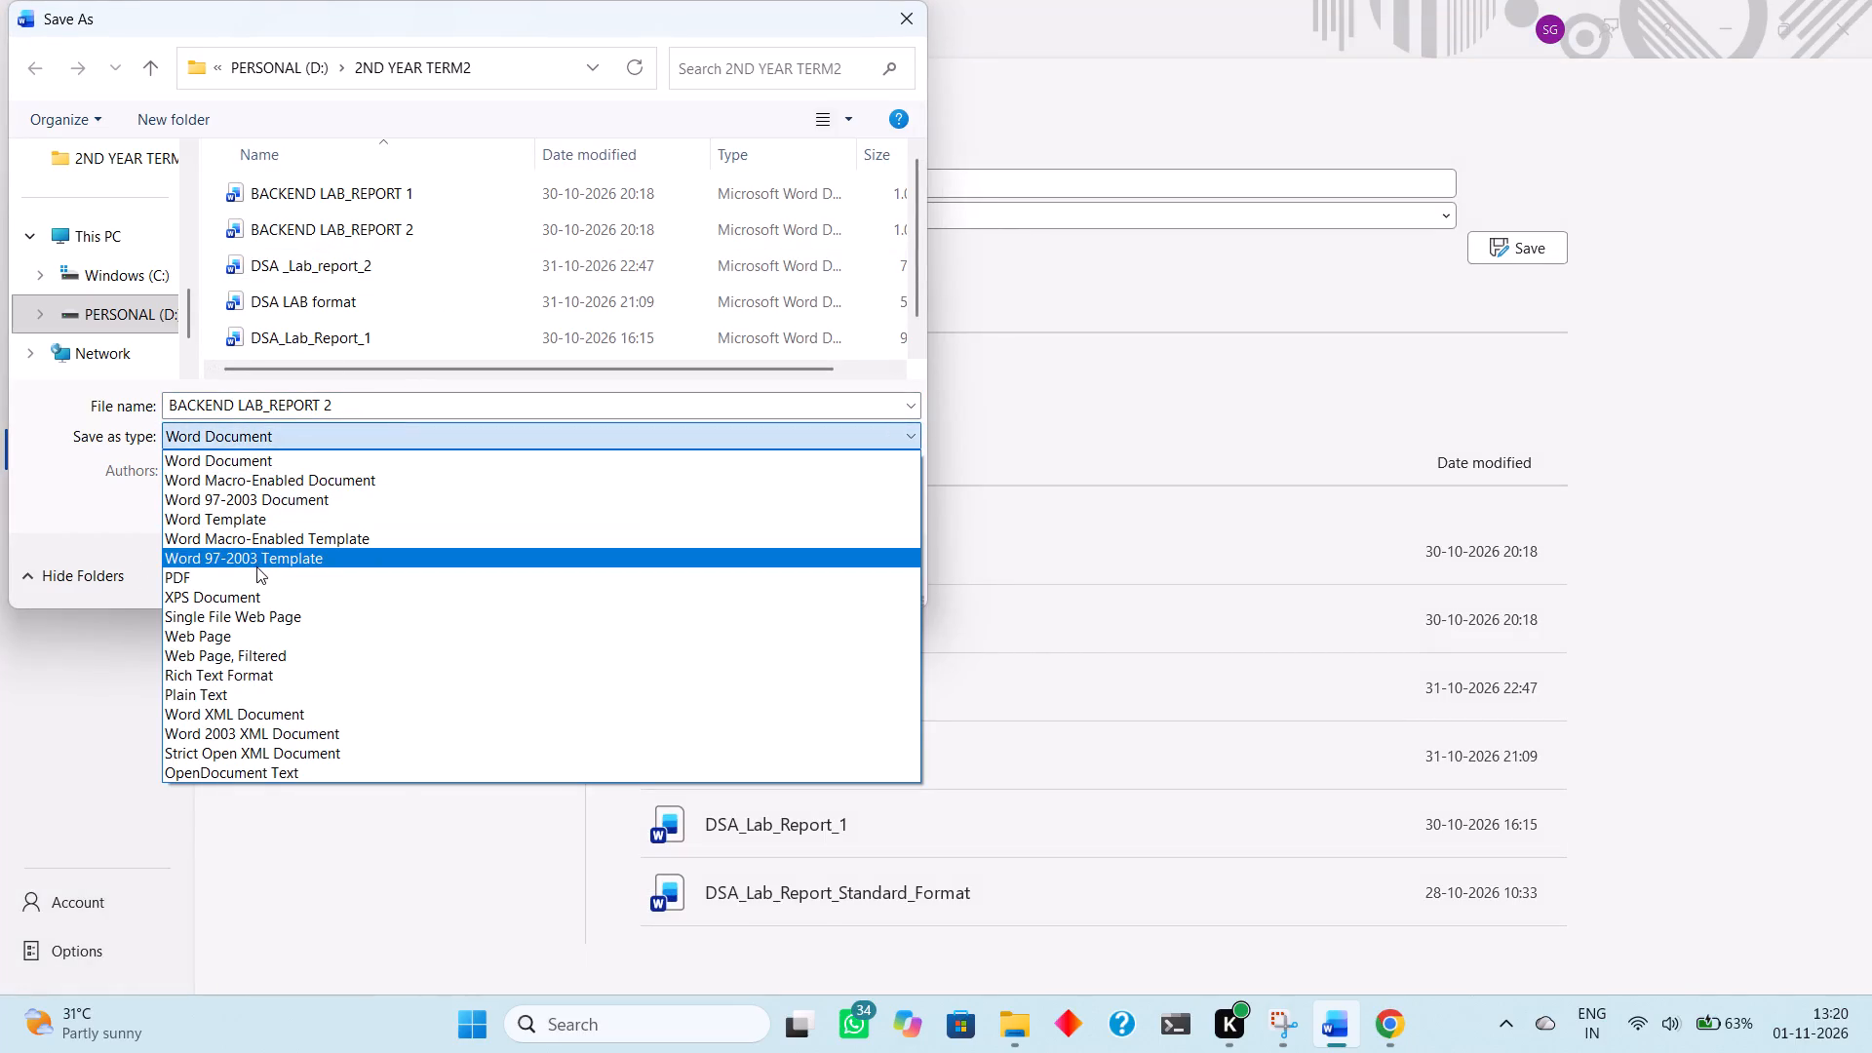
click(260, 578)
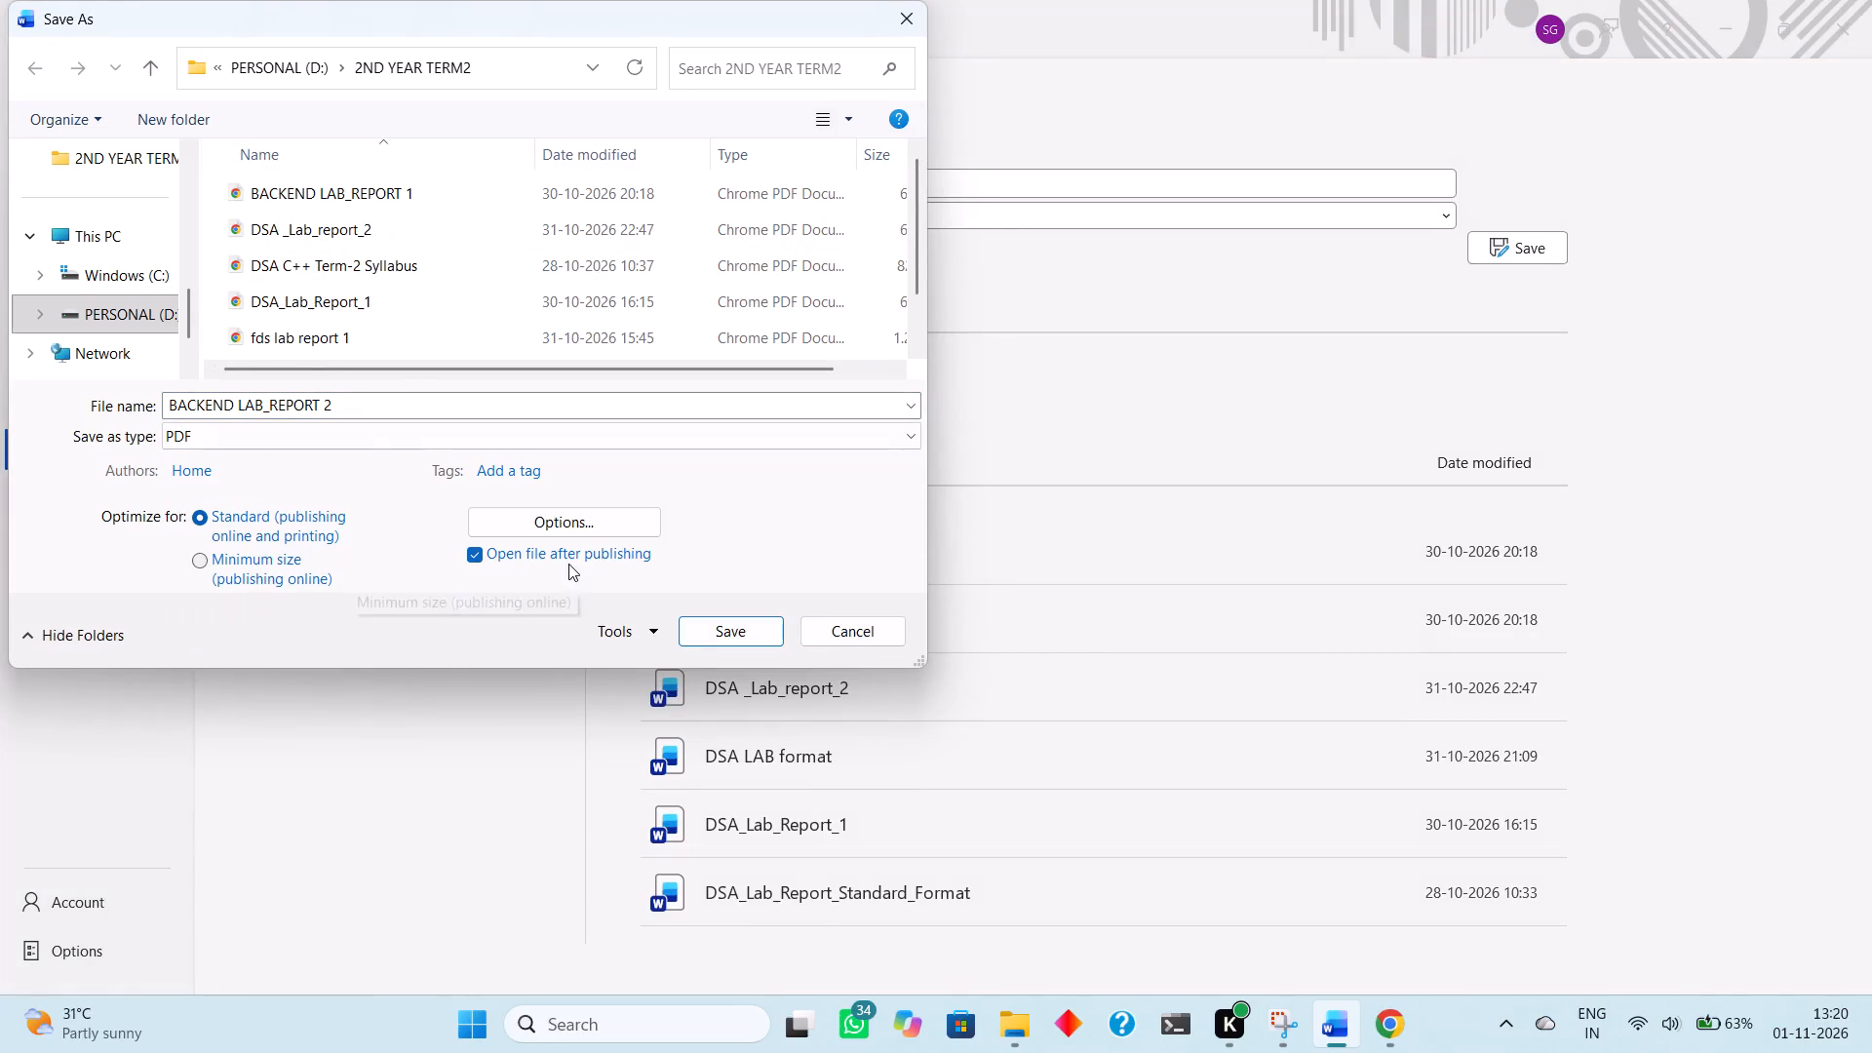
click(716, 629)
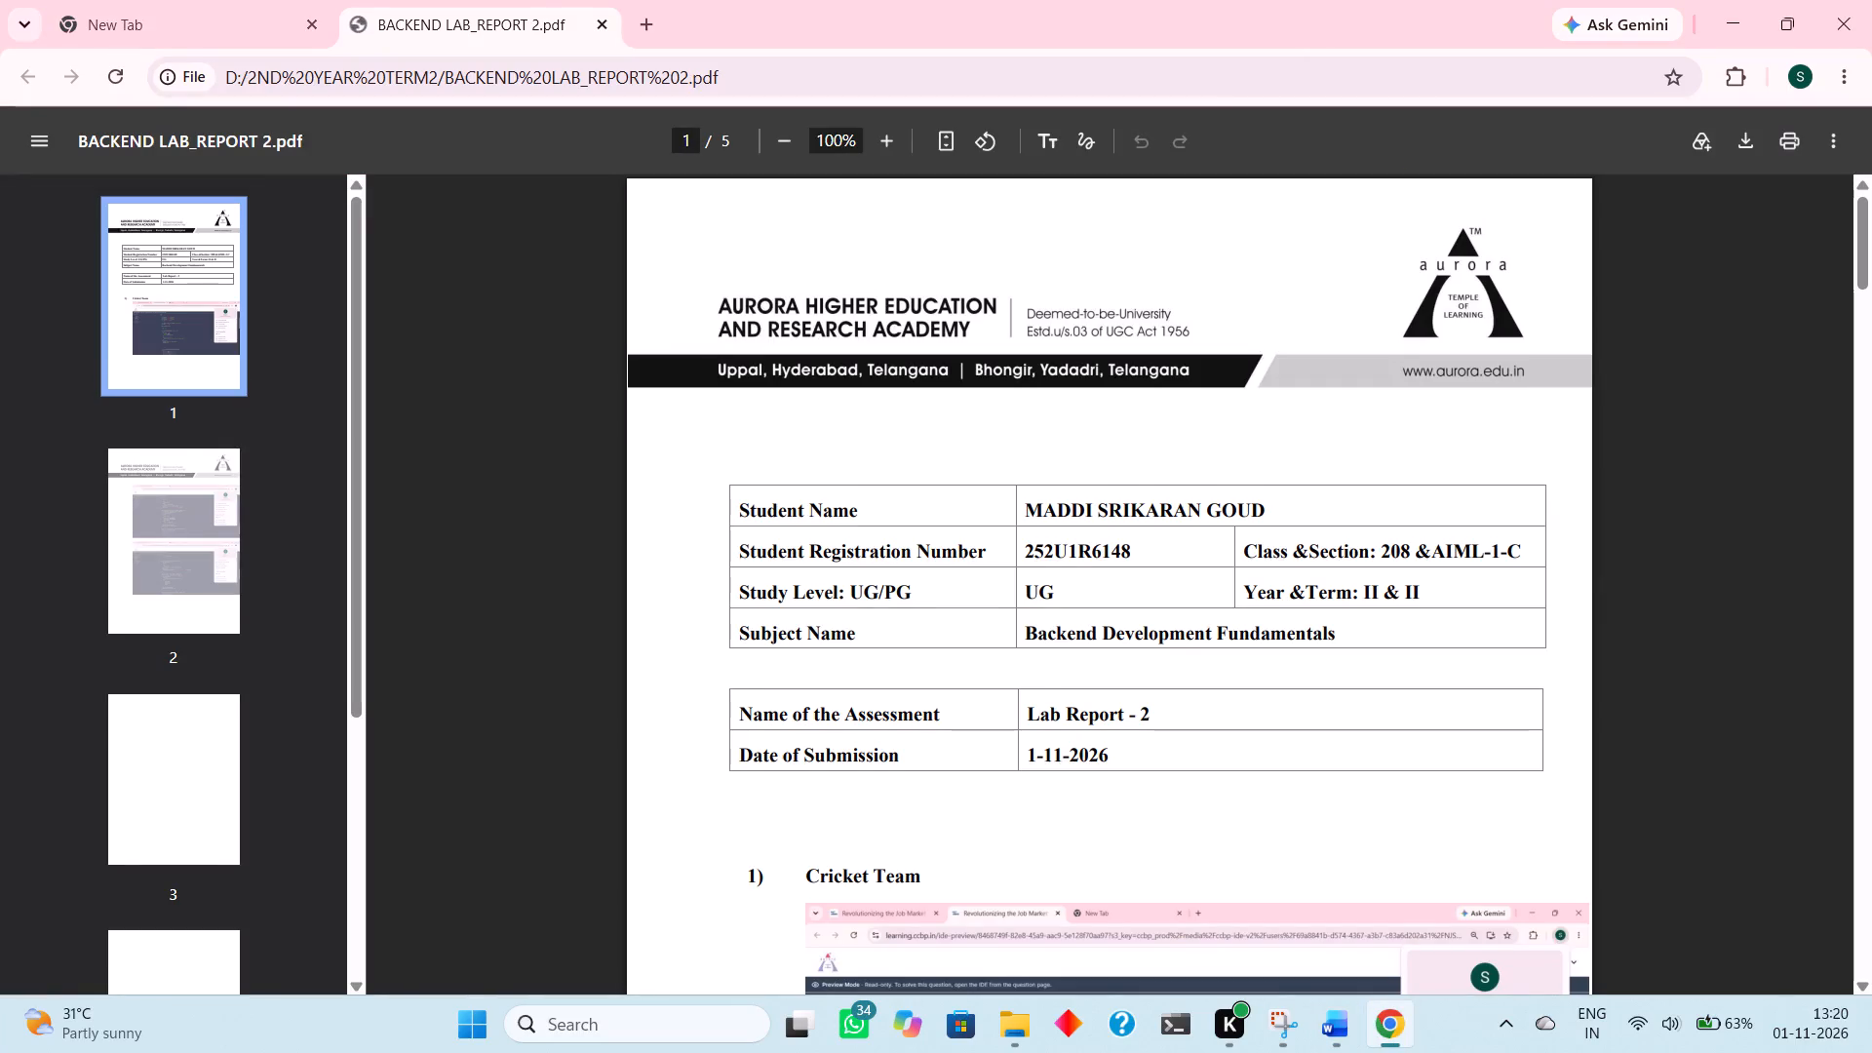
Examine all pages of the exported BACKEND LAB_REPORT 2 PDF, from the student details to the Coding Practice results screenshot.
scroll(1150, 530, down, 3)
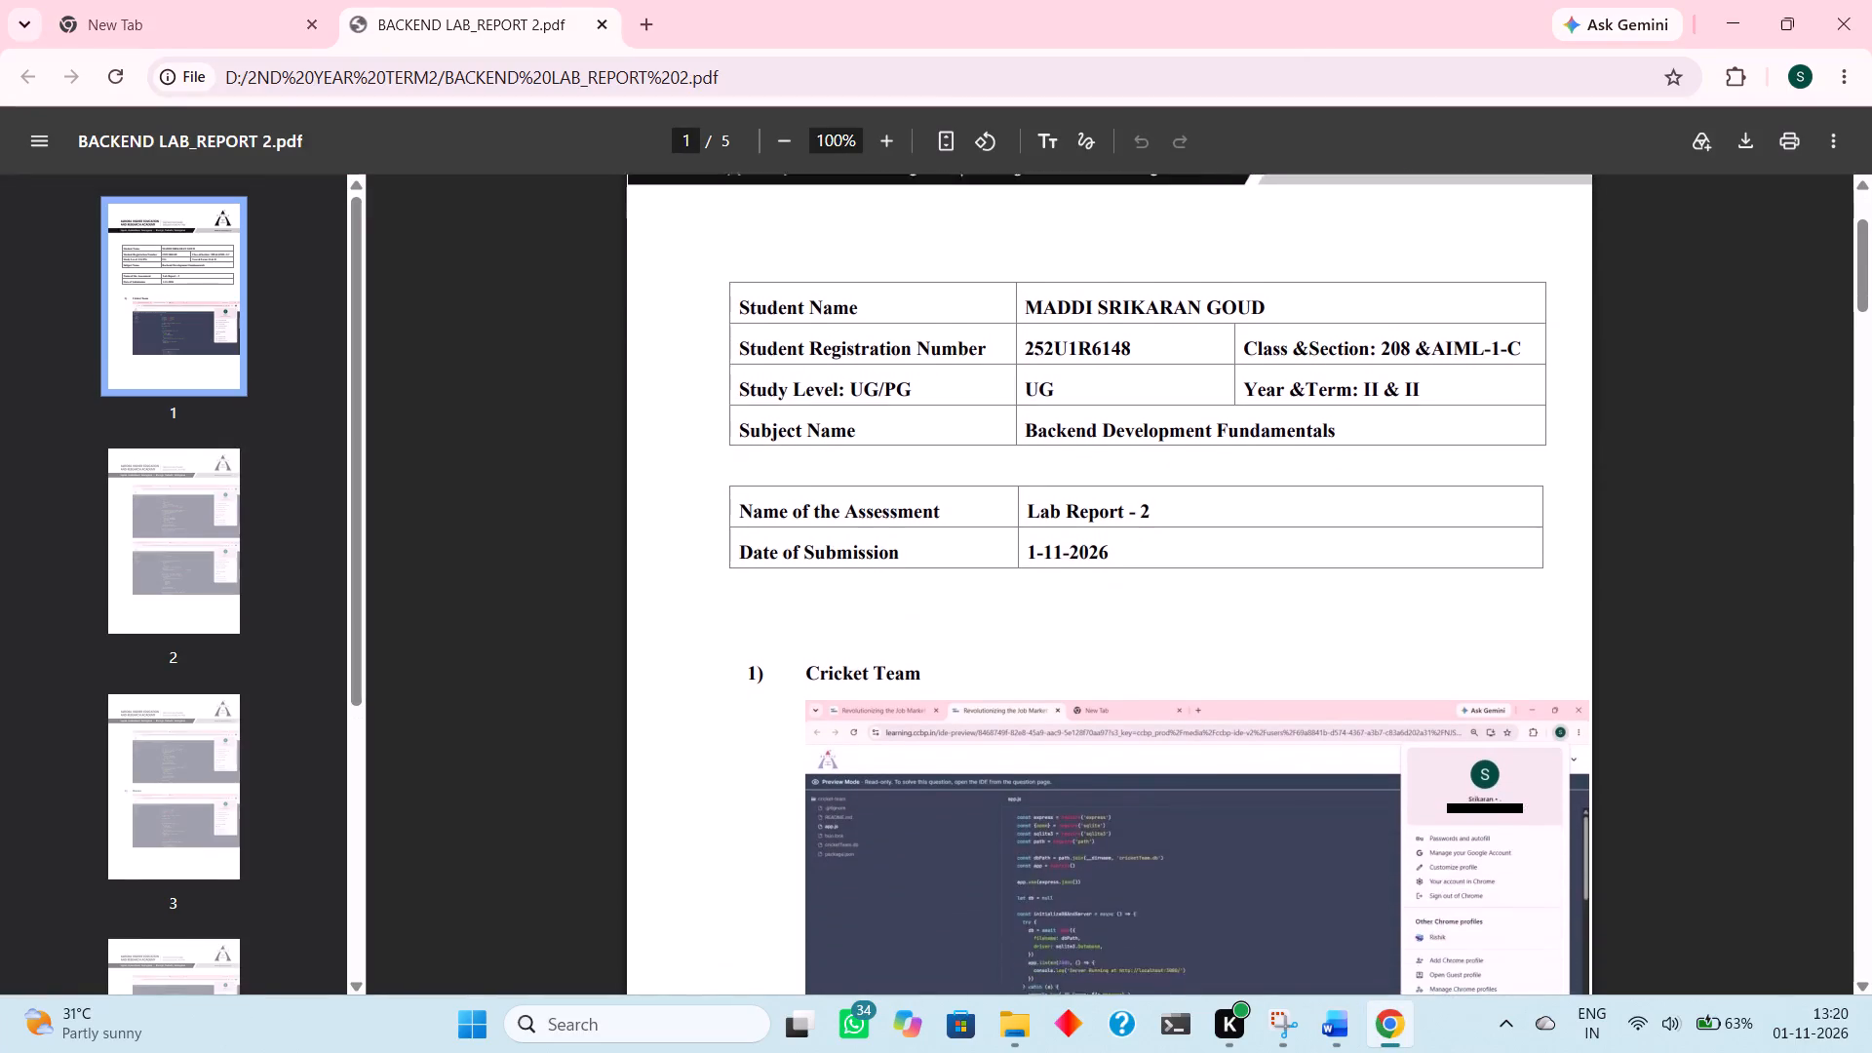
scroll(1150, 530, down, 5)
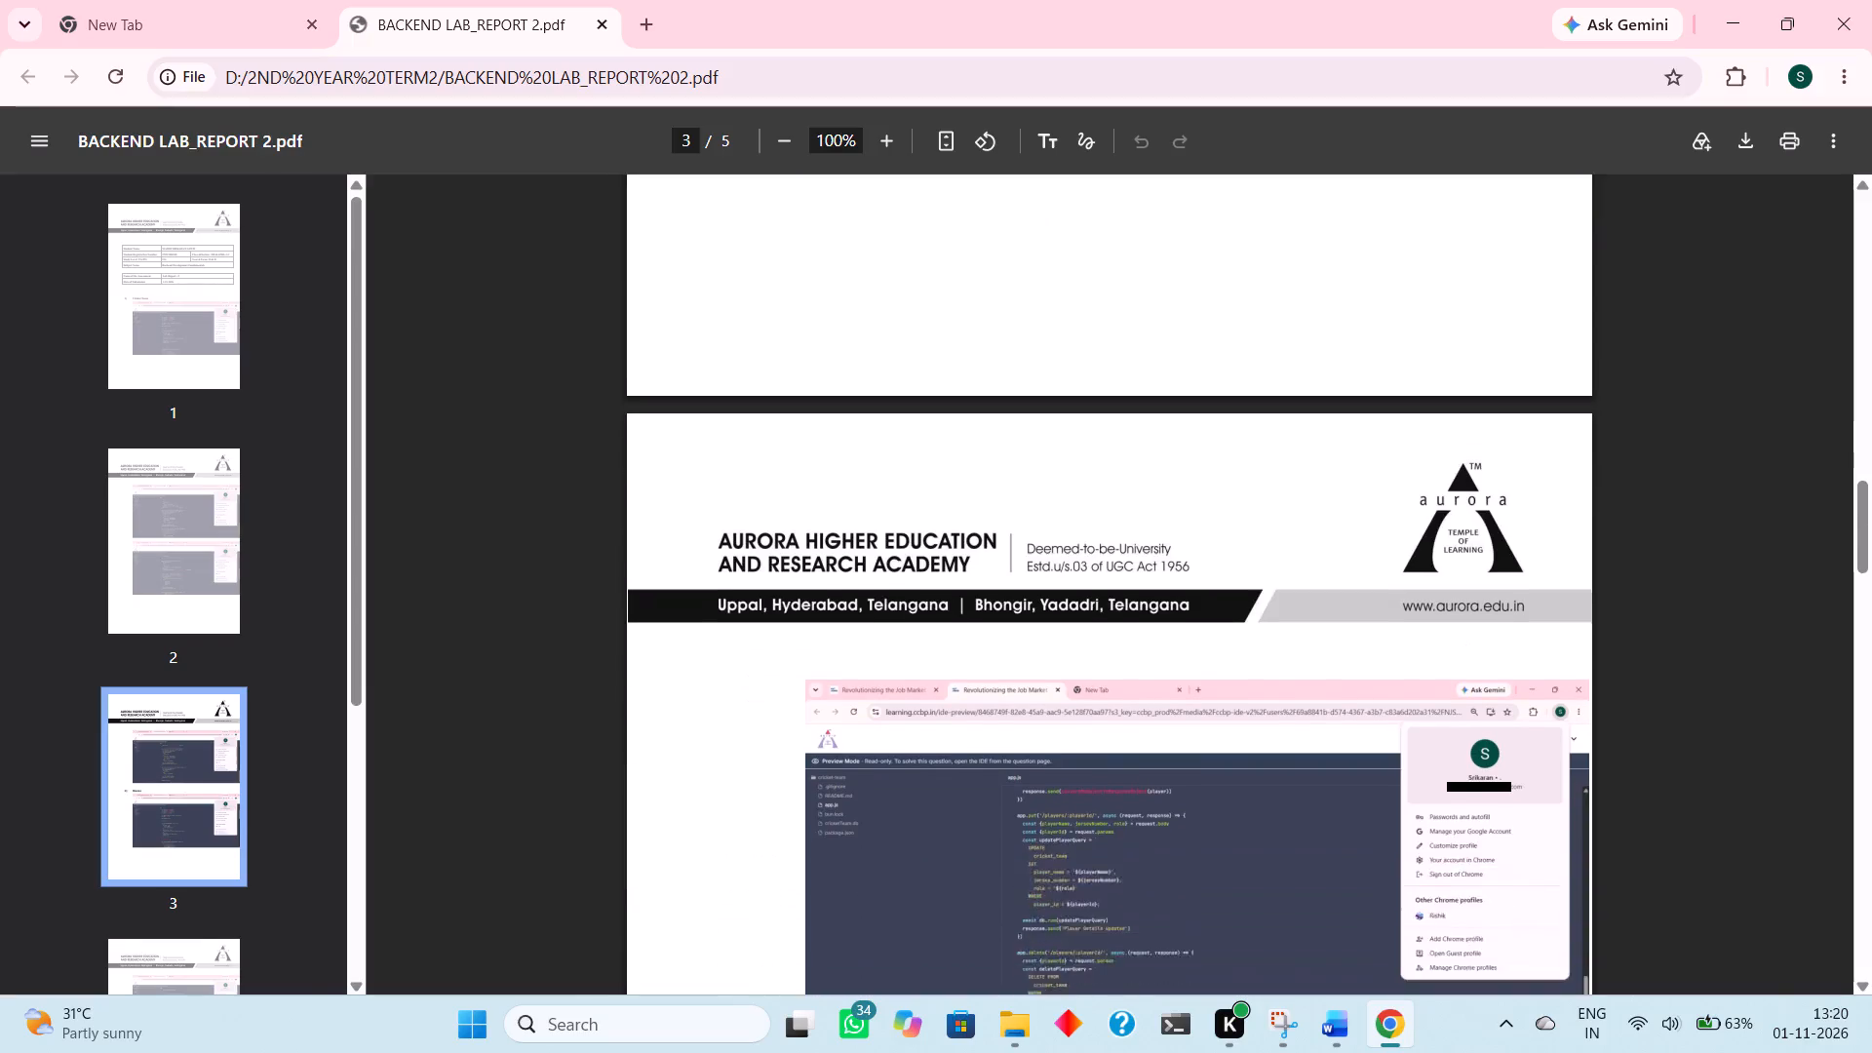
scroll(1150, 530, down, 4)
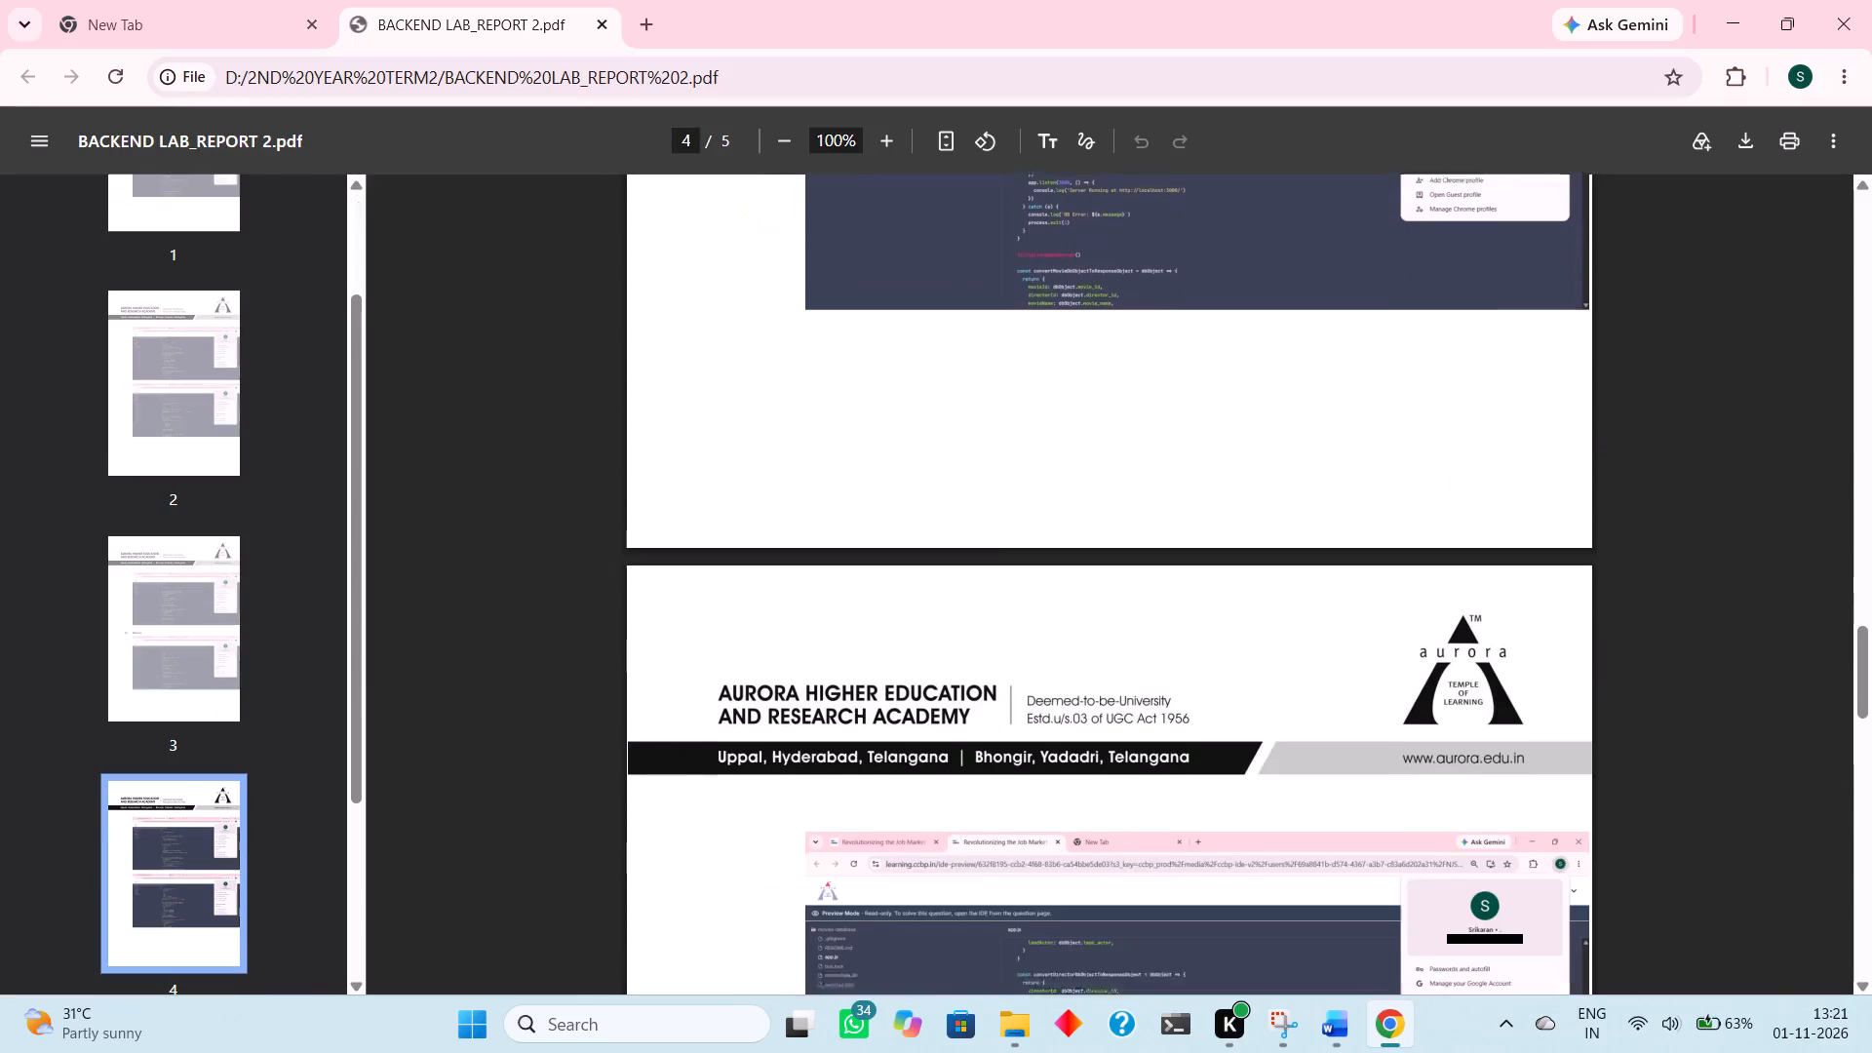
scroll(1150, 530, down, 4)
scroll(1150, 530, up, 1)
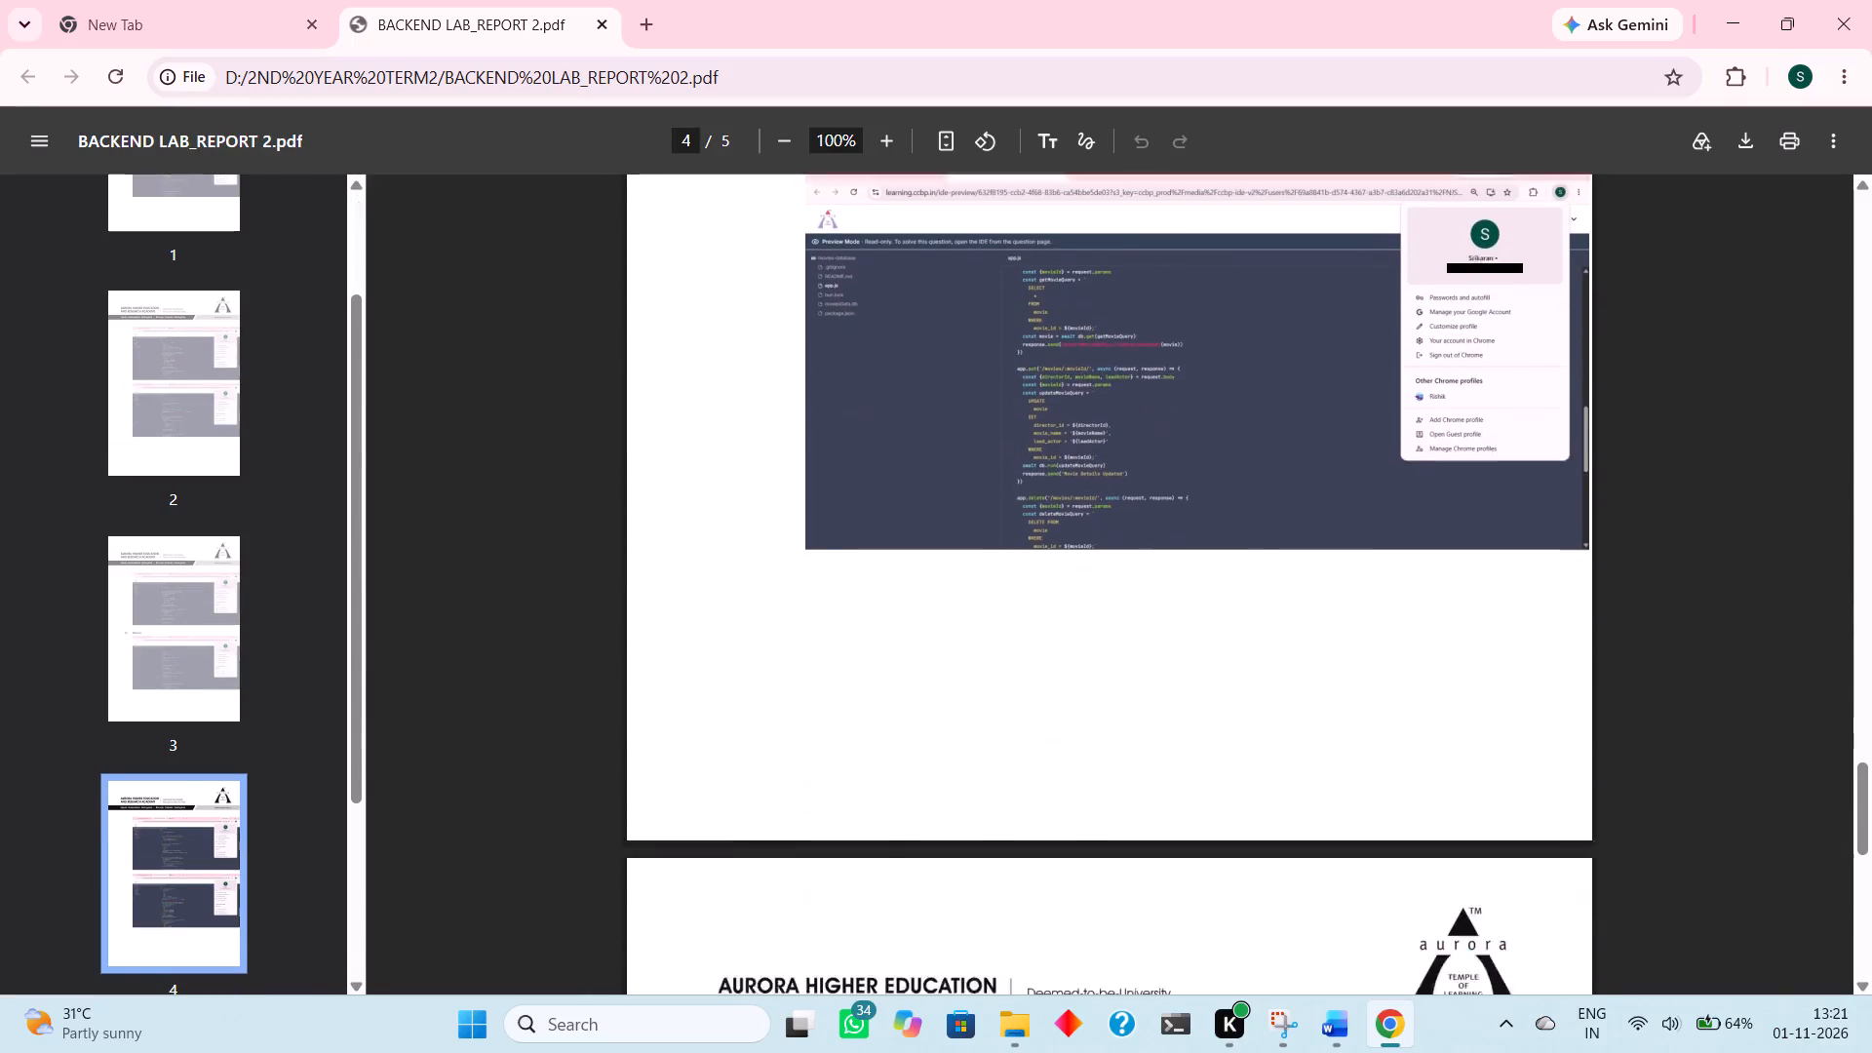
scroll(1150, 530, up, 1)
scroll(1150, 530, down, 6)
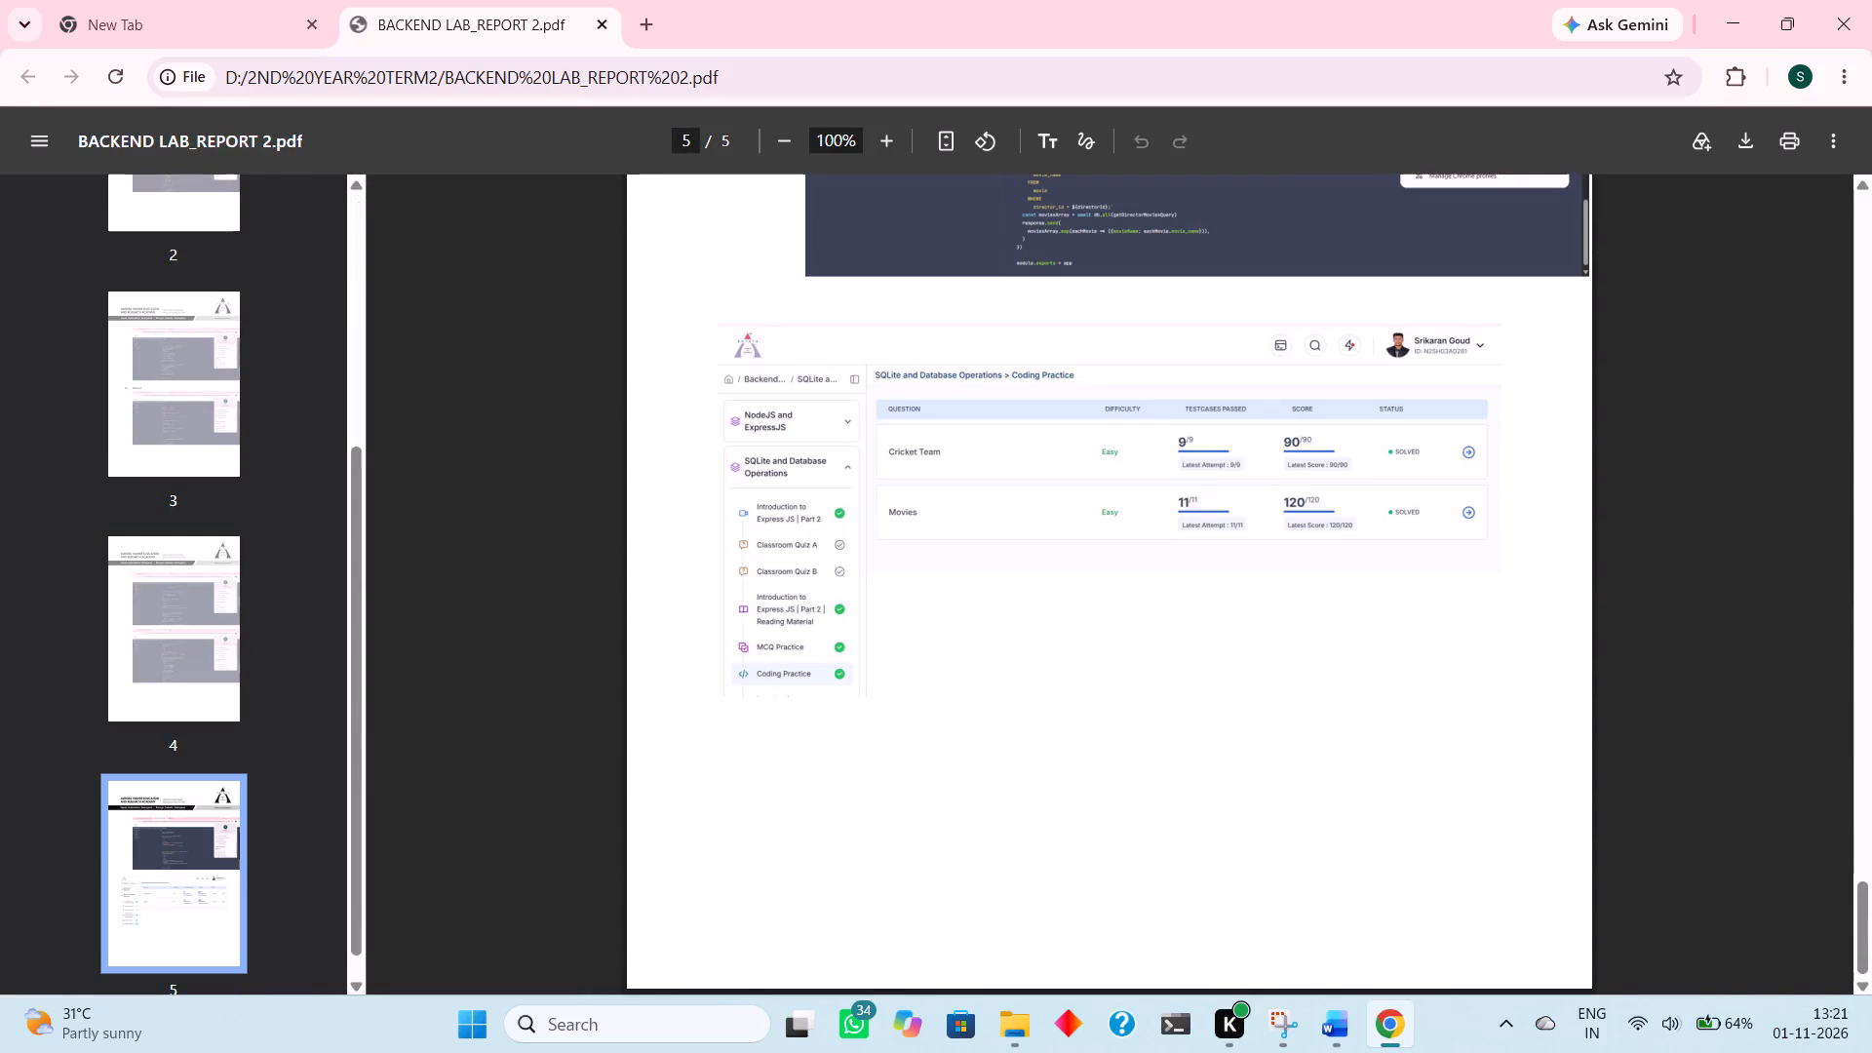
Open the Aurora University portal in the New Tab page and go to the Backend Development Fundamentals assessments list.
click(307, 2)
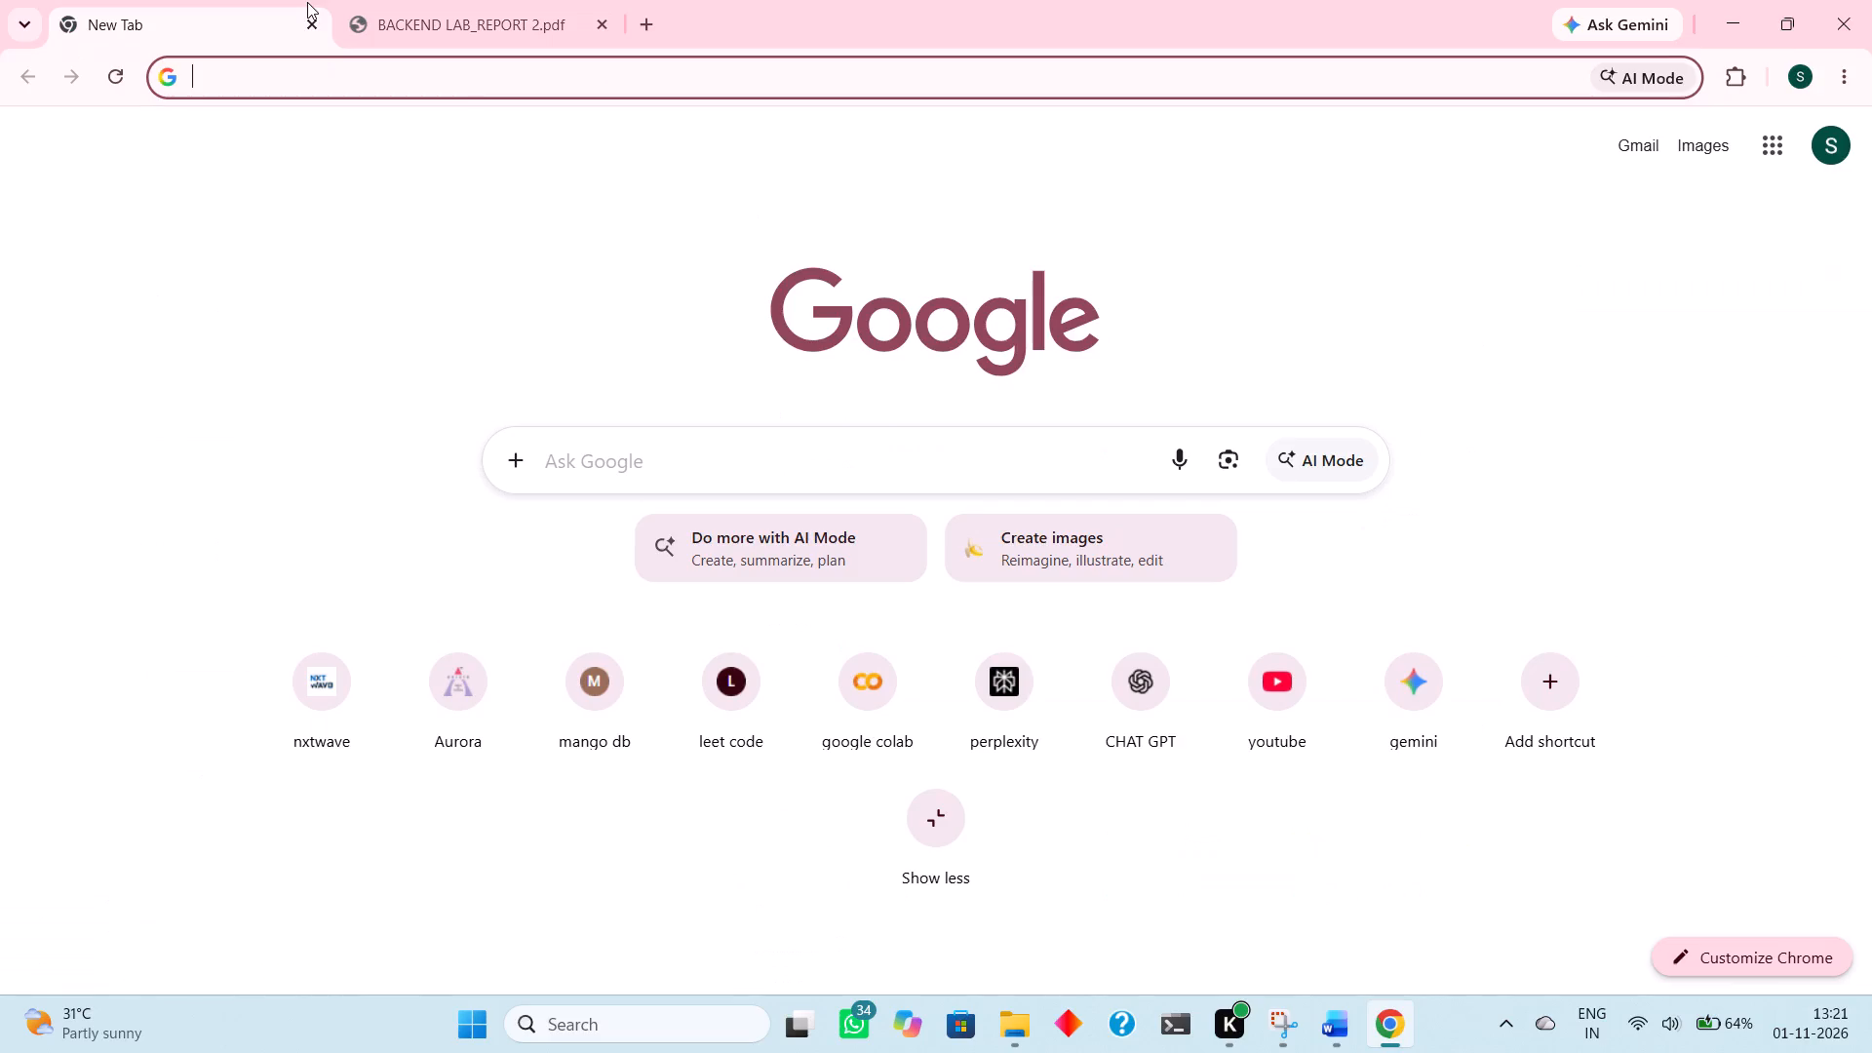
double_click(470, 715)
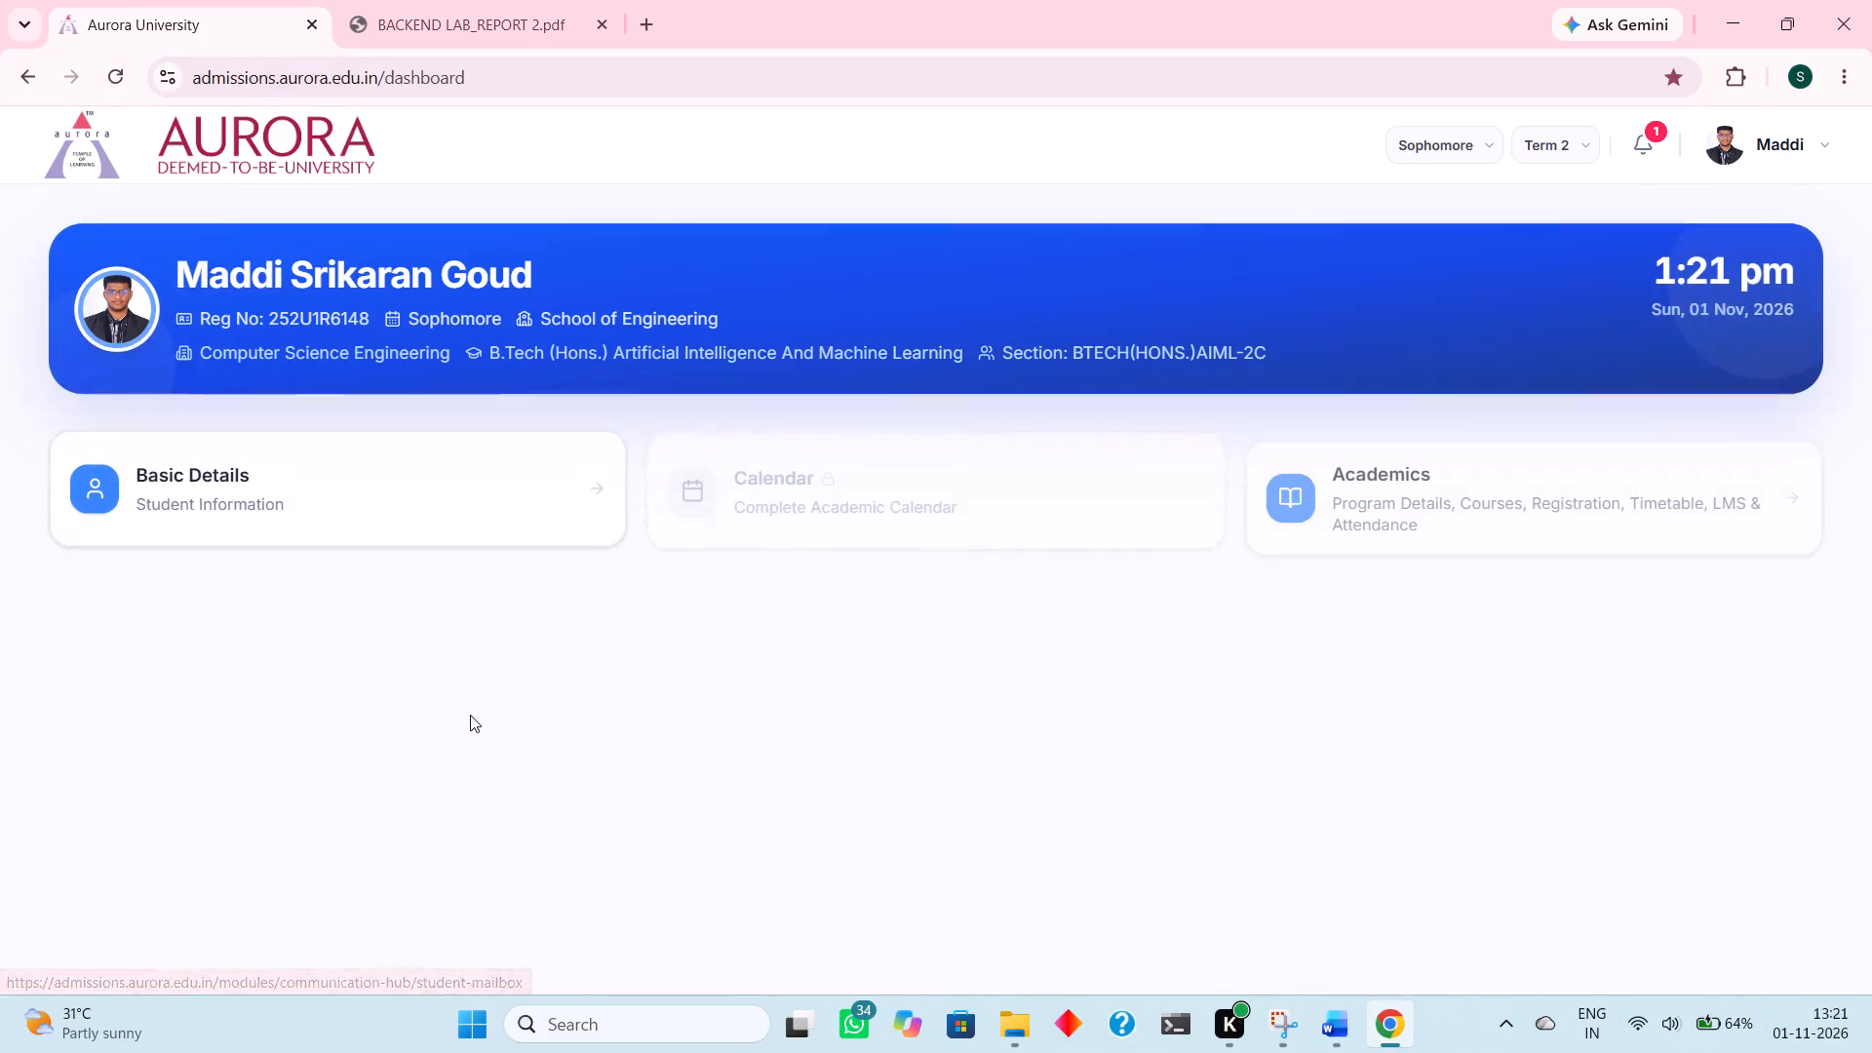
click(364, 613)
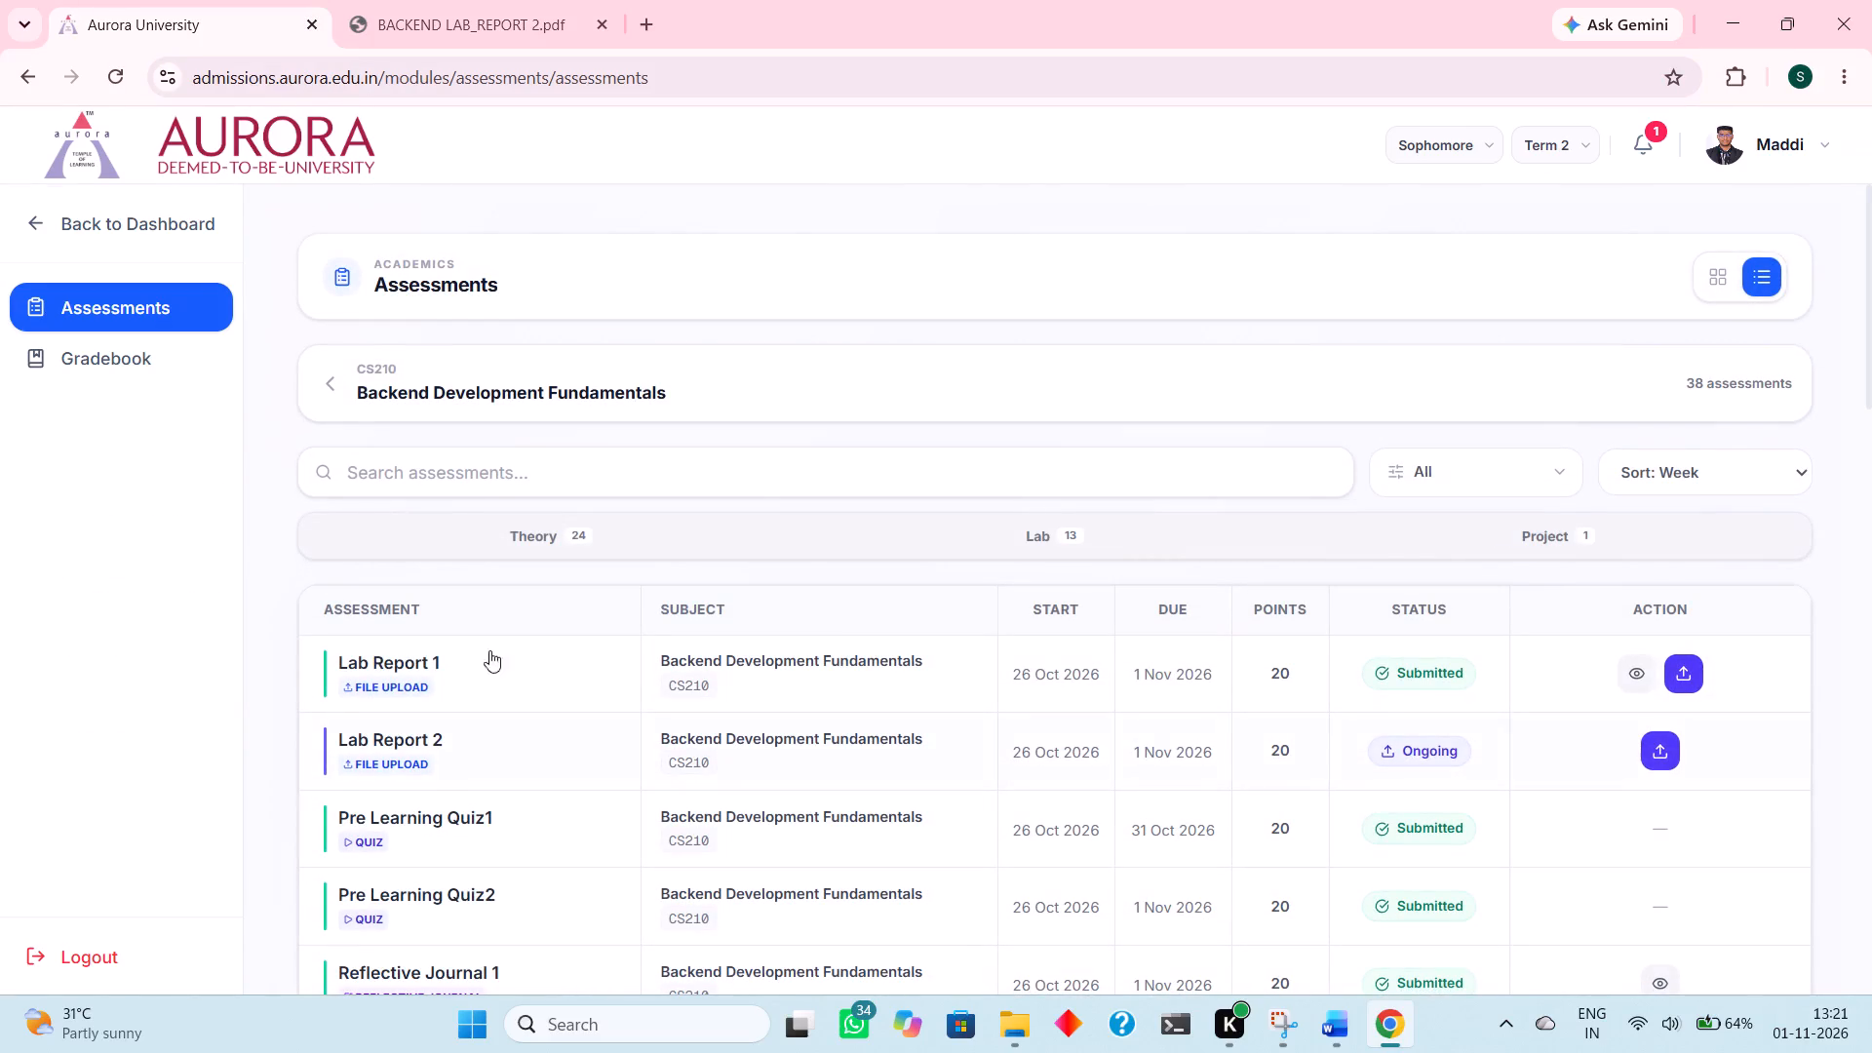
Upload the BACKEND LAB_REPORT 2 PDF from the 2ND YEAR TERM2 folder as the submission for Lab Report 2.
scroll(648, 796, down, 1)
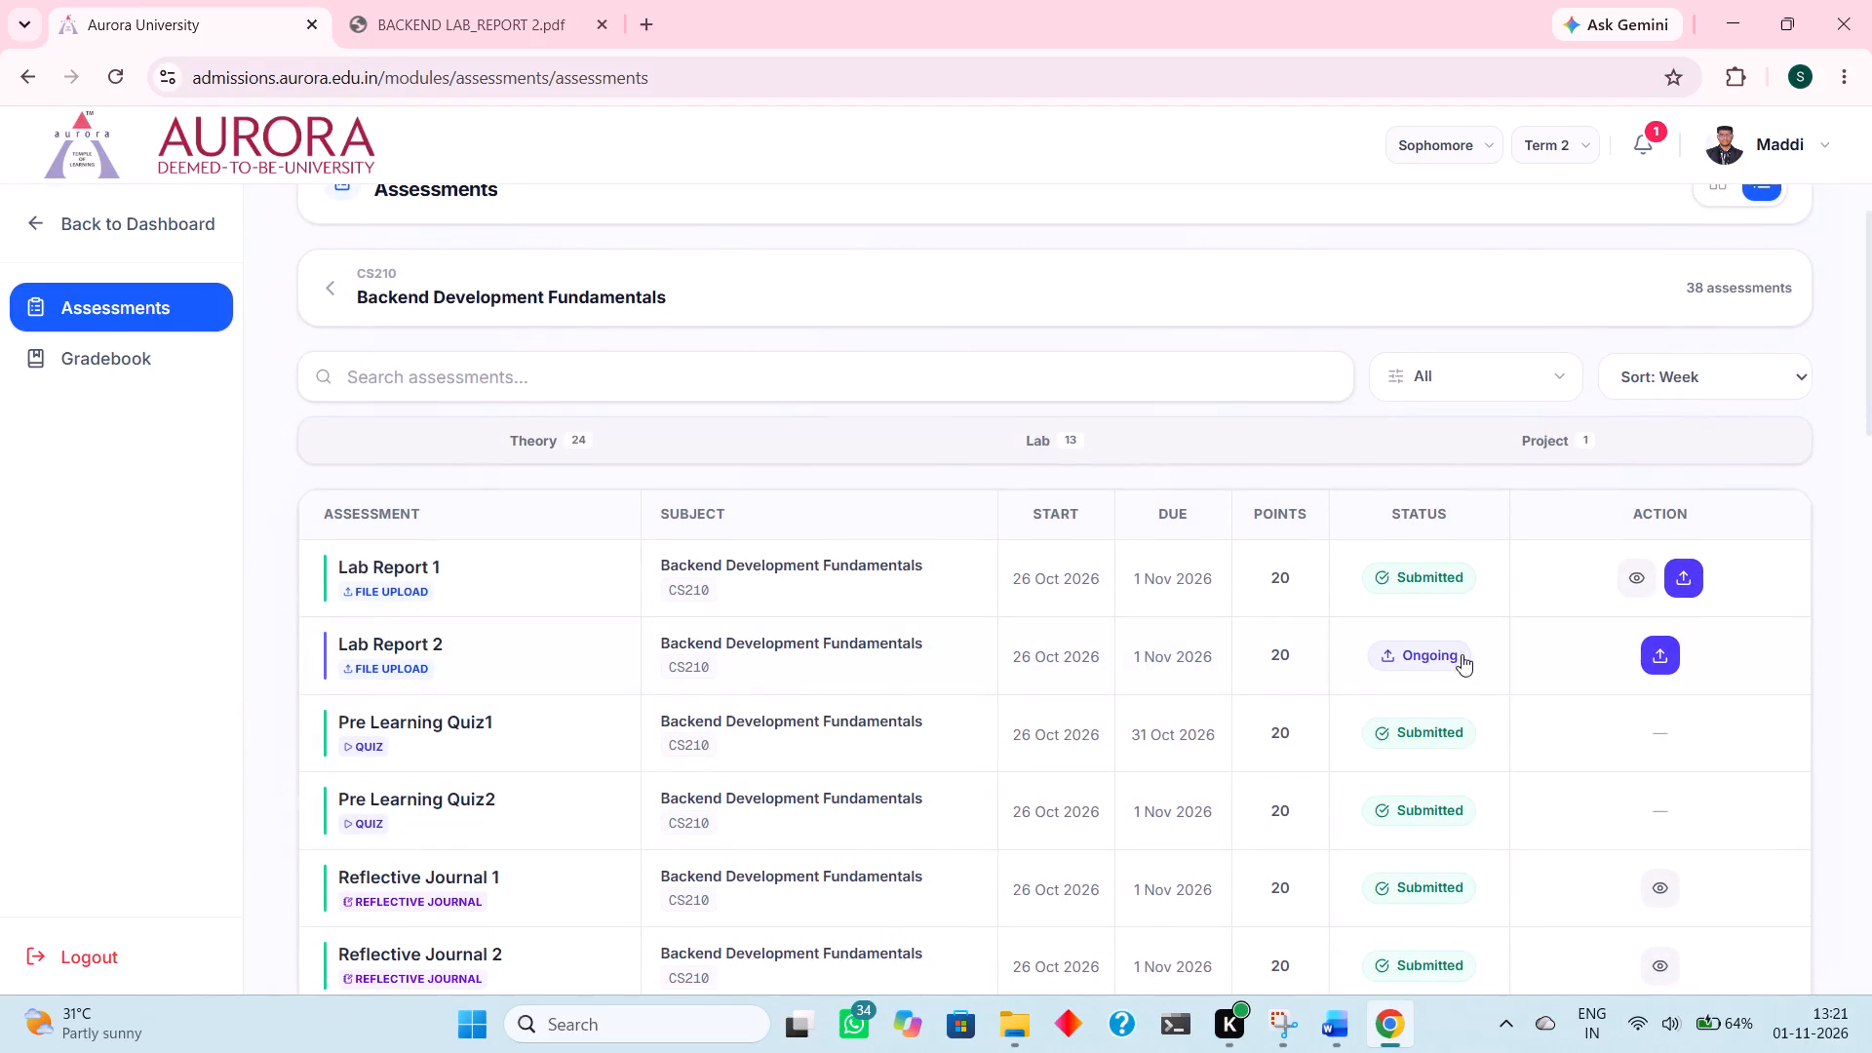
click(1674, 658)
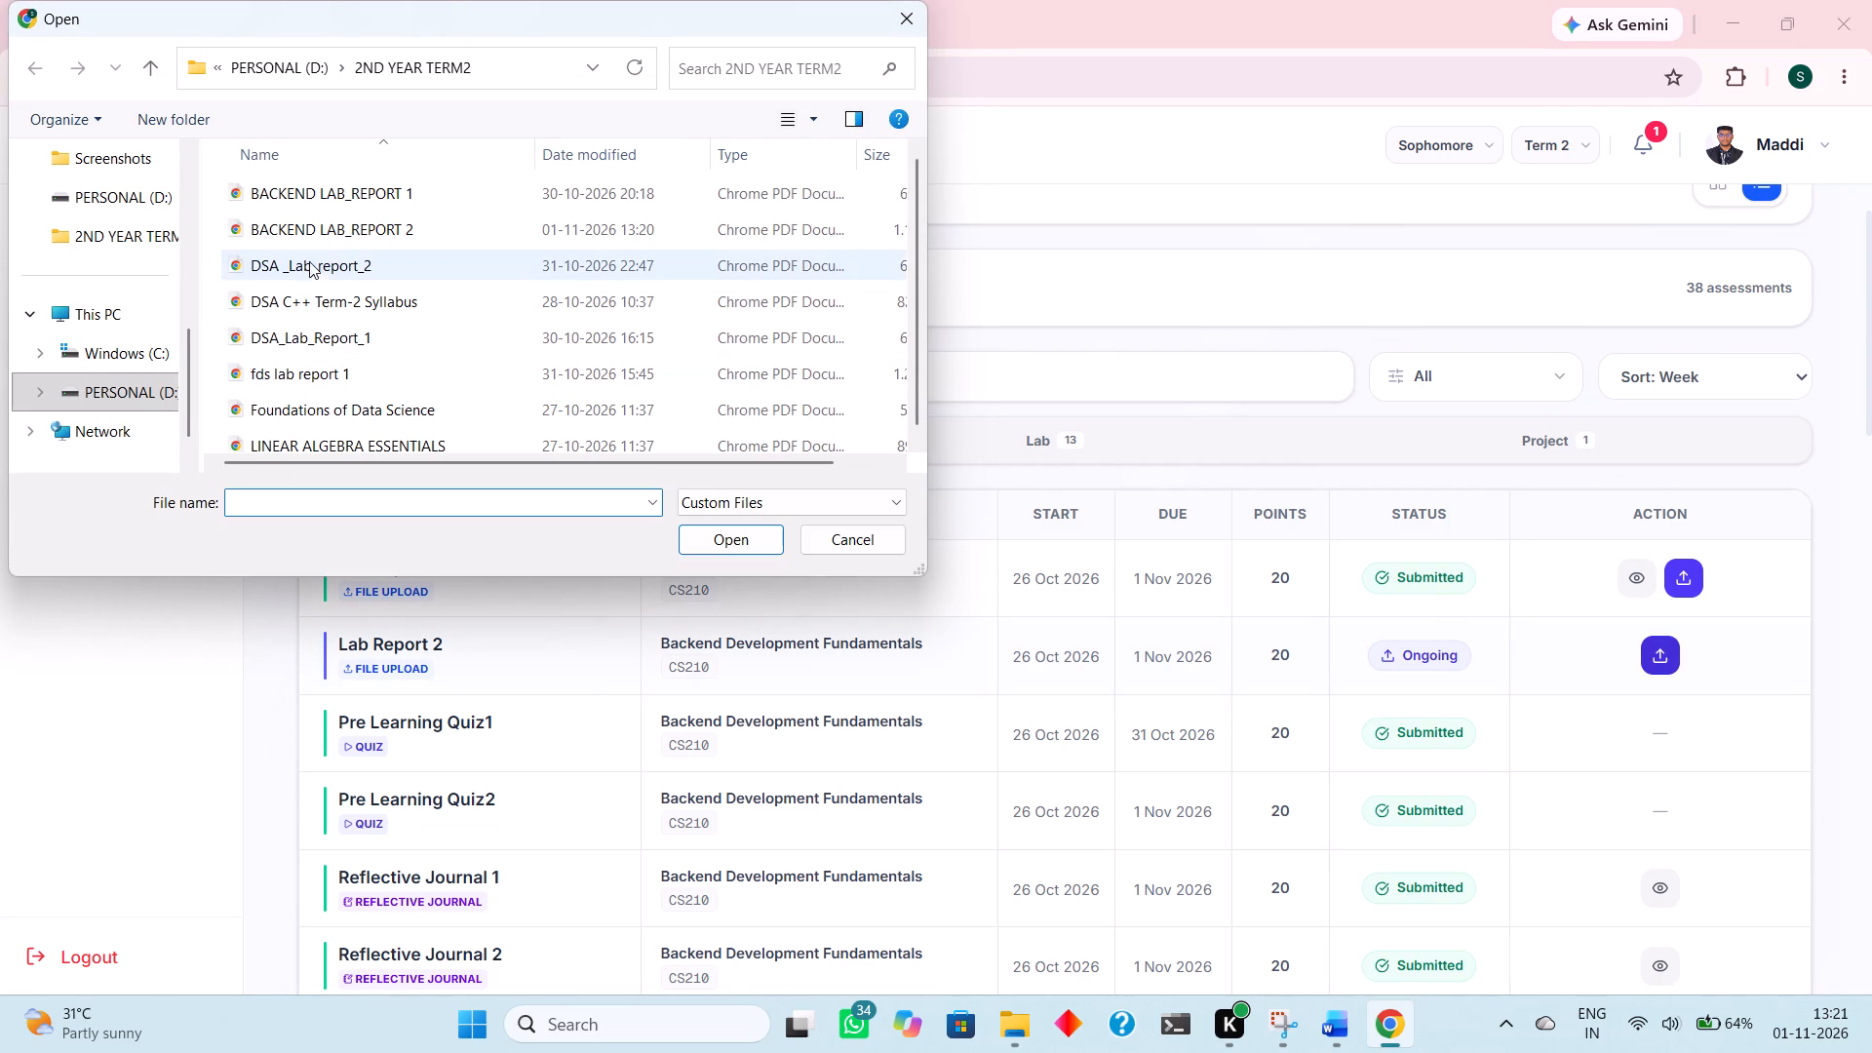
double_click(344, 231)
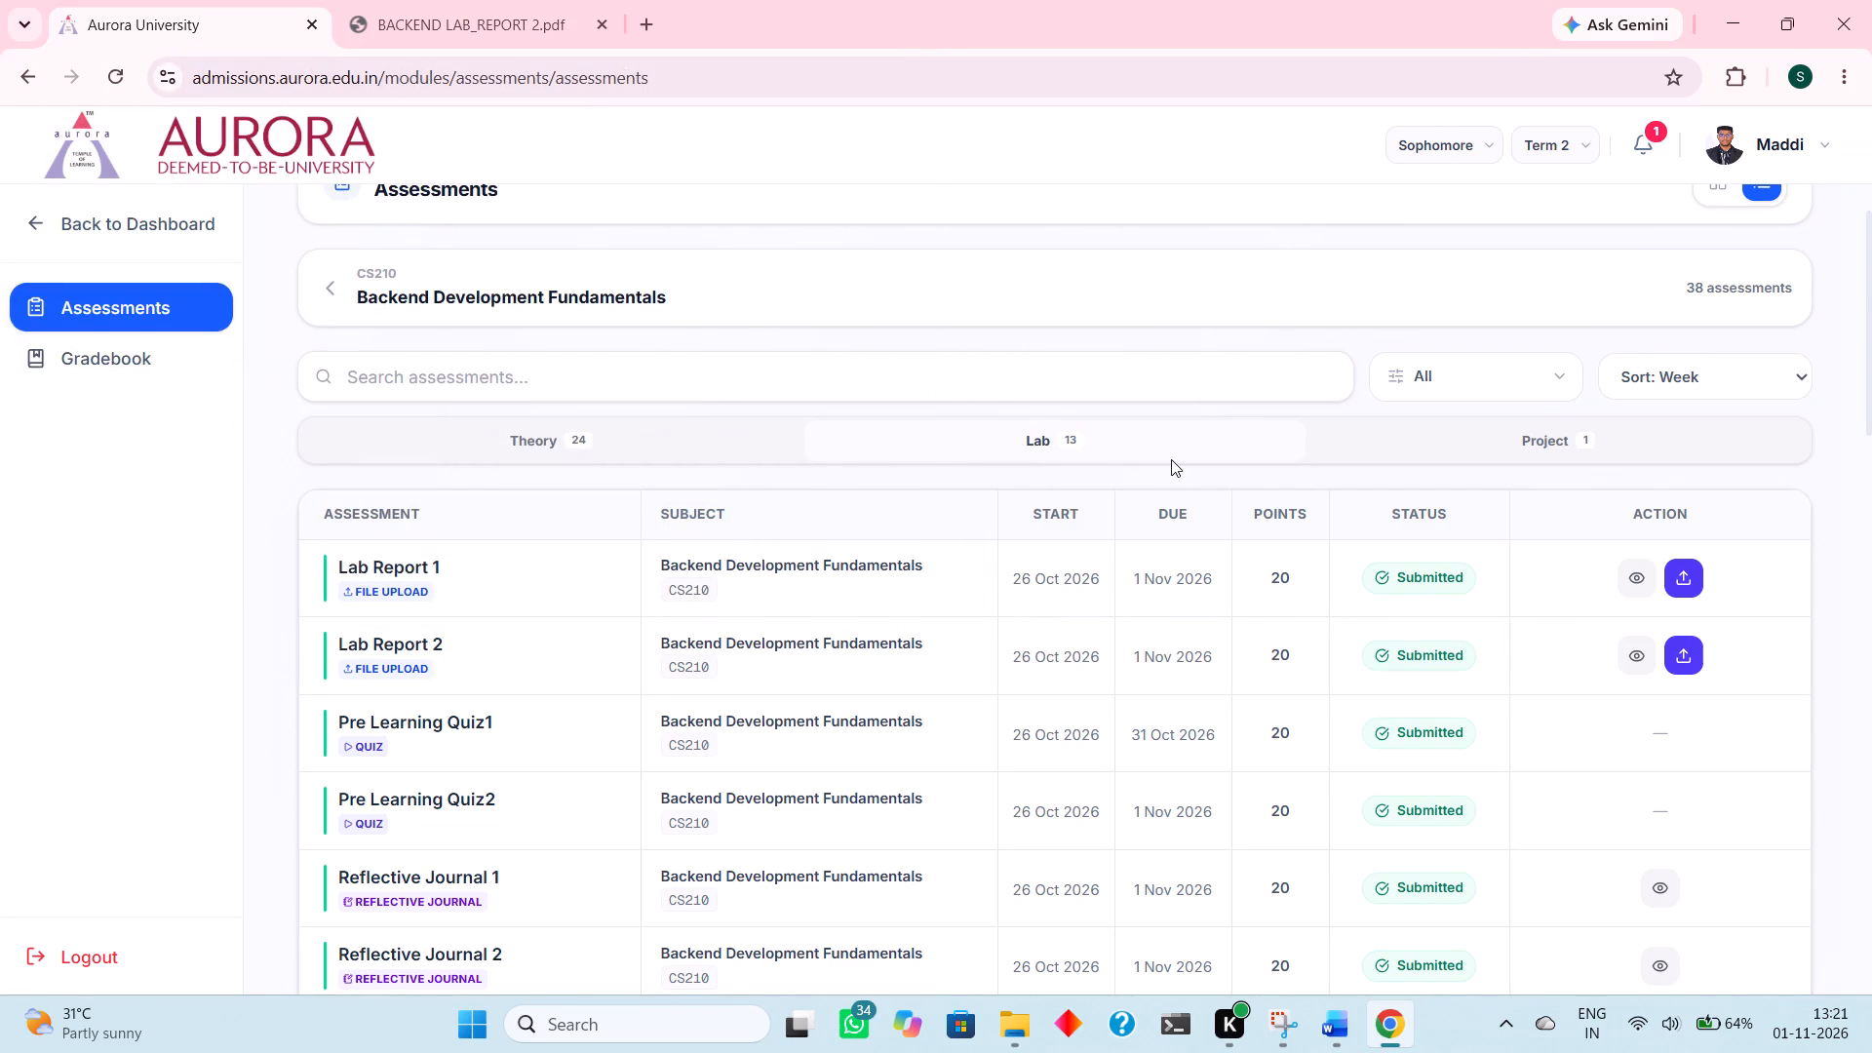
View the submitted Lab Report 2 file and check its pages through to the Coding Practice results at the end.
click(1644, 658)
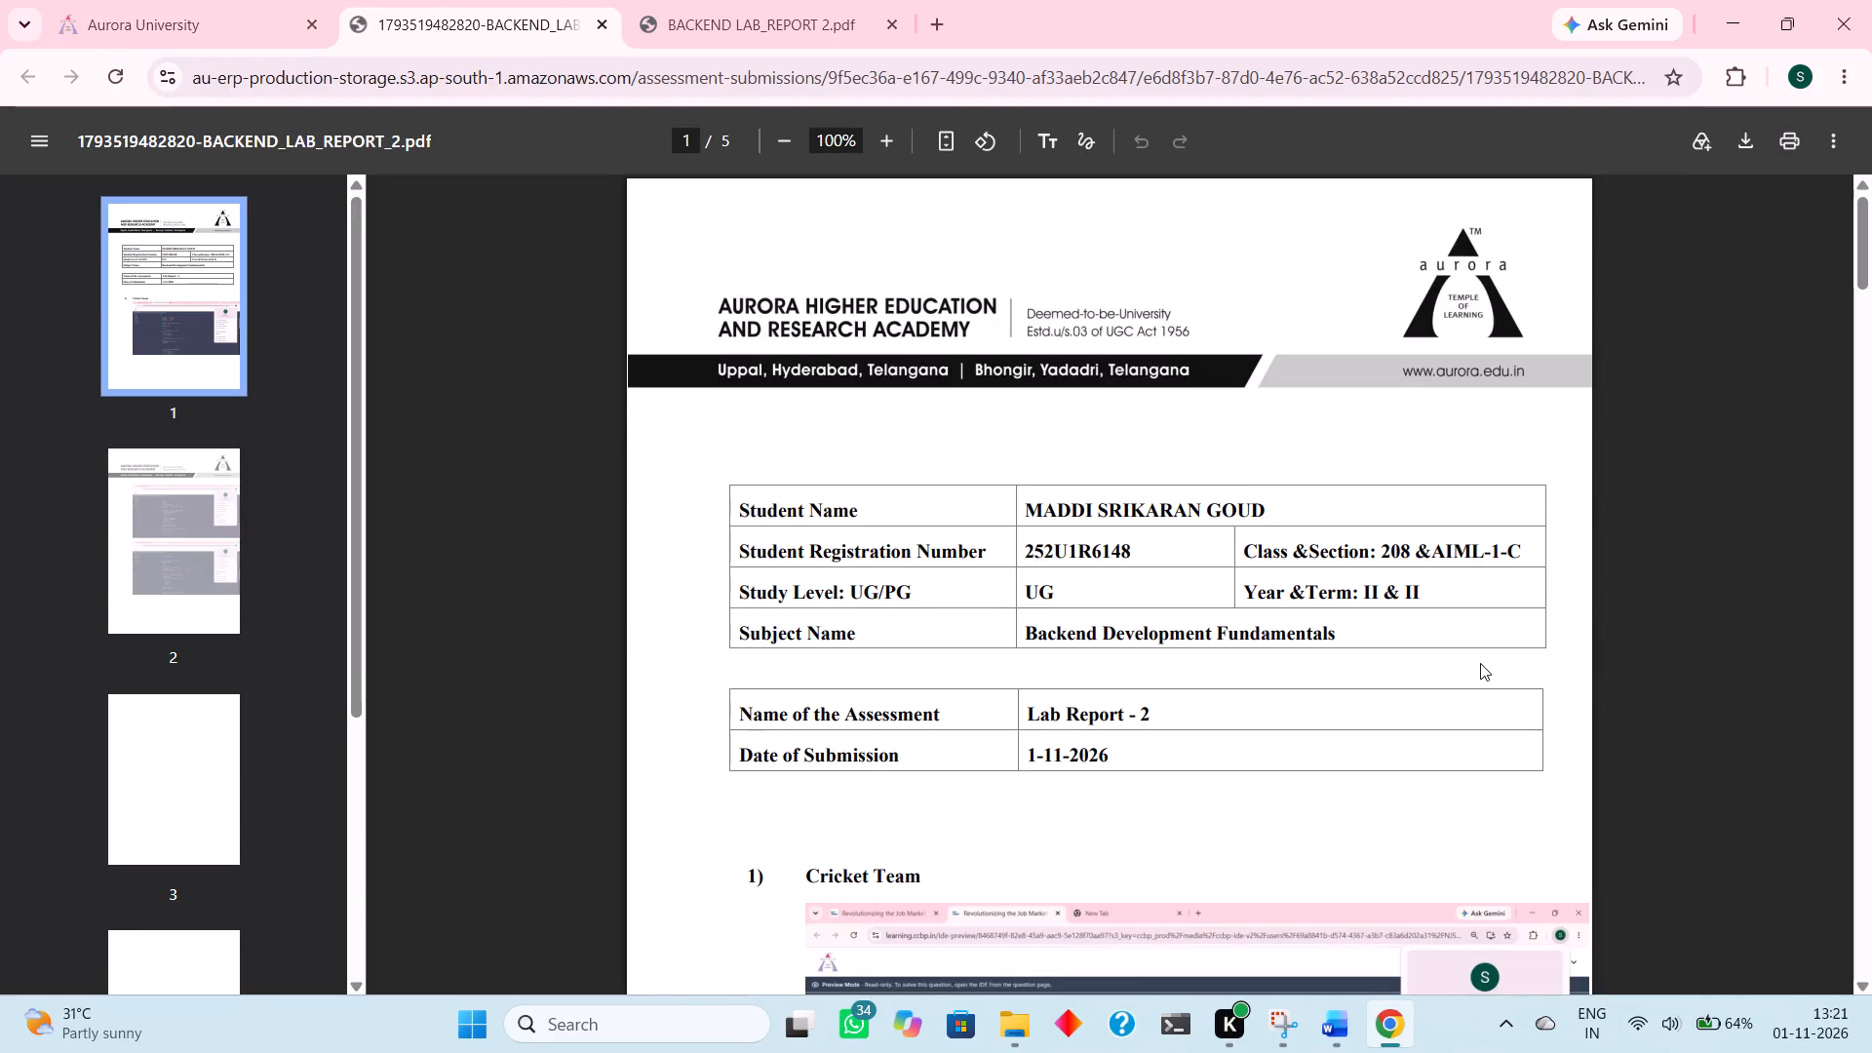
scroll(1480, 663, down, 2)
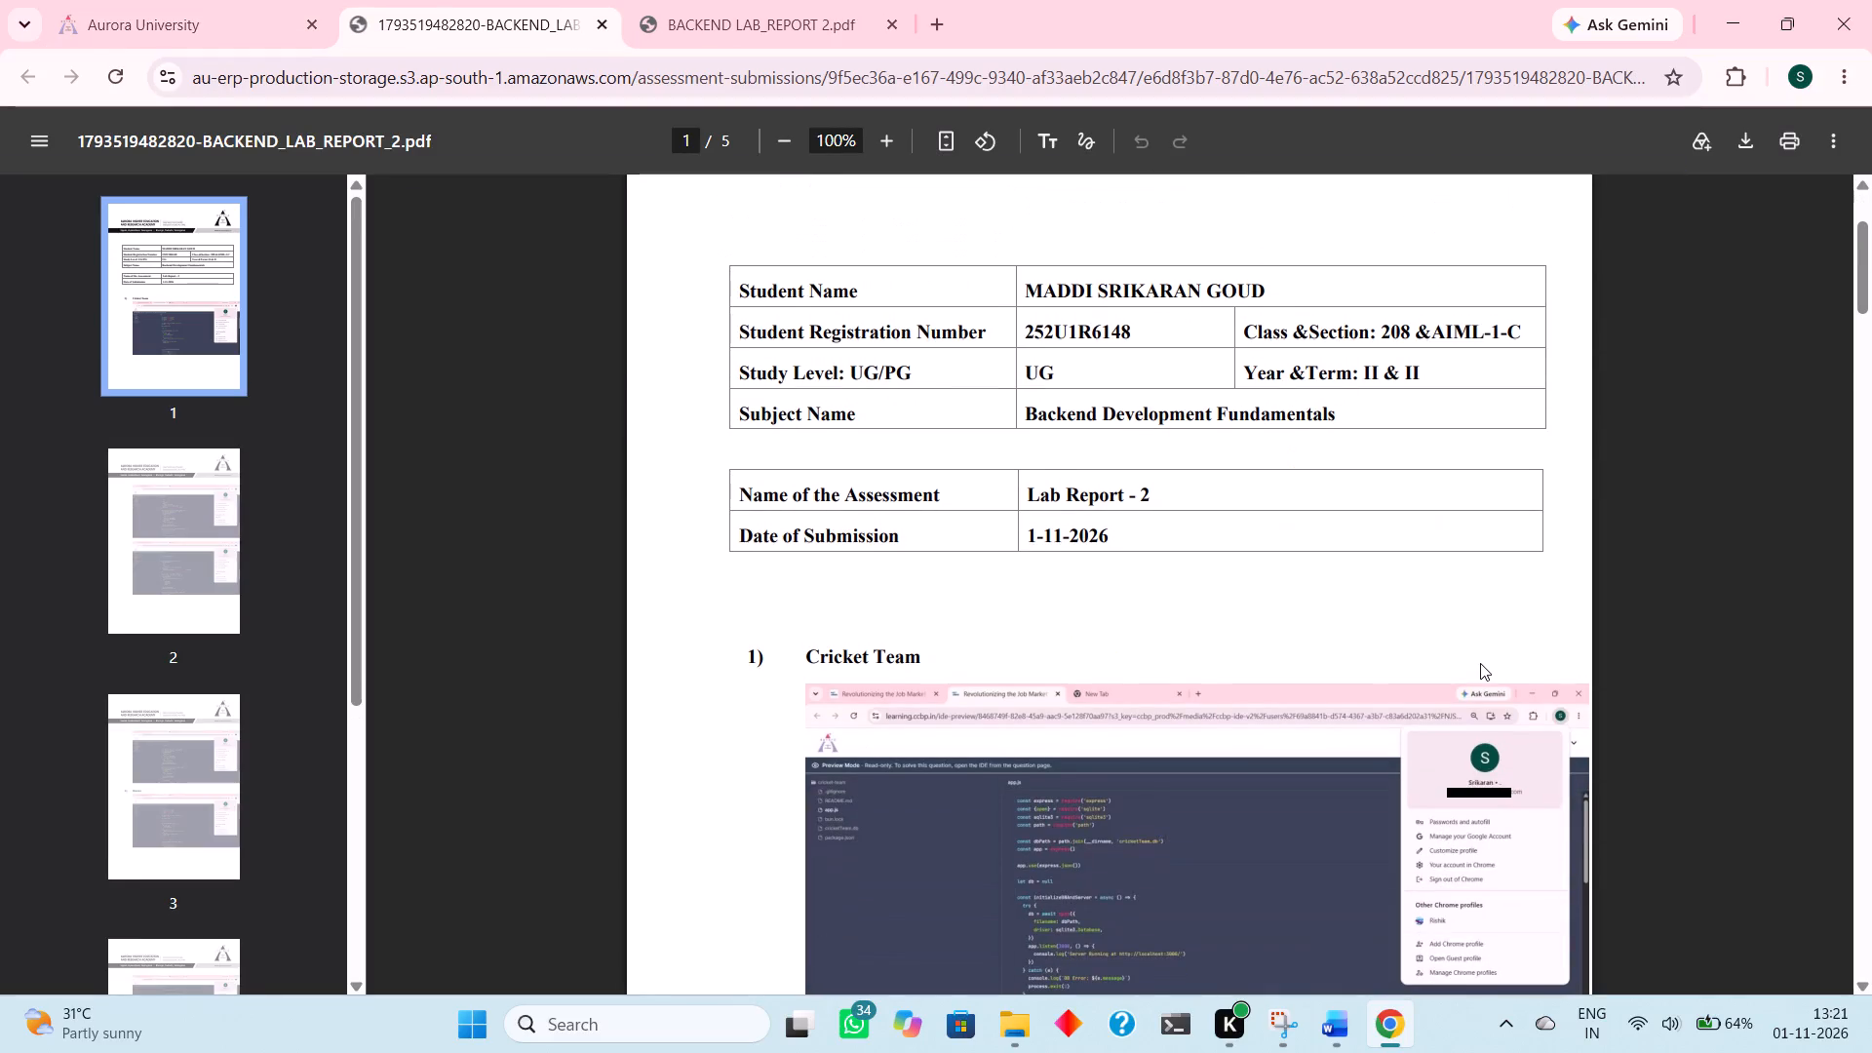
scroll(1480, 663, down, 2)
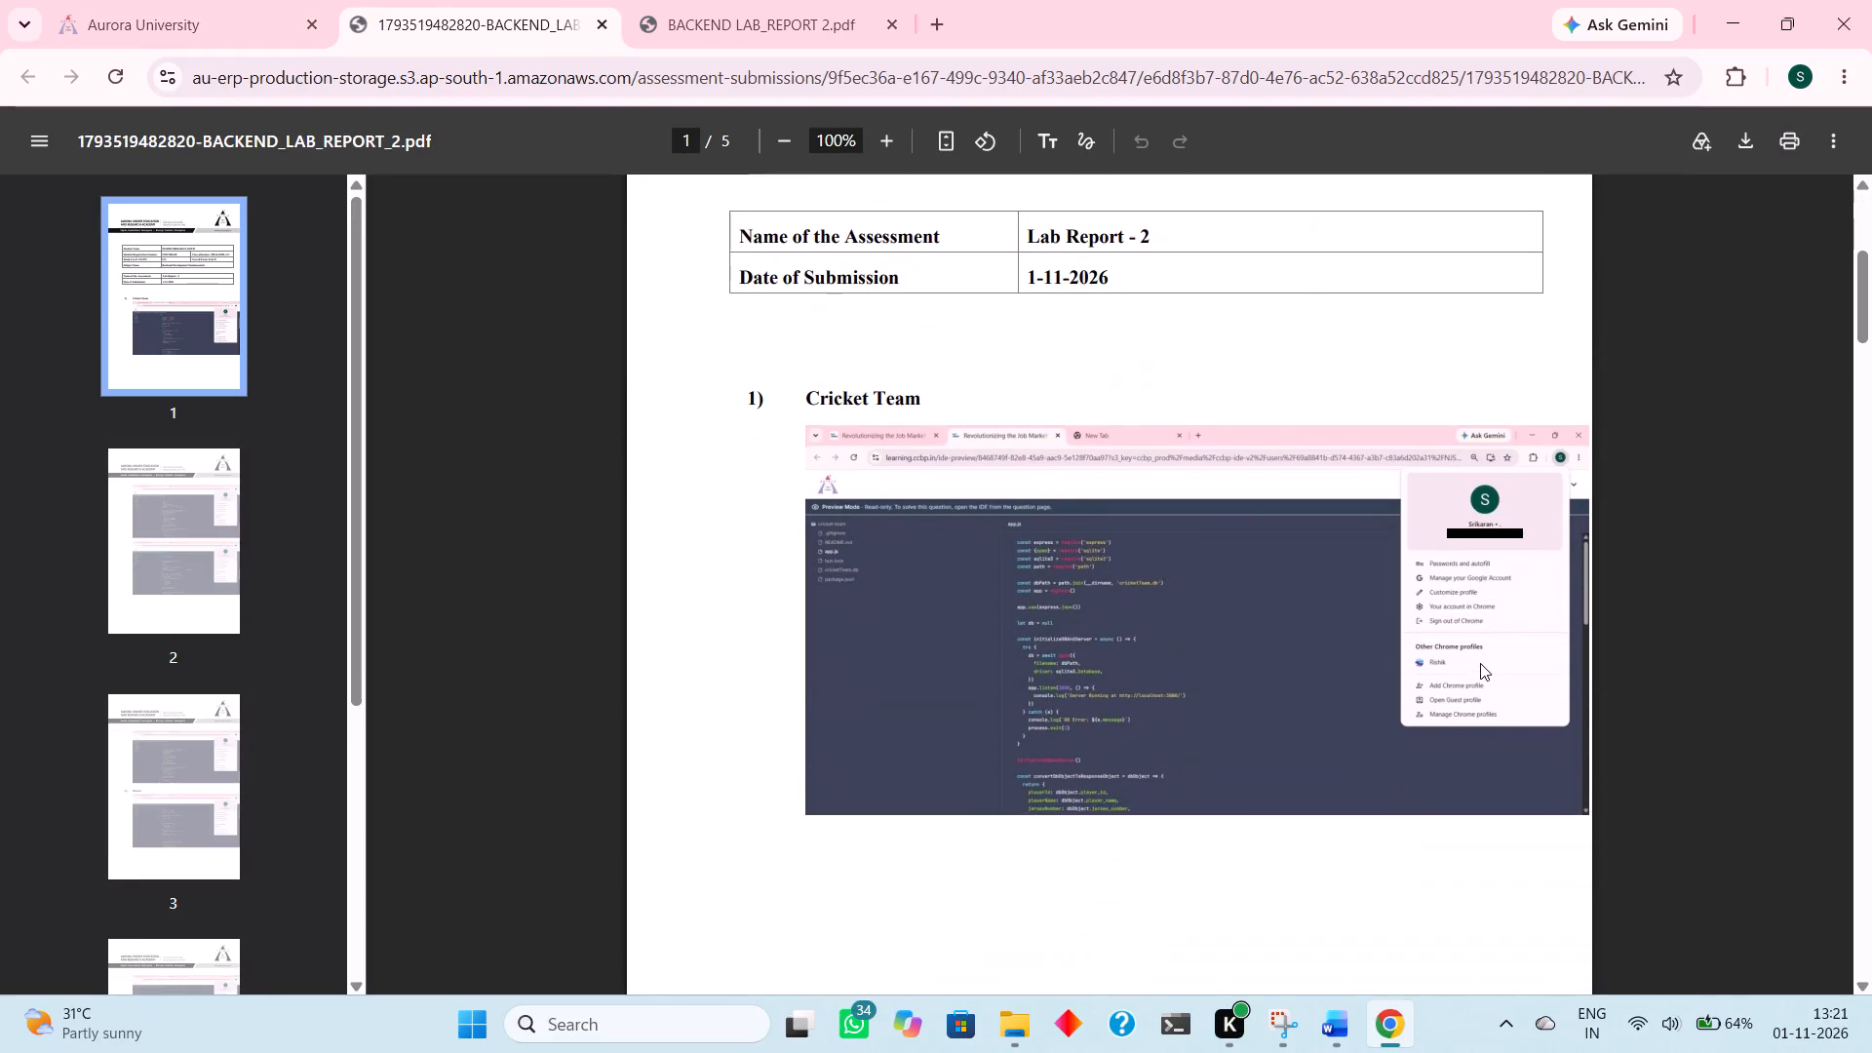
scroll(1480, 663, down, 11)
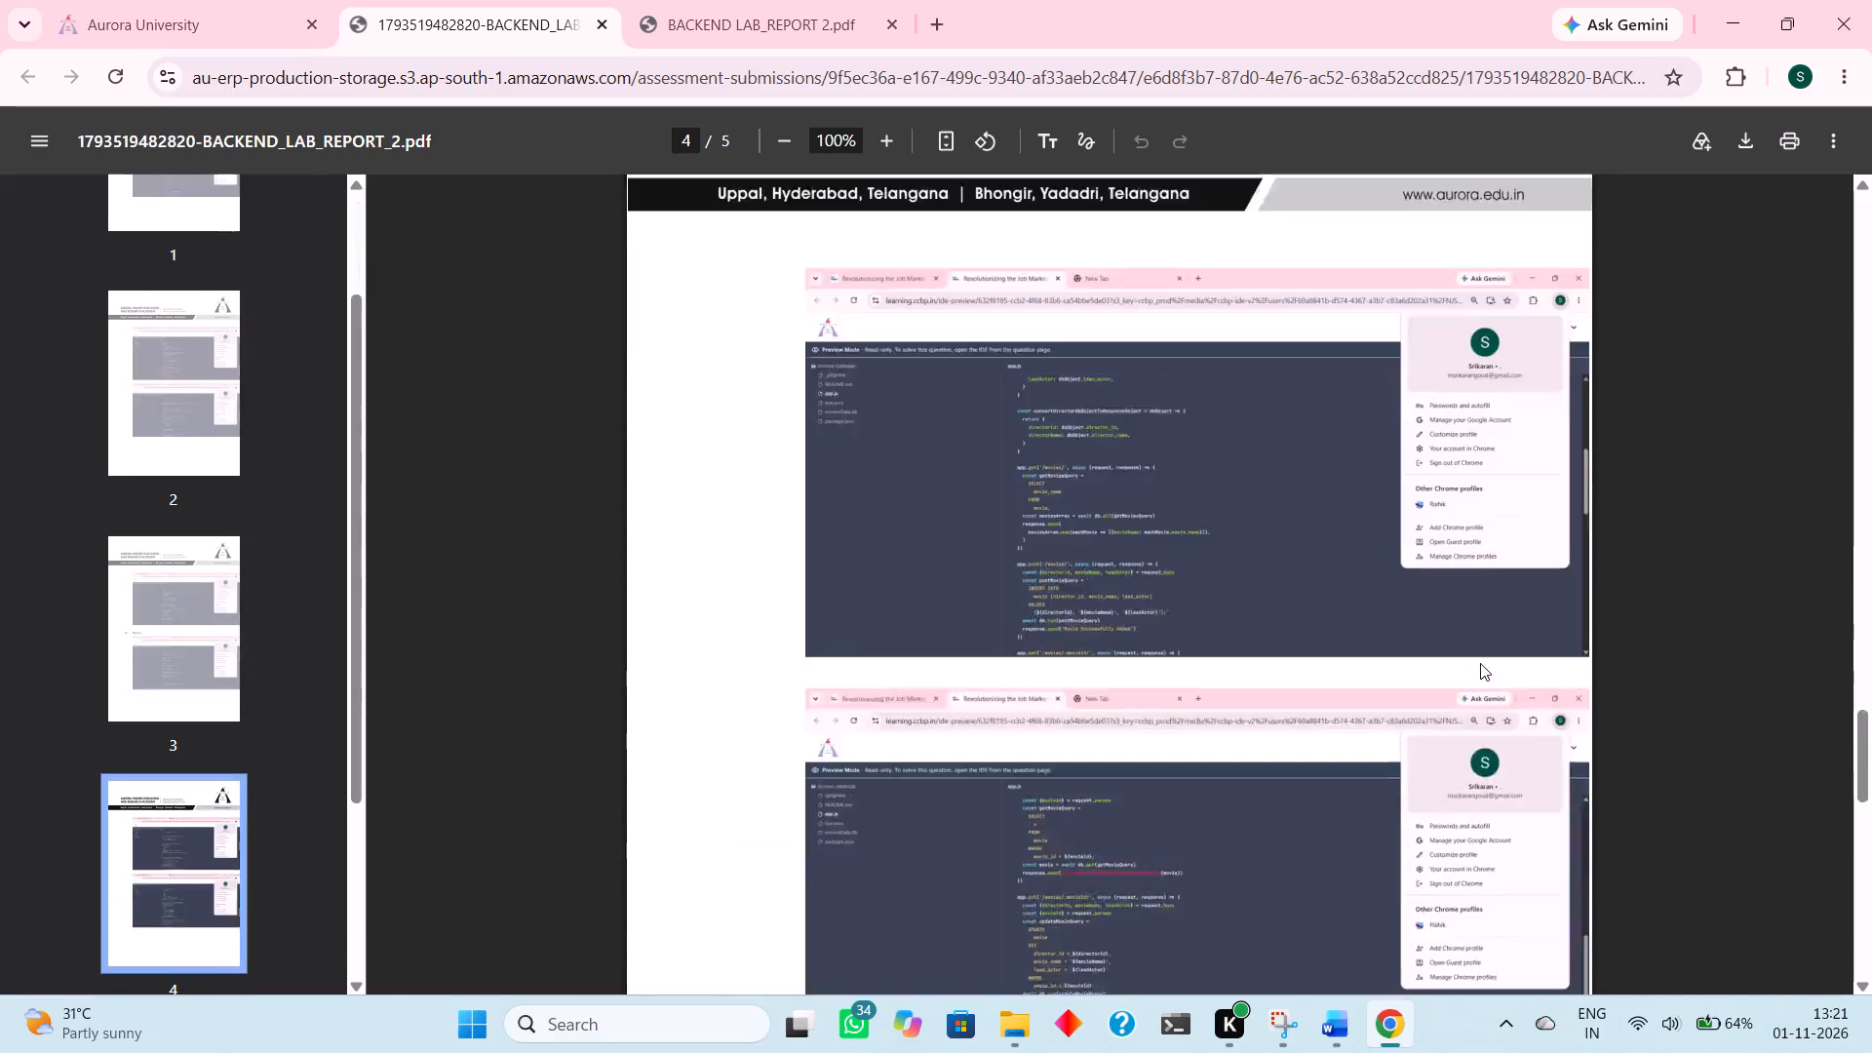
scroll(1480, 663, down, 4)
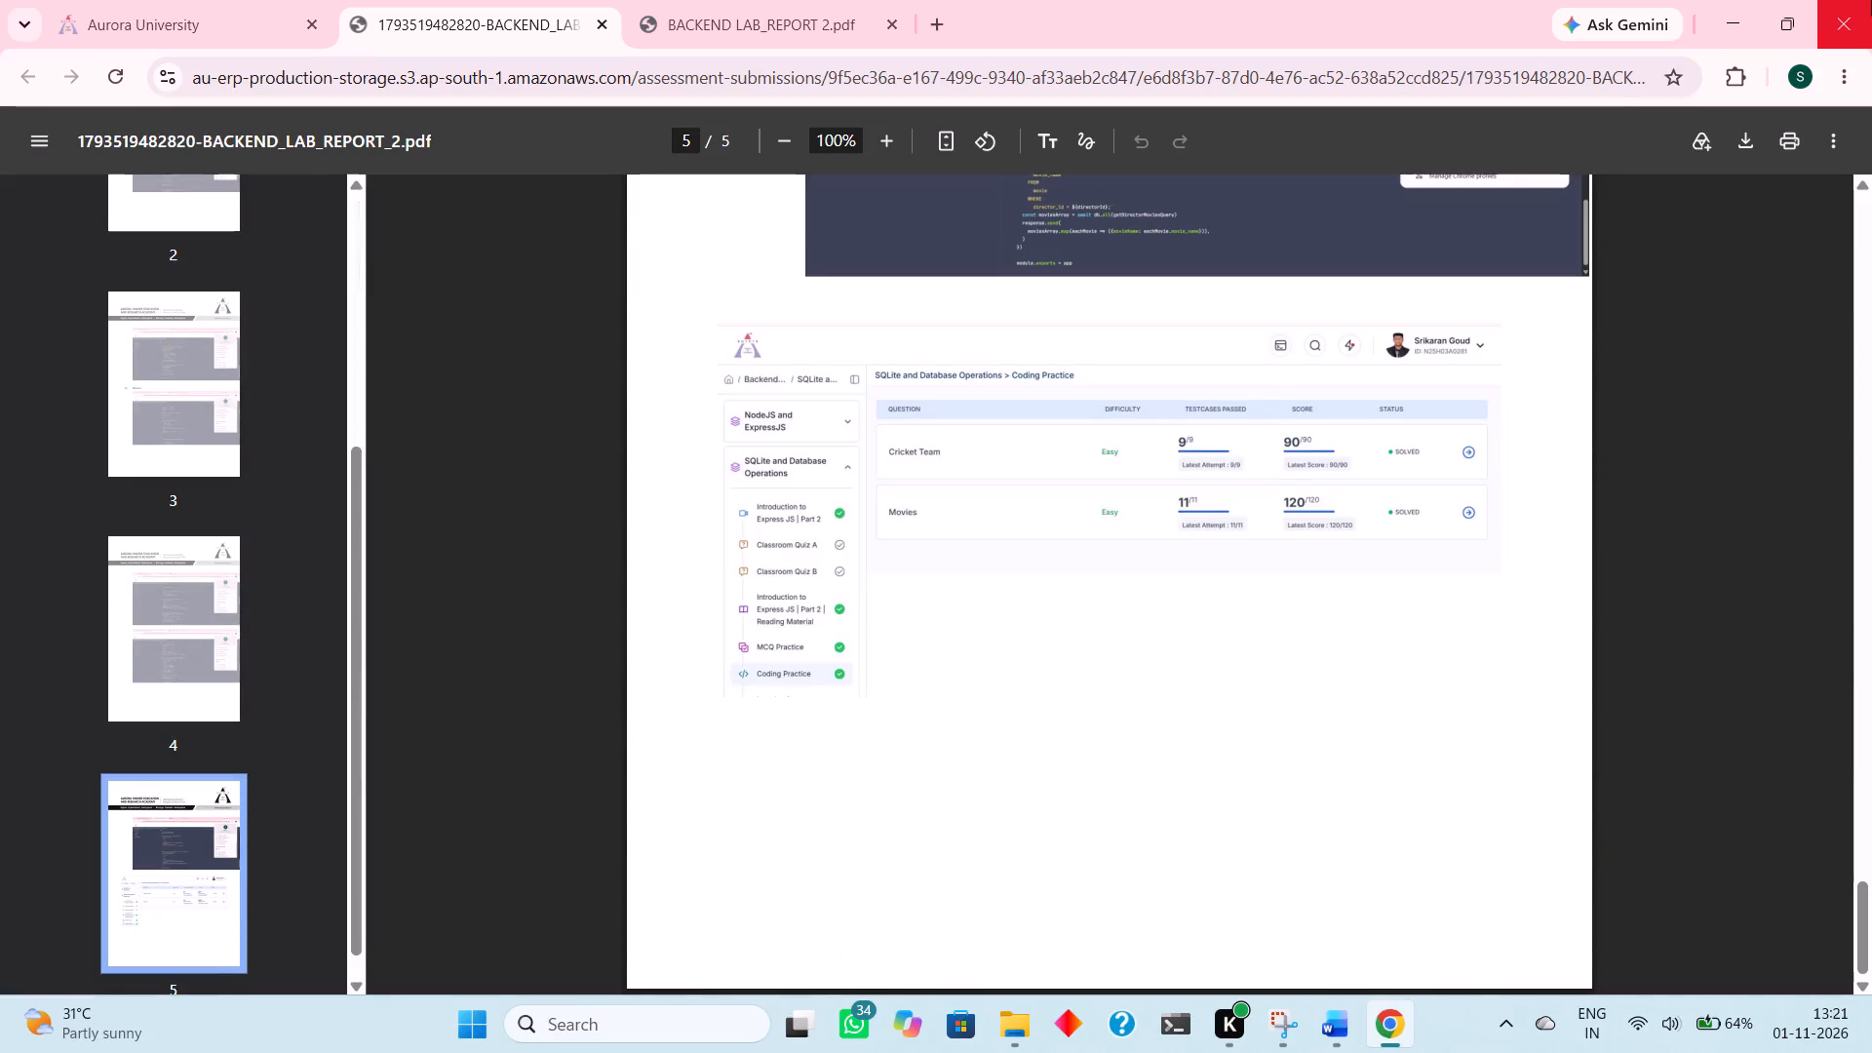
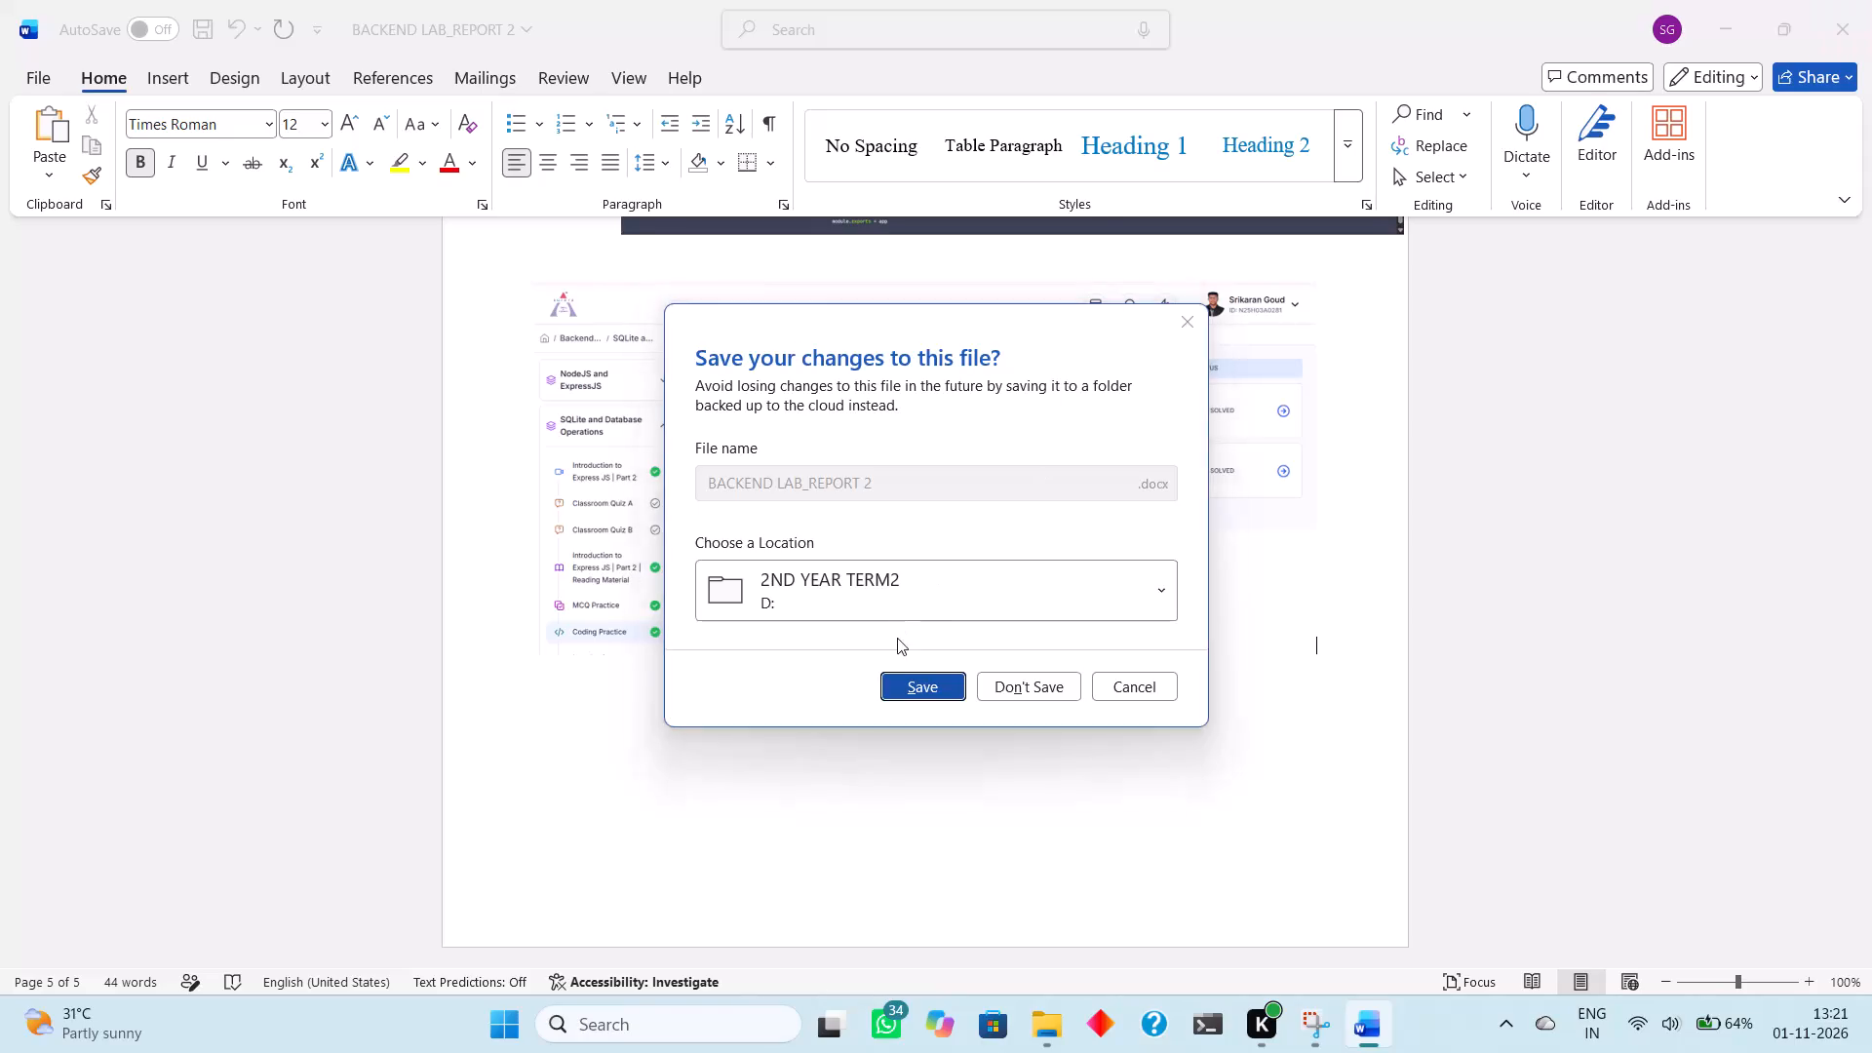
Save the changes to the BACKEND LAB_REPORT 2 document in the 2ND YEAR TERM2 folder while closing it.
click(903, 682)
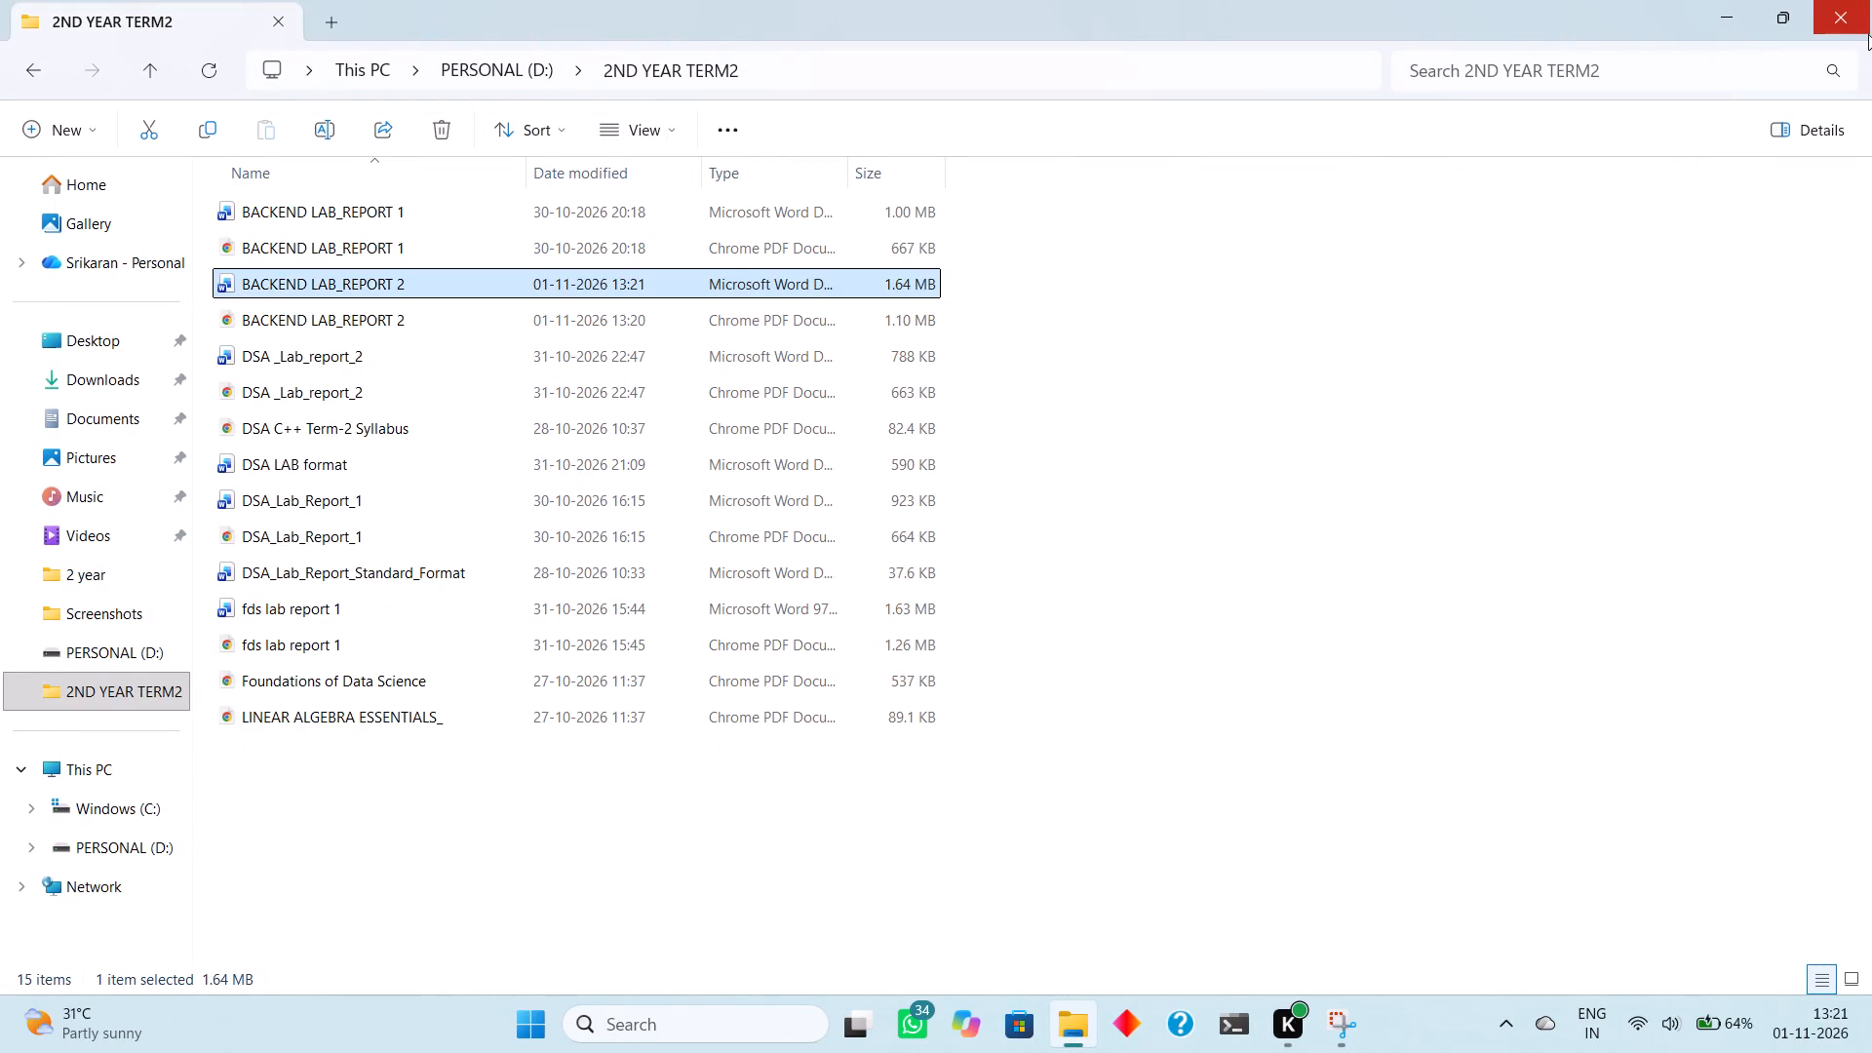